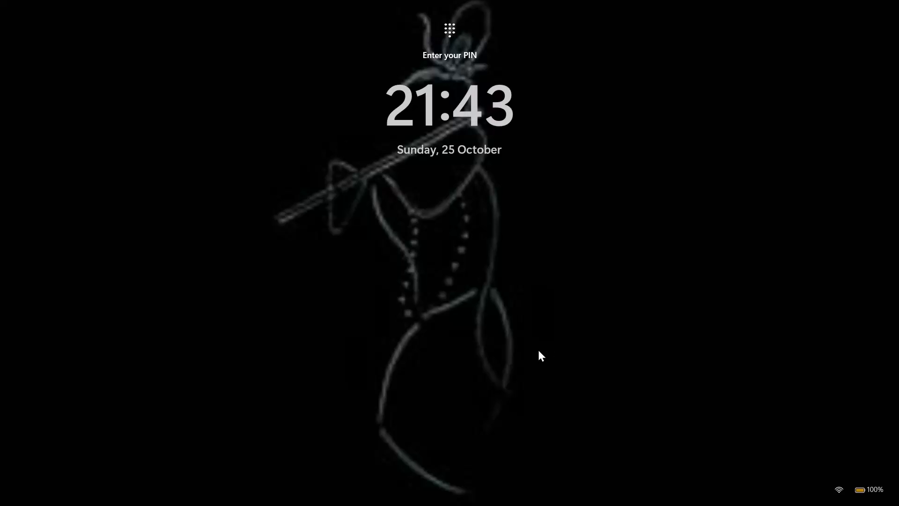
Dismiss the lock screen to sign in to the desktop.
key("space")
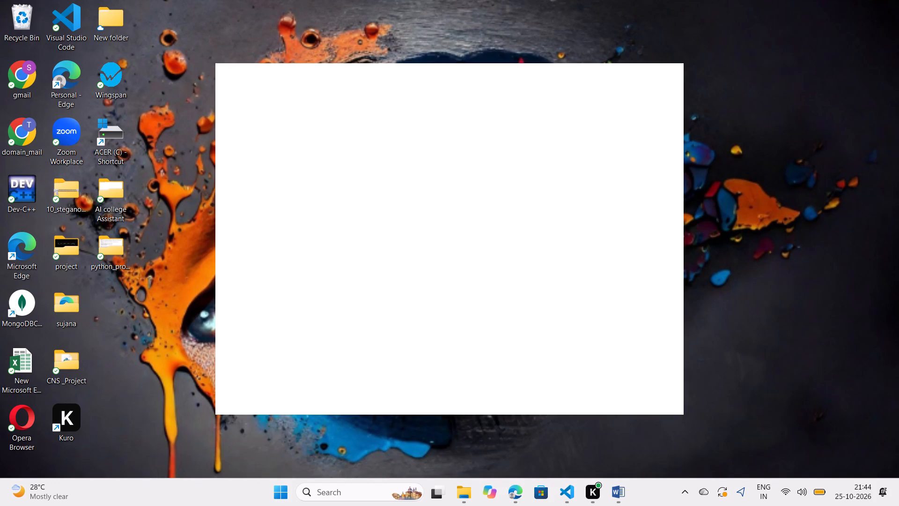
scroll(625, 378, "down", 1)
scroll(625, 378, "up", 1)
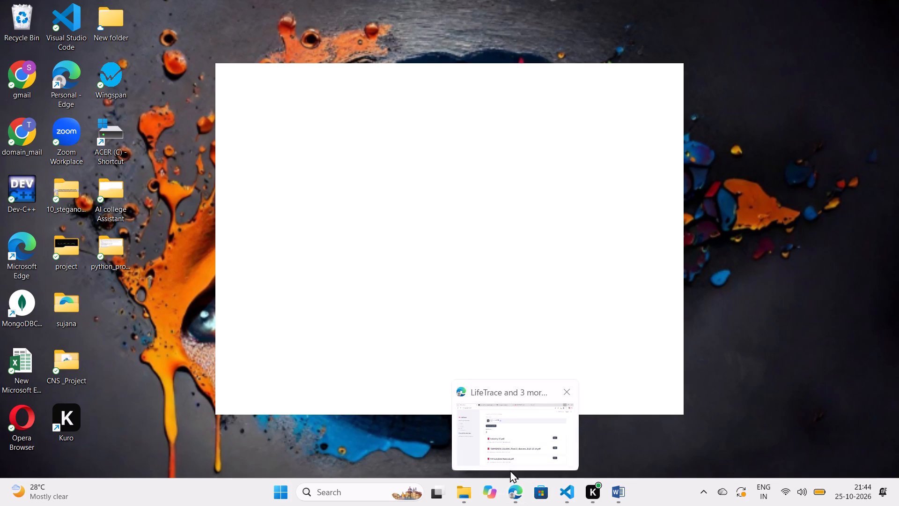
Bring up the LifeTrace browser window, view the activity diagram in the open Word internship document, and minimize that document.
left_click(510, 420)
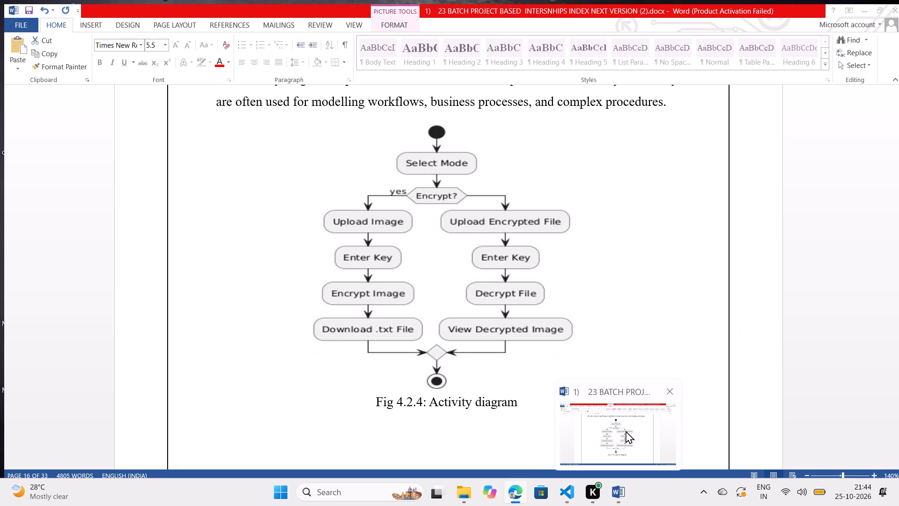
left_click(626, 431)
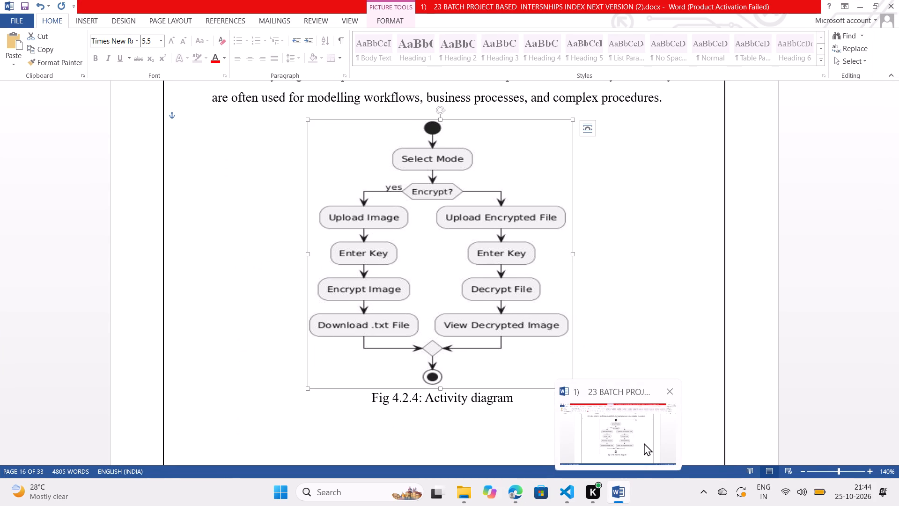
left_click(528, 346)
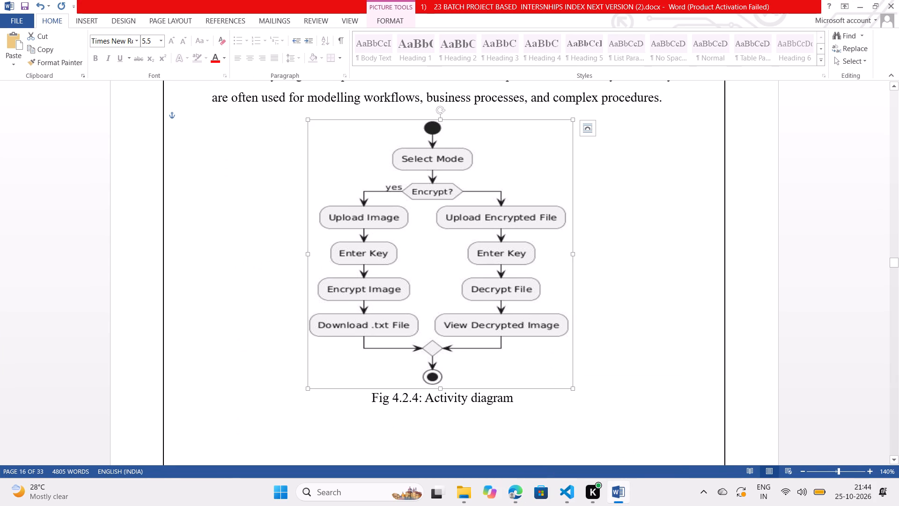
left_click(858, 1)
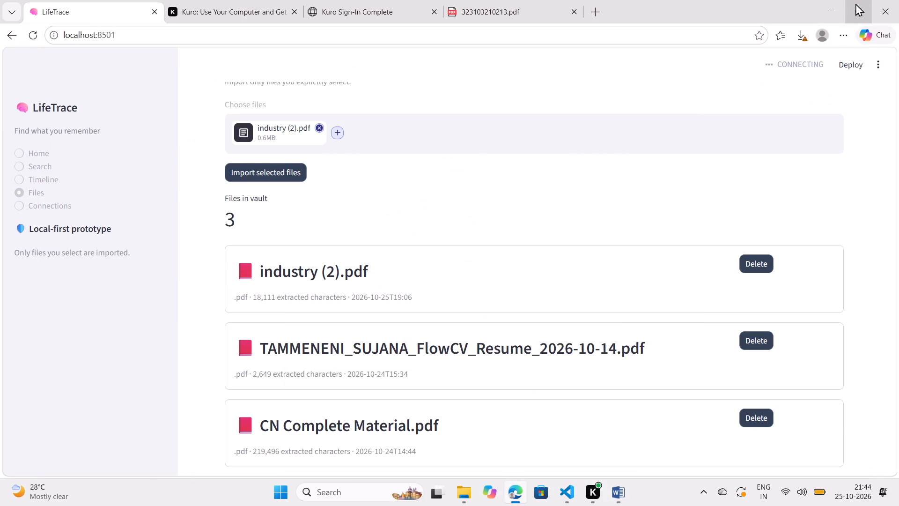
Open lifetrace_doc.docx from the Documents folder in File Explorer.
left_click(468, 487)
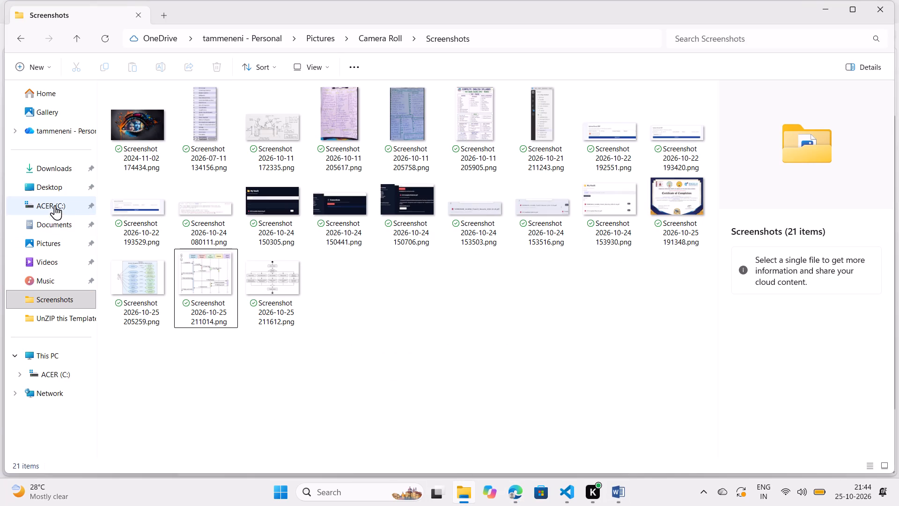
left_click(54, 219)
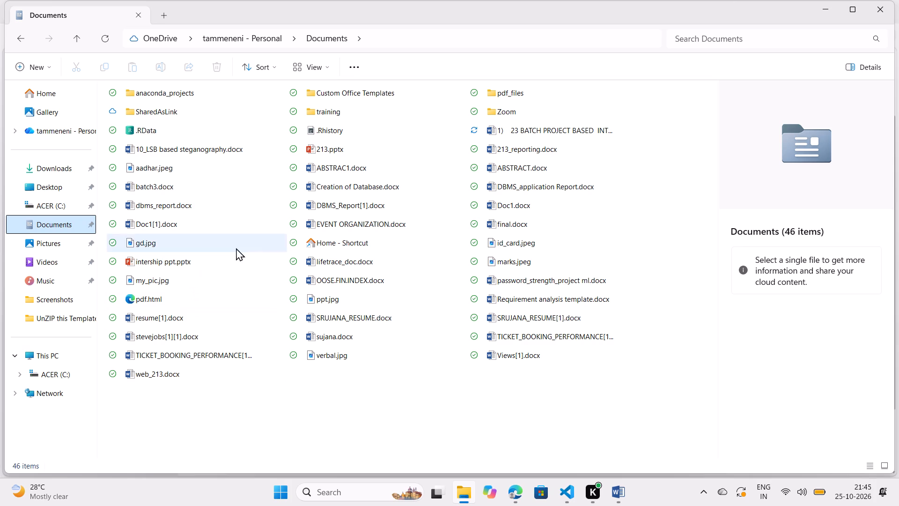
double_click(352, 267)
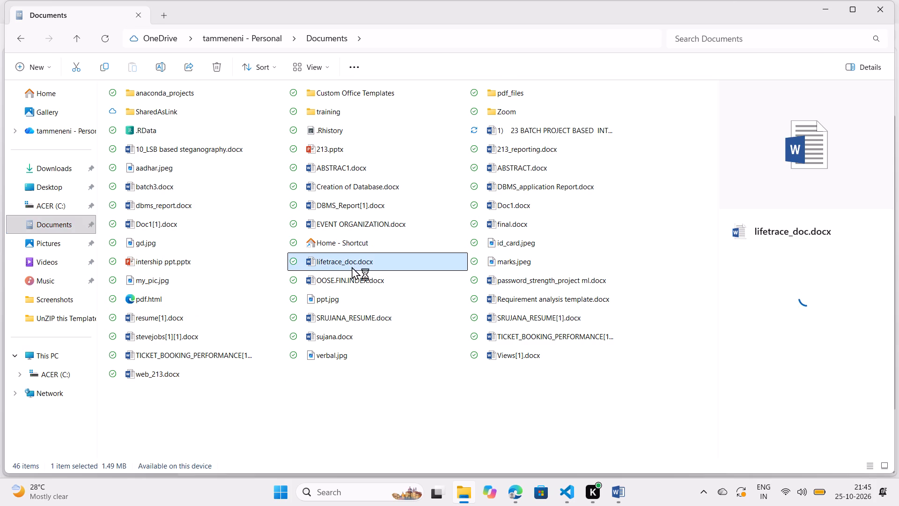
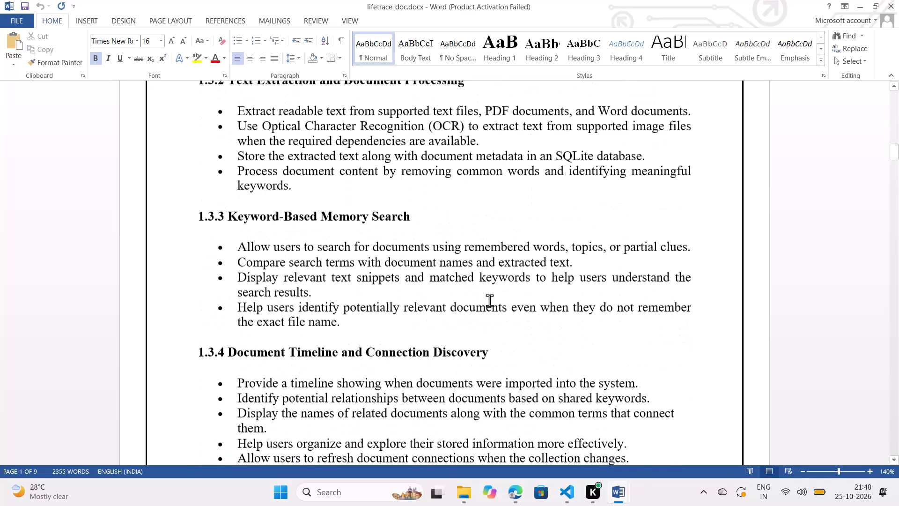
Look through the diagram sections of chapter 4 and place the cursor at the end of the 4.2.2 Class Diagram description.
scroll(489, 300, "down", 20)
scroll(489, 300, "down", 20)
scroll(489, 300, "down", 20)
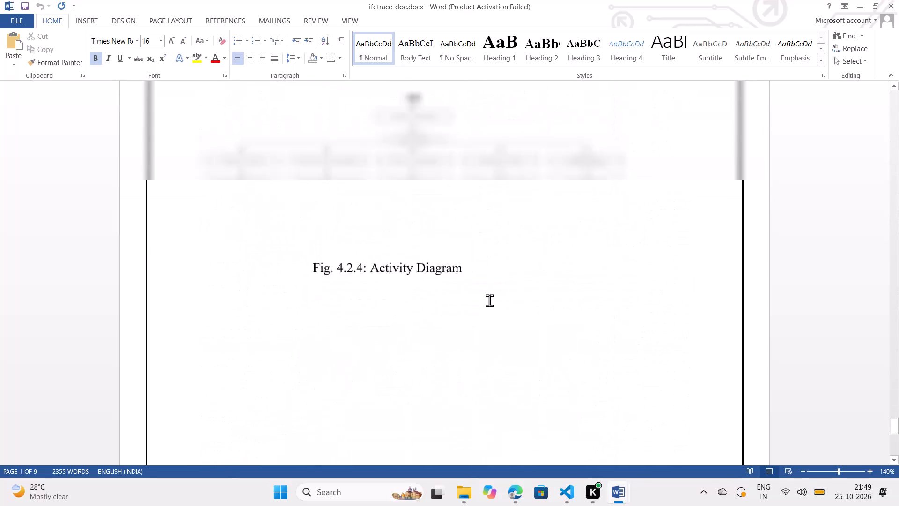
scroll(489, 300, "down", 4)
scroll(489, 300, "up", 4)
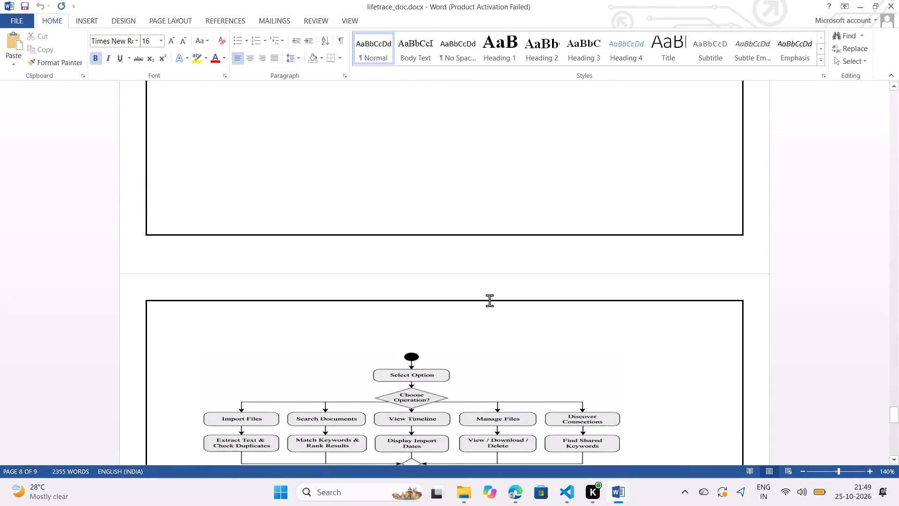
scroll(489, 300, "up", 4)
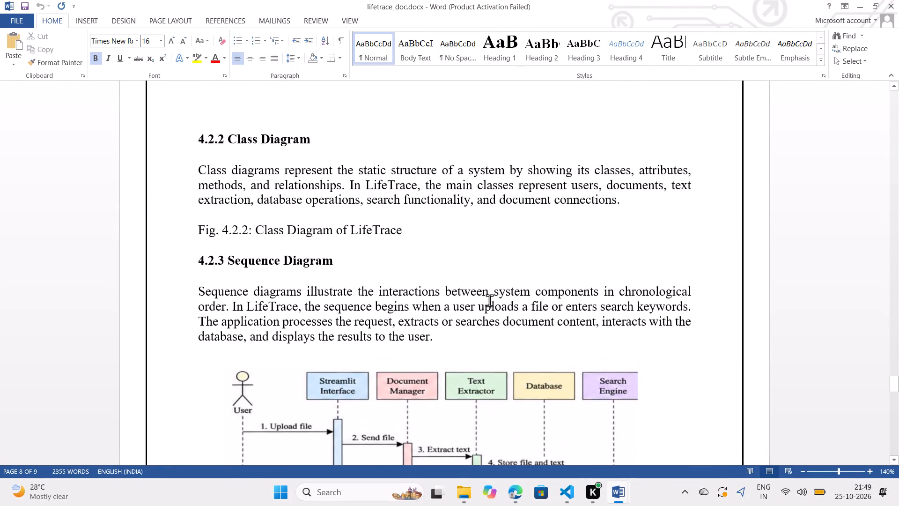
scroll(489, 300, "up", 1)
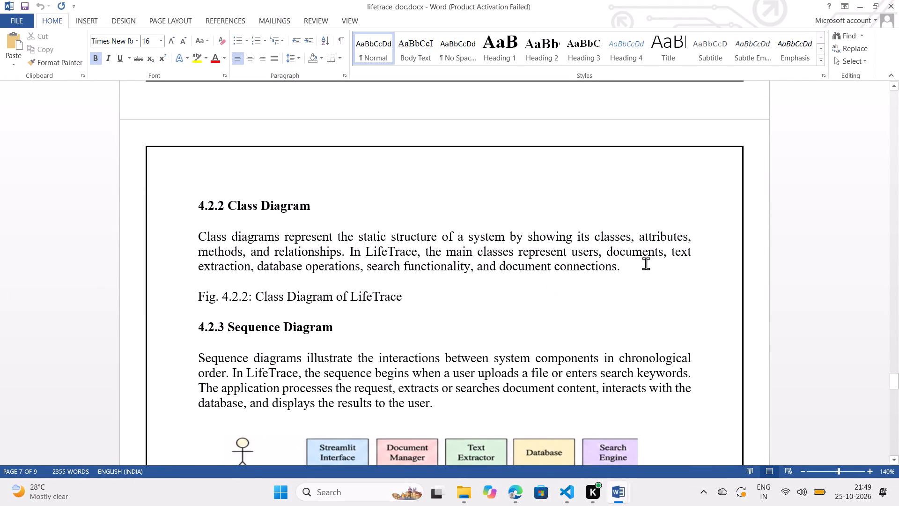
left_click(655, 263)
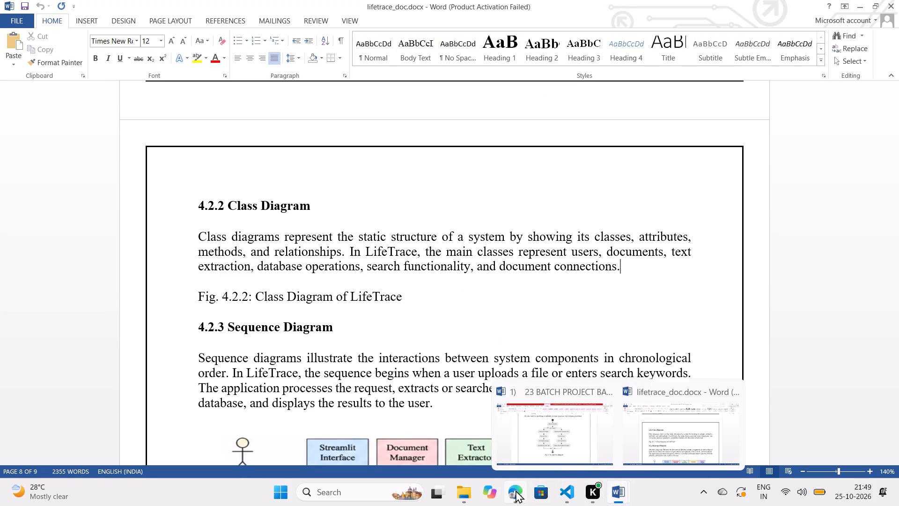
left_click(354, 491)
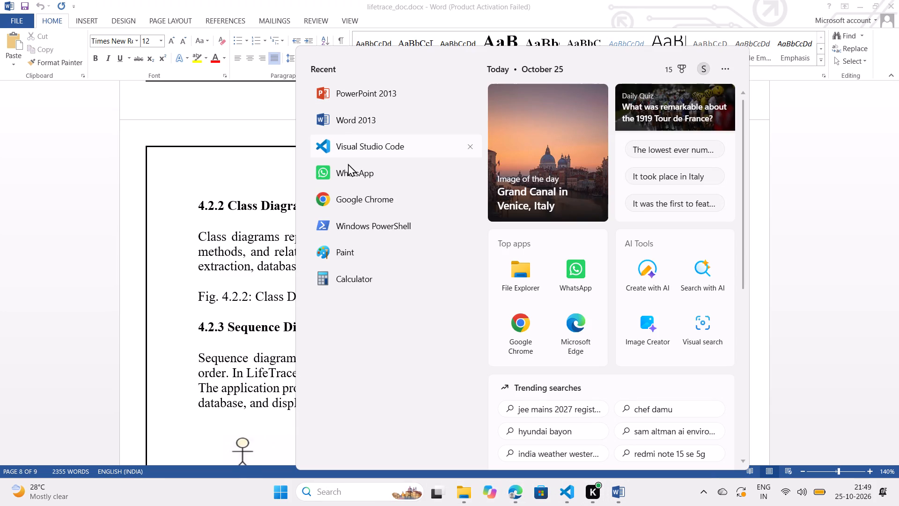
left_click(343, 203)
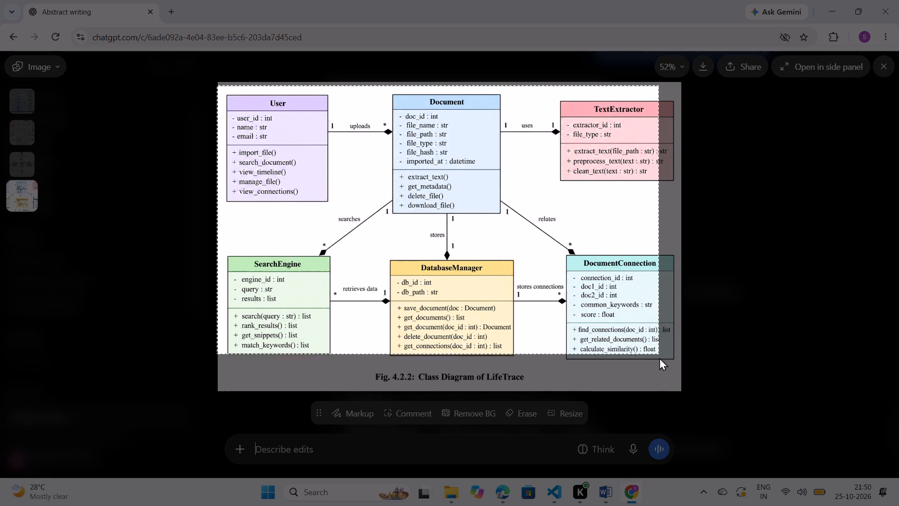
left_click_drag(659, 357, 684, 370)
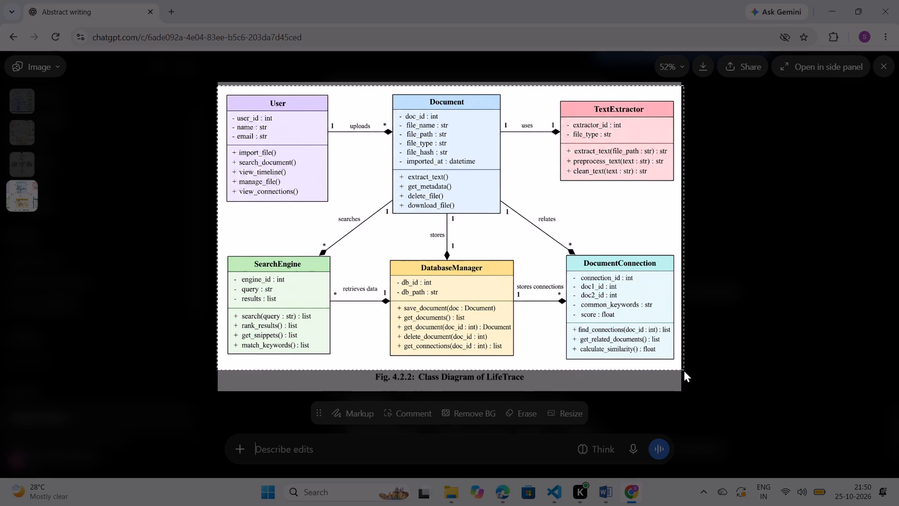
left_click_drag(684, 370, 678, 362)
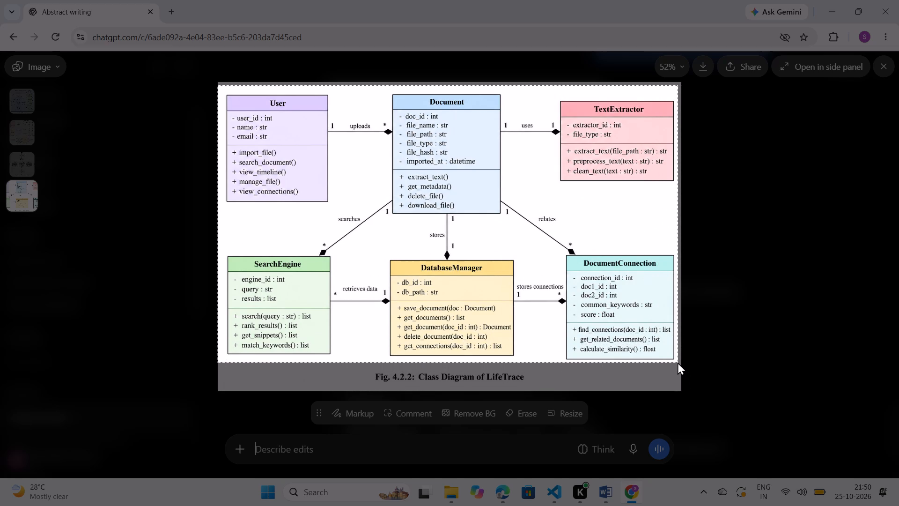
left_click_drag(678, 362, 681, 359)
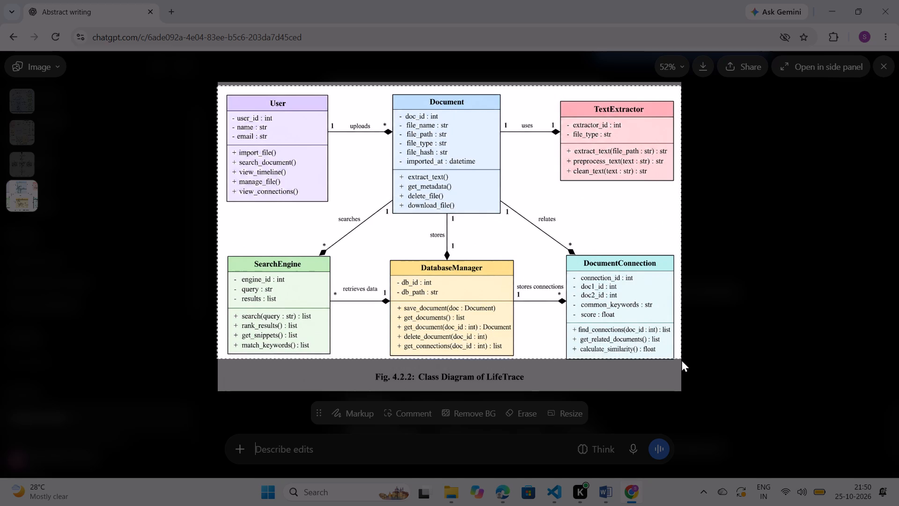
left_click_drag(681, 359, 680, 363)
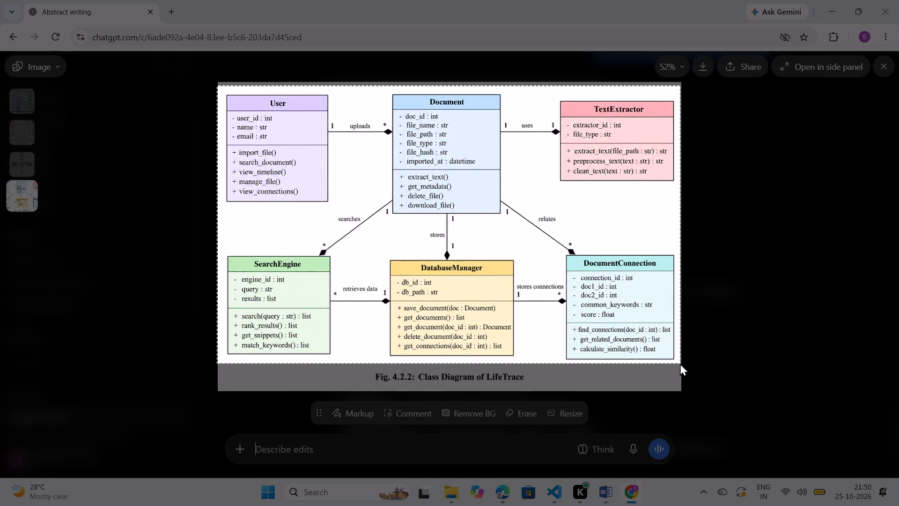
left_click_drag(680, 363, 680, 360)
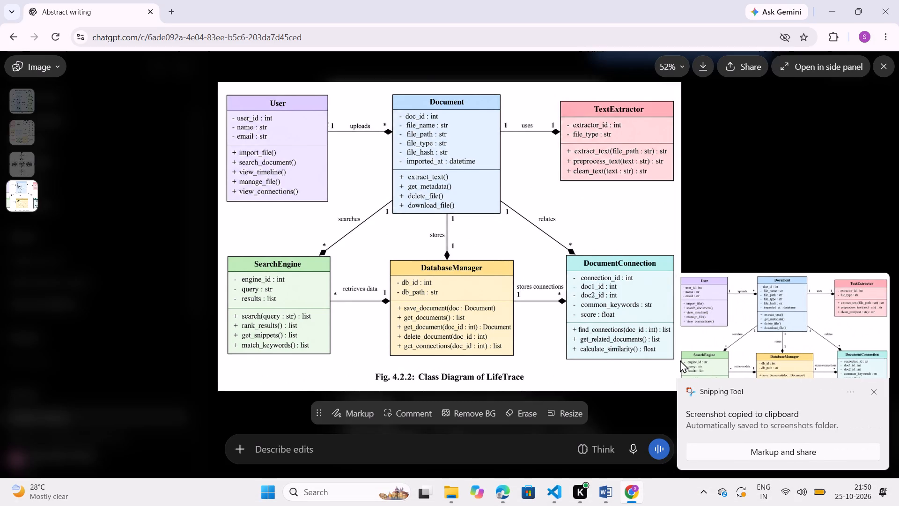
left_click(789, 312)
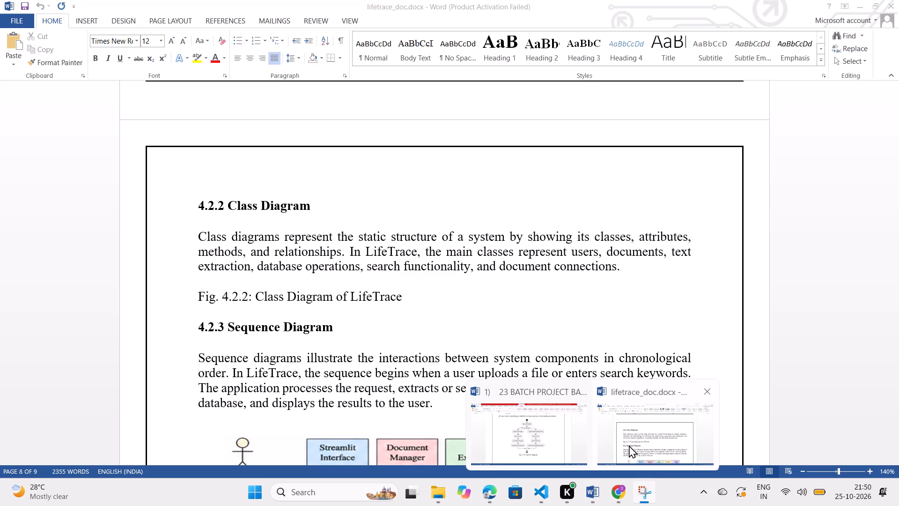
Return to lifetrace_doc.docx in Word and add an empty paragraph between the class diagram description and the Fig. 4.2.2 caption.
left_click(644, 434)
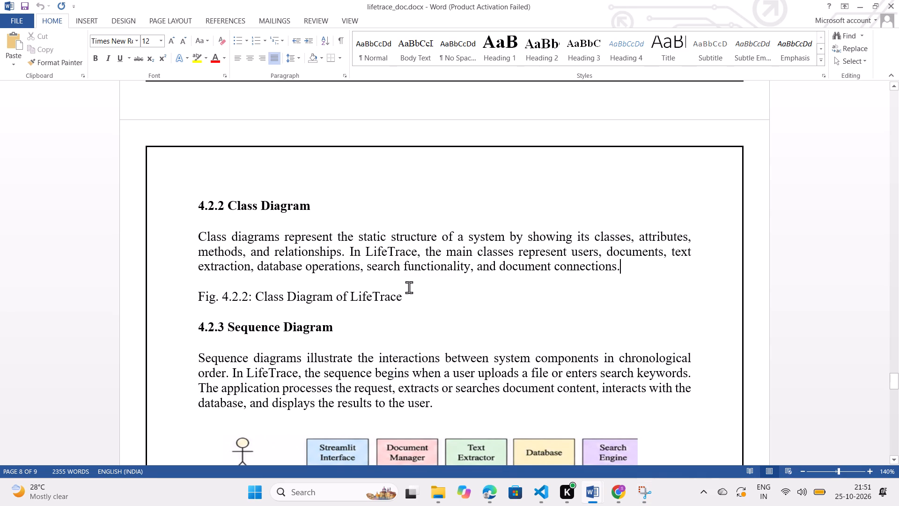
left_click(409, 287)
left_click(635, 265)
key("Return")
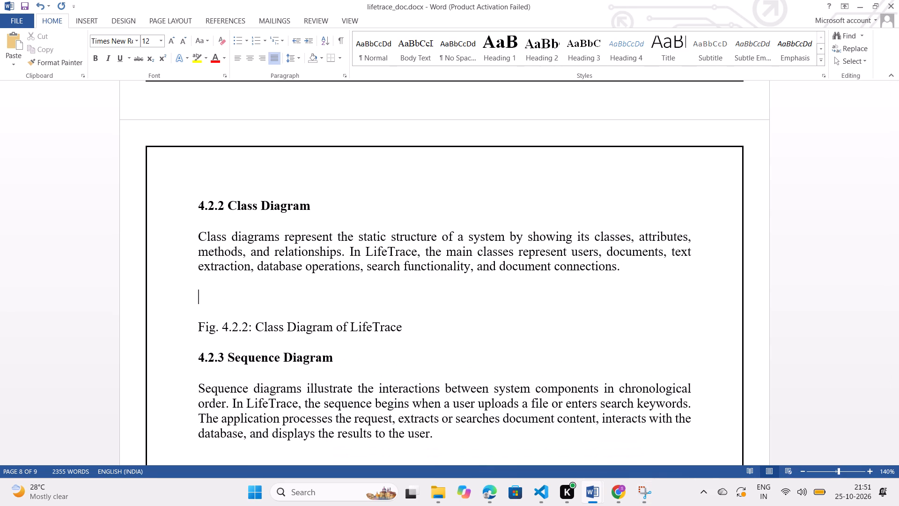
Insert the picture Screenshot 2026-10-25 215048.png from the Screenshots folder into the empty paragraph of section 4.2.2.
left_click(91, 22)
left_click(121, 53)
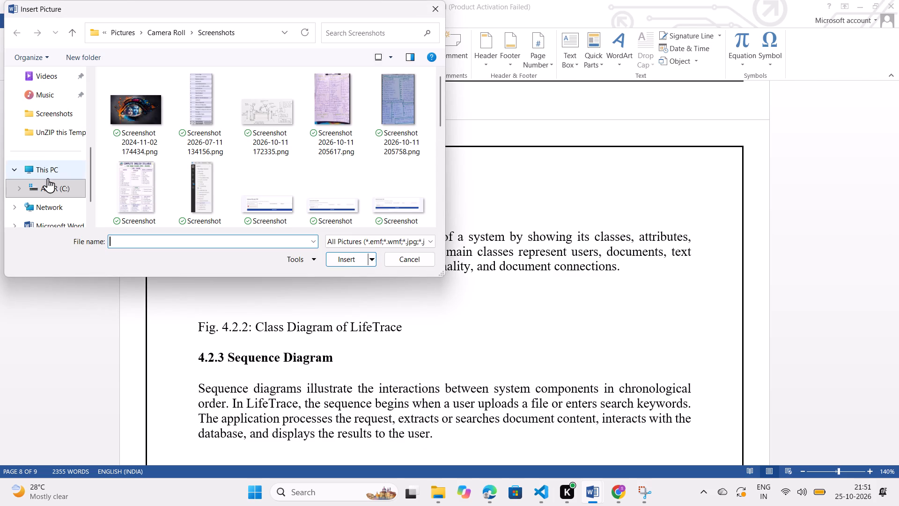
scroll(193, 174, "down", 4)
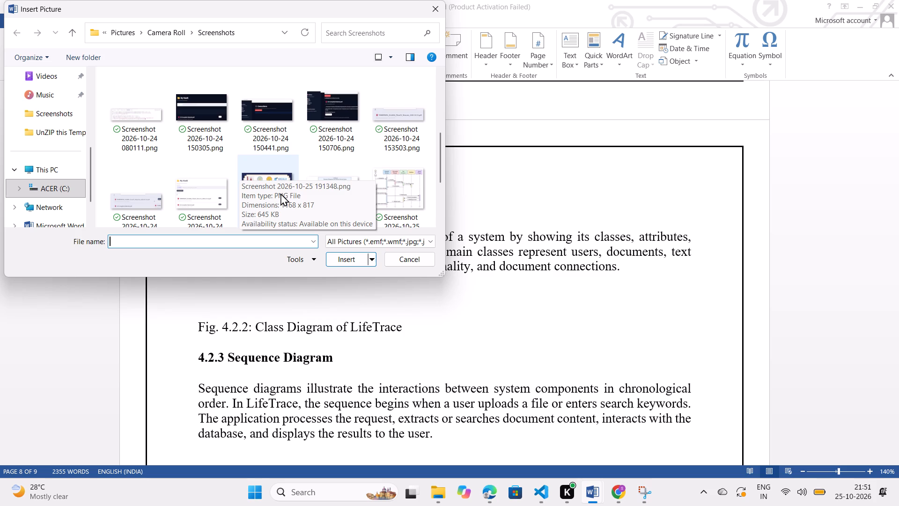
scroll(336, 193, "down", 1)
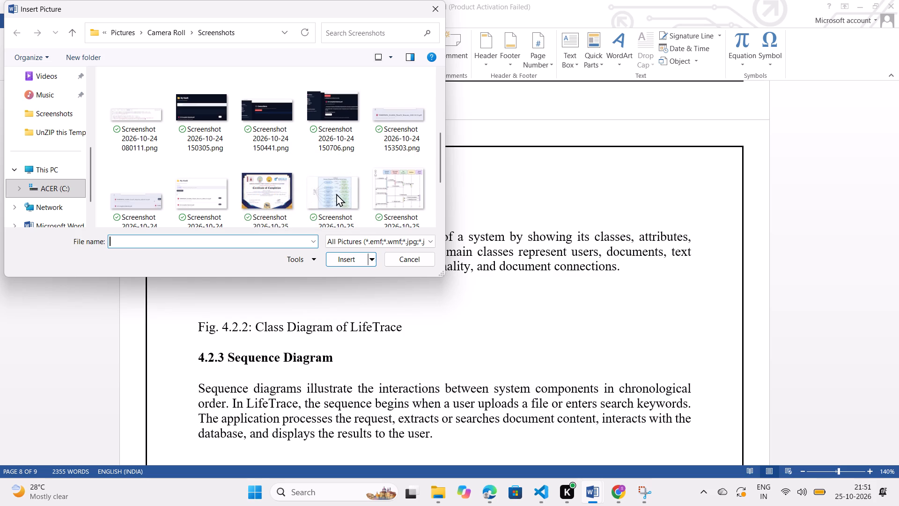
scroll(336, 193, "down", 2)
left_click(259, 179)
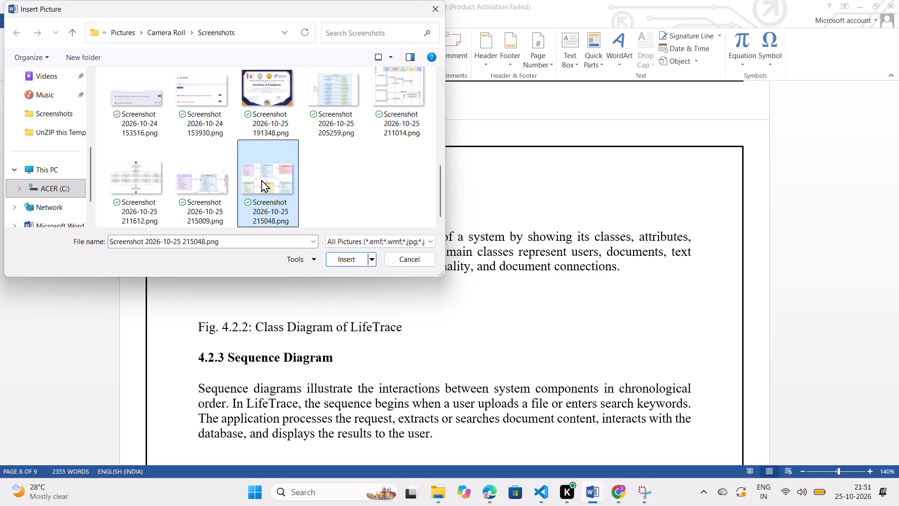
left_click(348, 253)
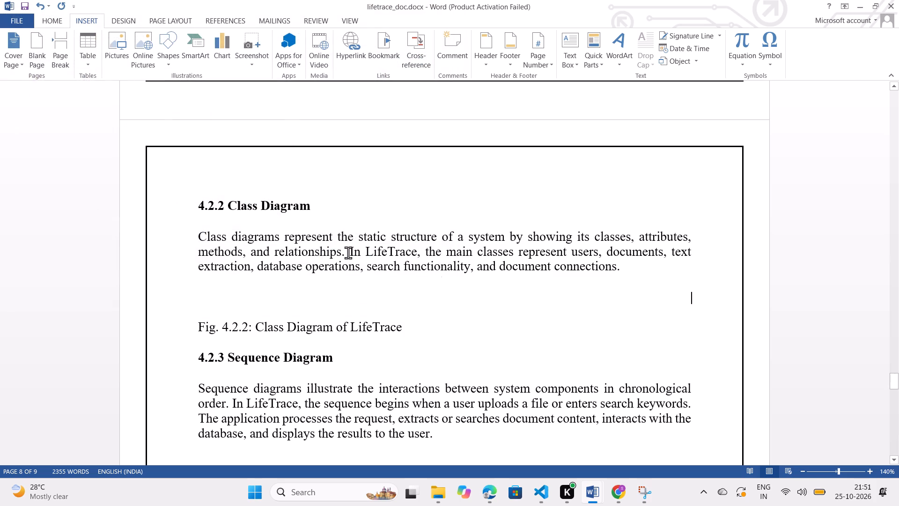
Indent the Fig. 4.2.2 caption with leading spaces so it sits roughly centred below the class diagram.
left_click(381, 293)
scroll(381, 293, "down", 2)
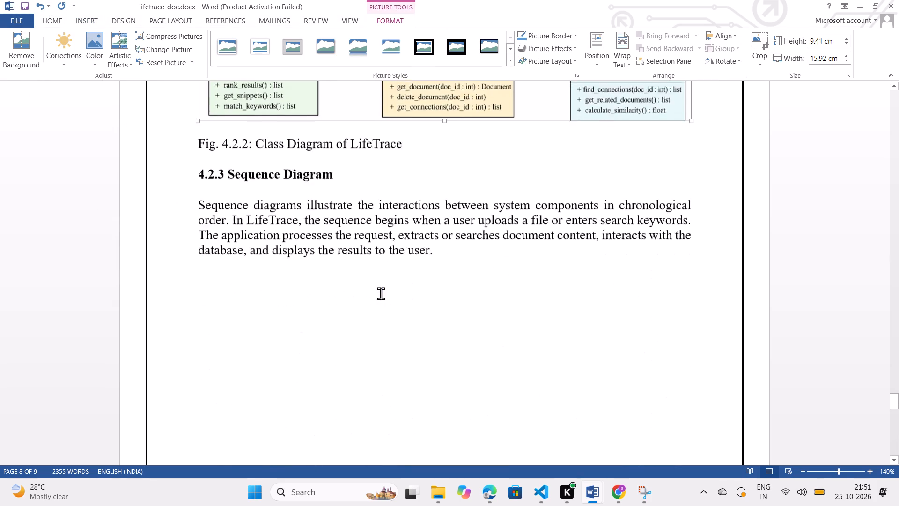
scroll(381, 293, "down", 1)
scroll(381, 293, "up", 1)
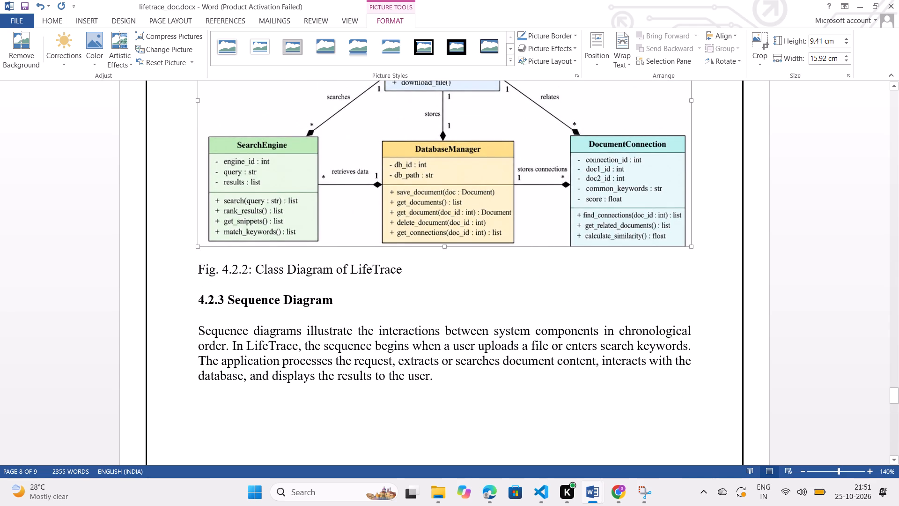
left_click(198, 269)
key("space")
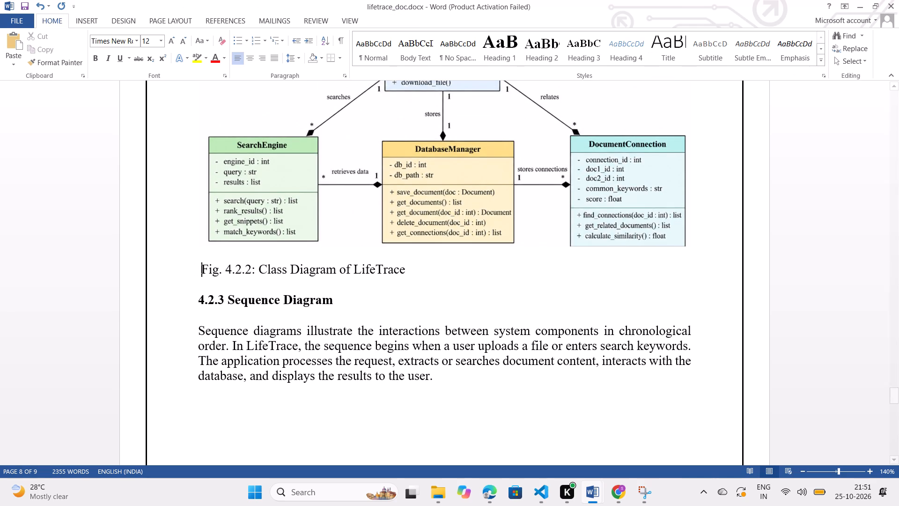
key("space")
key("space")
key("space")
key("space")
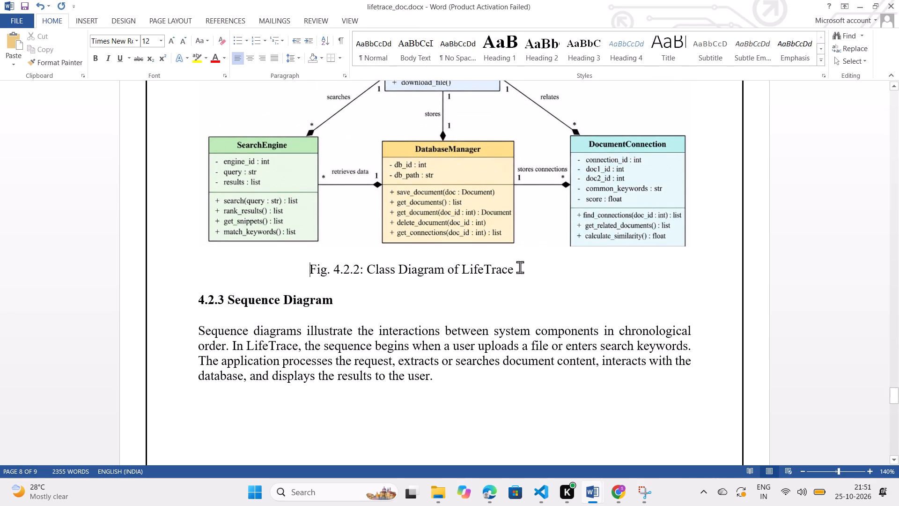
Delete "of LifeTrace" from the end of the Fig. 4.2.2 caption.
left_click_drag(520, 267, 449, 273)
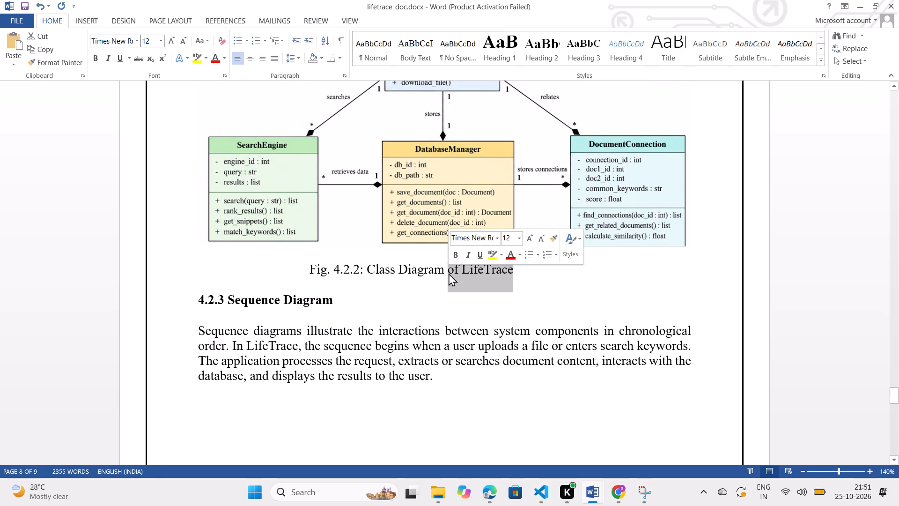
key("BackSpace")
Shrink the class diagram picture vertically to a height of about 7.41 cm, keeping its width.
scroll(449, 273, "down", 5)
scroll(449, 273, "up", 2)
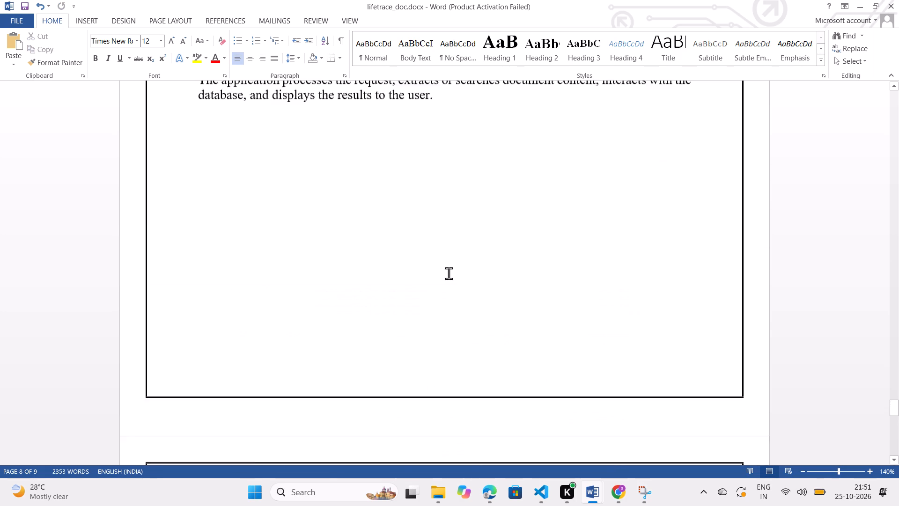
scroll(449, 273, "up", 4)
left_click(424, 327)
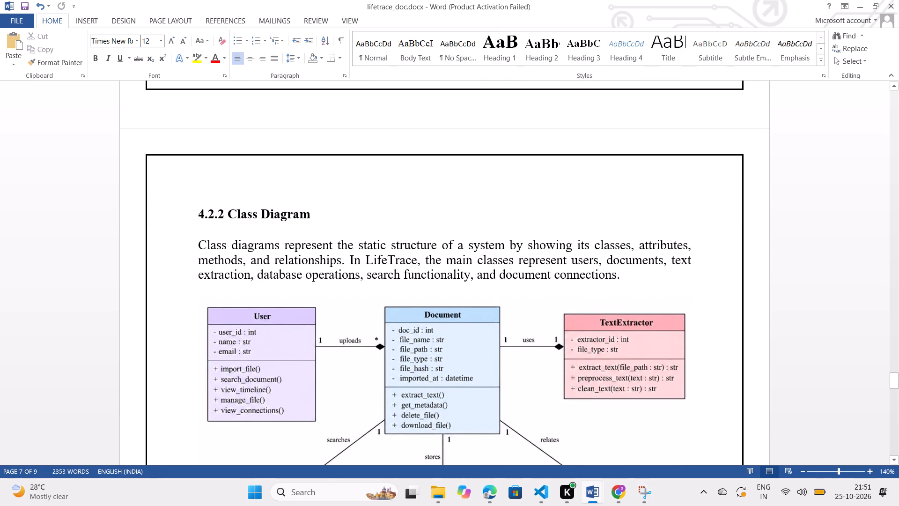
scroll(424, 327, "down", 2)
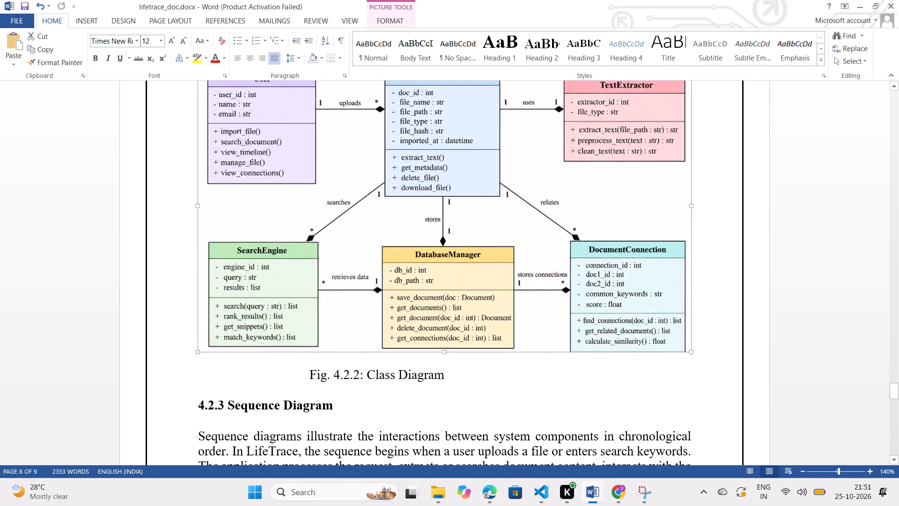
left_click_drag(449, 353, 450, 298)
double_click(450, 298)
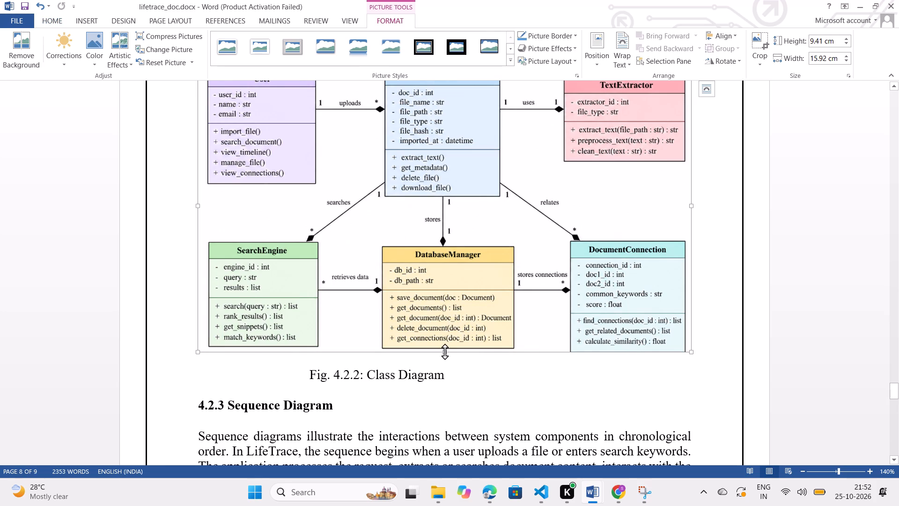
left_click_drag(445, 352, 449, 309)
scroll(449, 309, "down", 2)
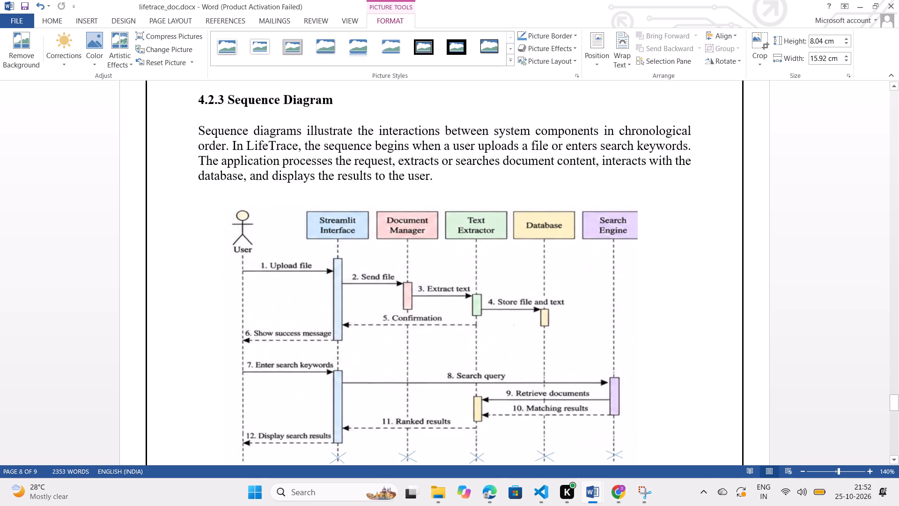
scroll(449, 309, "up", 2)
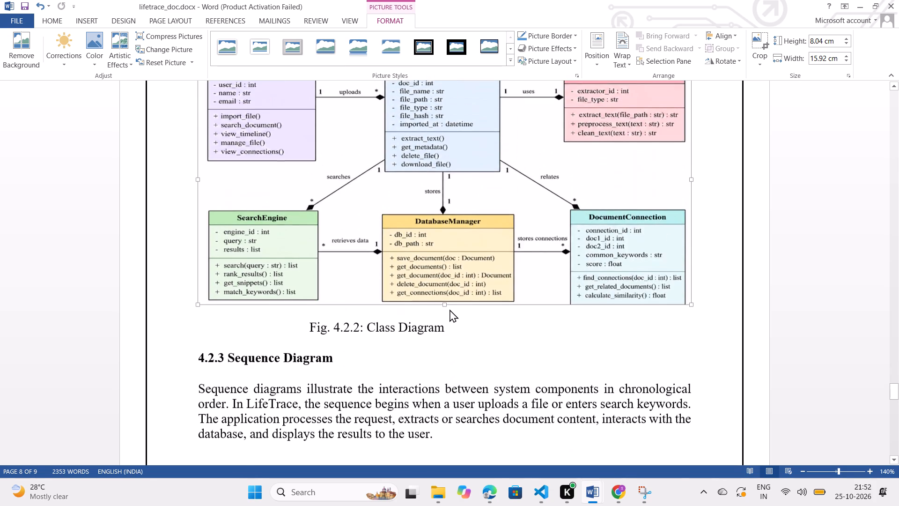
left_click(466, 242)
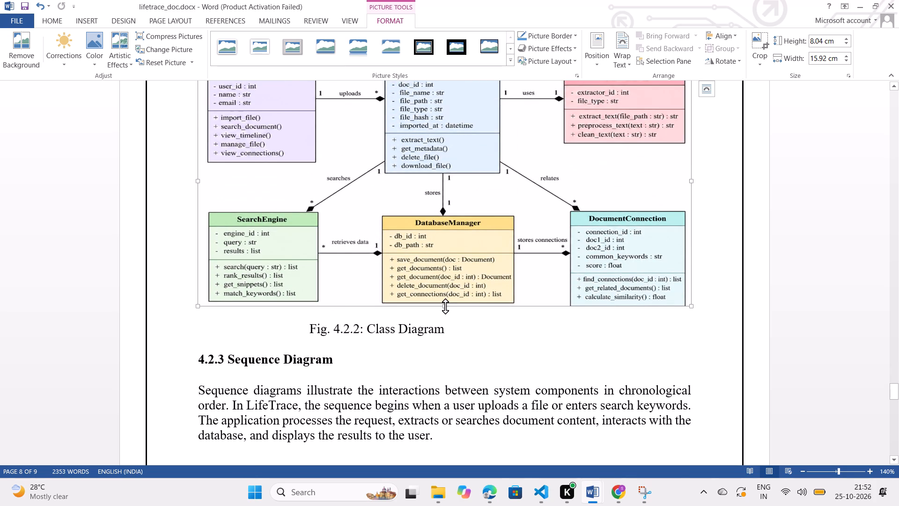
left_click_drag(445, 306, 446, 286)
Delete the leading spaces before the Fig. 4.2.3 caption to pull it back to the sequence diagram on page 8.
scroll(446, 286, "down", 1)
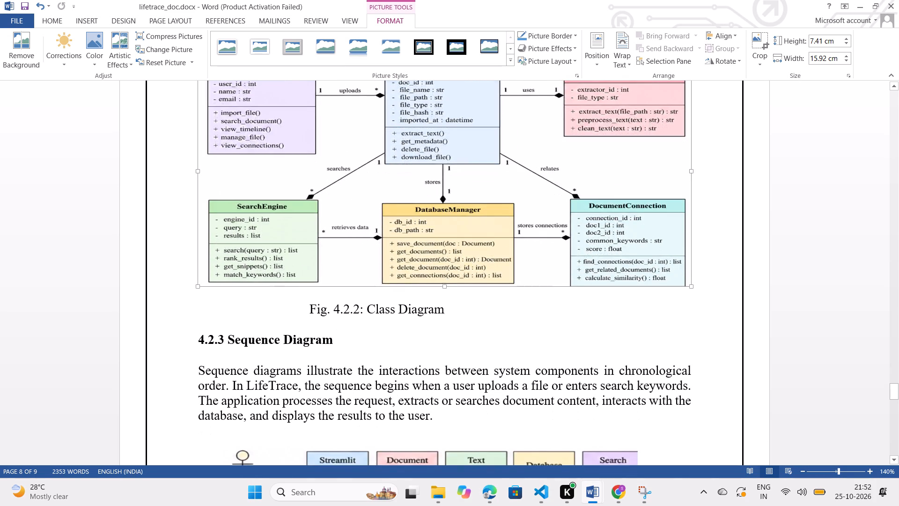
scroll(446, 286, "down", 2)
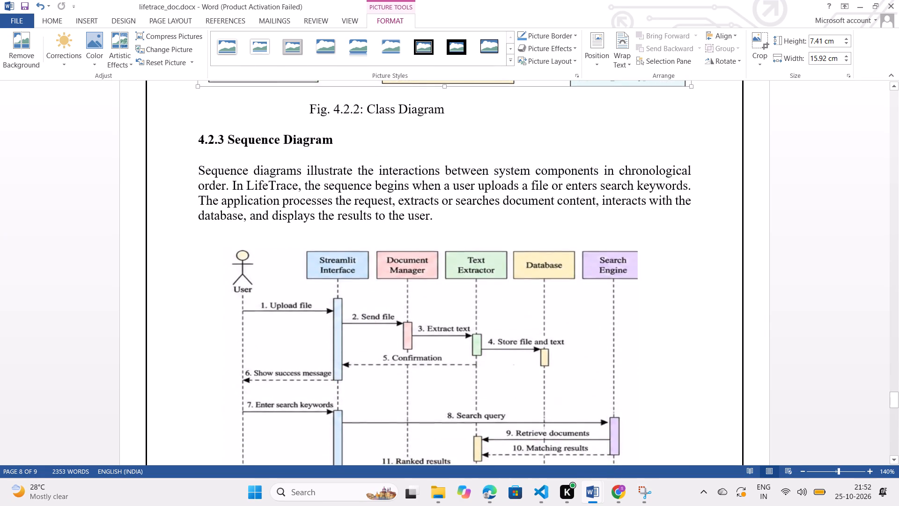
scroll(446, 286, "down", 1)
left_click(375, 395)
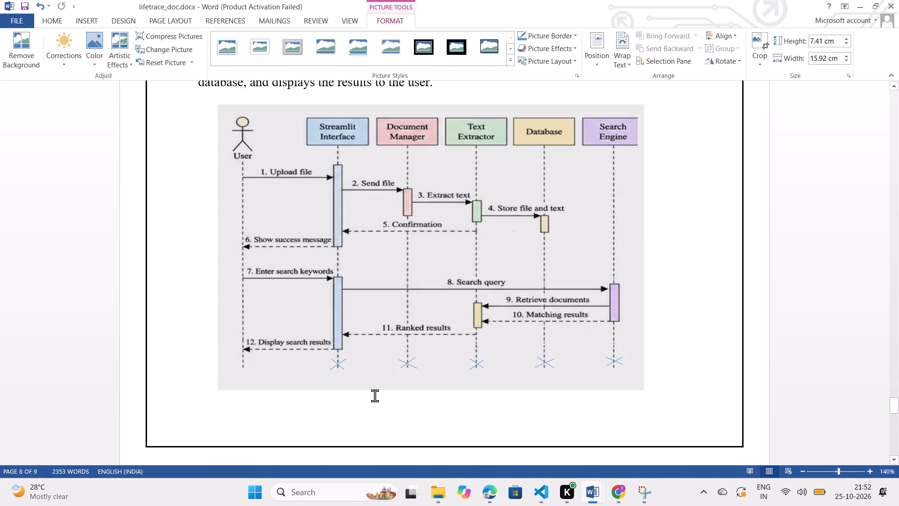
triple_click(375, 395)
scroll(375, 395, "down", 2)
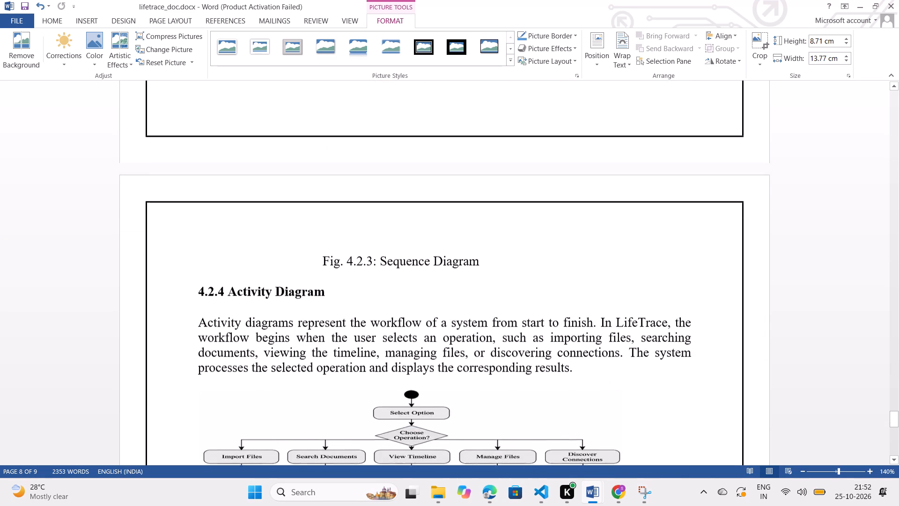
scroll(375, 395, "down", 1)
left_click(314, 245)
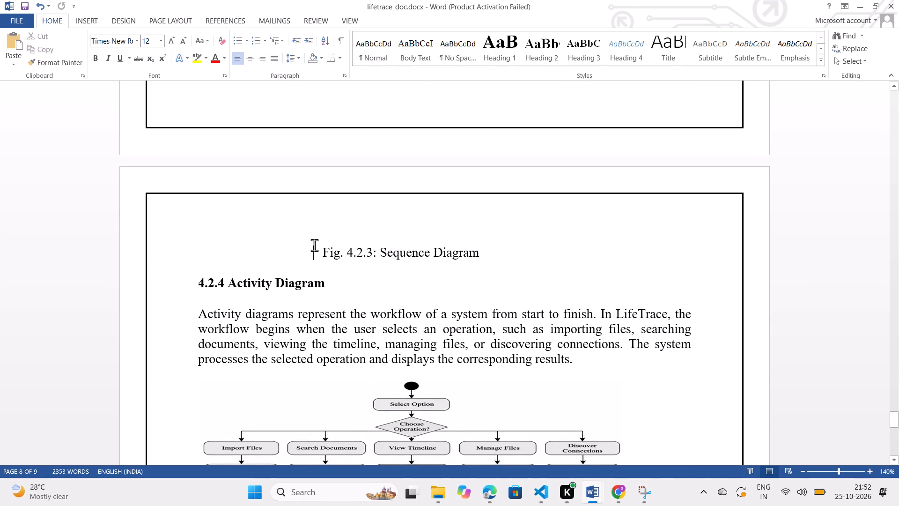
key("BackSpace")
key("BackSpace")
key("BackSpace")
key("BackSpace")
key("BackSpace")
key("BackSpace")
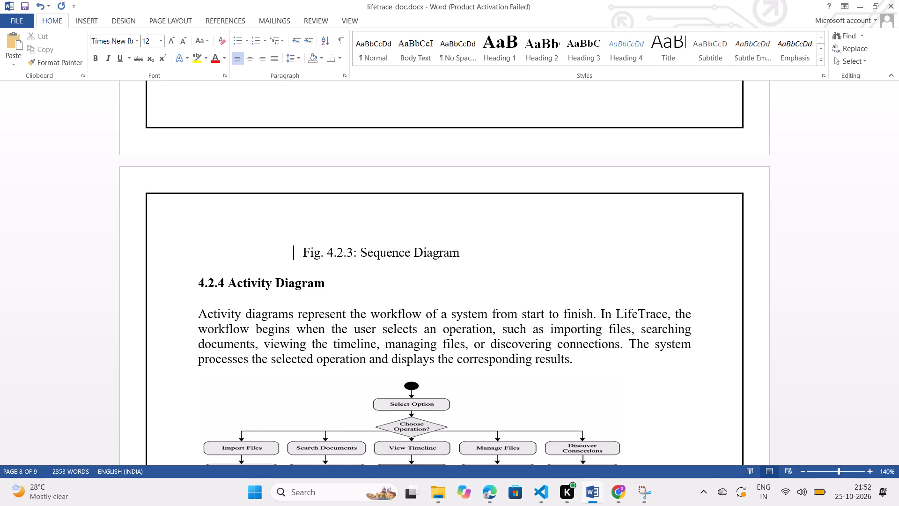
key("BackSpace")
key("BackSpace")
key("BackSpace")
key("BackSpace")
key("BackSpace")
key("BackSpace")
key("BackSpace")
key("BackSpace")
key("BackSpace")
key("BackSpace")
key("BackSpace")
key("BackSpace")
key("BackSpace")
key("BackSpace")
key("BackSpace")
key("BackSpace")
key("BackSpace")
key("BackSpace")
key("BackSpace")
key("BackSpace")
key("BackSpace")
key("BackSpace")
key("BackSpace")
key("BackSpace")
key("BackSpace")
key("BackSpace")
key("BackSpace")
key("BackSpace")
key("BackSpace")
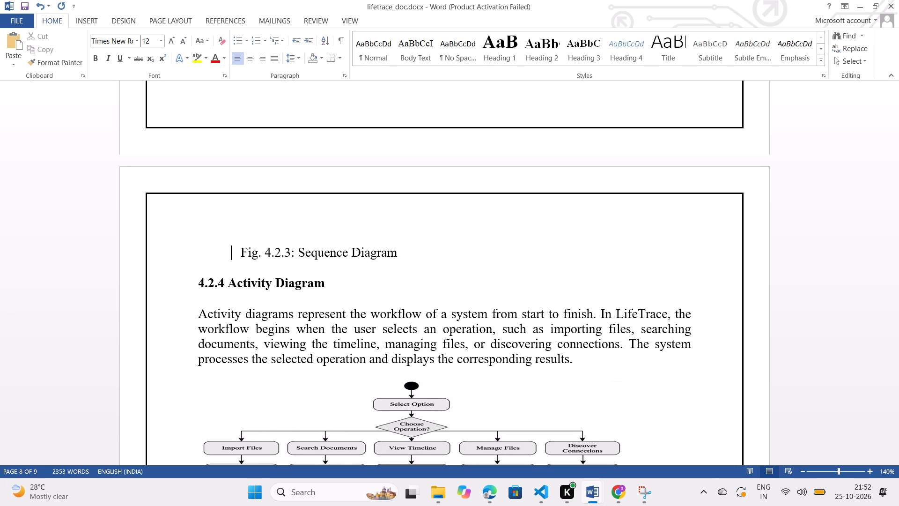
key("BackSpace")
key("BackSpace")
key("BackSpace")
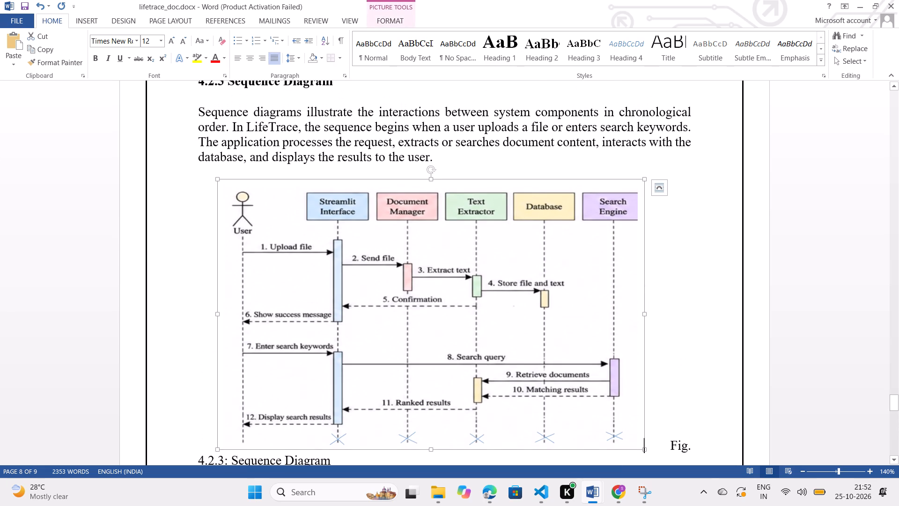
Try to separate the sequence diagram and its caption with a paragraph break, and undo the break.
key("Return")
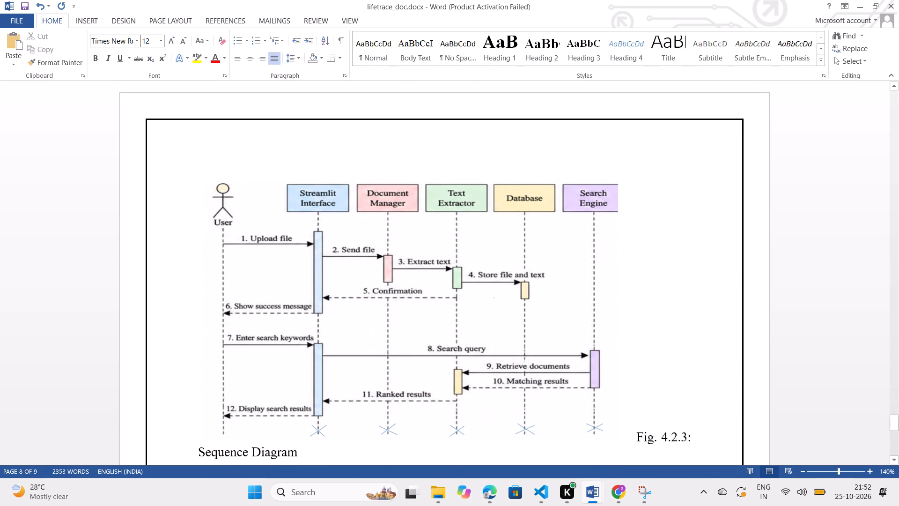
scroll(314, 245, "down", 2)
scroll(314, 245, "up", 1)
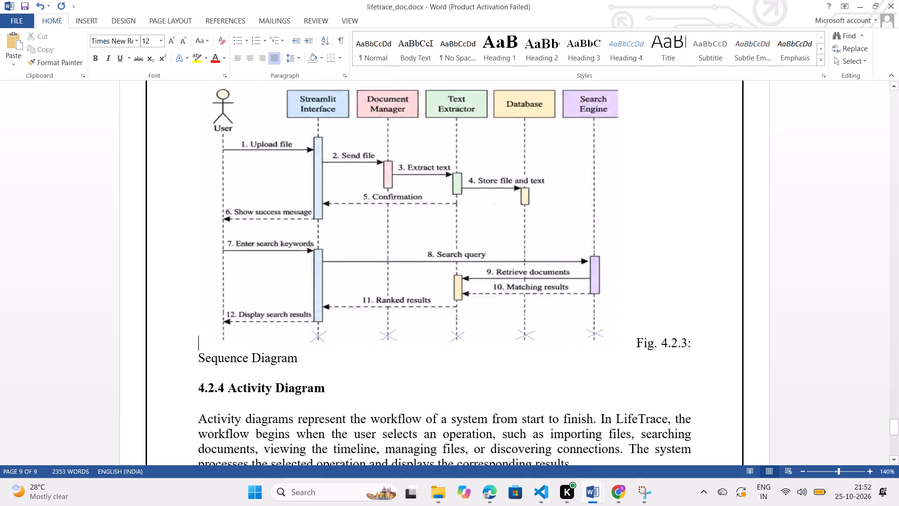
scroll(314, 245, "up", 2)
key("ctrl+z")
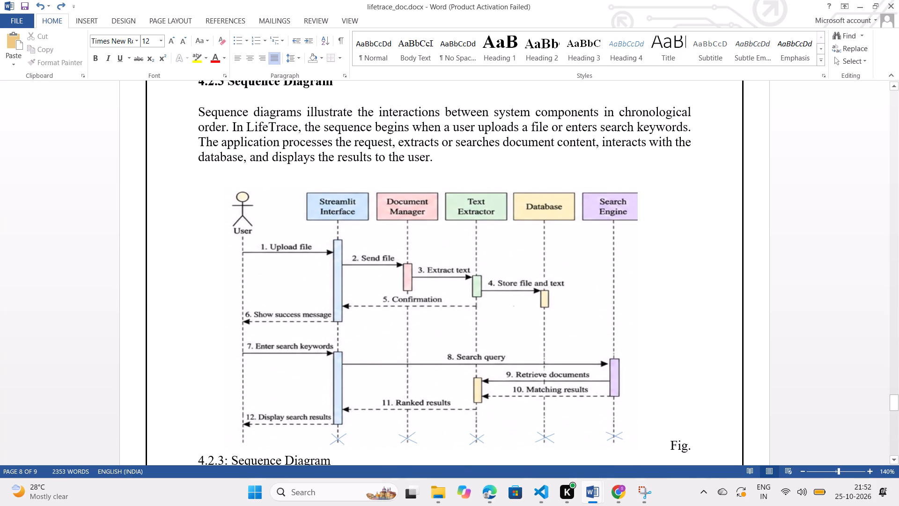
Add spaces before "4.2.3: Sequence Diagram" in the wrapped caption to shift it towards the centre.
scroll(235, 426, "down", 1)
left_click(196, 335)
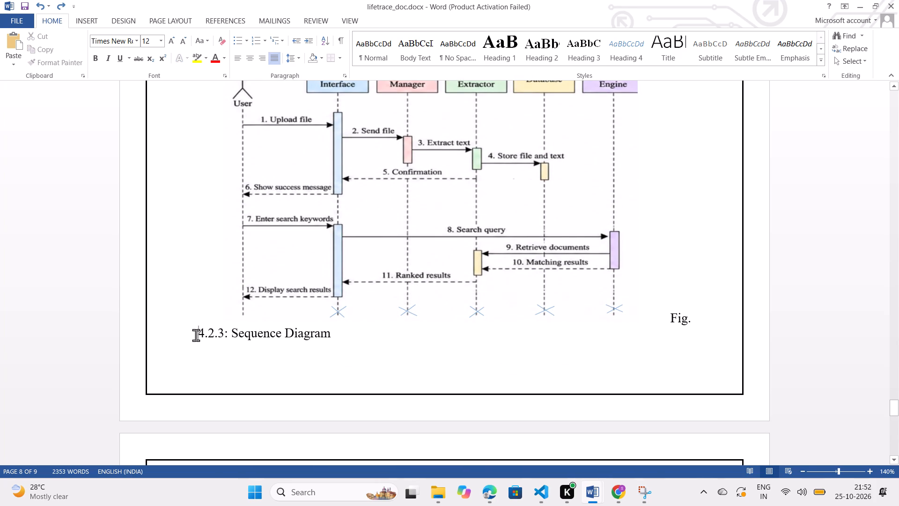
key("space")
key("space")
key("space")
key("space")
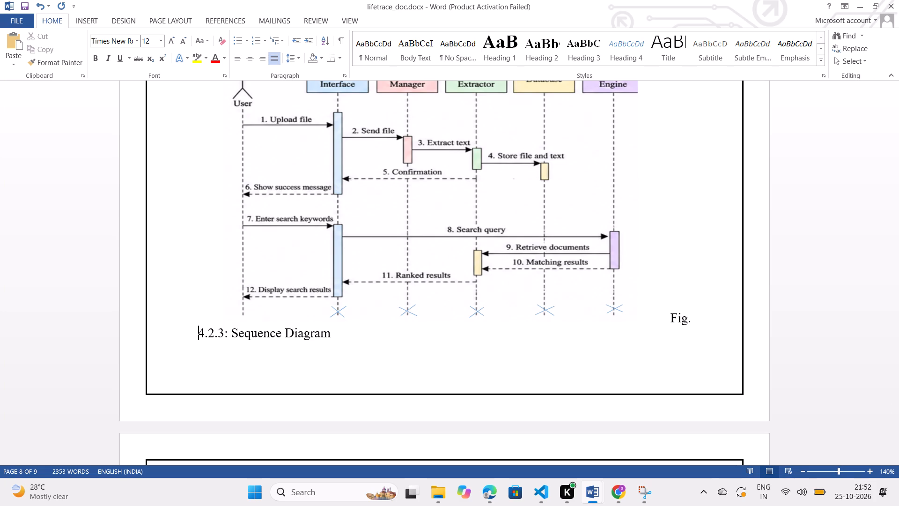
key("space")
key("space")
Move the Fig. 4.2.3 caption into its own paragraph after the sequence diagram and add two leading spaces.
left_click(664, 311)
key("Return")
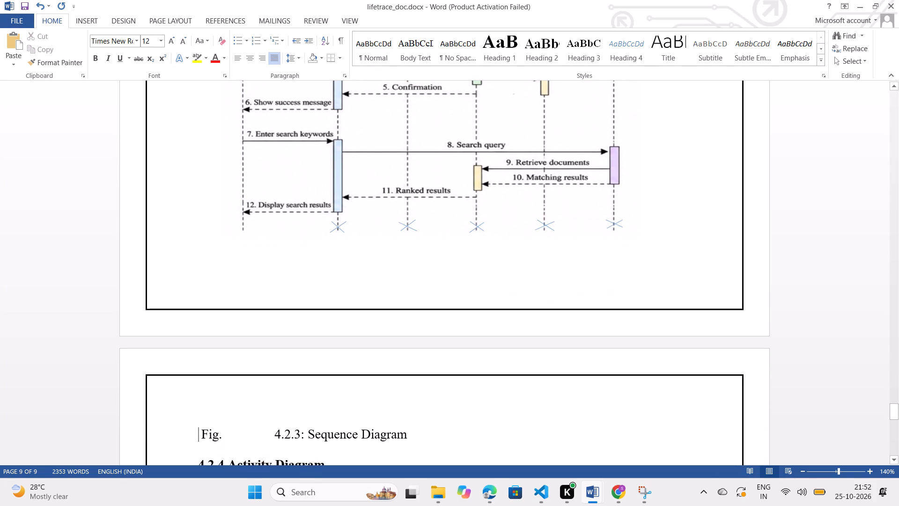
key("space")
key("space")
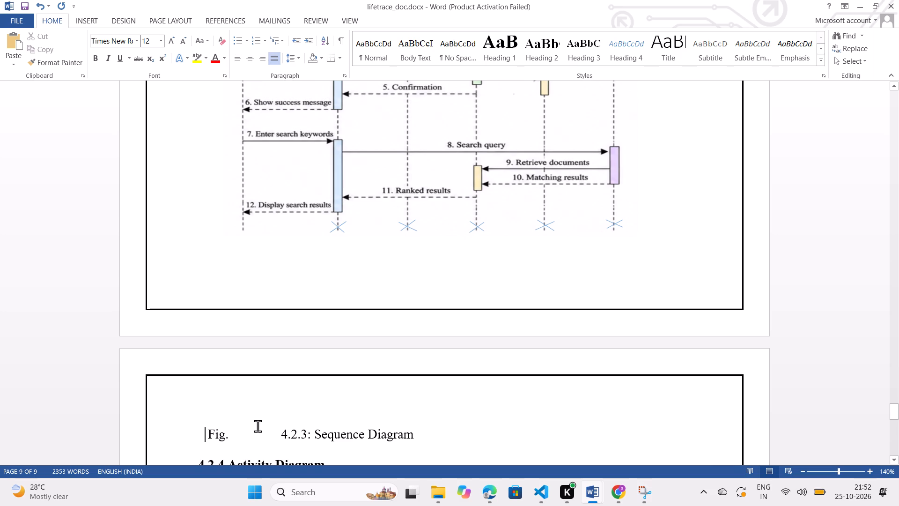
Replace the widely spaced "Fig." prefix of the sequence diagram caption so it reads "Fig .4.2.3: Sequence Diagram".
left_click(258, 426)
left_click(269, 429)
left_click_drag(269, 429, 208, 435)
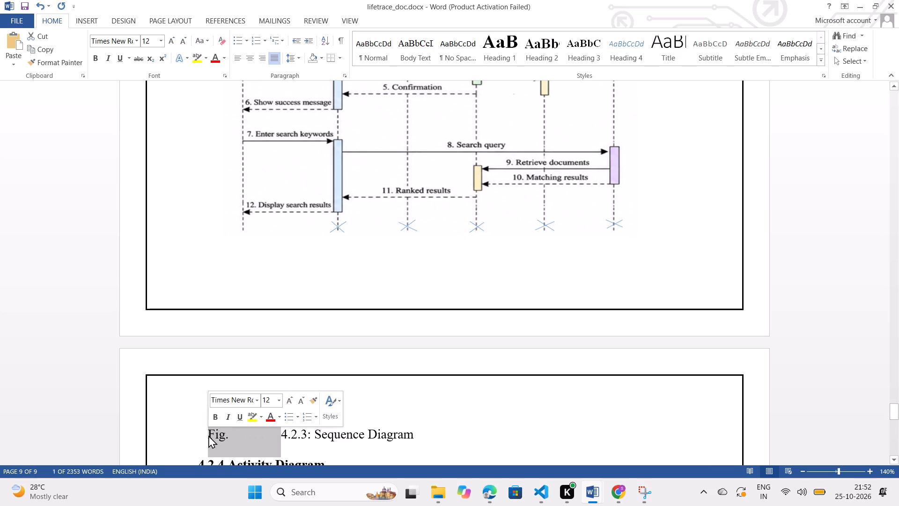
key("BackSpace")
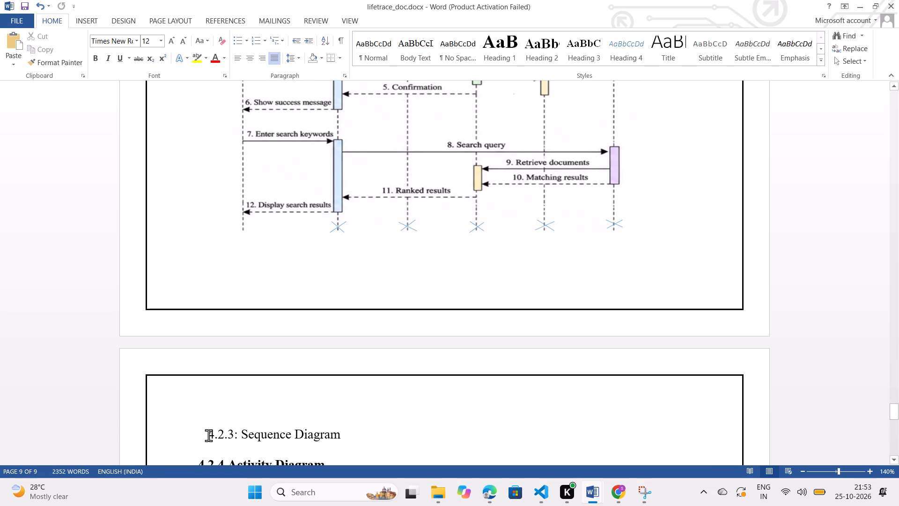
type("FI")
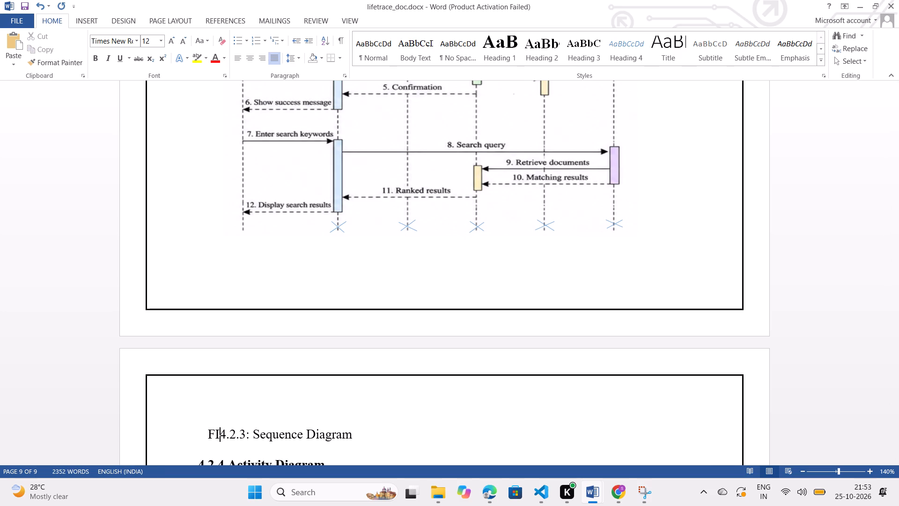
key("BackSpace")
type("if")
key("BackSpace")
type("g")
key("space")
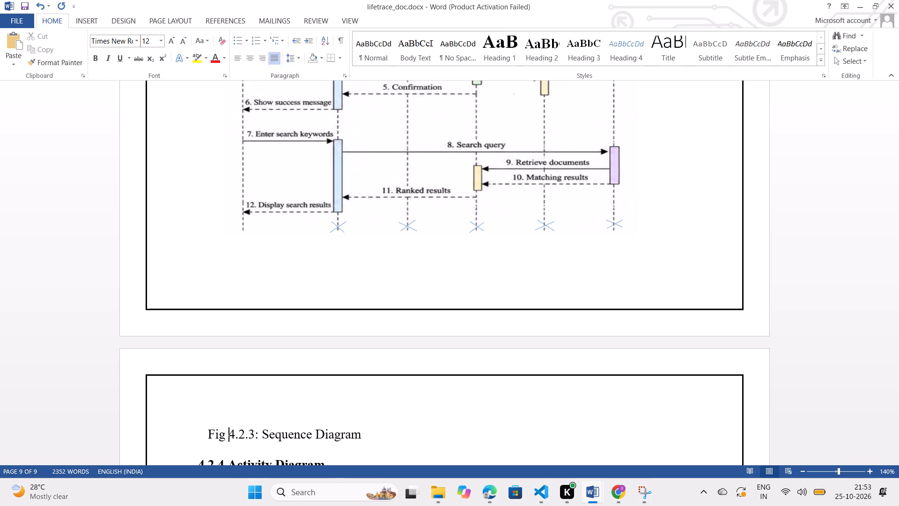
scroll(208, 435, "right", 1)
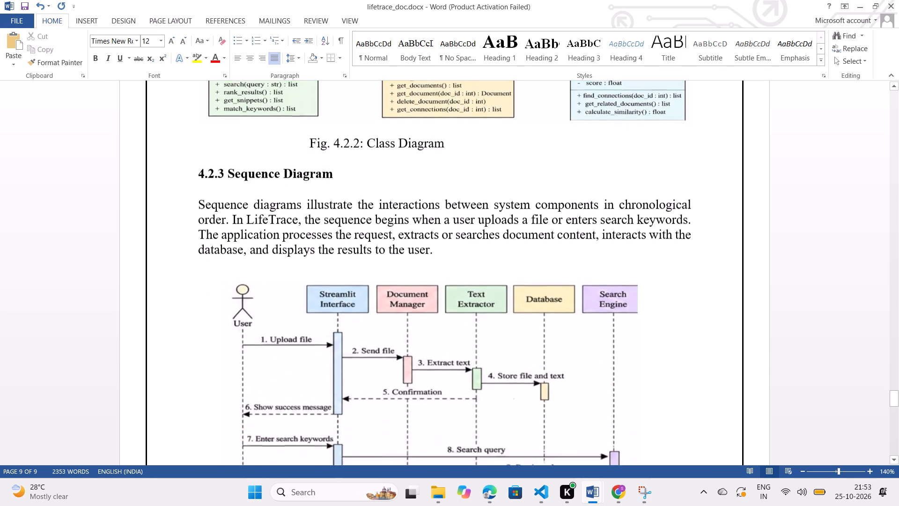
scroll(208, 435, "right", 1)
key("period")
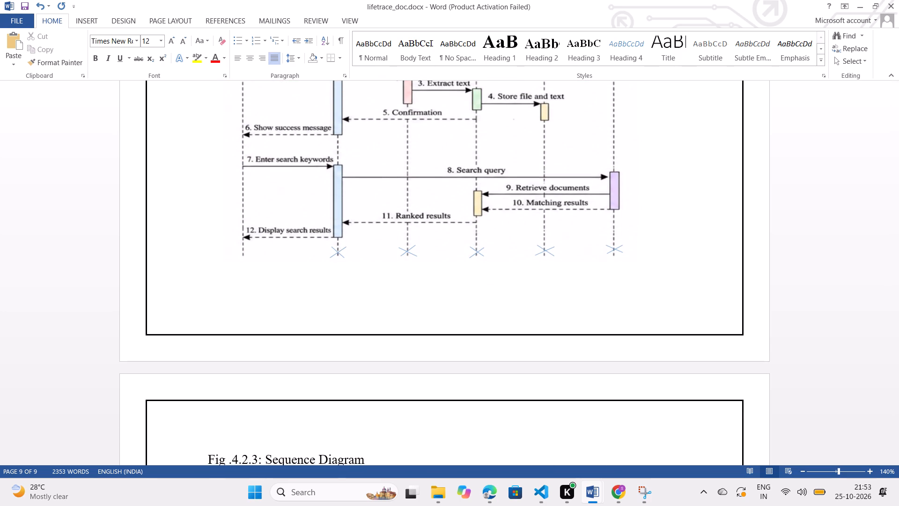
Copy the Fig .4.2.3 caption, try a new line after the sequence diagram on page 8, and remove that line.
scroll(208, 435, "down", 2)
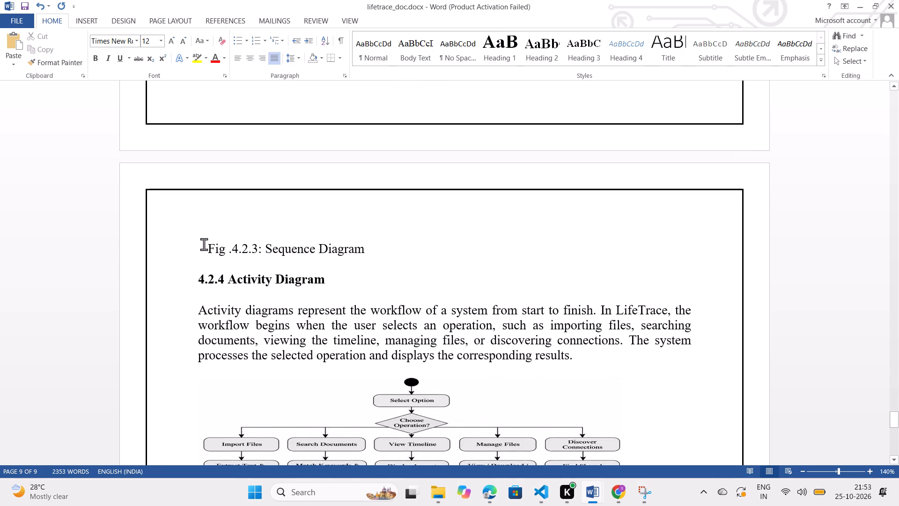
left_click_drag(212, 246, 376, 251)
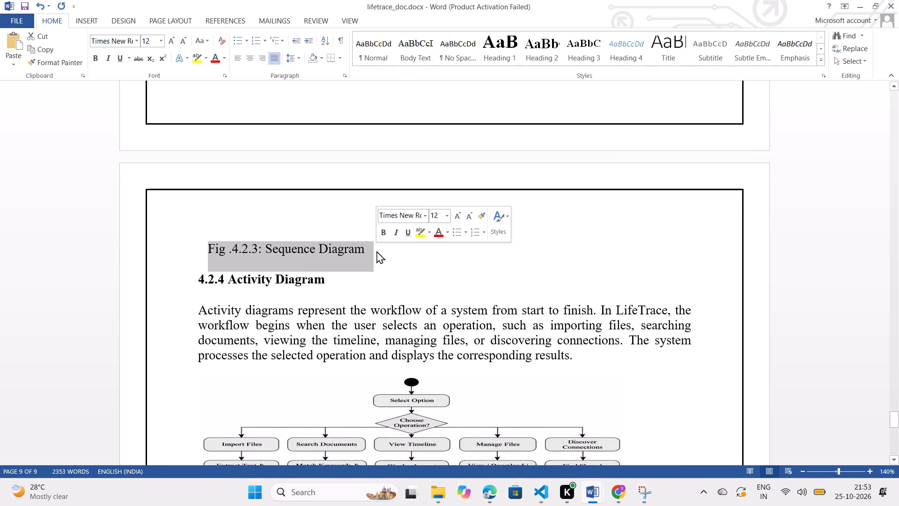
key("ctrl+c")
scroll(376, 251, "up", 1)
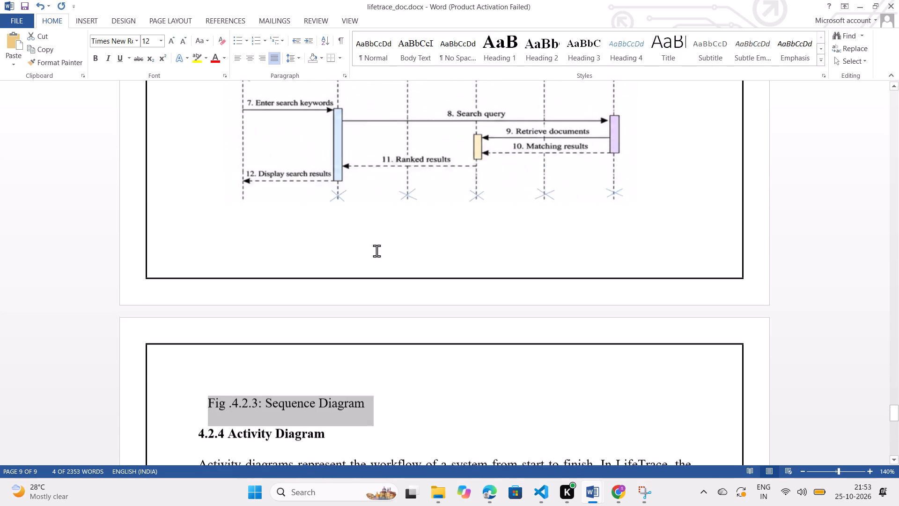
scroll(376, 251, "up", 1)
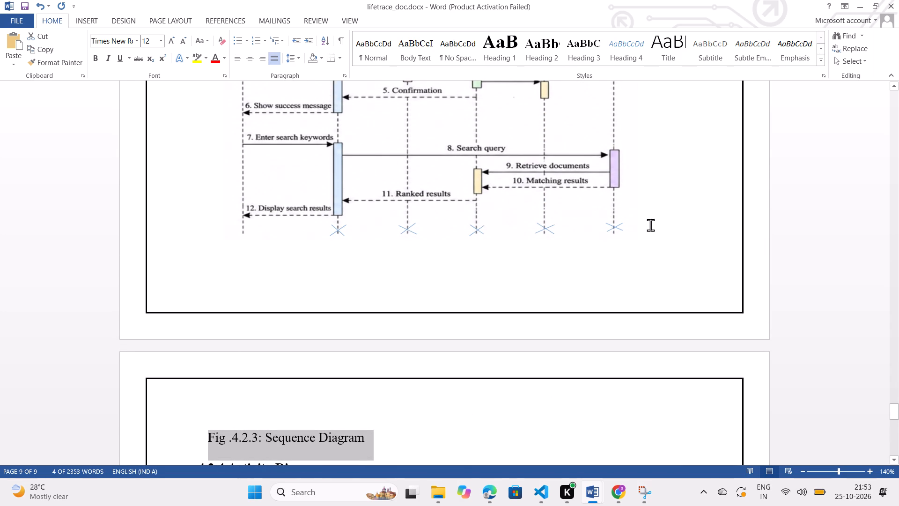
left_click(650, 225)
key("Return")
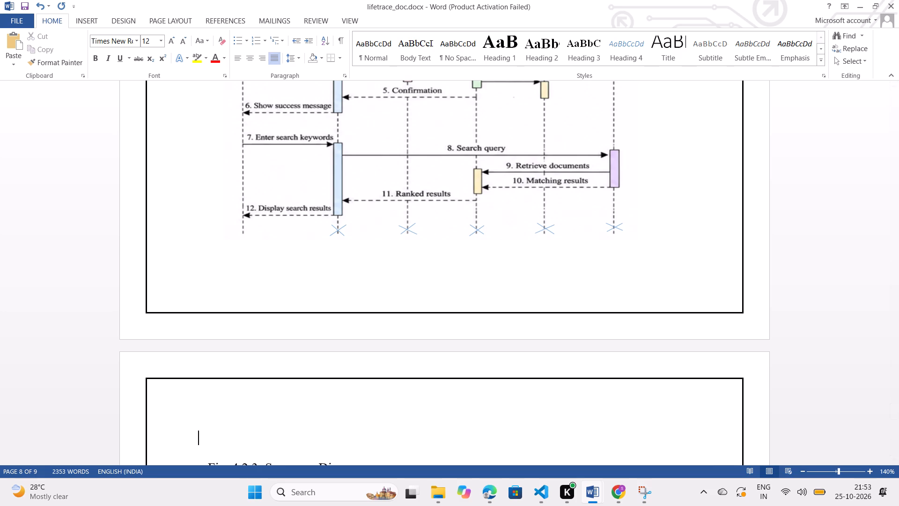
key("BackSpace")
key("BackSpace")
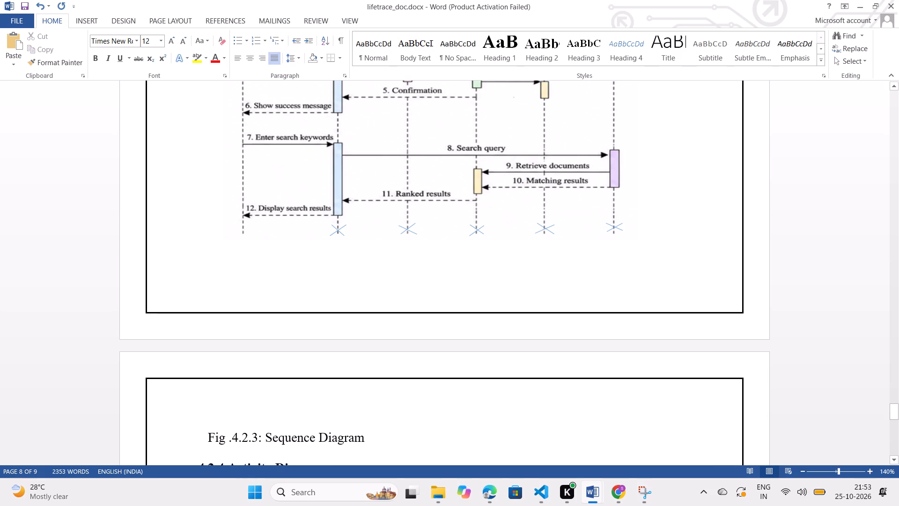
Select the class diagram picture in section 4.2.2.
scroll(507, 206, "up", 2)
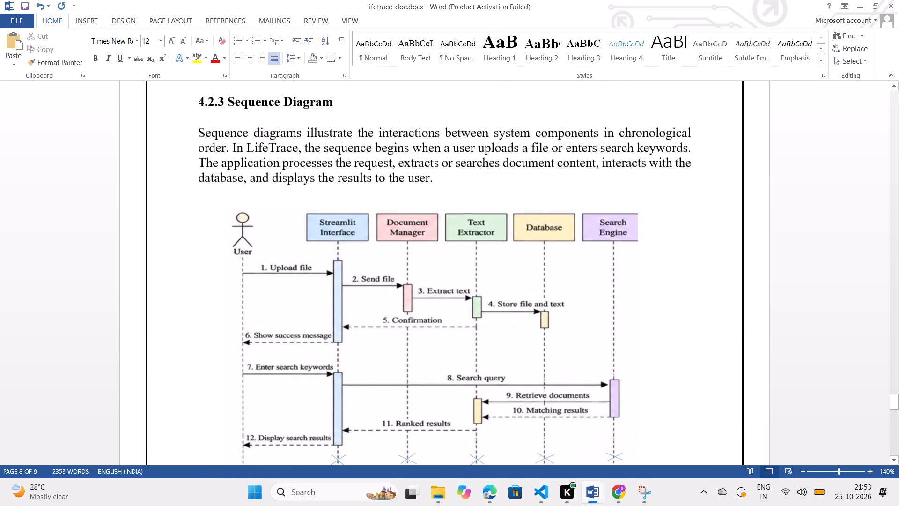
scroll(507, 206, "up", 1)
scroll(448, 124, "up", 1)
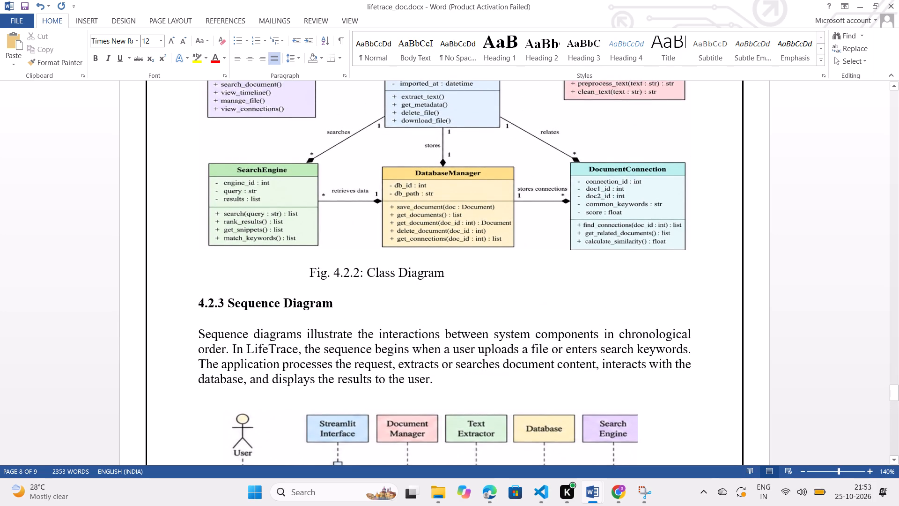
scroll(448, 124, "up", 4)
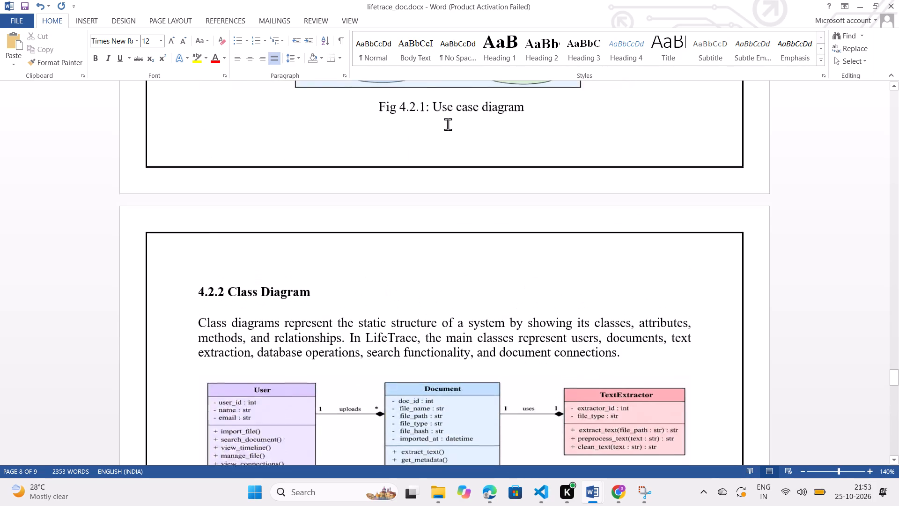
scroll(424, 320, "down", 1)
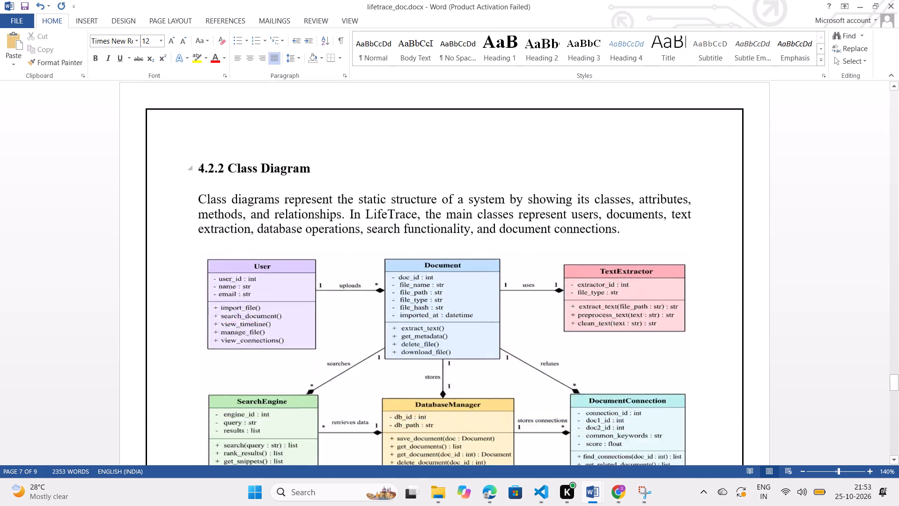
scroll(424, 320, "down", 2)
left_click(418, 222)
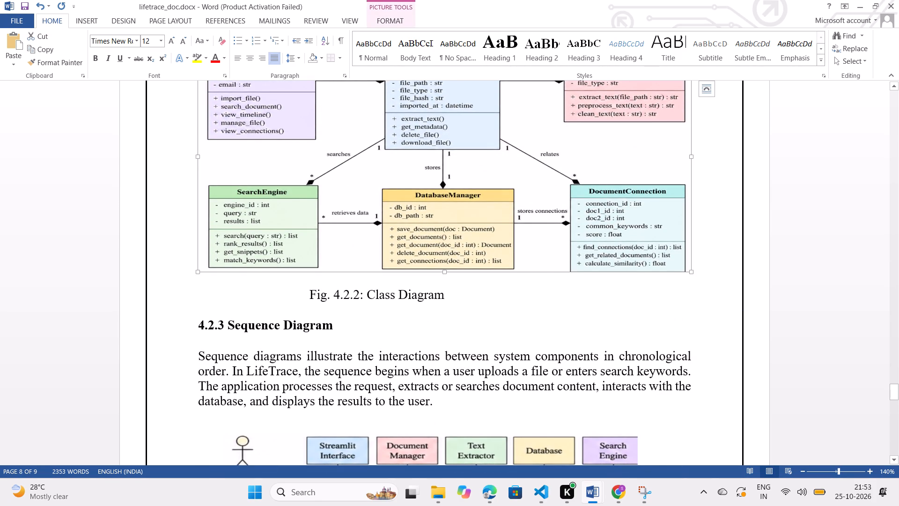
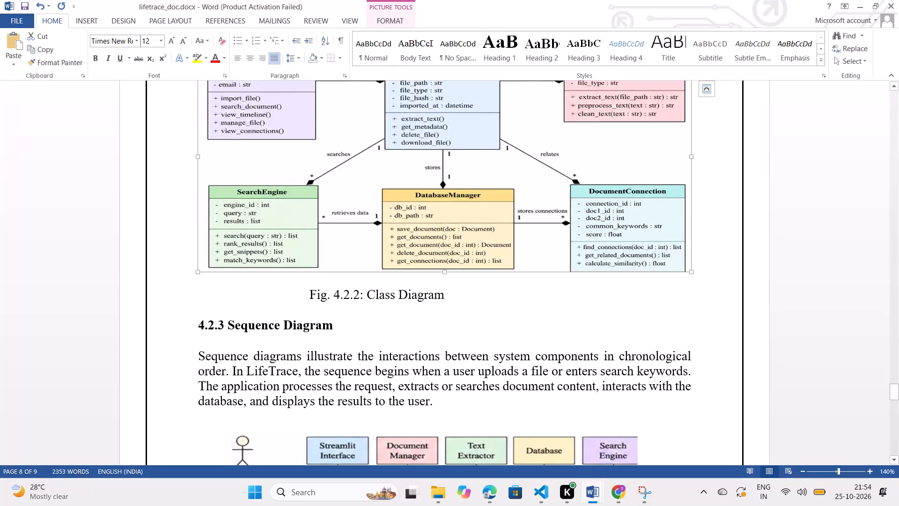
Narrow the class diagram picture in section 4.2.2 from its right edge to about nine-tenths of its width, keeping its height.
left_click(533, 118)
scroll(533, 118, "up", 1)
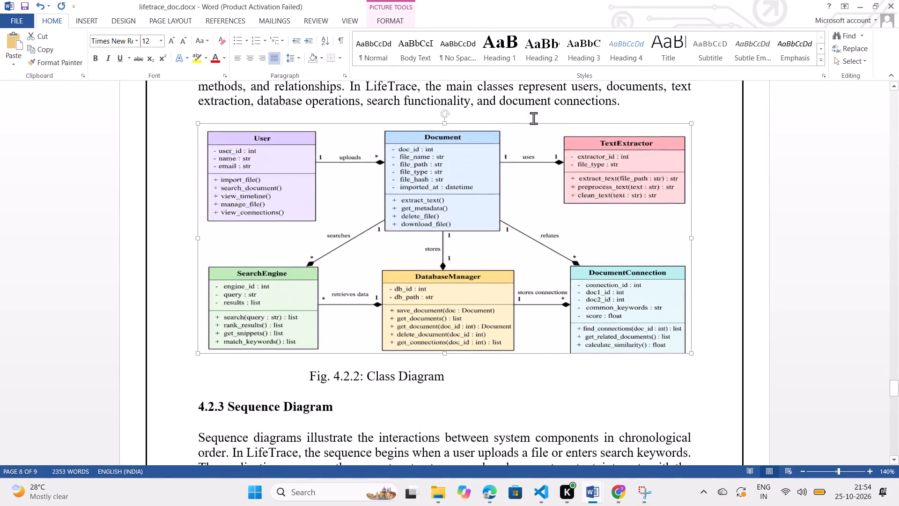
left_click_drag(692, 238, 648, 227)
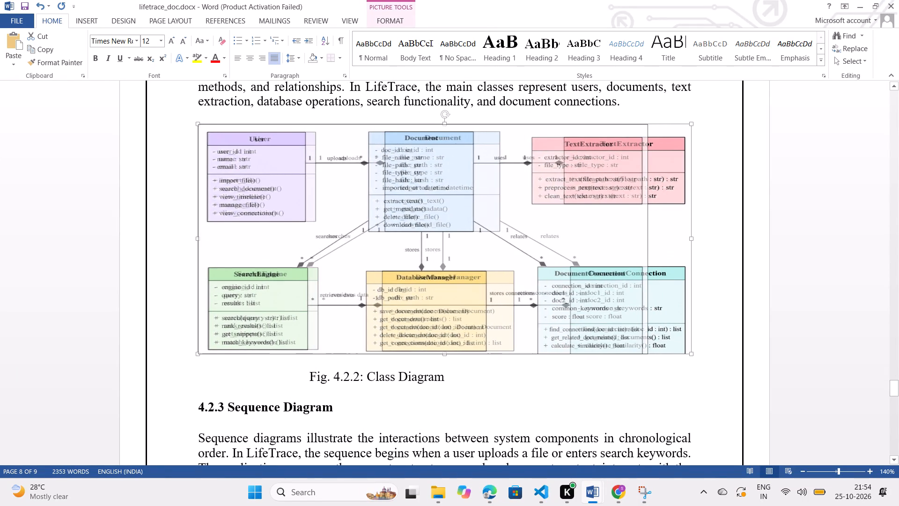
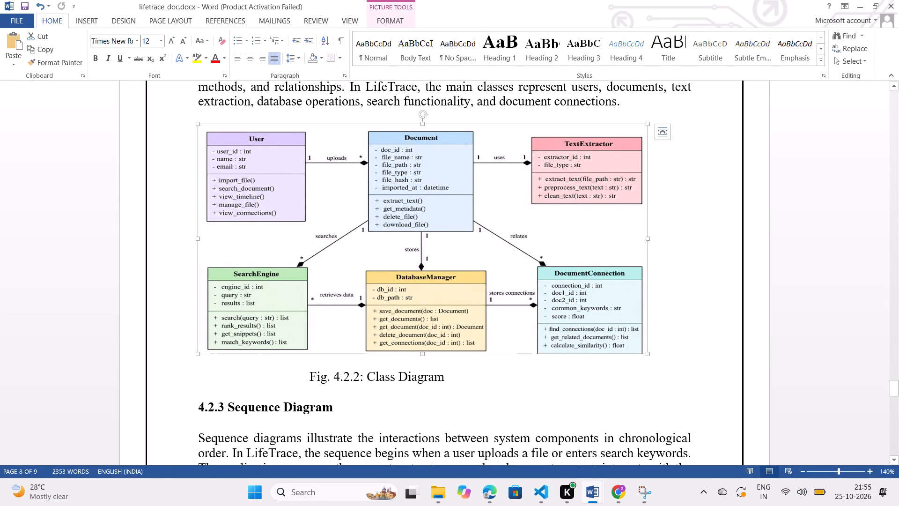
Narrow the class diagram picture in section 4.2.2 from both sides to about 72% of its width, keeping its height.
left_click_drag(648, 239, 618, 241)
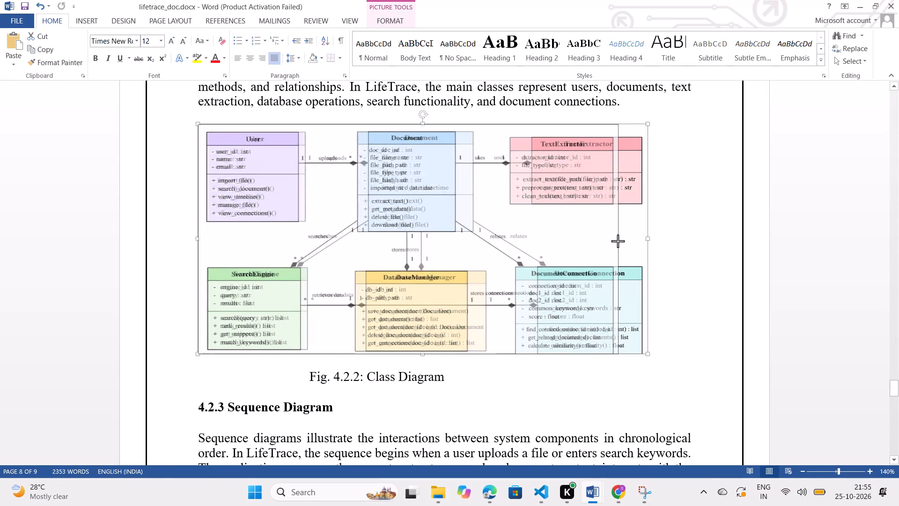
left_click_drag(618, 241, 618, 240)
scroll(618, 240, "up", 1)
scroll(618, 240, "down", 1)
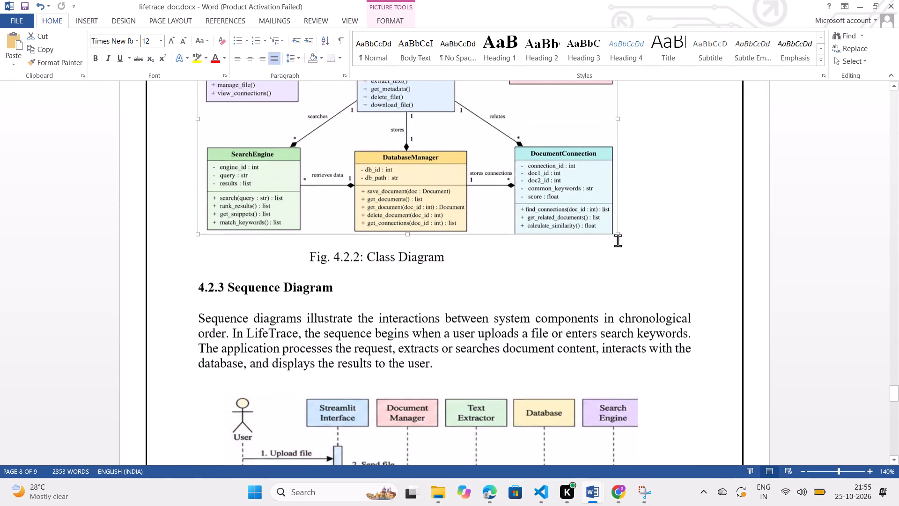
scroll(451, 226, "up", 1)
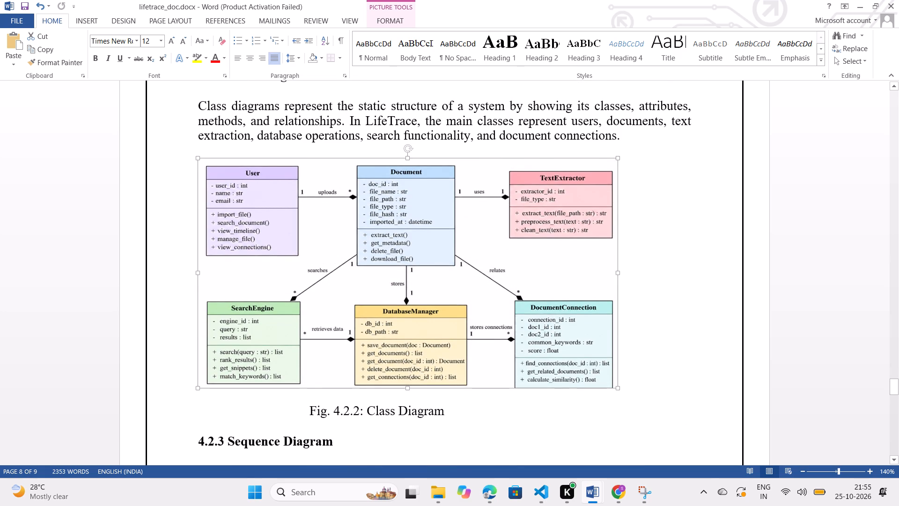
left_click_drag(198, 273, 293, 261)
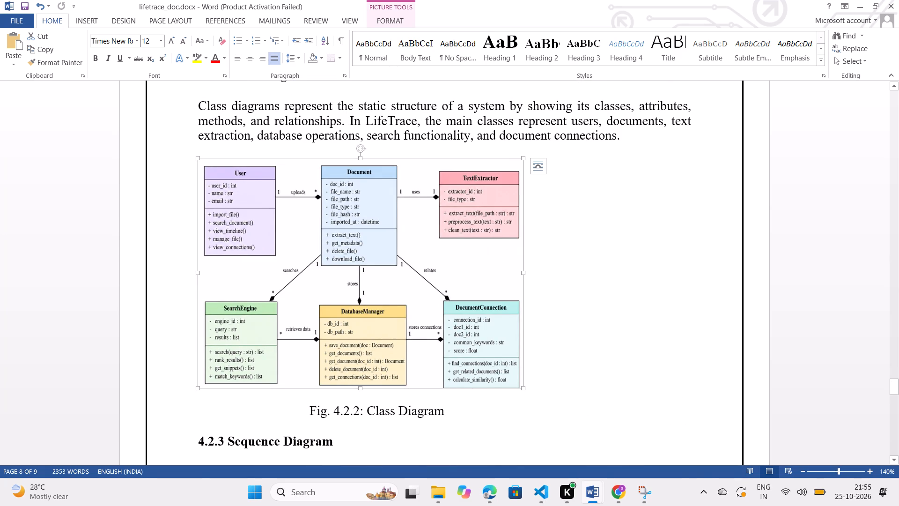
Cut the class diagram picture out of section 4.2.2, leaving its caption in place.
right_click(482, 281)
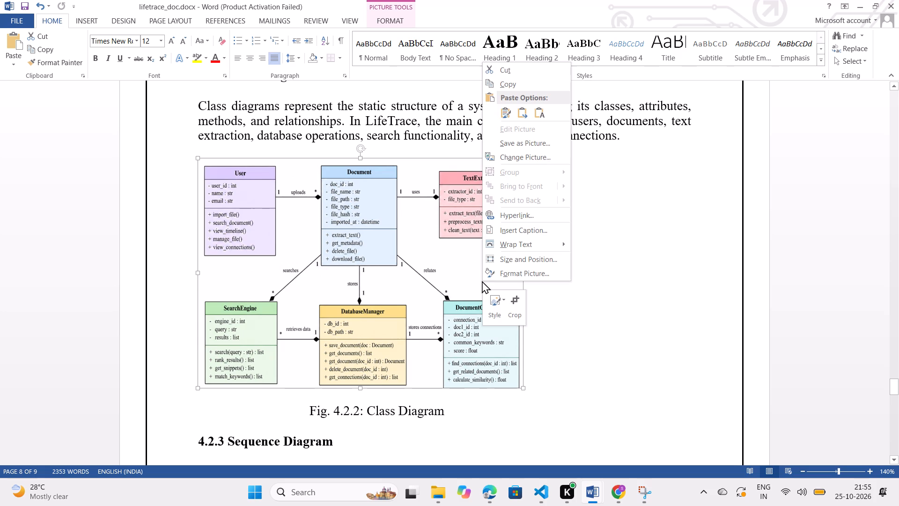
left_click(526, 67)
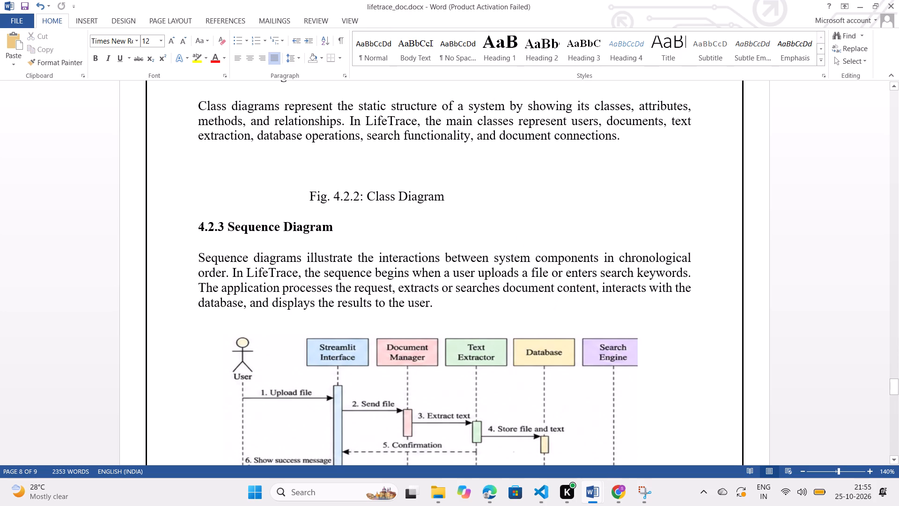
left_click(612, 493)
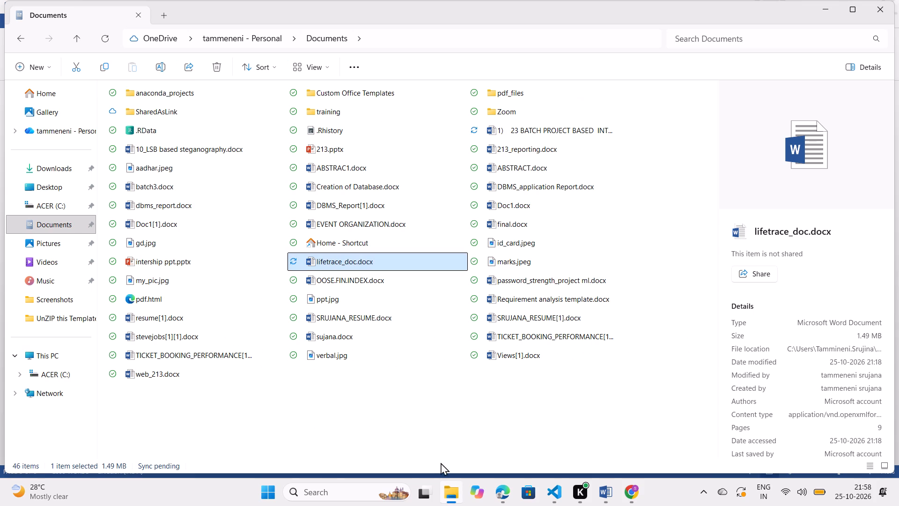
double_click(381, 285)
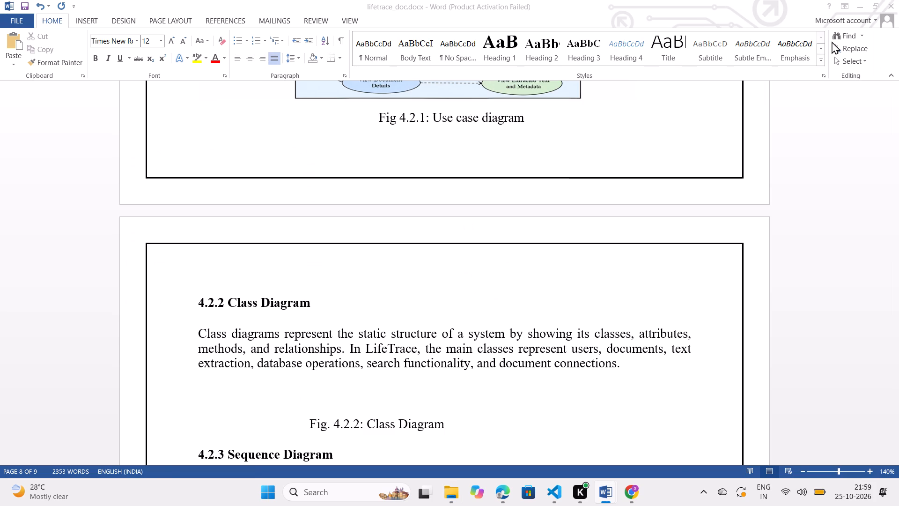
scroll(572, 454, "down", 18)
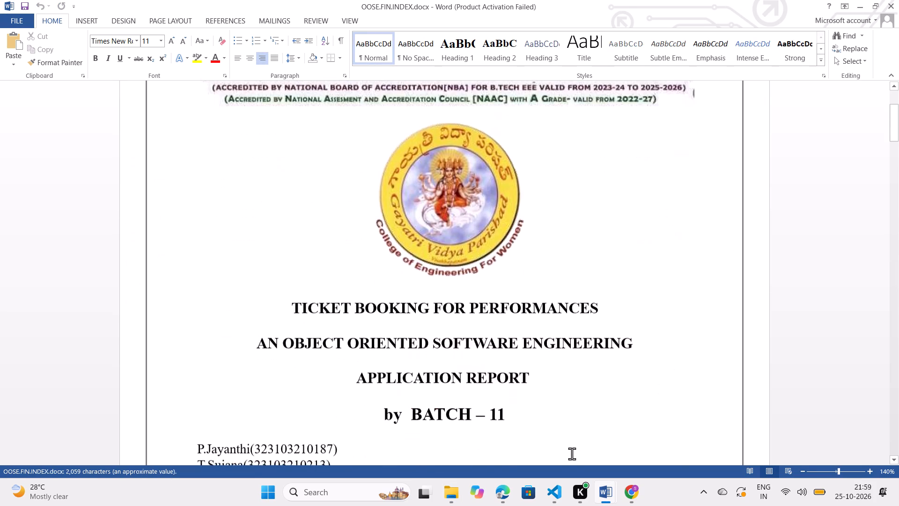
scroll(572, 454, "down", 20)
scroll(572, 454, "down", 8)
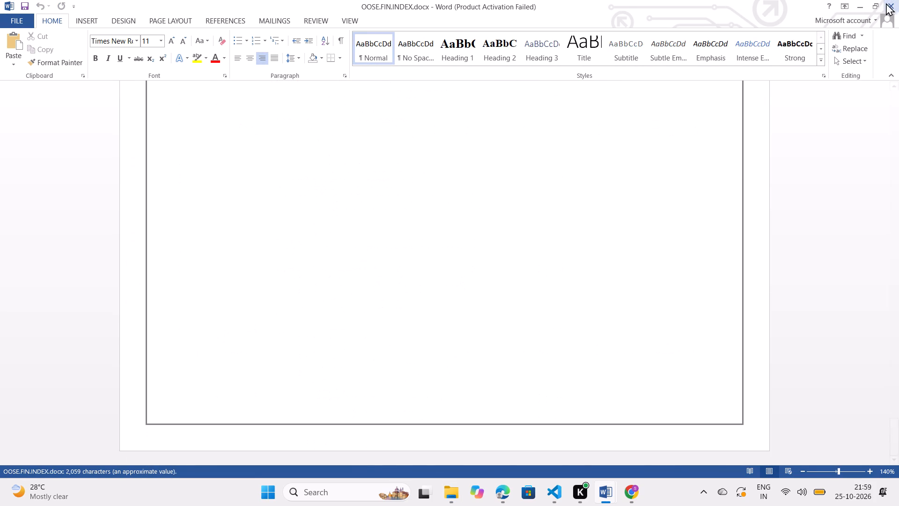
Close OOSE.FIN.INDEX.docx, switch to File Explorer and delete that file from the Documents folder.
left_click(893, 0)
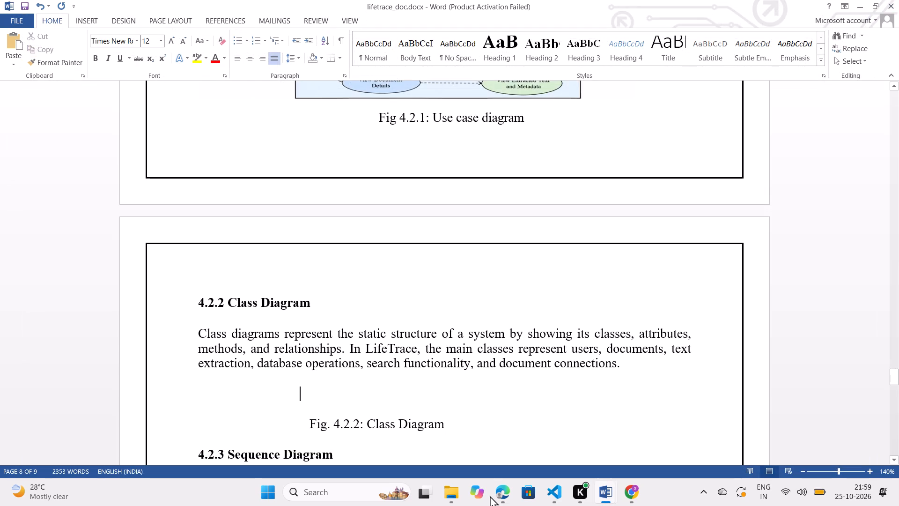
left_click(455, 494)
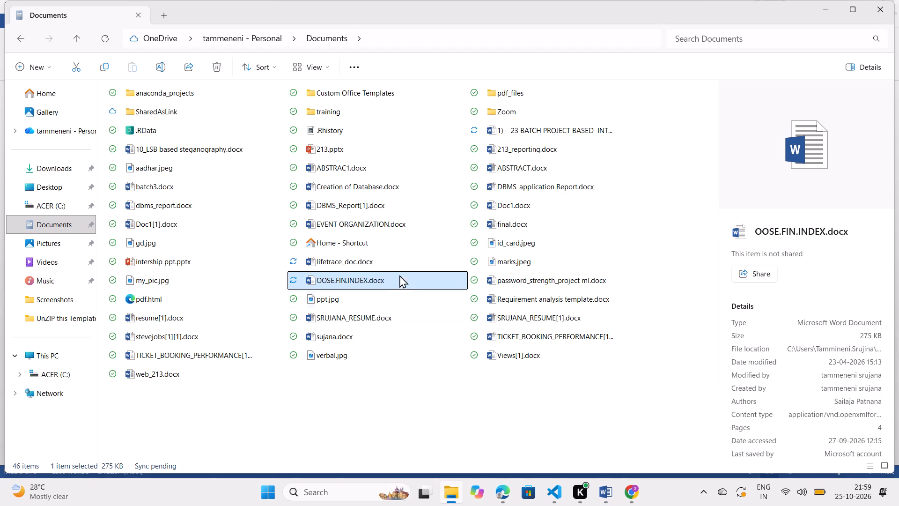
left_click(220, 68)
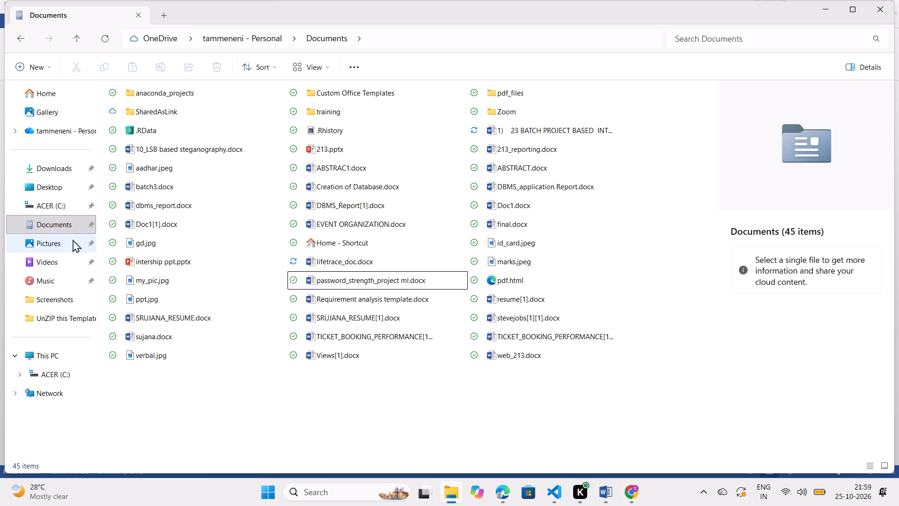
Open the Downloads folder and look through its files down to the oldest group, A long time ago.
left_click(69, 164)
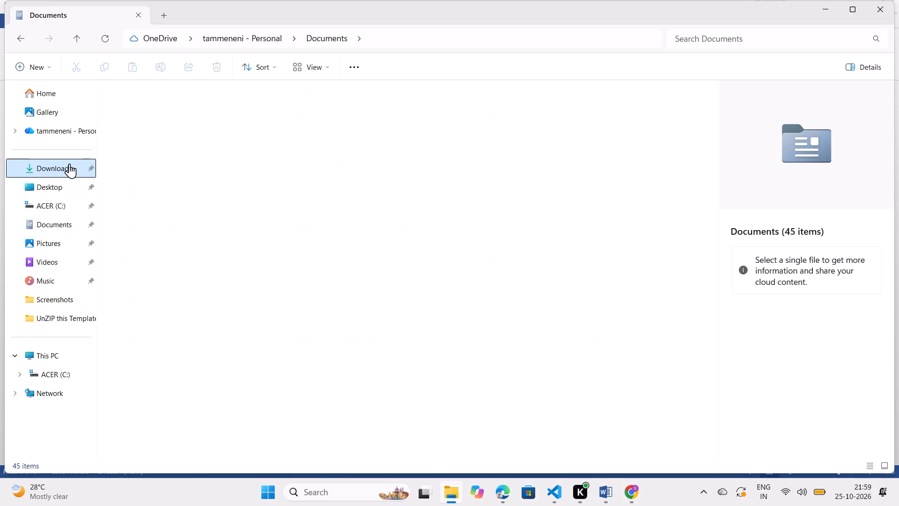
scroll(275, 234, "down", 2)
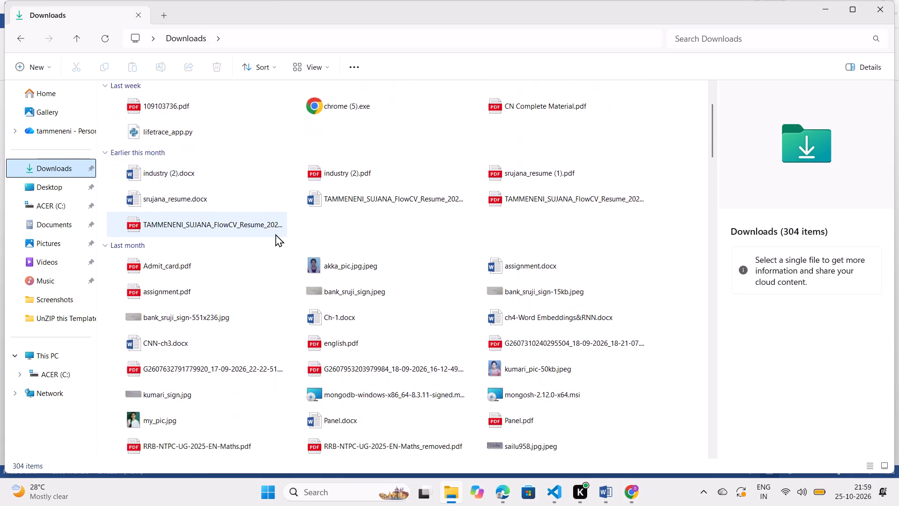
scroll(275, 234, "down", 5)
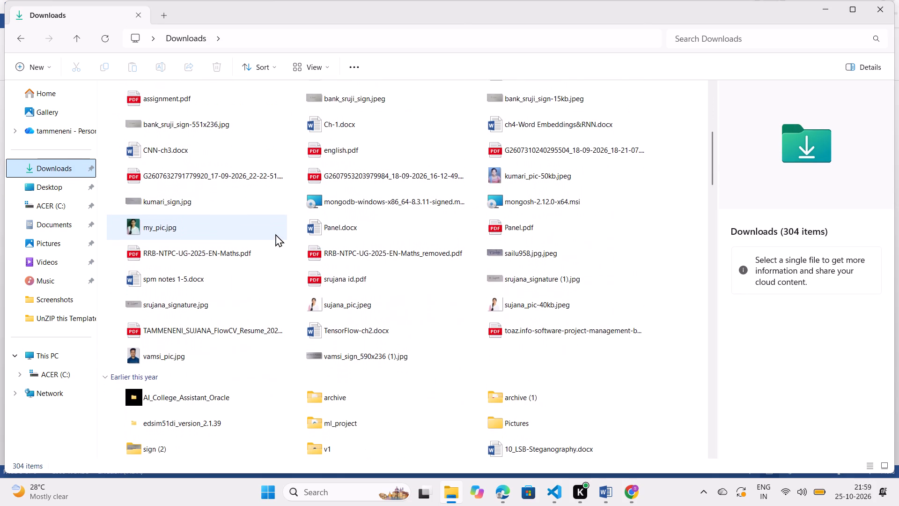
scroll(275, 234, "down", 3)
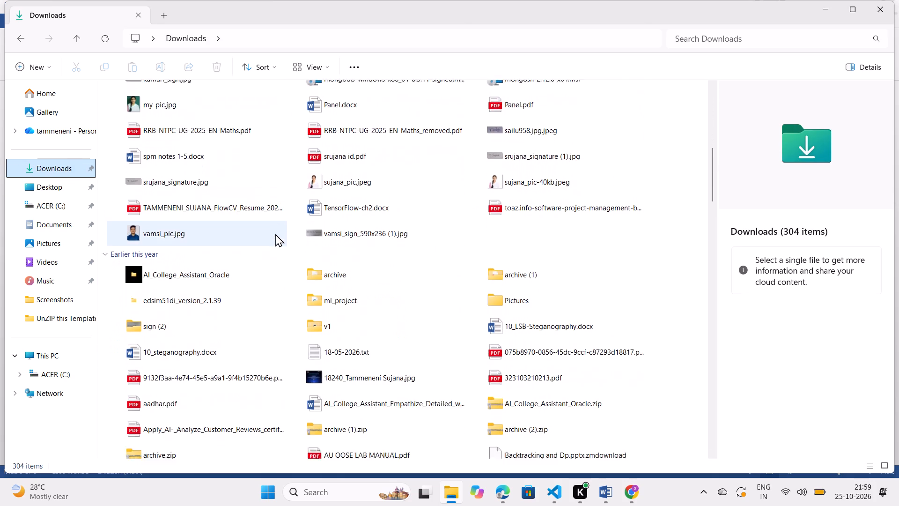
scroll(275, 234, "down", 4)
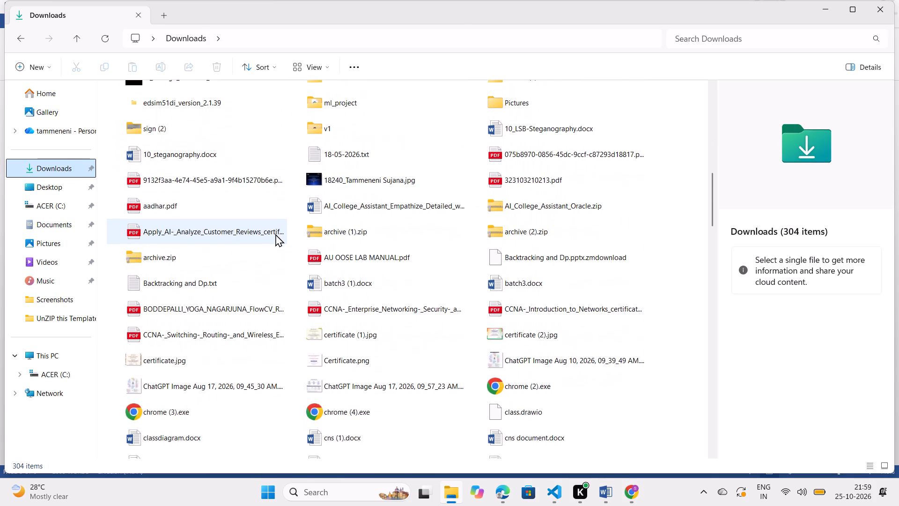
scroll(275, 234, "down", 5)
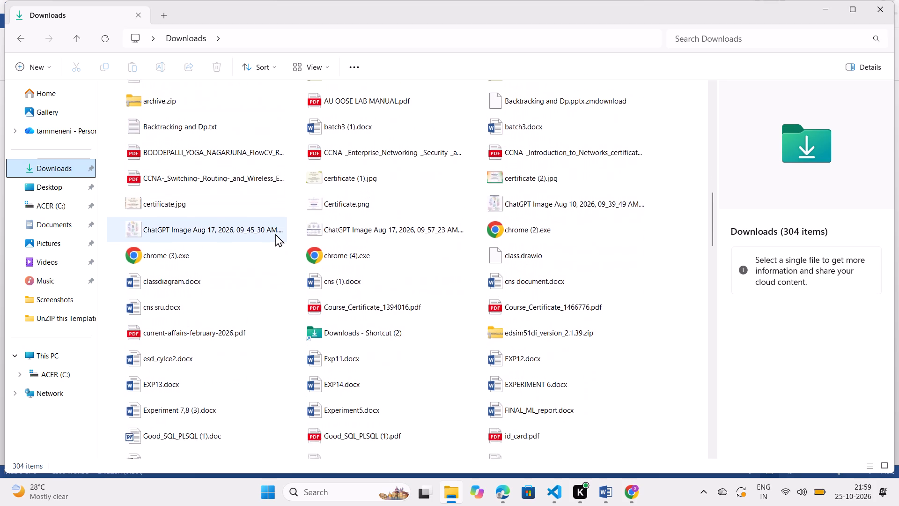
scroll(275, 234, "down", 5)
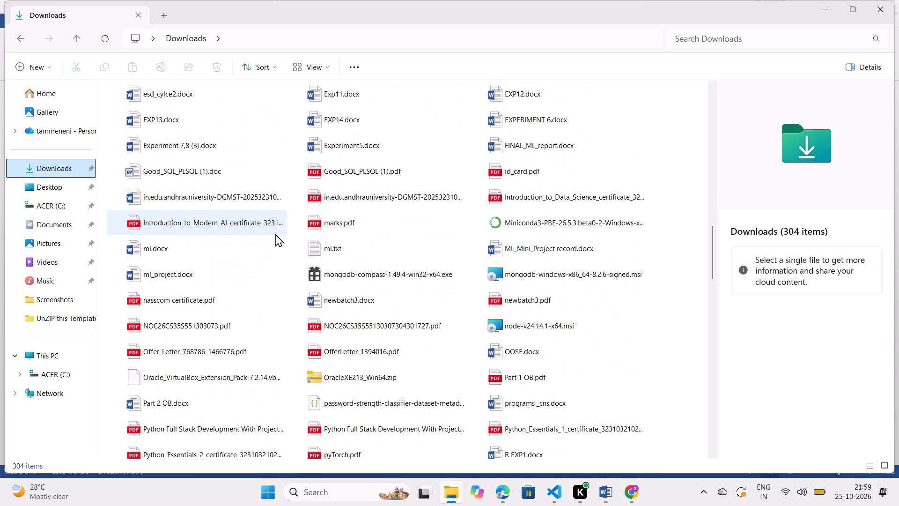
scroll(275, 234, "down", 3)
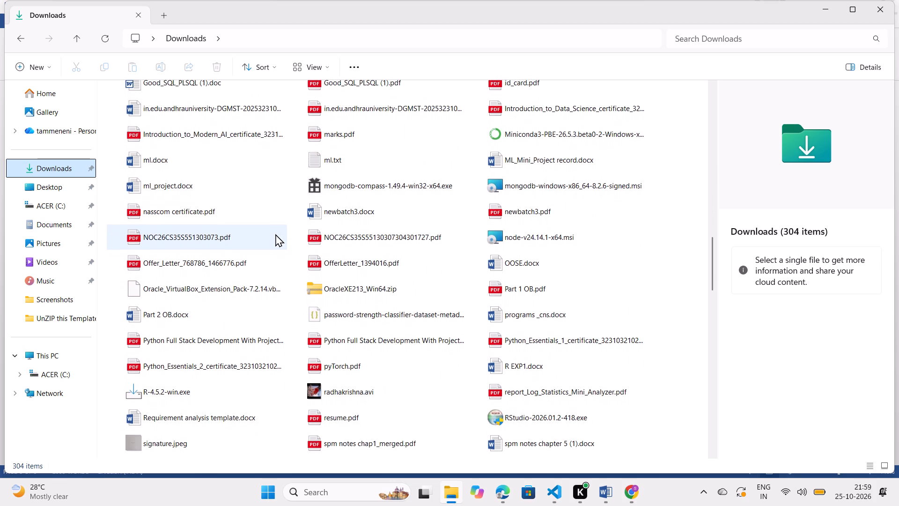
scroll(275, 234, "down", 4)
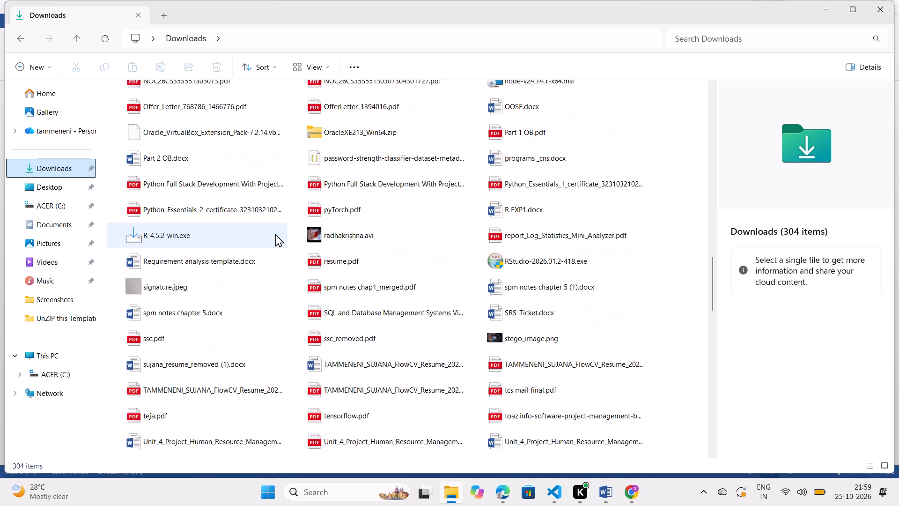
scroll(275, 234, "down", 4)
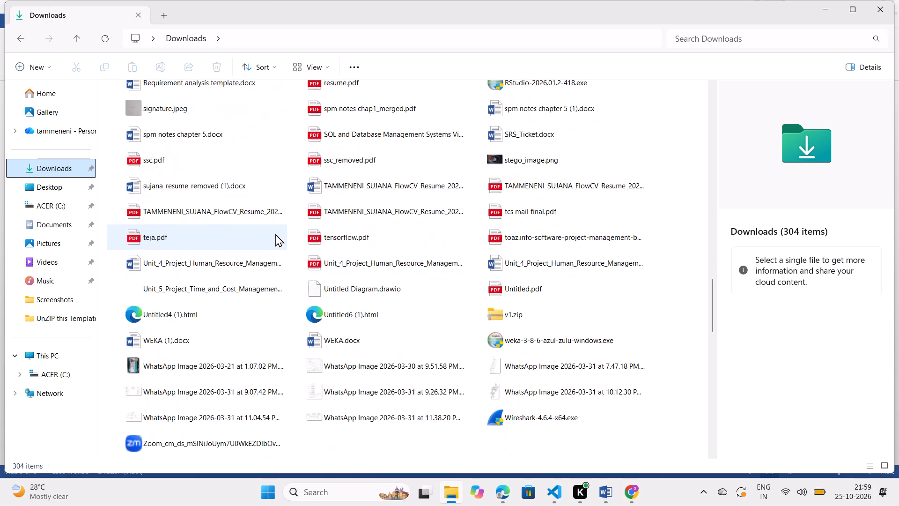
scroll(275, 234, "down", 4)
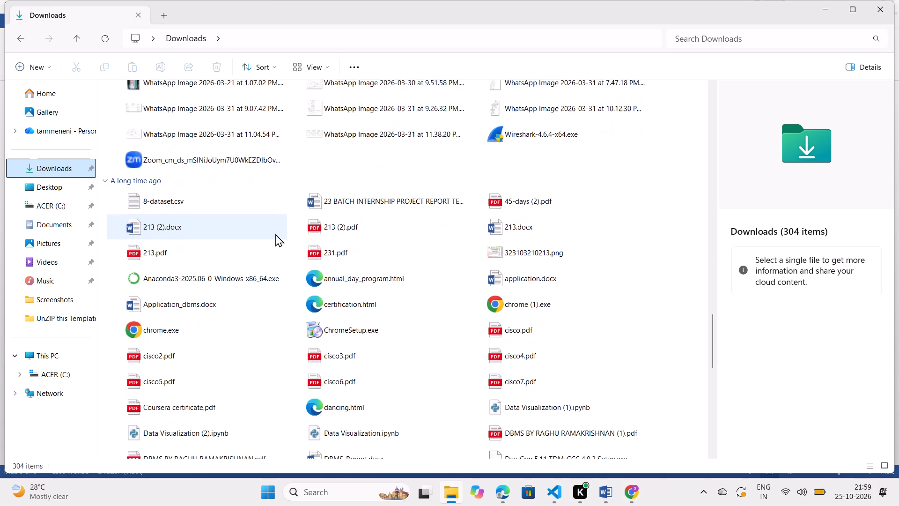
scroll(275, 234, "down", 8)
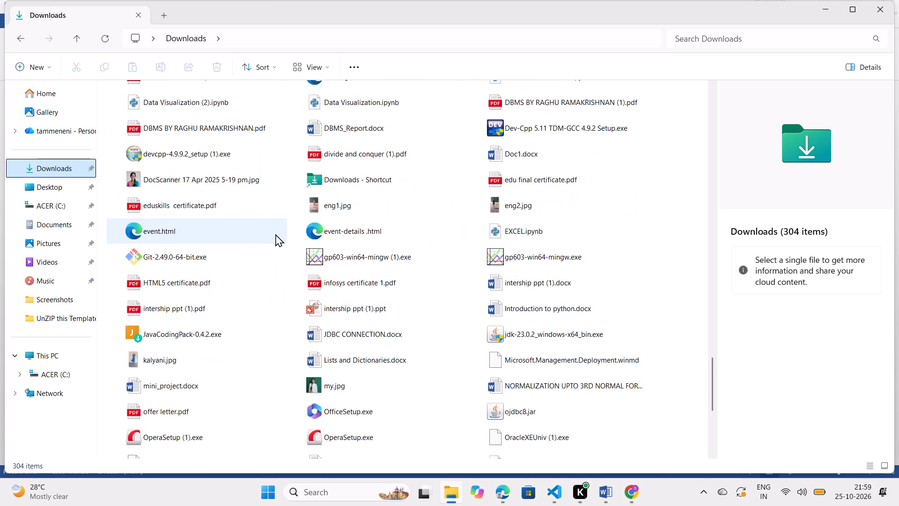
scroll(275, 234, "down", 3)
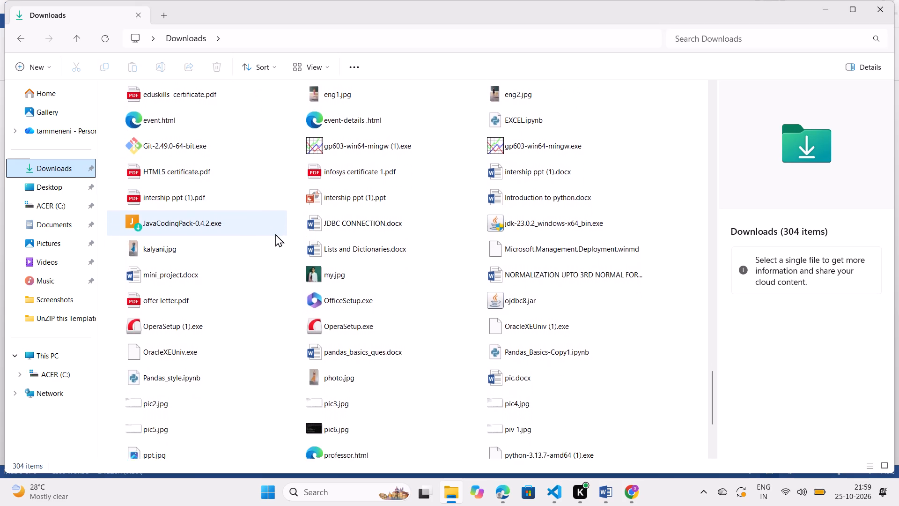
scroll(275, 234, "down", 3)
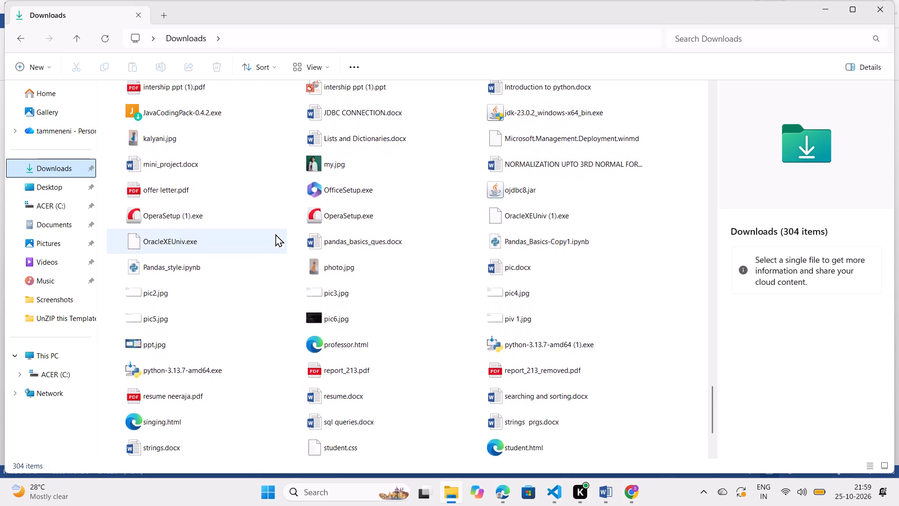
scroll(275, 234, "down", 3)
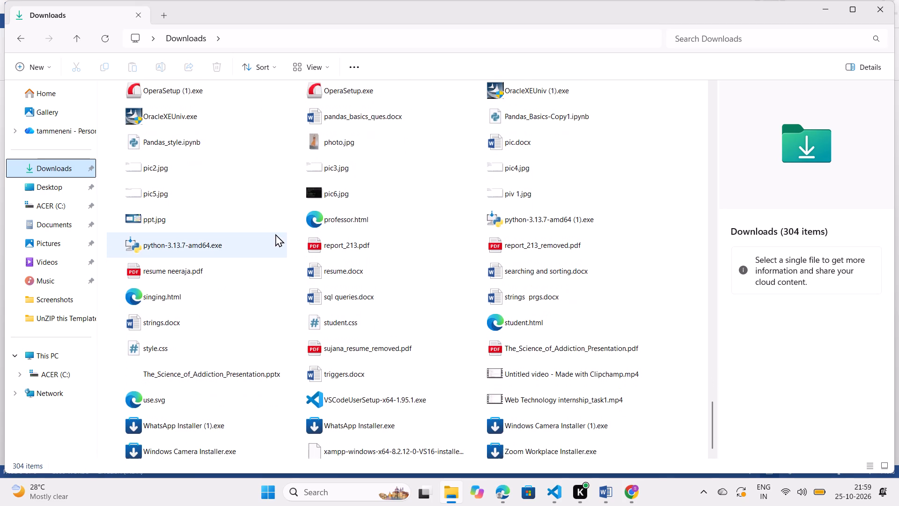
Delete the resume PDF listed just before resume.docx in the Downloads folder.
left_click(229, 273)
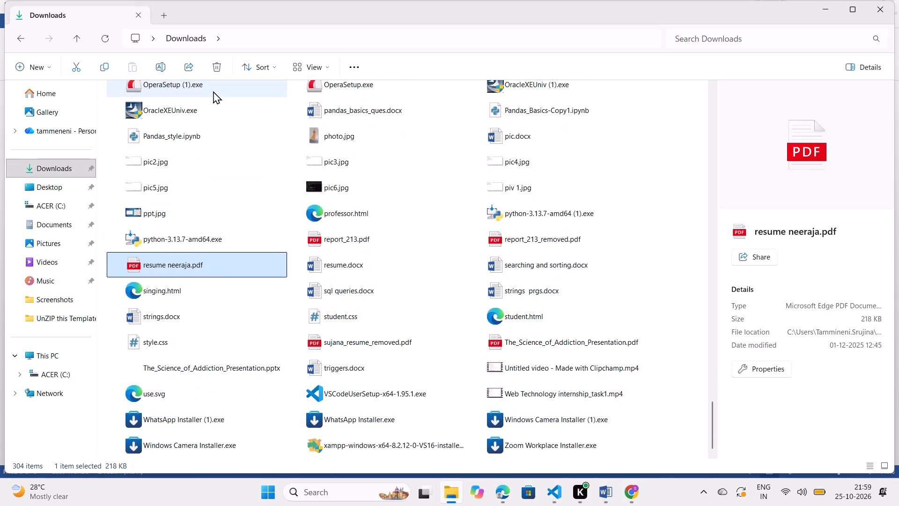
left_click(220, 67)
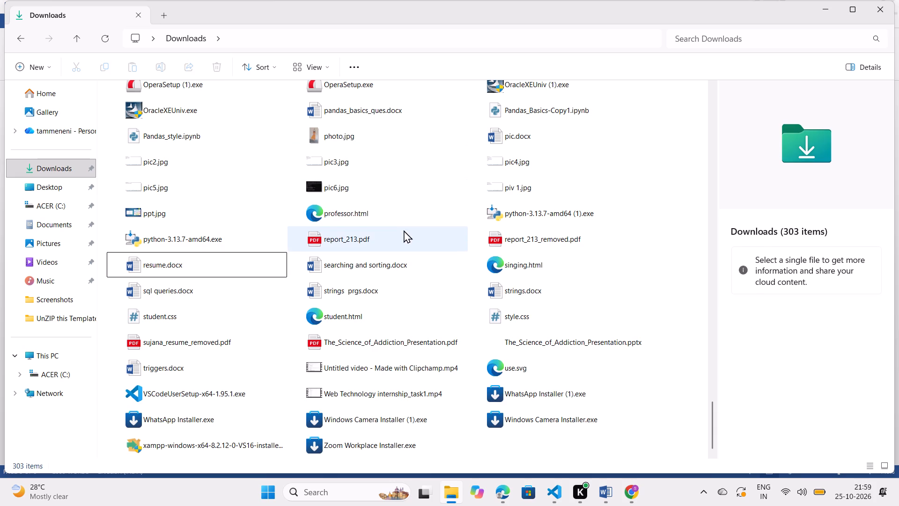
Look back through the Downloads files from the oldest group up to the Earlier this year documents.
scroll(395, 240, "down", 2)
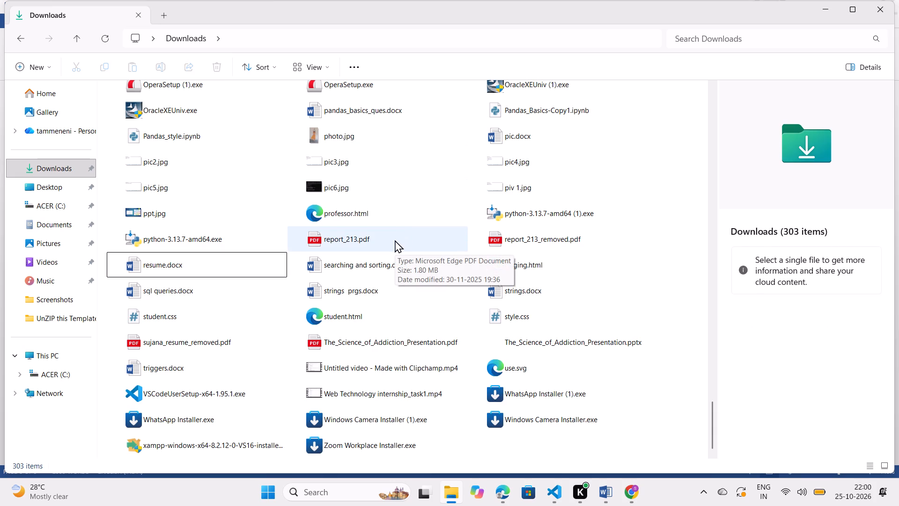
scroll(395, 240, "down", 2)
scroll(395, 240, "up", 5)
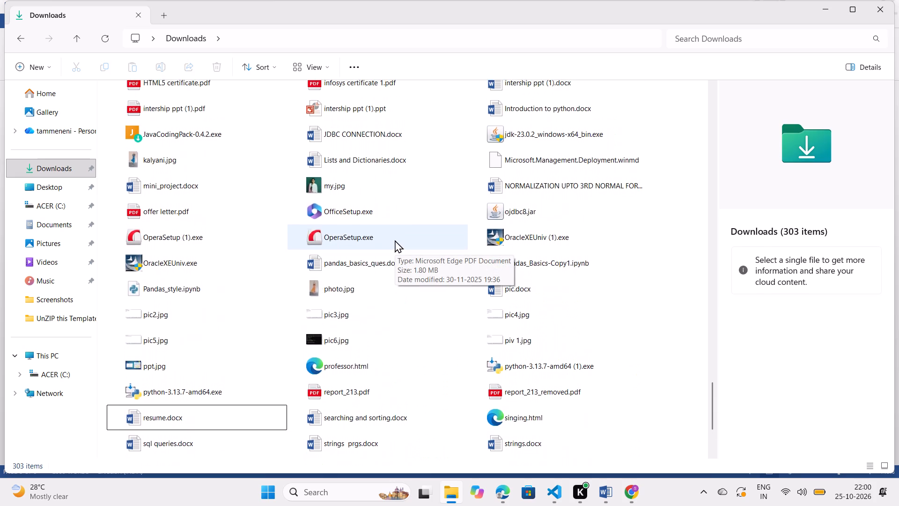
scroll(395, 240, "up", 5)
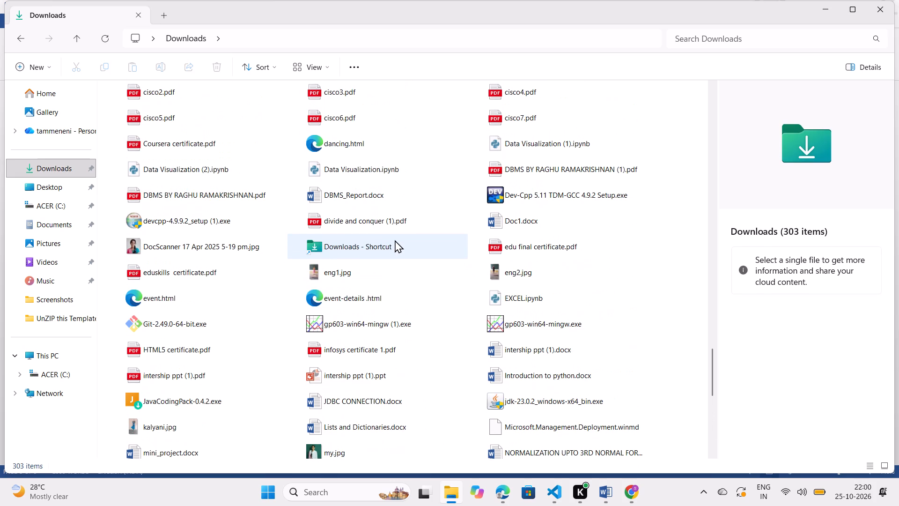
scroll(395, 240, "up", 6)
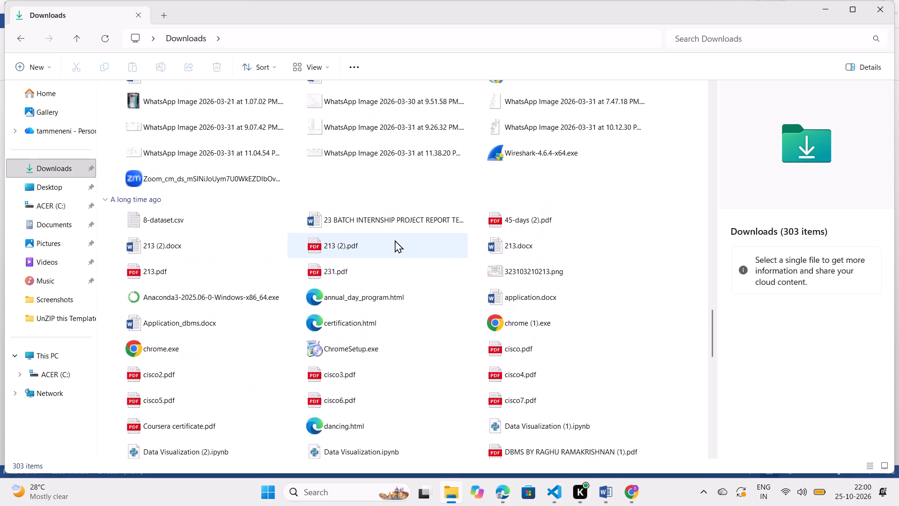
scroll(395, 240, "up", 2)
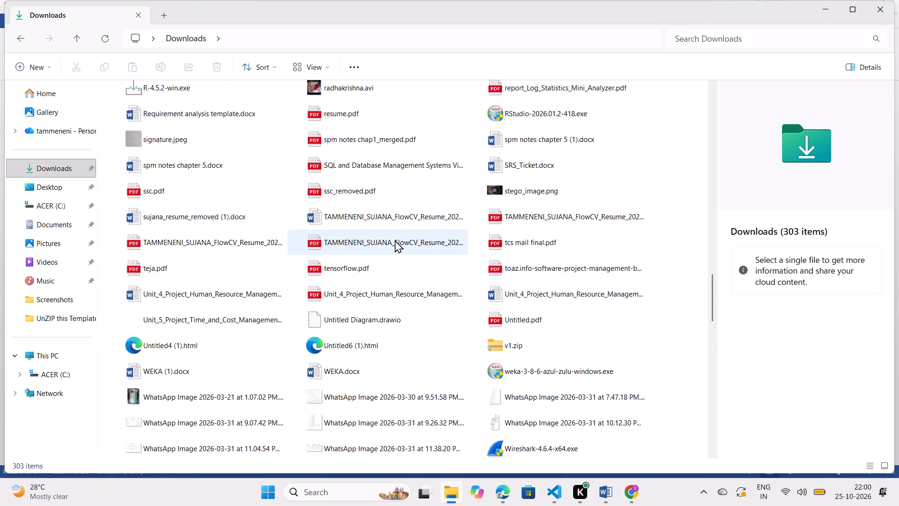
scroll(395, 240, "up", 4)
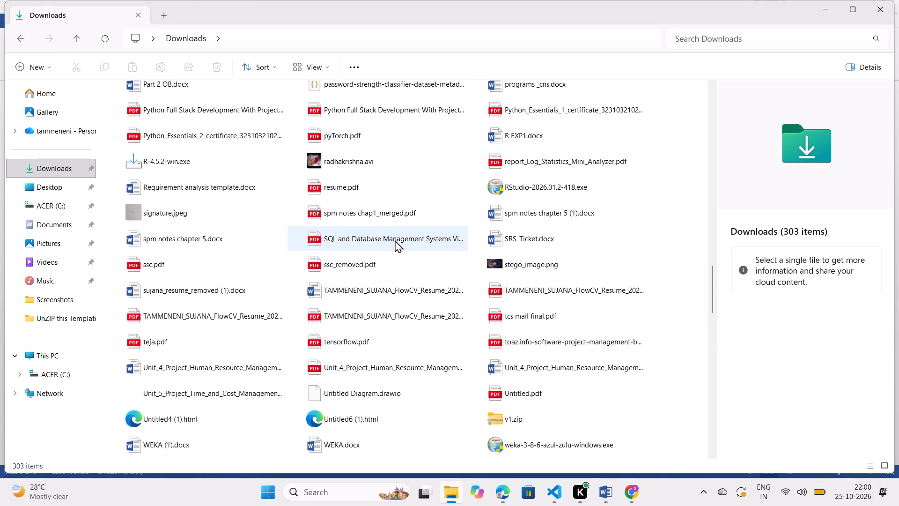
scroll(395, 240, "up", 2)
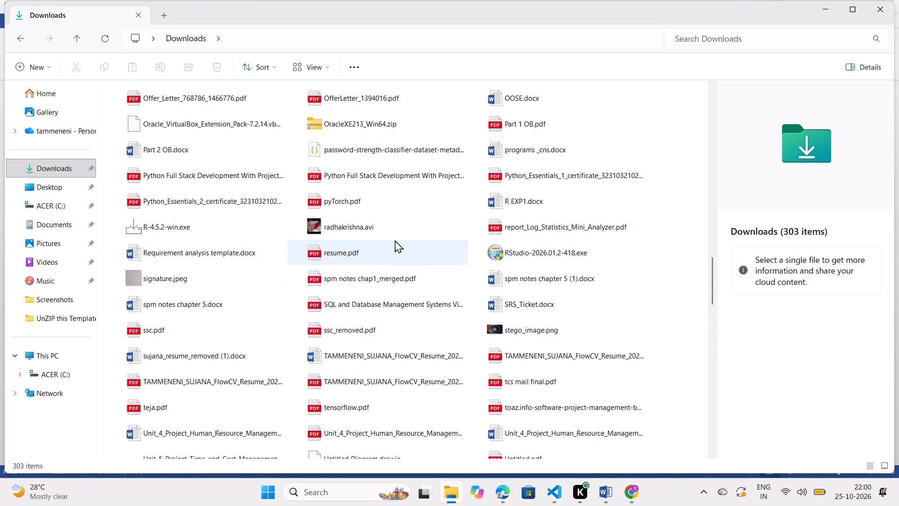
scroll(395, 240, "up", 4)
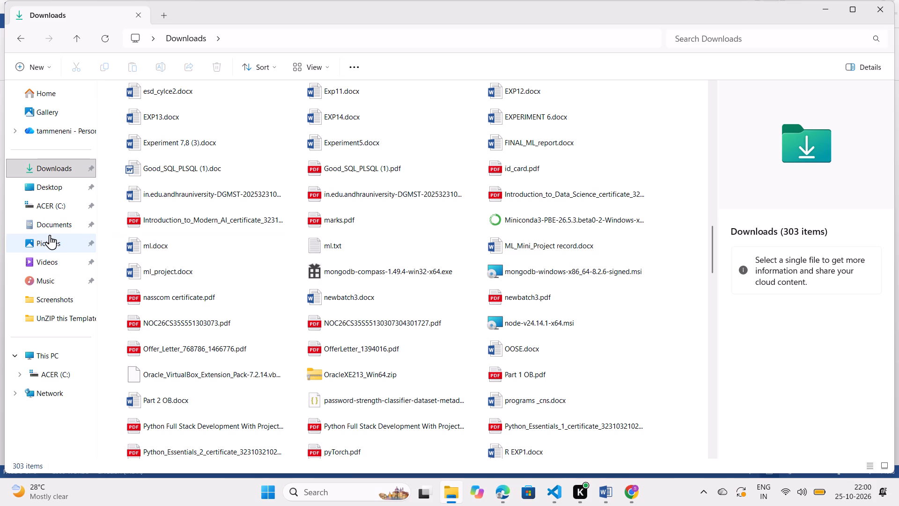
Return to the Documents folder.
left_click(60, 225)
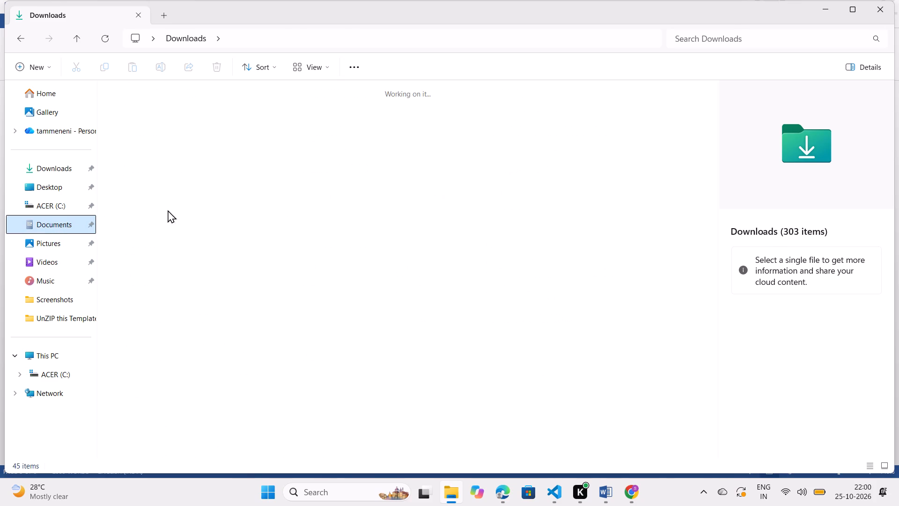
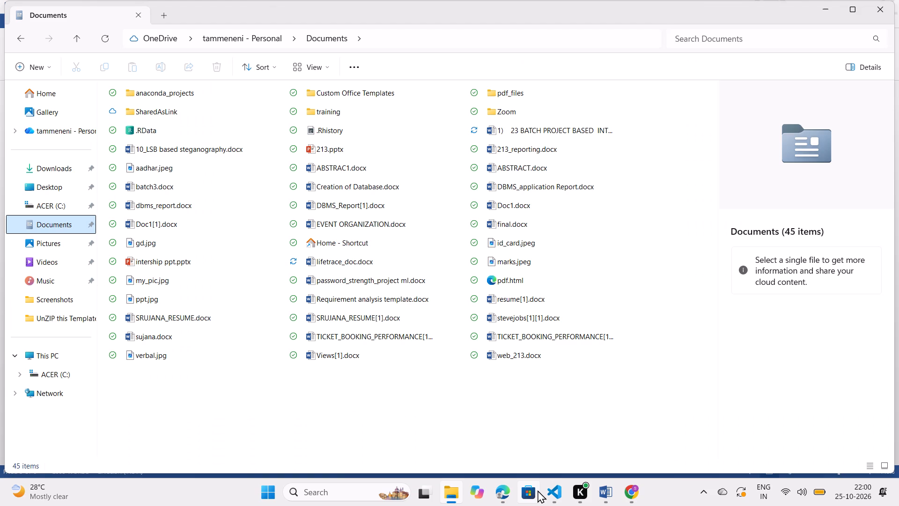
left_click(500, 497)
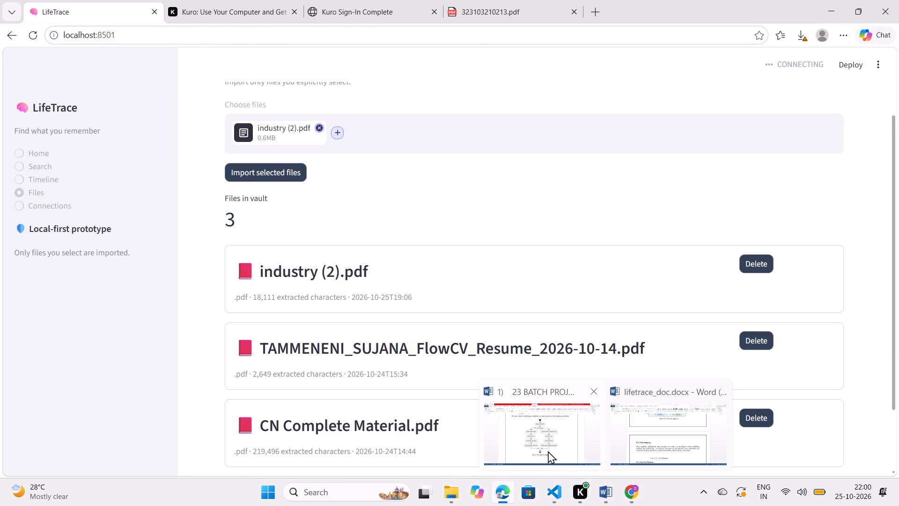
left_click(547, 450)
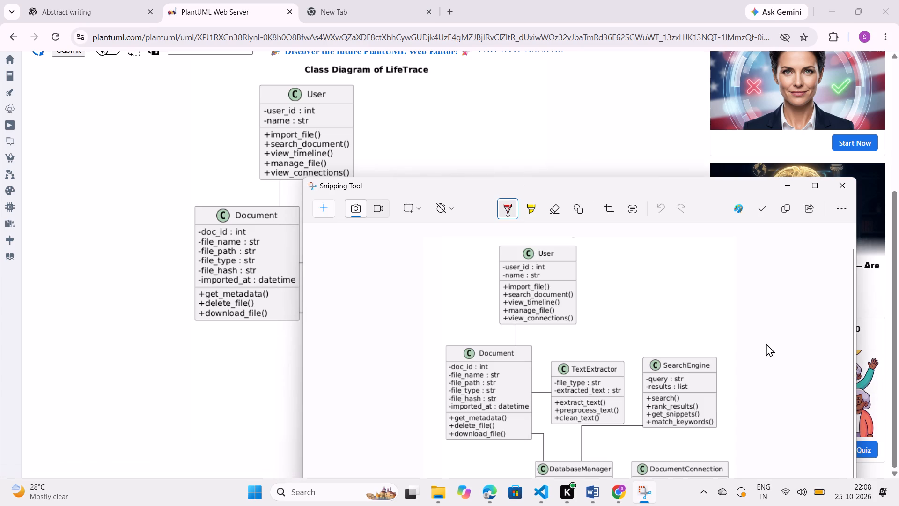
left_click(843, 190)
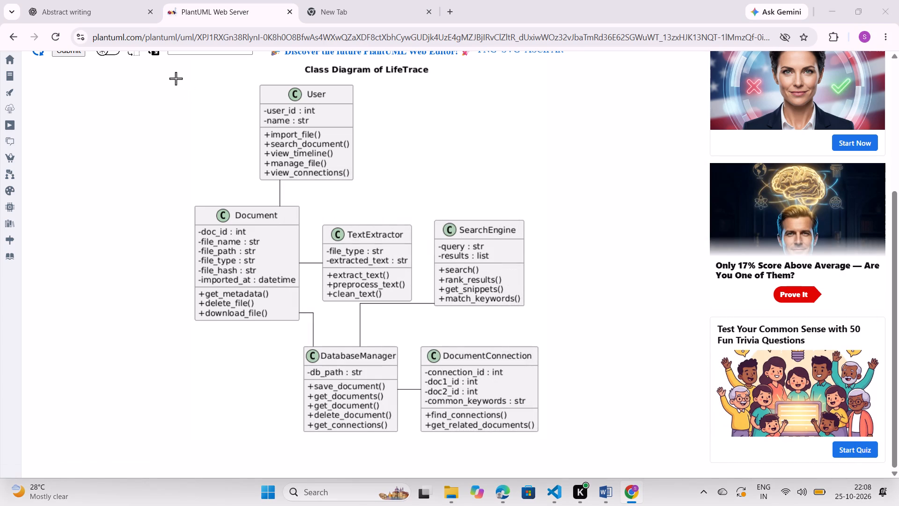
Capture a rectangular screenshot of the six-class LifeTrace diagram from User down to DocumentConnection, leaving out its title.
left_click_drag(179, 84, 301, 96)
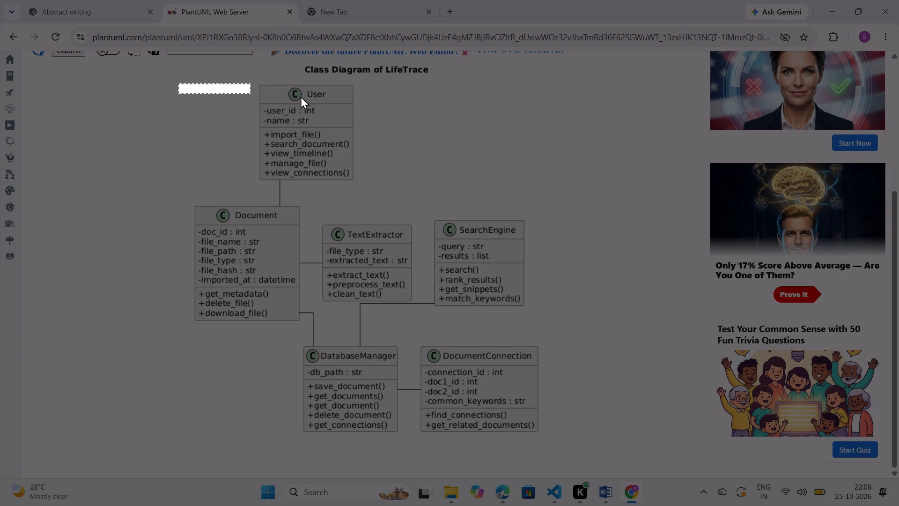
left_click_drag(301, 96, 576, 435)
scroll(424, 180, "right", 1)
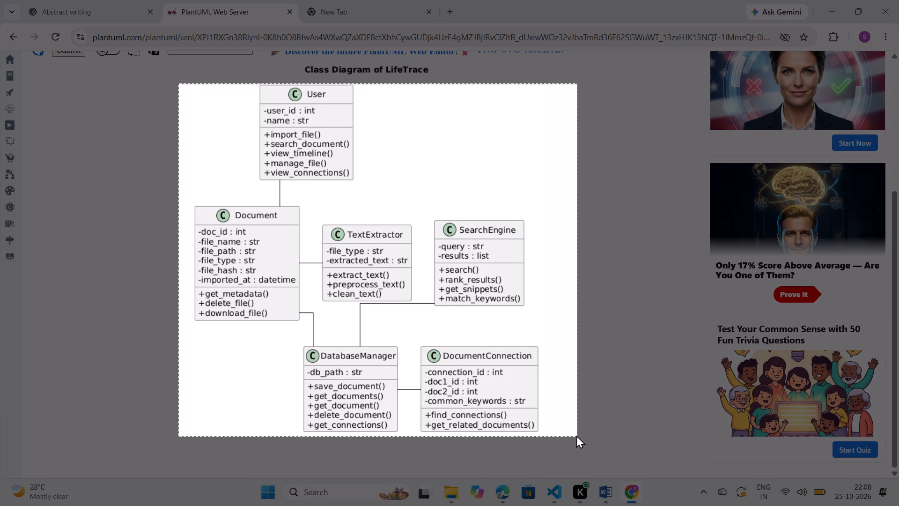
left_click_drag(576, 435, 575, 435)
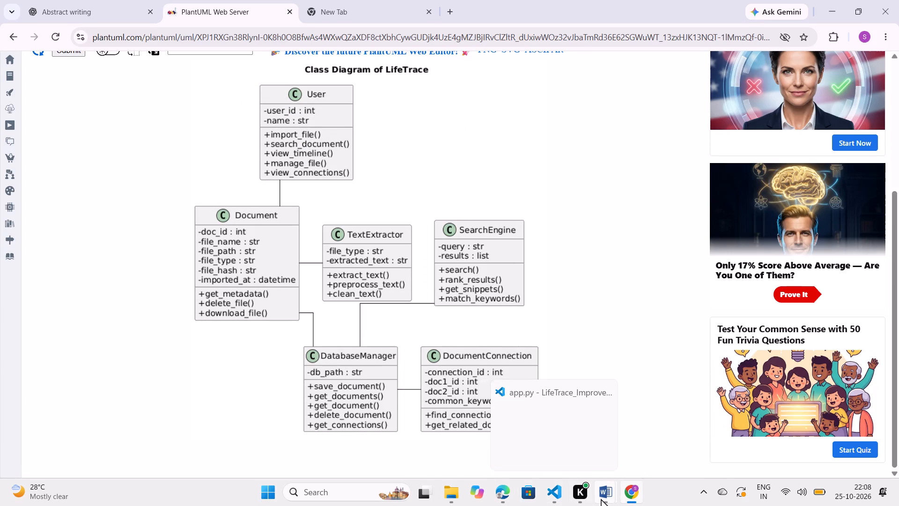
Switch to the lifetrace_doc Word document and insert the picture Screenshot 2026-10-25 220832.png above the Fig. 4.2.2 caption.
left_click(645, 445)
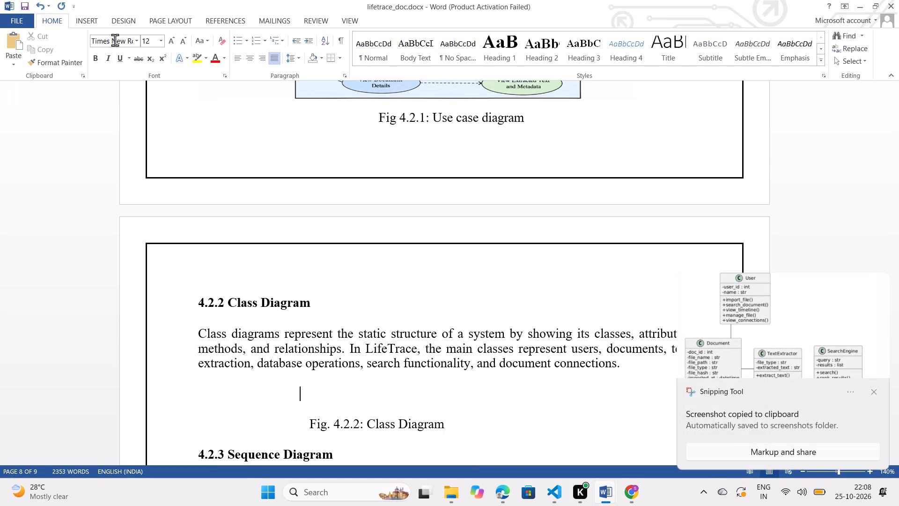
left_click(95, 25)
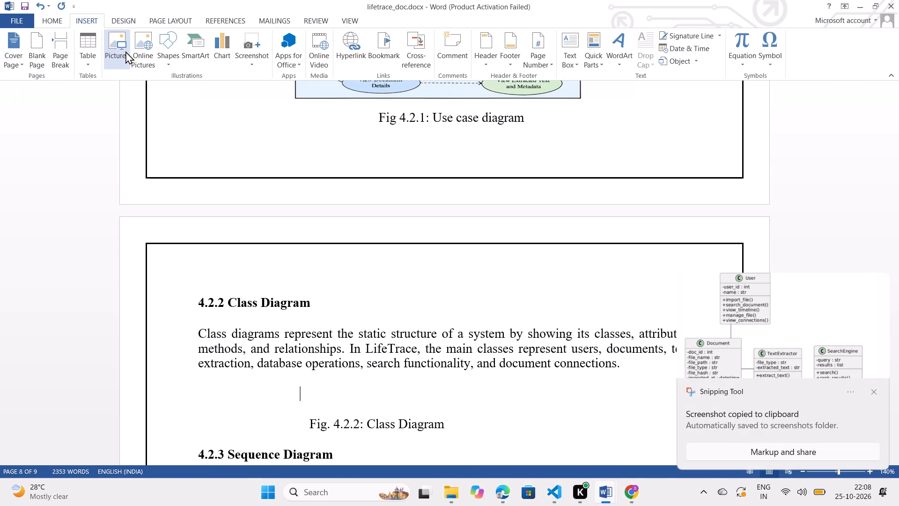
left_click(119, 51)
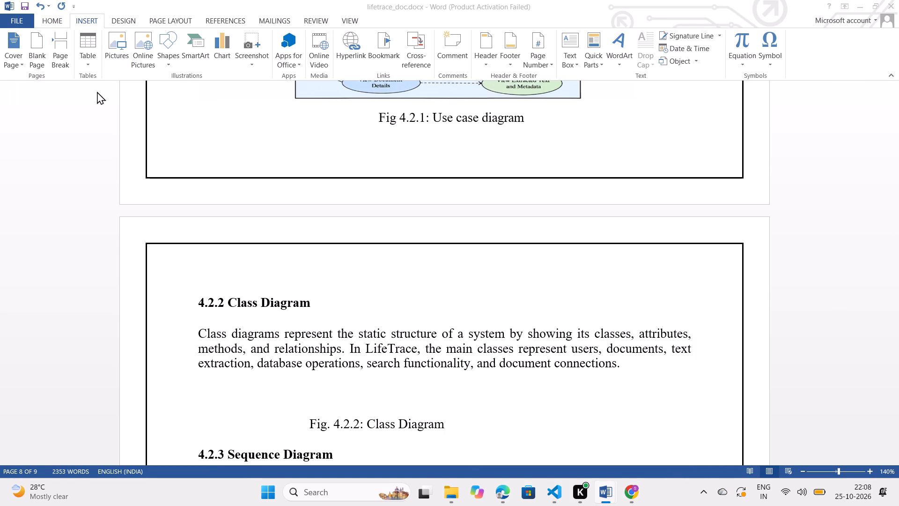
scroll(225, 163, "down", 7)
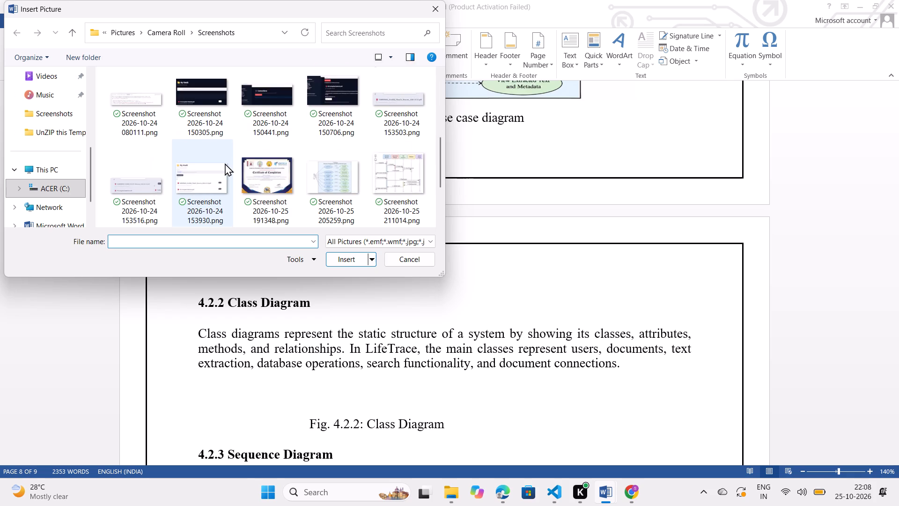
scroll(225, 163, "down", 2)
left_click(398, 183)
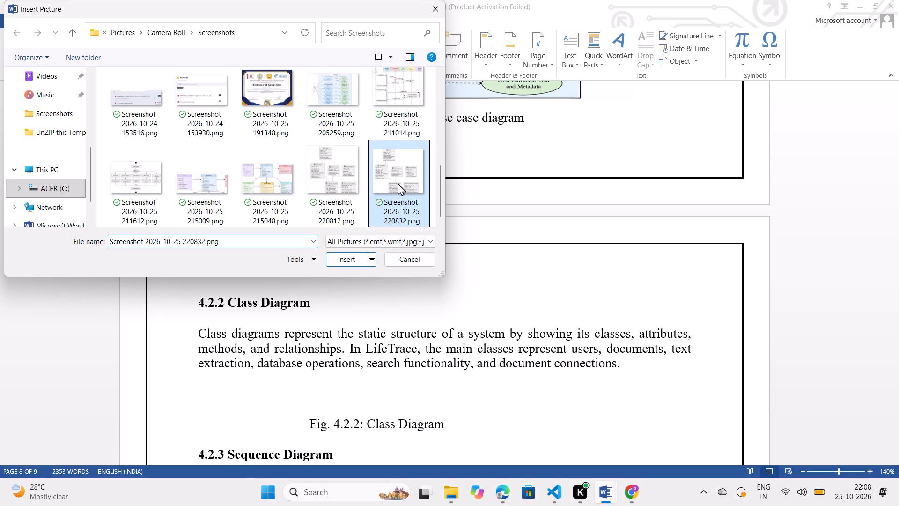
left_click(350, 261)
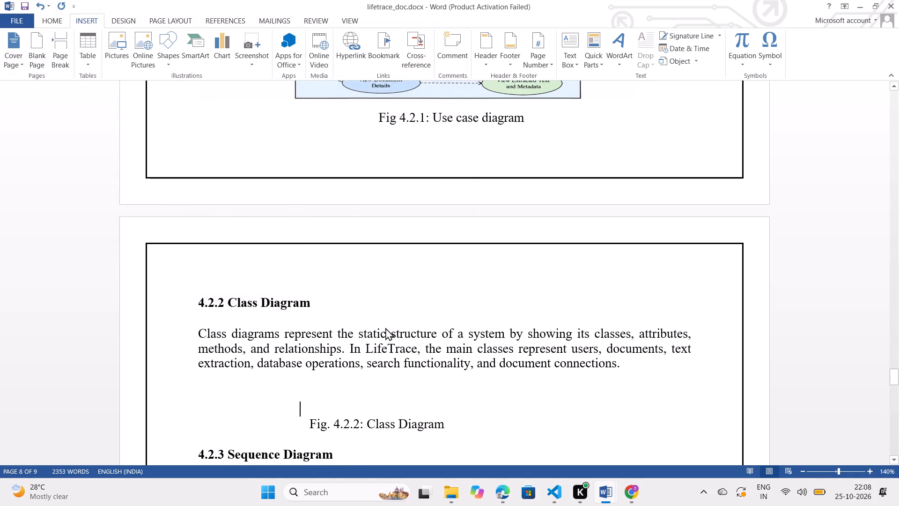
Shrink the inserted class diagram picture to about 6.59 cm high and 13 cm wide.
scroll(386, 346, "down", 2)
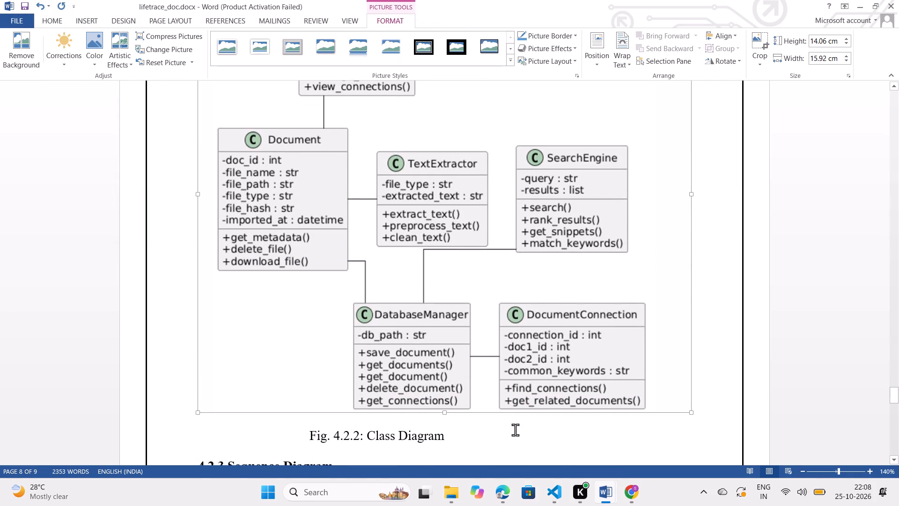
left_click_drag(445, 413, 448, 306)
scroll(448, 306, "up", 2)
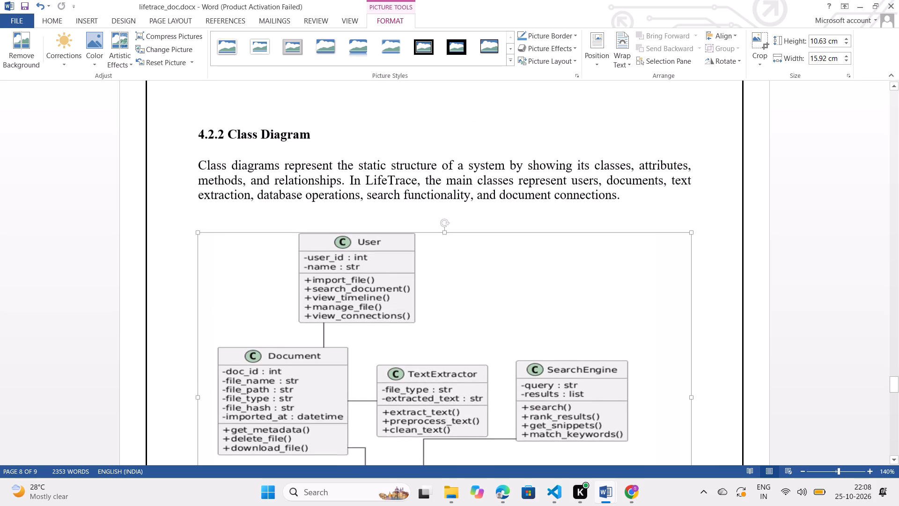
scroll(448, 306, "down", 2)
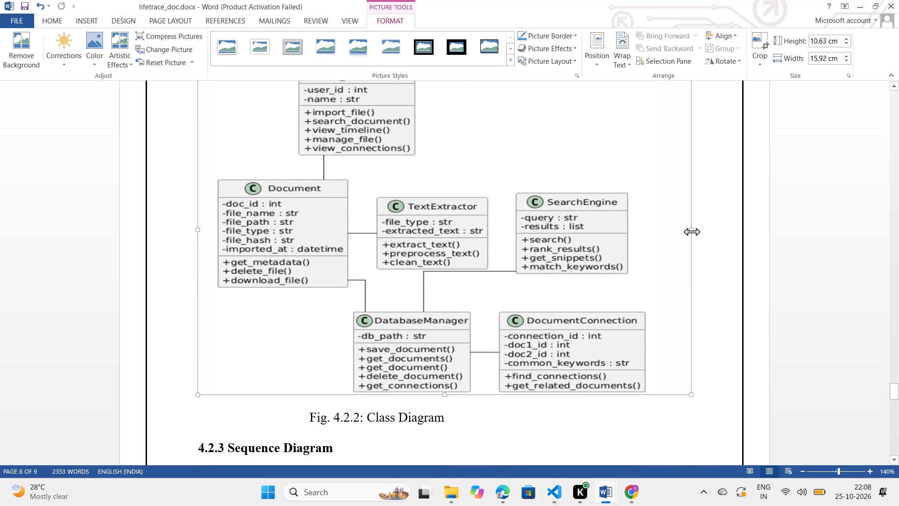
left_click_drag(692, 231, 649, 223)
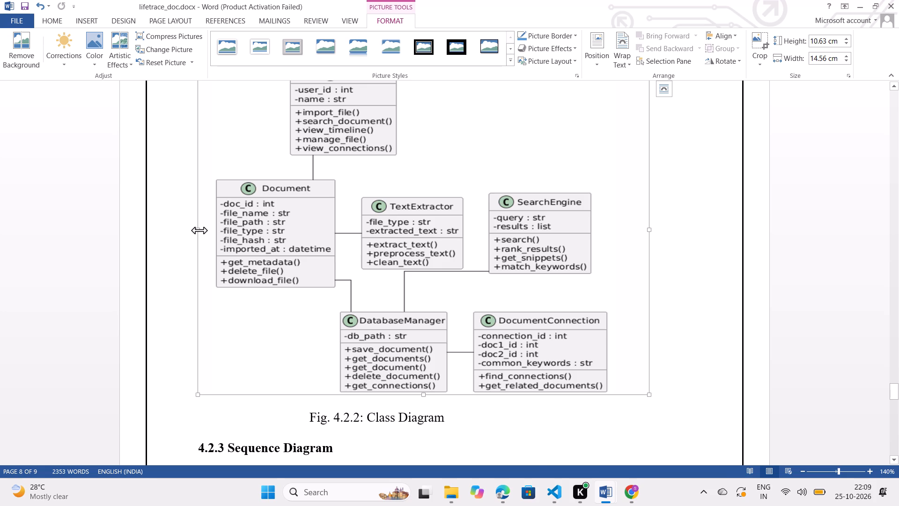
left_click_drag(199, 230, 246, 218)
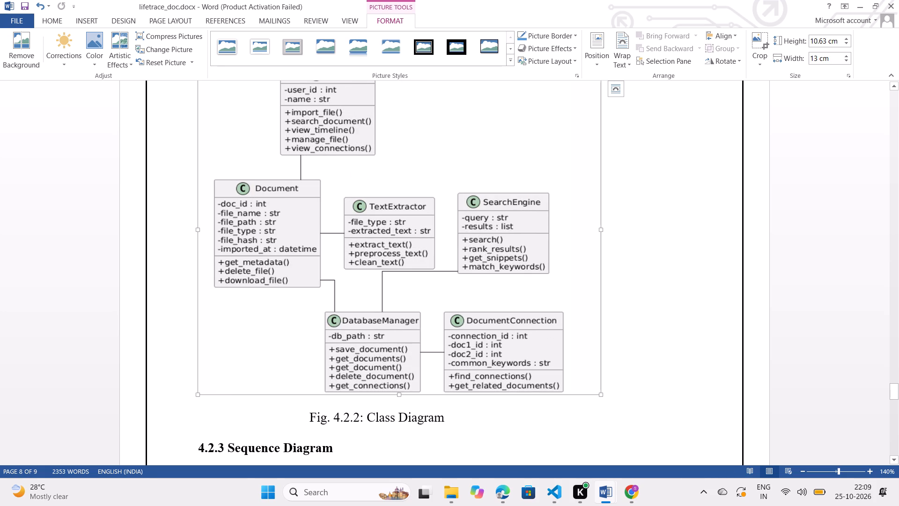
left_click_drag(399, 395, 418, 293)
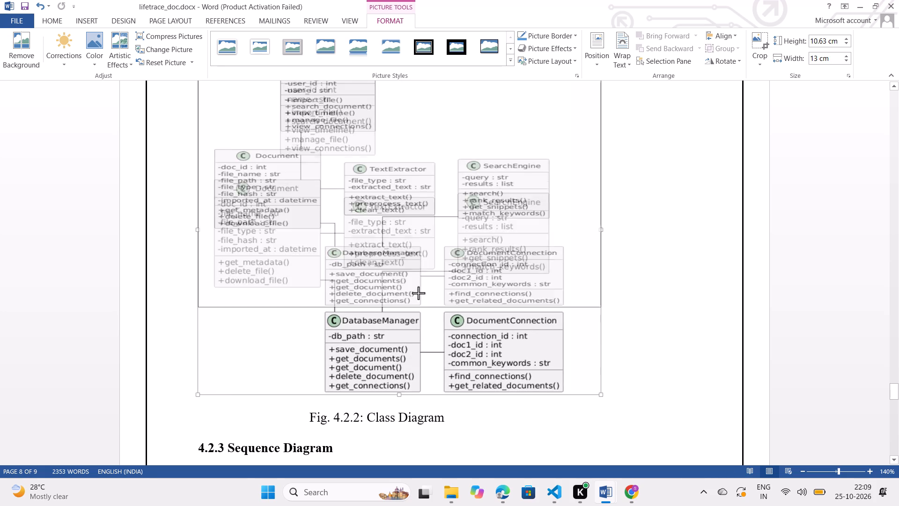
left_click_drag(418, 293, 425, 269)
scroll(425, 269, "up", 1)
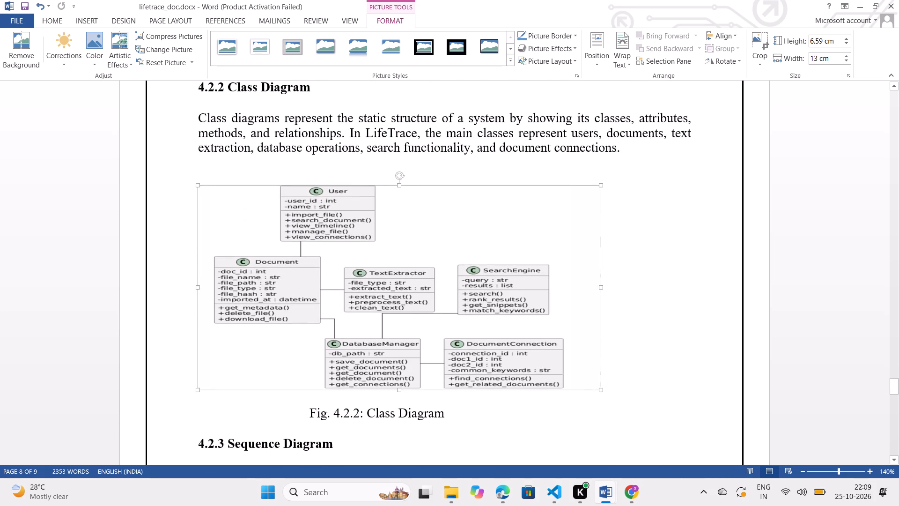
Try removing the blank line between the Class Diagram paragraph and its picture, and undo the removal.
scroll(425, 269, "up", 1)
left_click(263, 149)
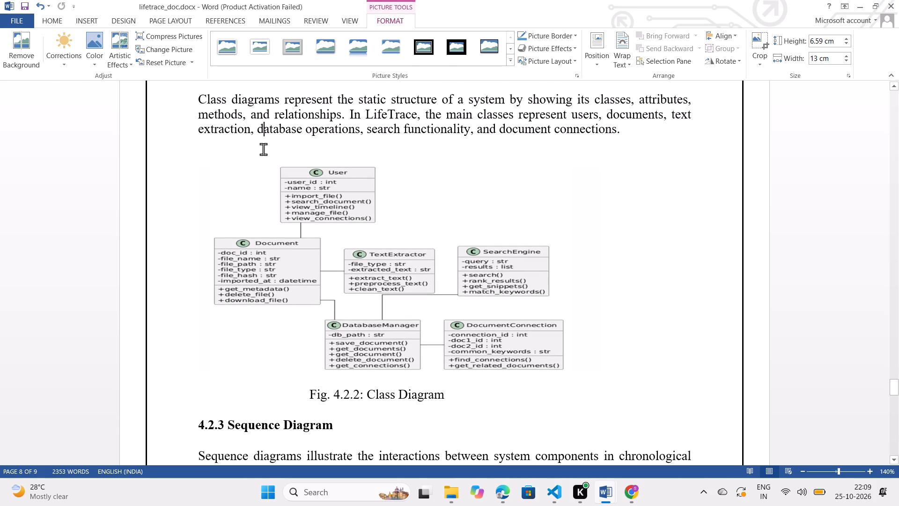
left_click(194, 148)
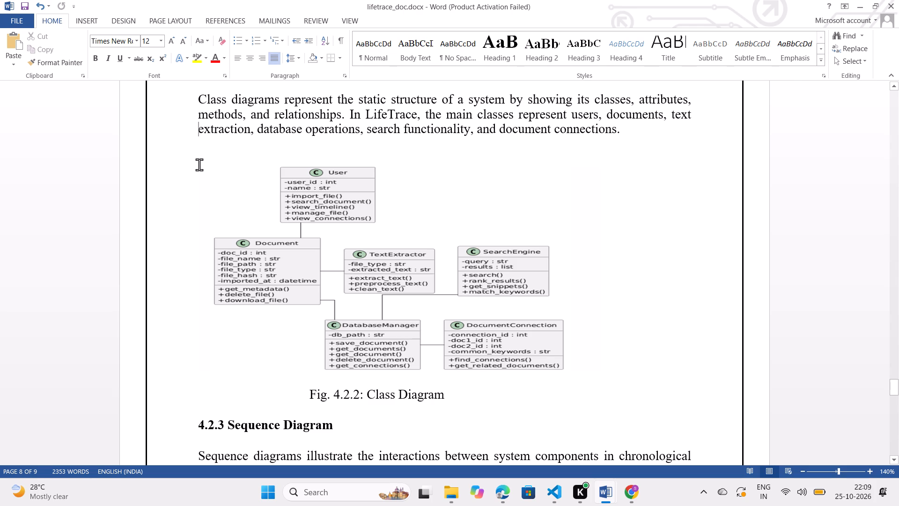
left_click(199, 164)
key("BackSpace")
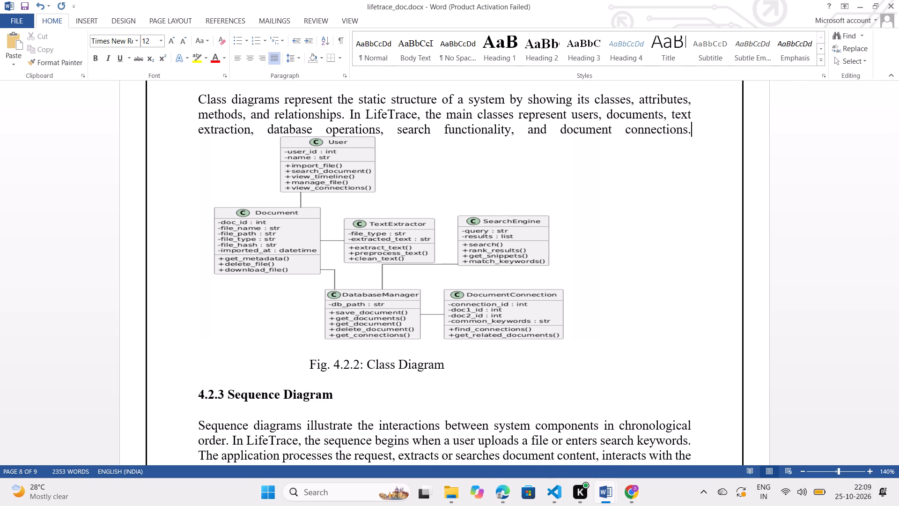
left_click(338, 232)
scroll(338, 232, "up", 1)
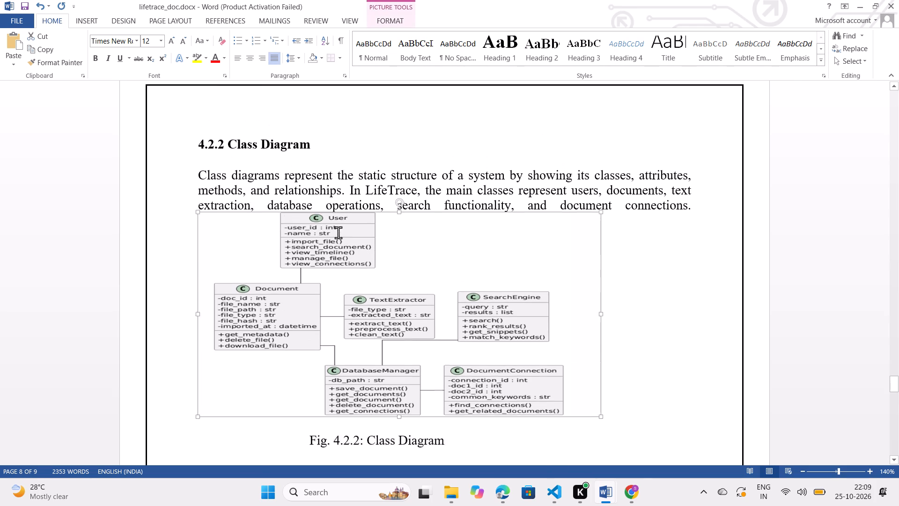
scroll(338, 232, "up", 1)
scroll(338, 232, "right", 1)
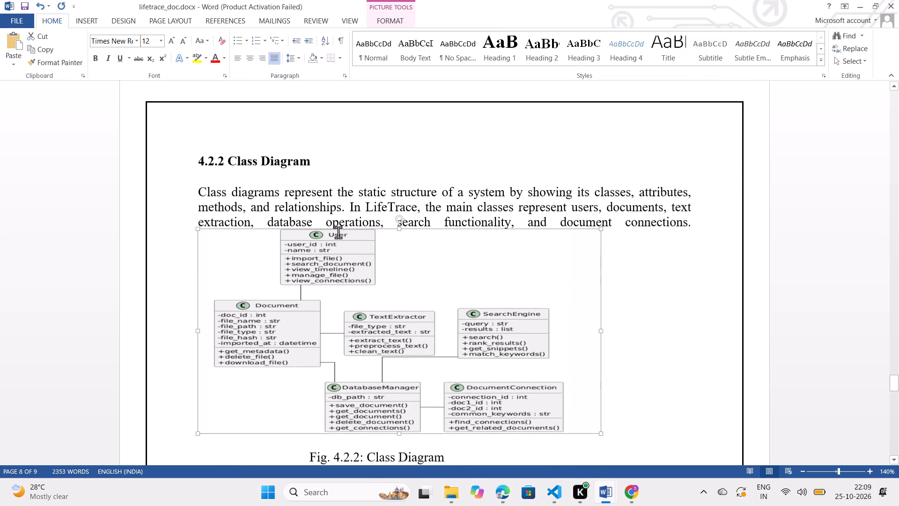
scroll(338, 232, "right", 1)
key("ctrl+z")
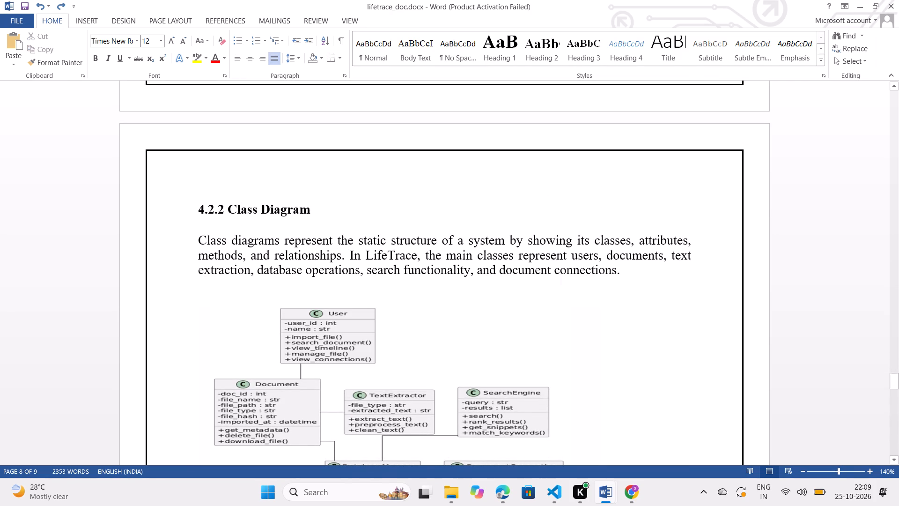
Enlarge the class diagram picture slightly in both width and height, keeping it within the page margins.
scroll(486, 333, "right", 3)
scroll(494, 239, "down", 1)
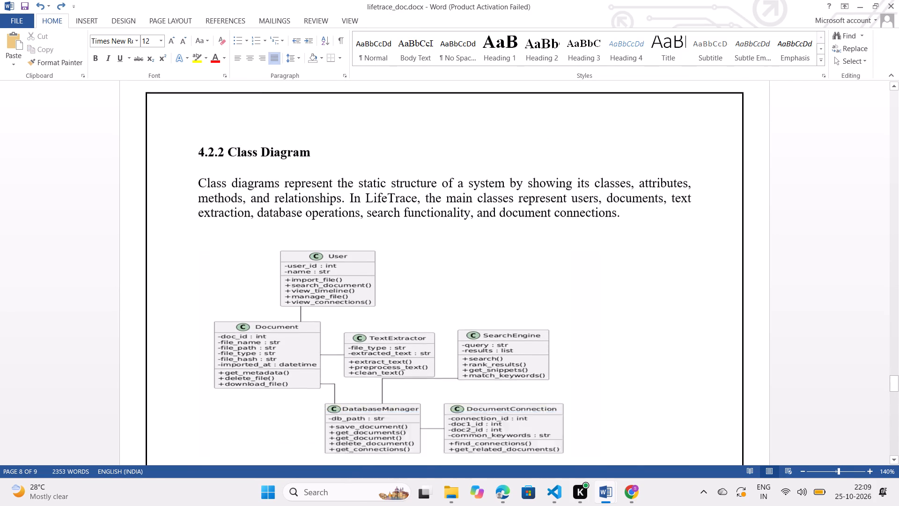
scroll(494, 239, "down", 1)
left_click(491, 177)
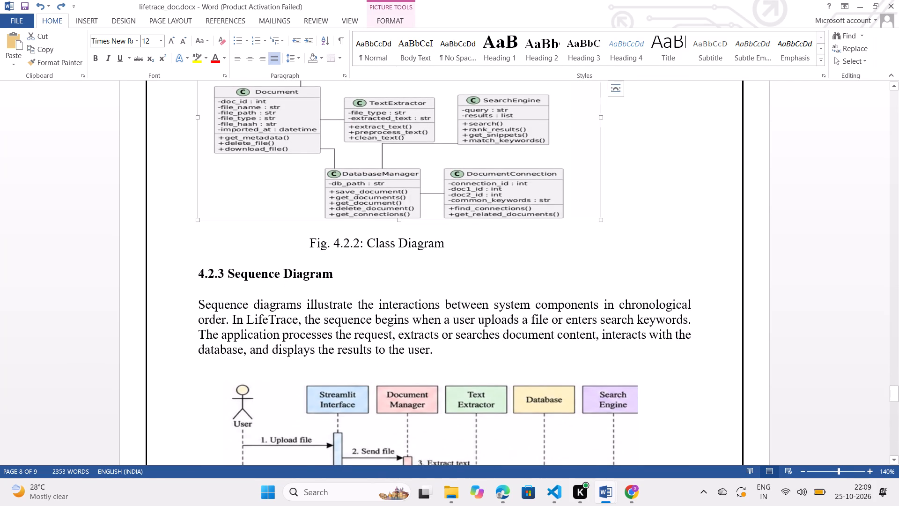
scroll(491, 177, "up", 1)
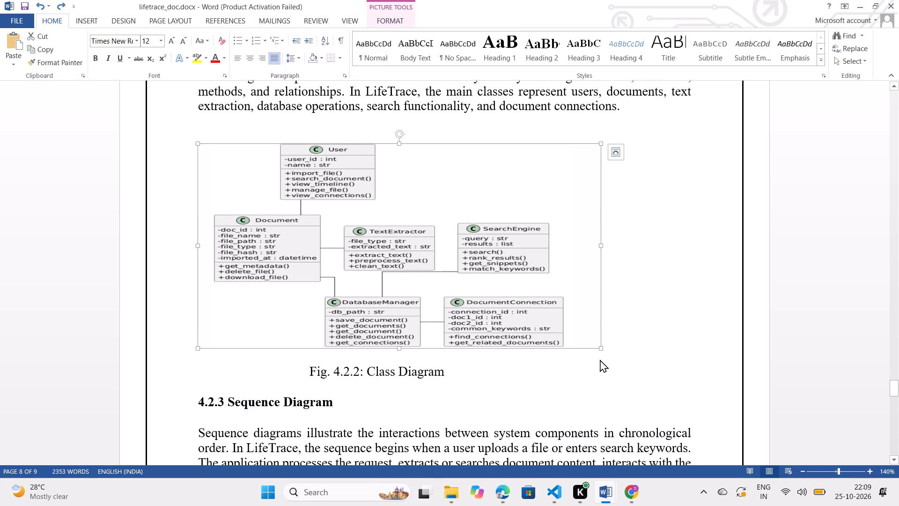
left_click_drag(602, 245, 637, 244)
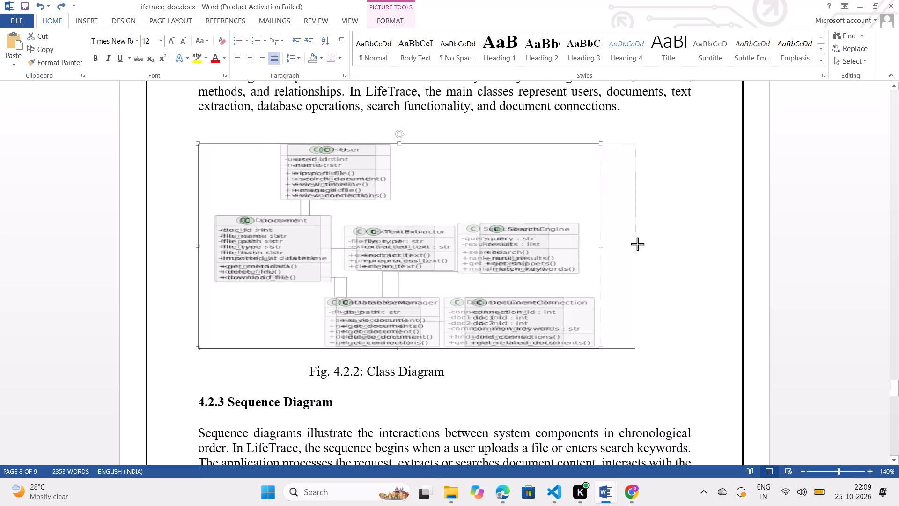
left_click_drag(637, 244, 648, 244)
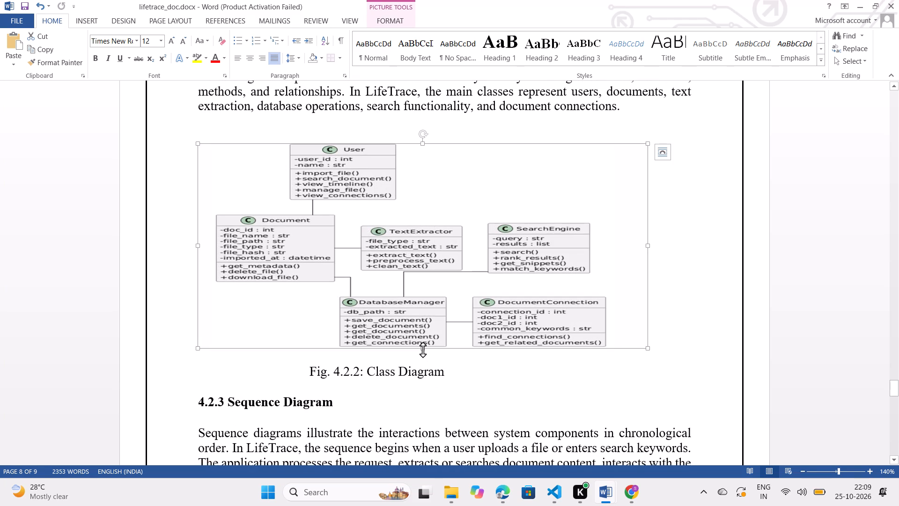
left_click_drag(423, 346, 425, 367)
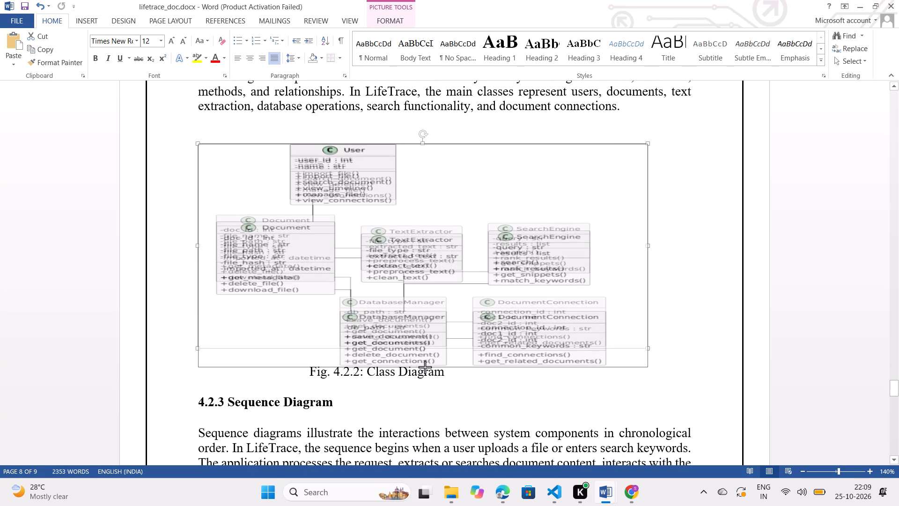
left_click_drag(425, 367, 425, 368)
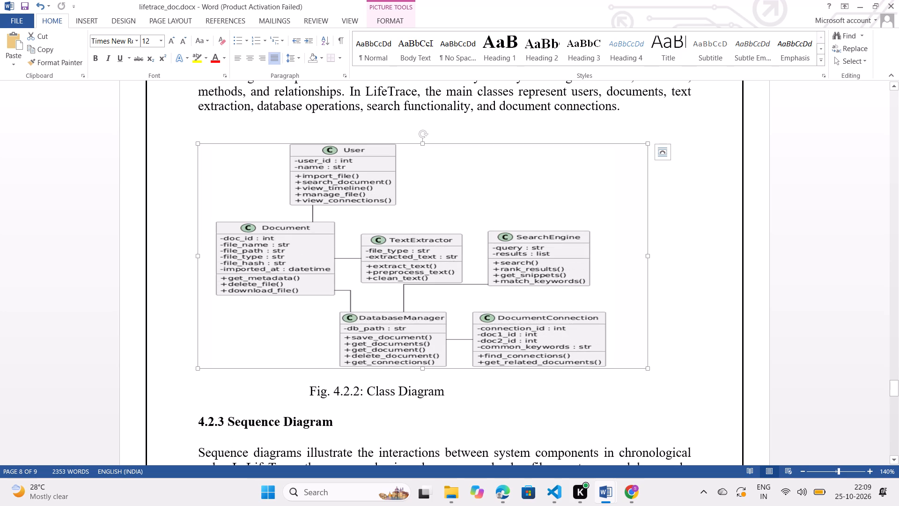
Reduce the sequence diagram picture's height slightly so the Fig. 4.2.3 caption fits beneath it on the same page.
scroll(425, 368, "down", 1)
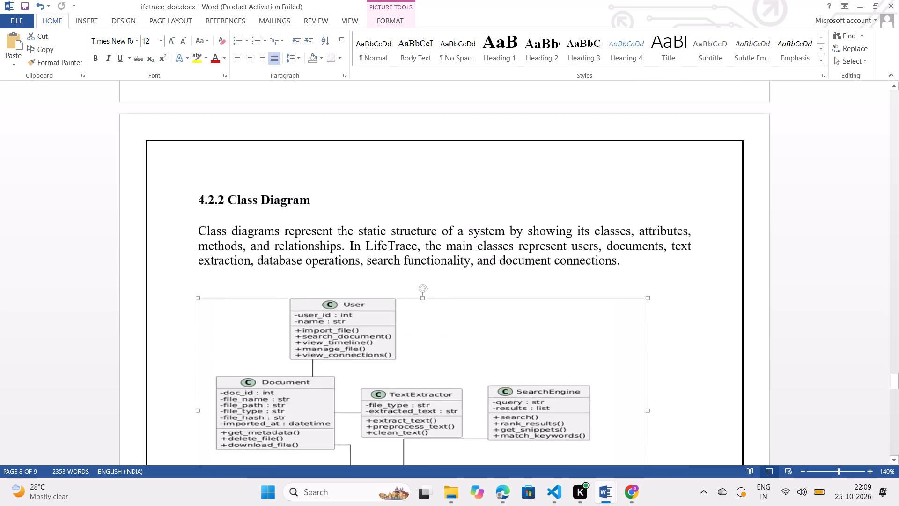
scroll(425, 368, "down", 2)
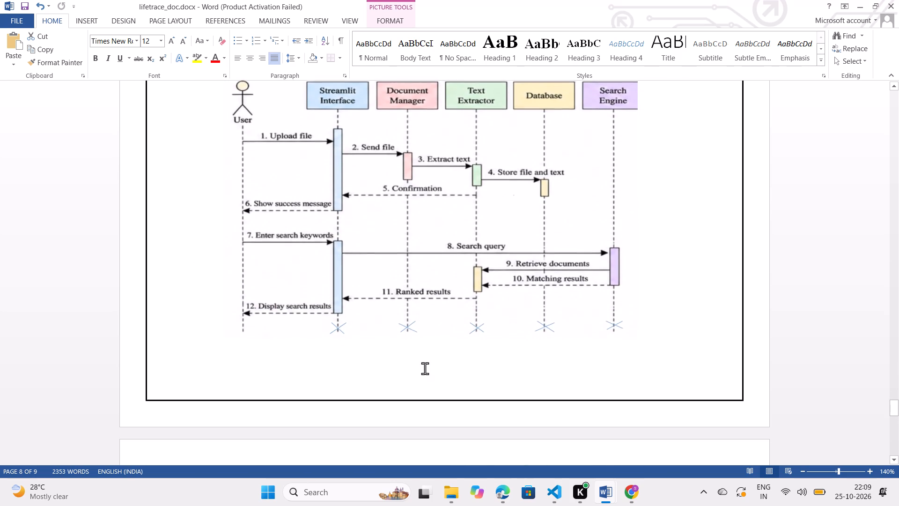
scroll(425, 368, "down", 1)
left_click(433, 297)
scroll(433, 297, "up", 1)
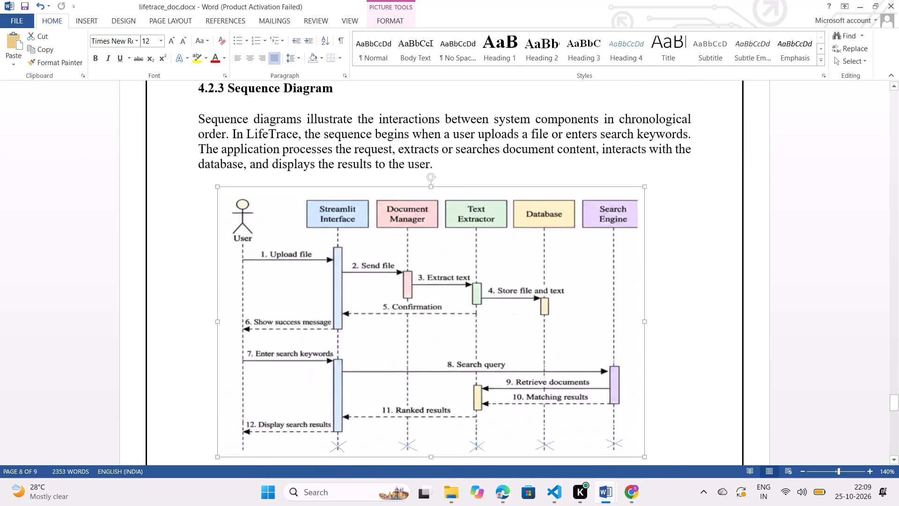
scroll(433, 297, "up", 1)
scroll(433, 297, "down", 1)
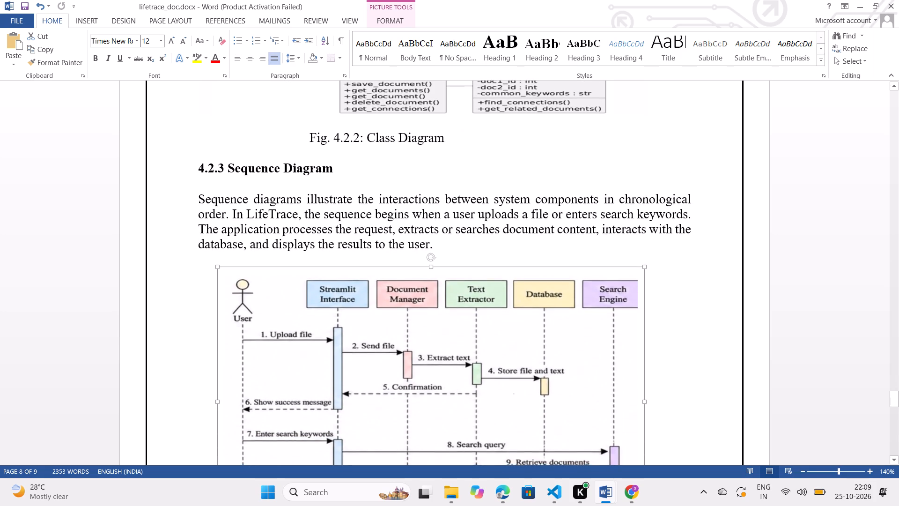
scroll(433, 297, "down", 1)
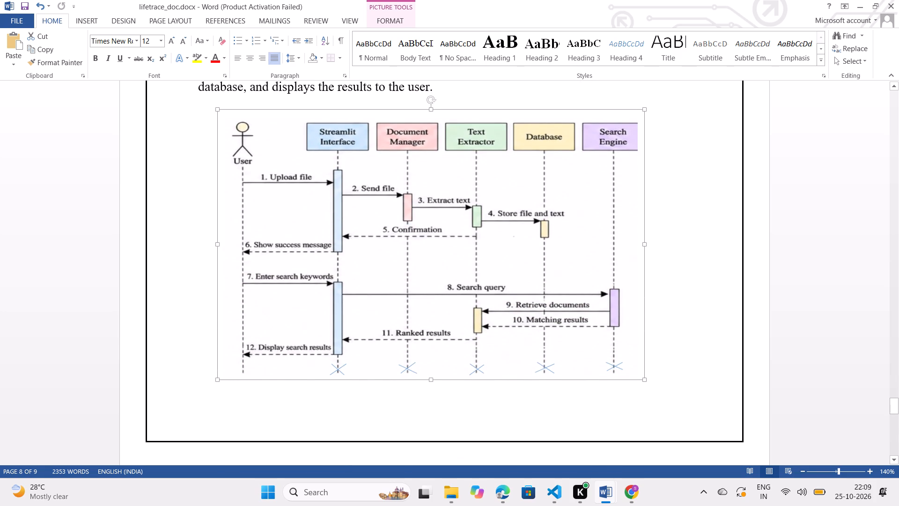
left_click_drag(432, 380, 432, 365)
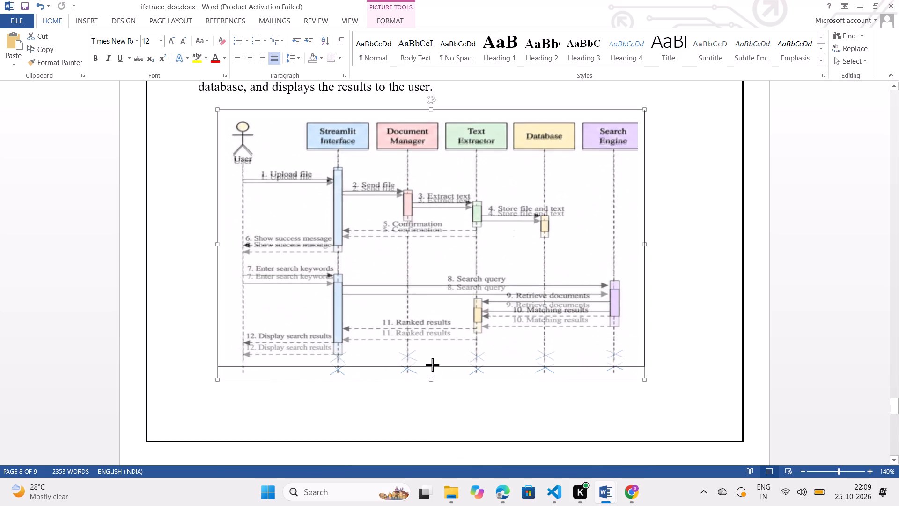
left_click_drag(432, 365, 432, 356)
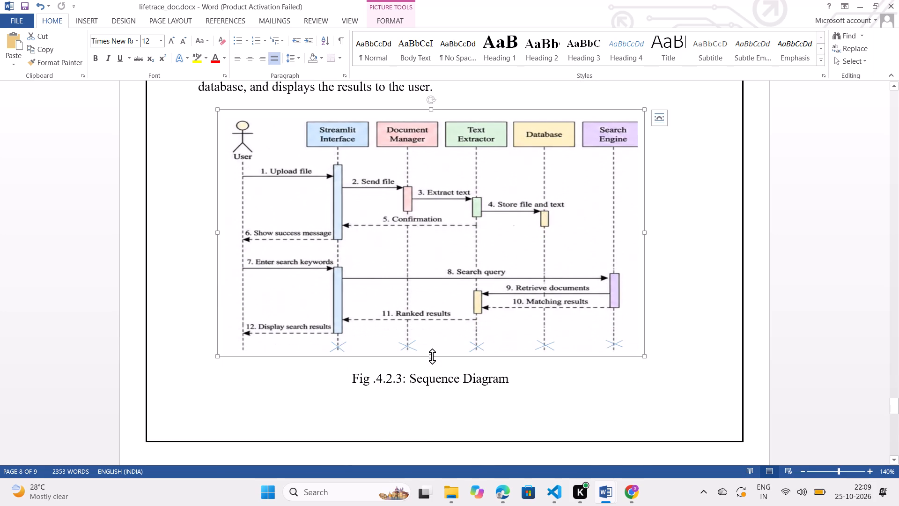
left_click_drag(432, 357, 432, 358)
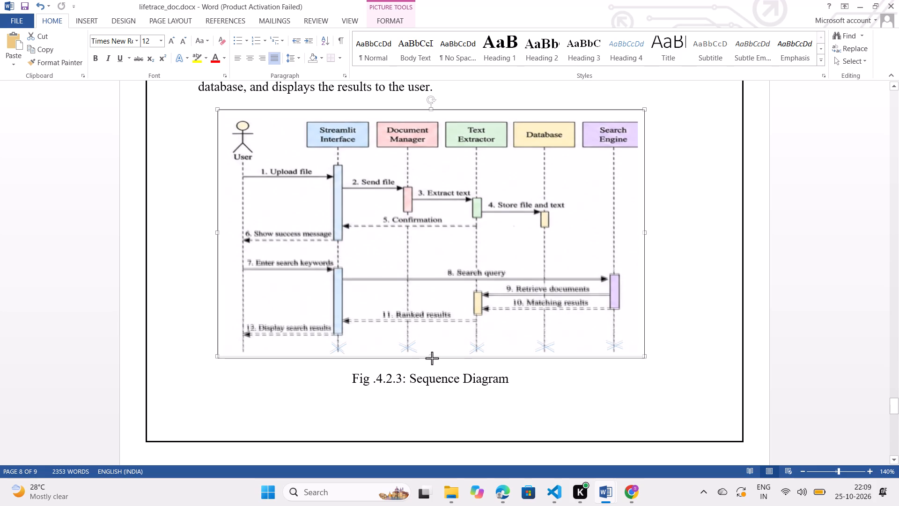
left_click_drag(432, 358, 432, 361)
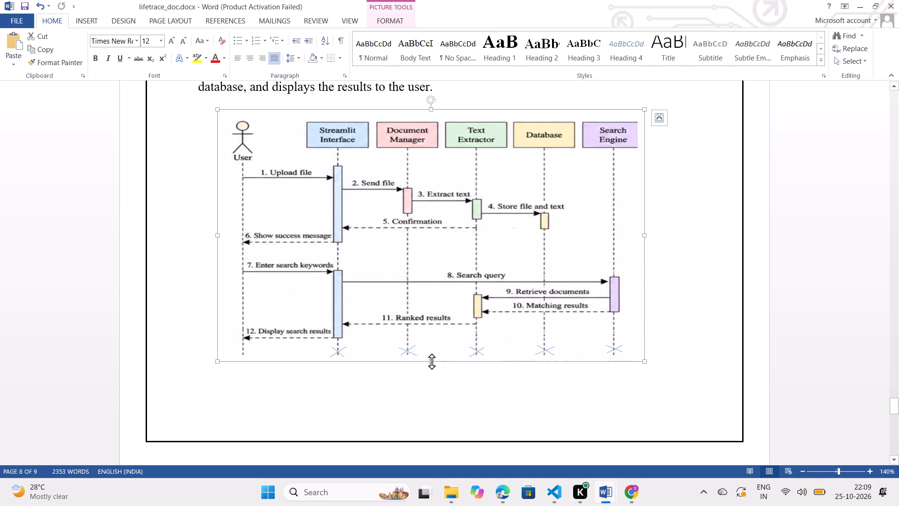
left_click_drag(432, 363, 432, 357)
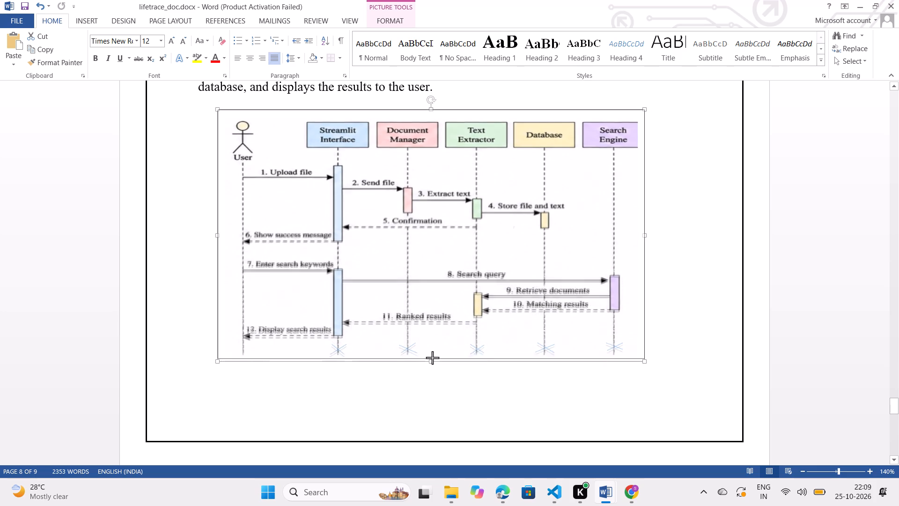
left_click_drag(432, 357, 432, 355)
Review the layout of the use case, class, sequence and activity diagram pages, checking pictures, captions and page breaks.
scroll(432, 355, "up", 1)
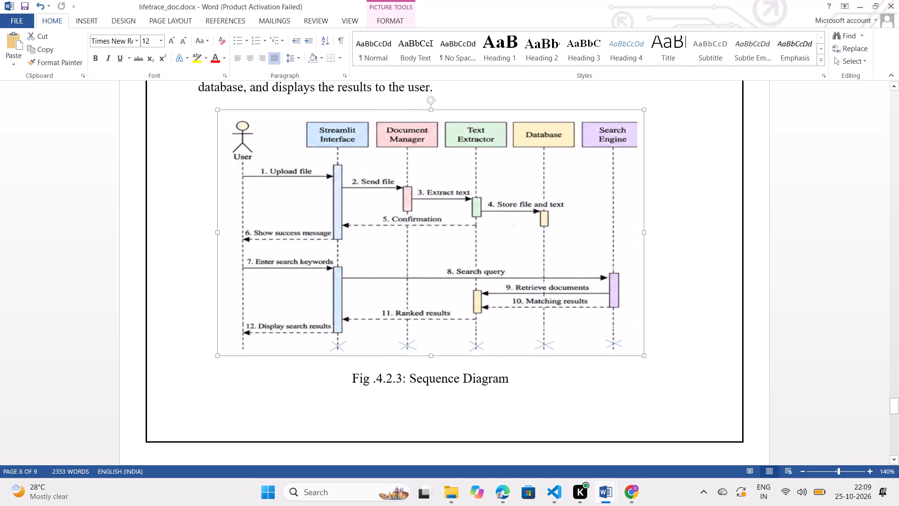
scroll(432, 355, "up", 1)
left_click(346, 379)
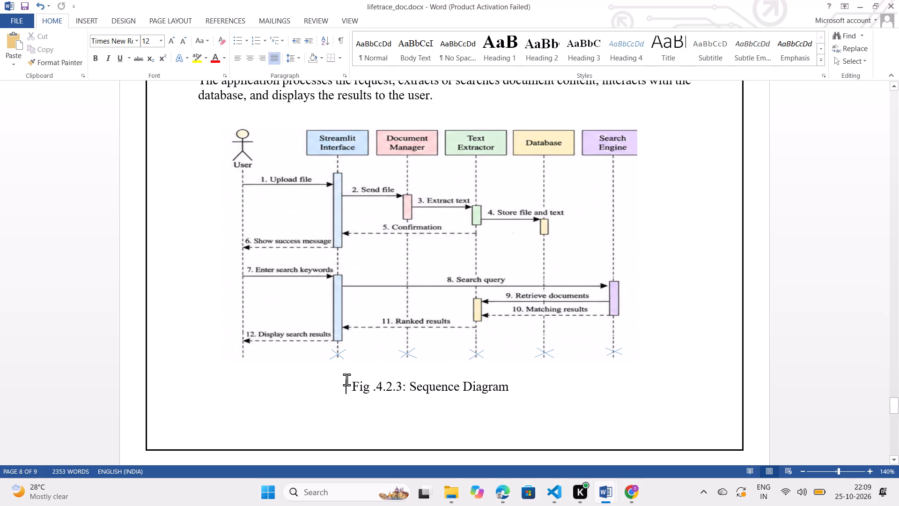
scroll(425, 320, "up", 4)
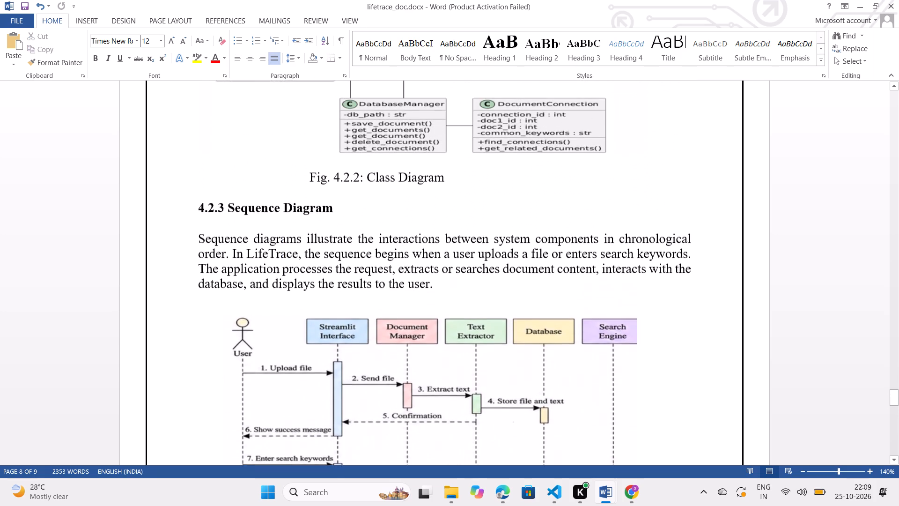
scroll(425, 320, "up", 1)
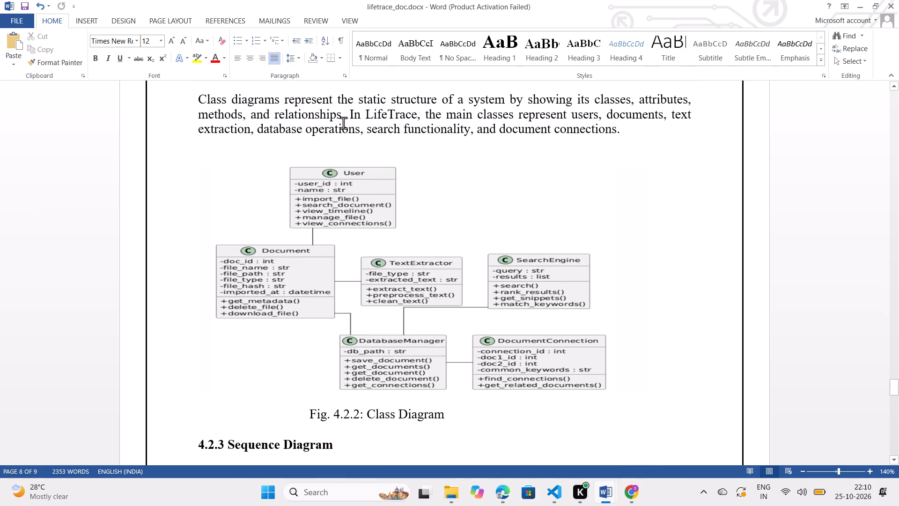
scroll(347, 157, "up", 2)
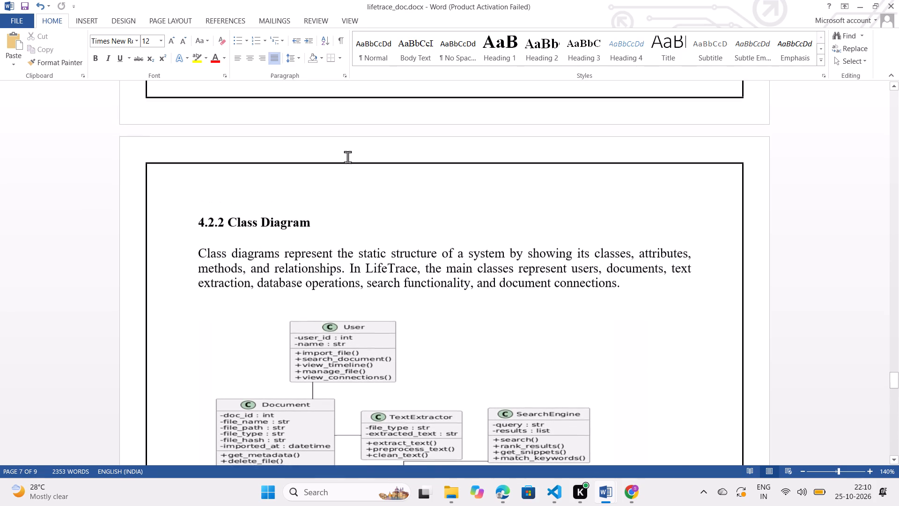
scroll(347, 157, "up", 2)
scroll(347, 157, "down", 1)
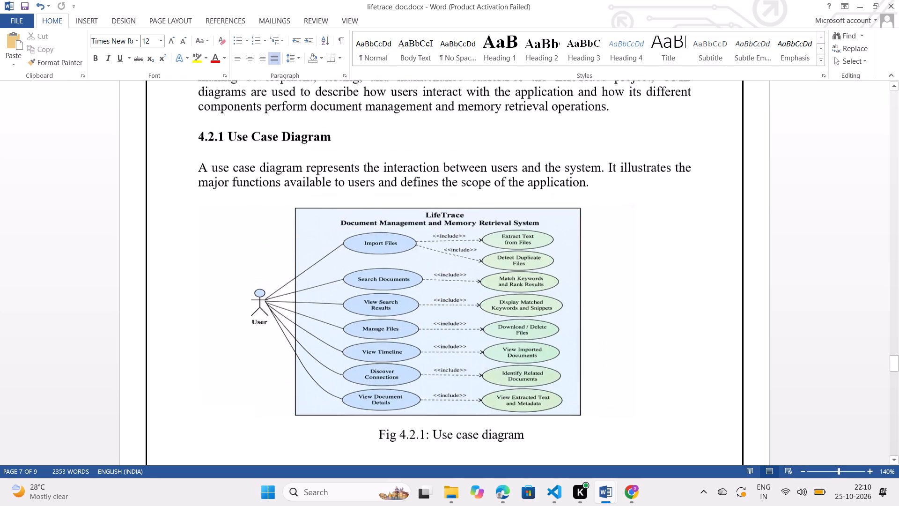
scroll(347, 157, "down", 2)
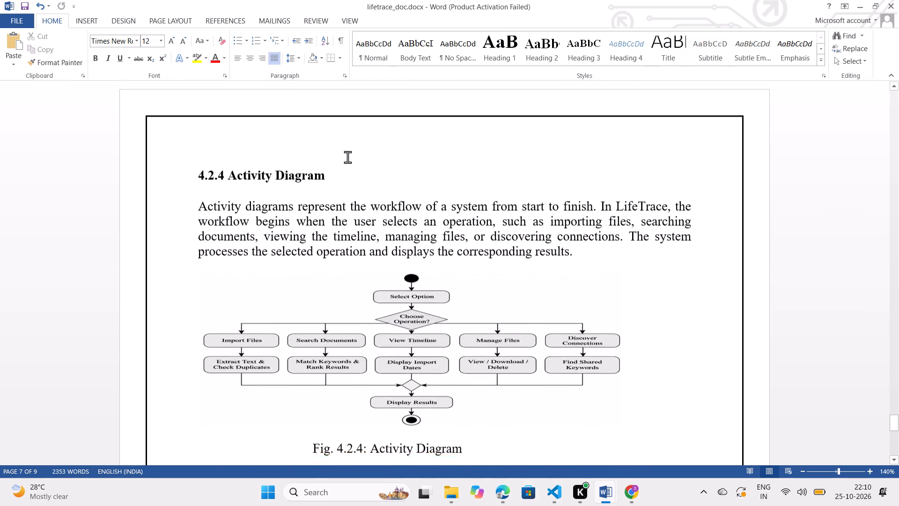
scroll(347, 157, "down", 1)
scroll(347, 157, "up", 2)
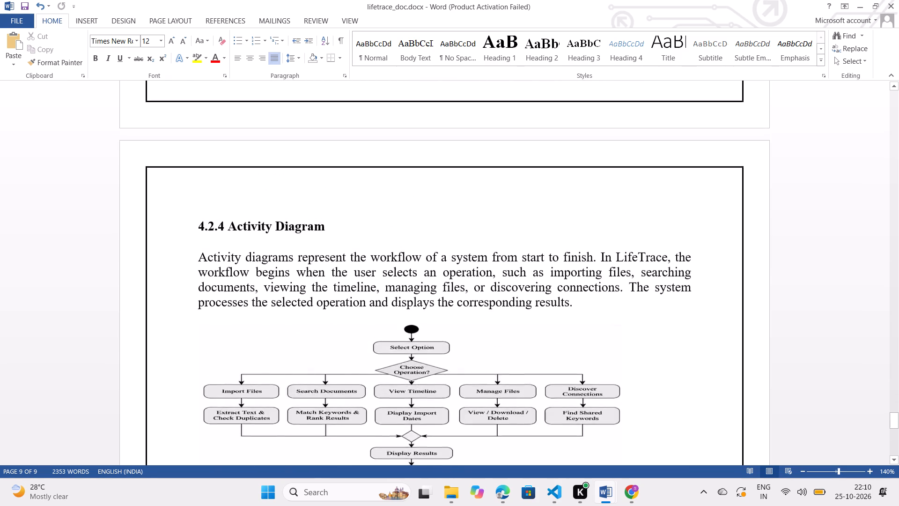
scroll(347, 157, "up", 2)
scroll(347, 157, "right", 1)
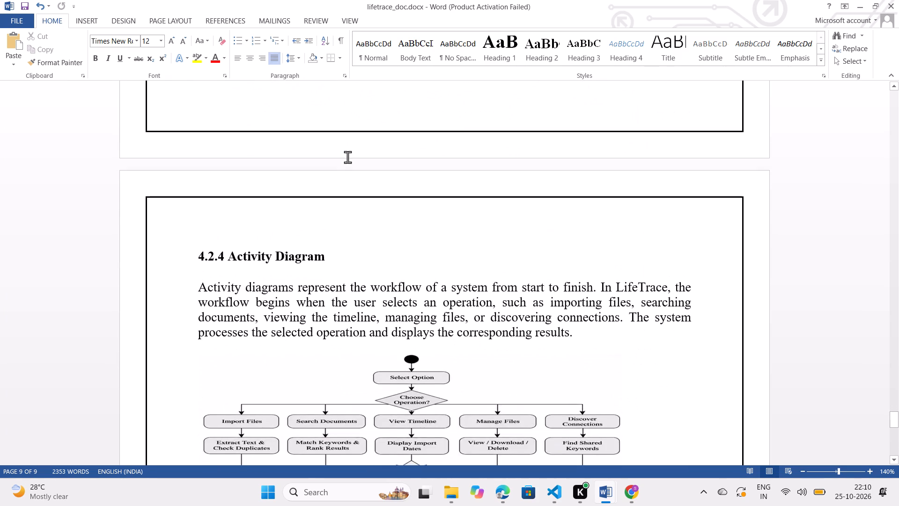
Stretch the sequence diagram picture taller to use the spare space at the bottom of its page, keeping its width.
scroll(347, 157, "up", 4)
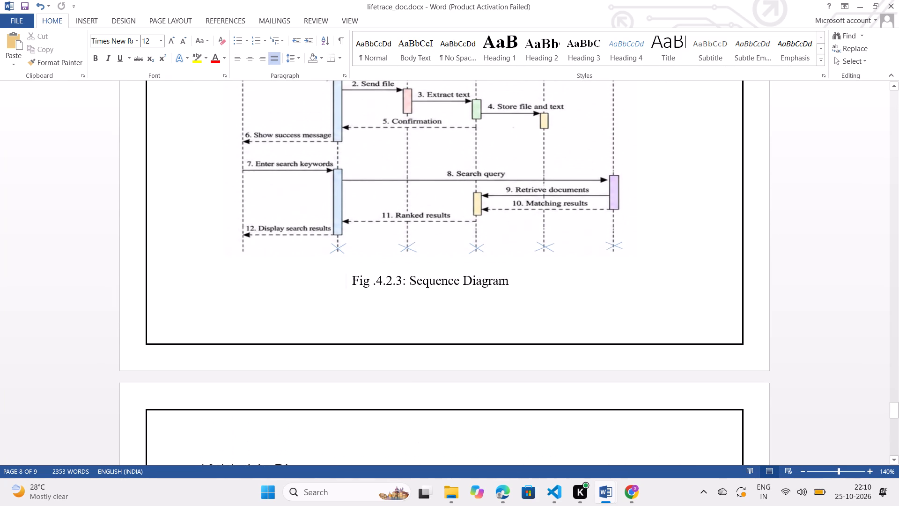
scroll(347, 157, "up", 2)
left_click(411, 194)
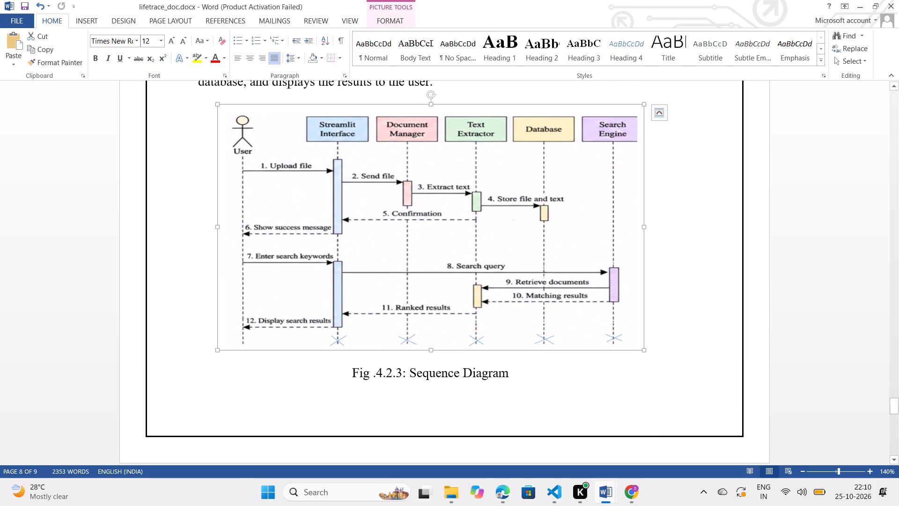
left_click_drag(429, 351, 428, 363)
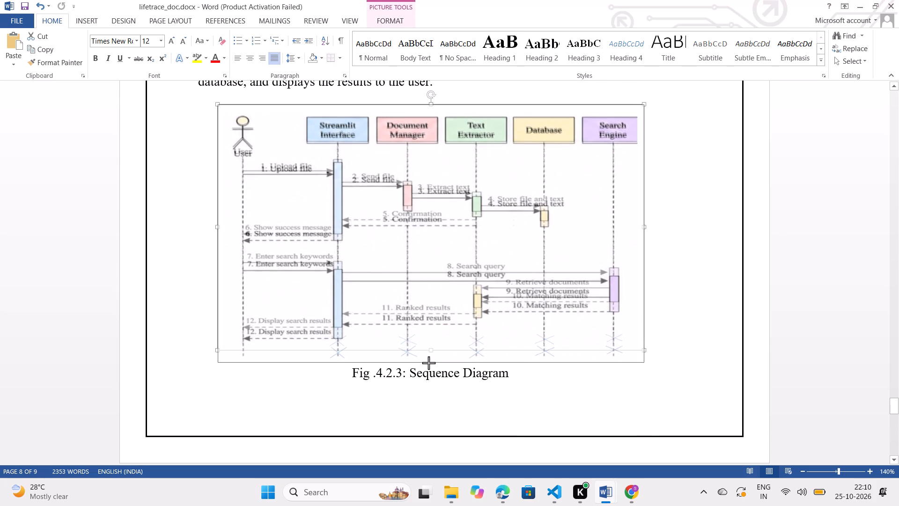
left_click_drag(428, 363, 430, 383)
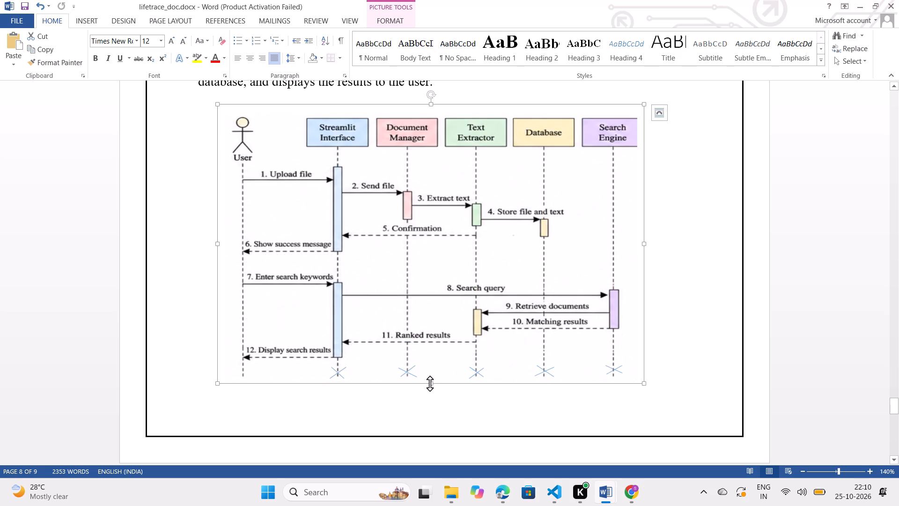
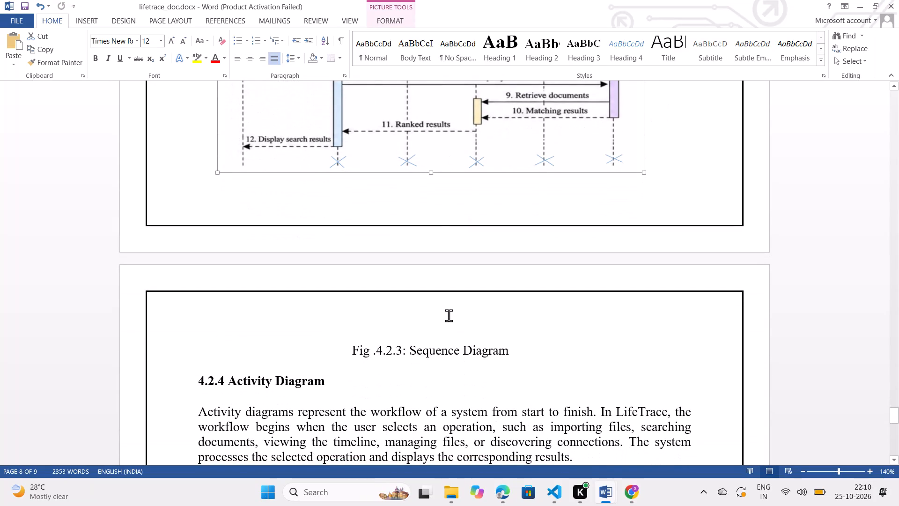
Reduce the sequence diagram picture's height so the Fig. 4.2.3 caption fits beneath it on the same page.
scroll(437, 224, "up", 3)
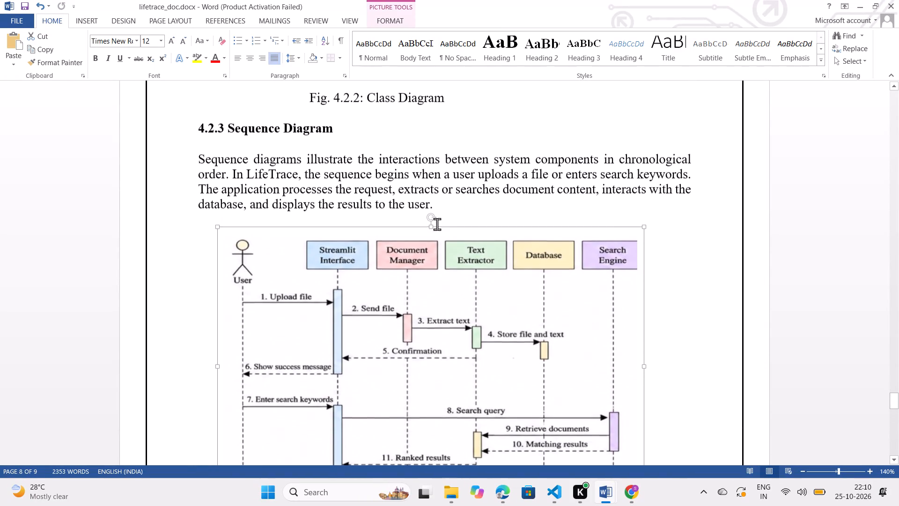
scroll(437, 224, "up", 3)
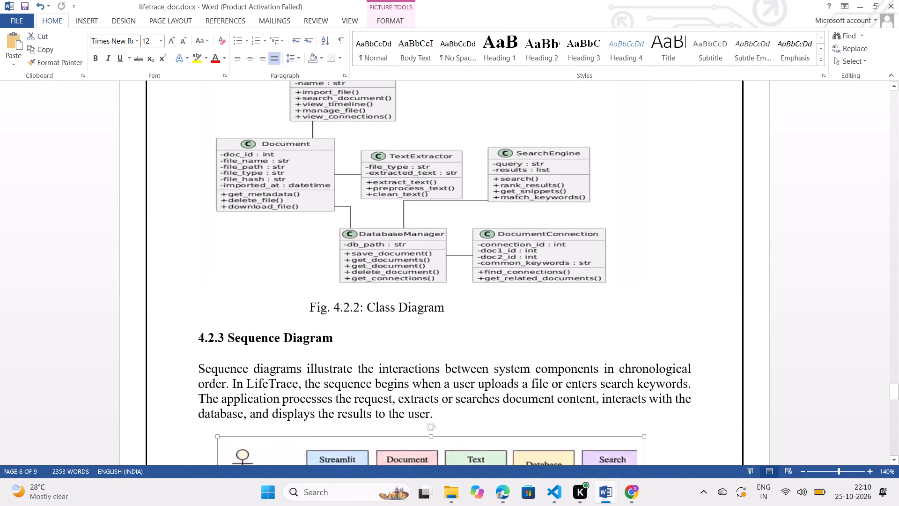
scroll(445, 230, "up", 1)
scroll(445, 230, "down", 2)
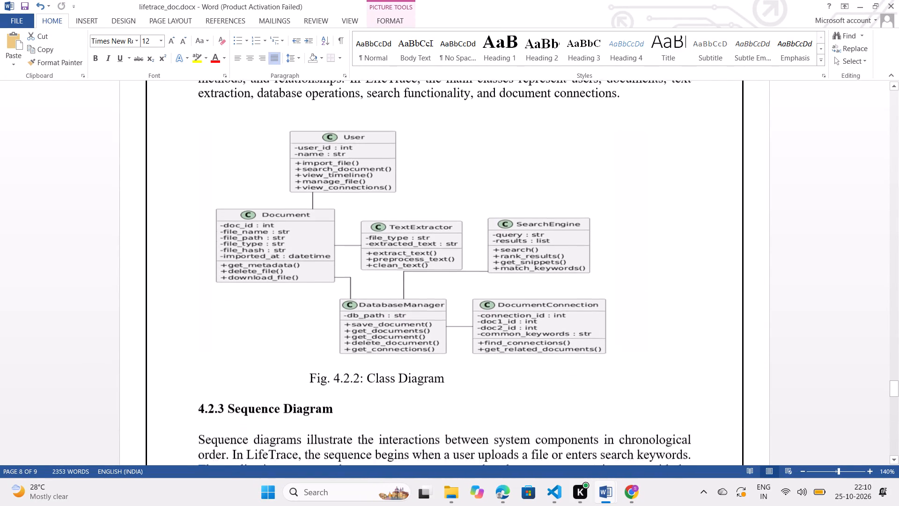
scroll(445, 230, "down", 4)
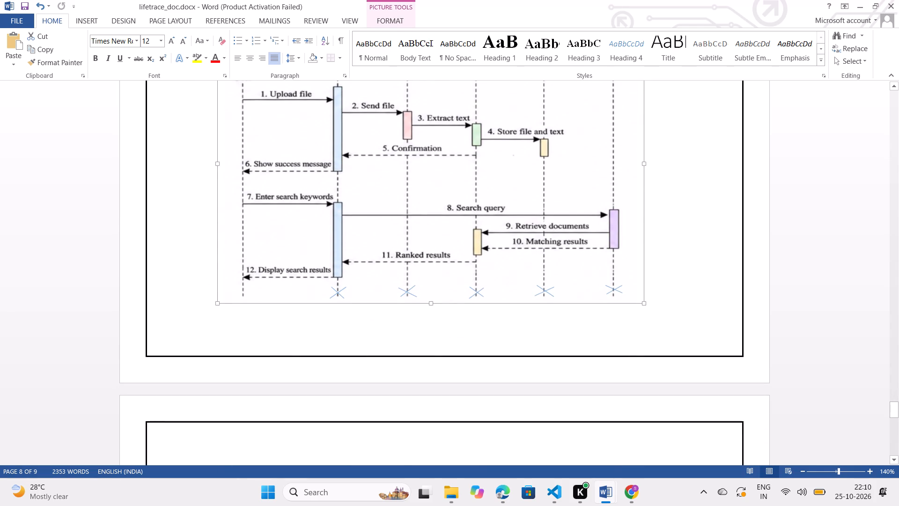
scroll(445, 230, "down", 2)
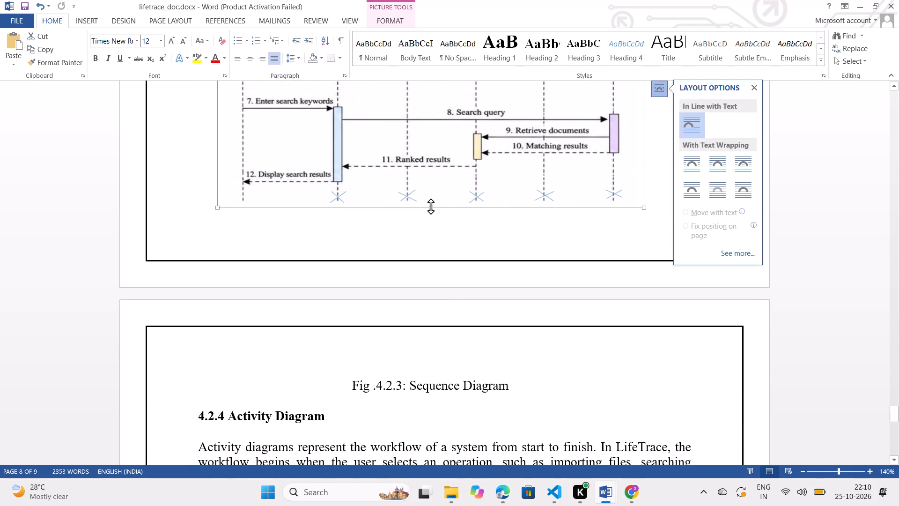
left_click_drag(431, 206, 432, 201)
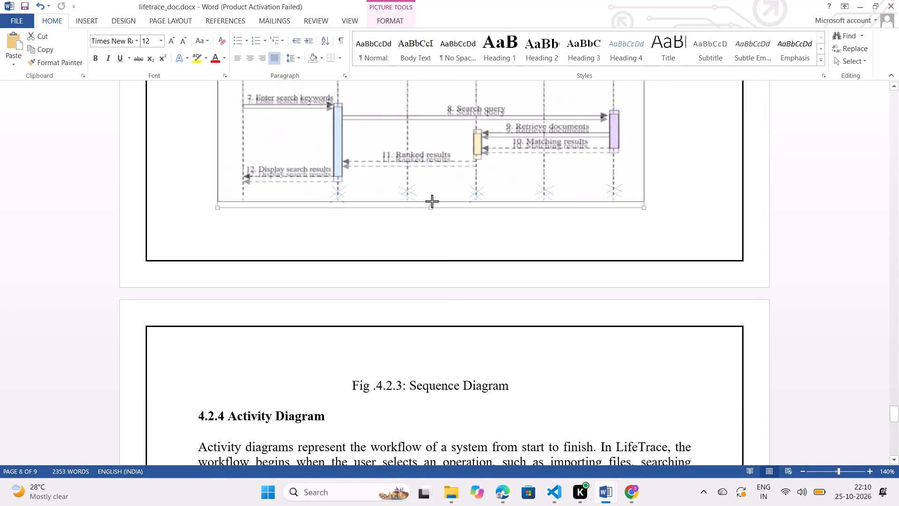
left_click_drag(432, 201, 432, 194)
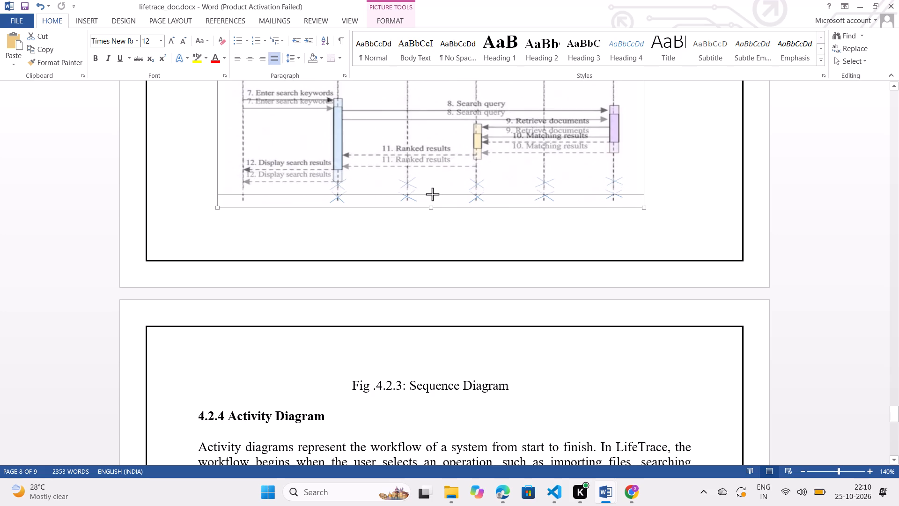
left_click_drag(432, 194, 432, 194)
left_click_drag(431, 196, 432, 185)
left_click_drag(432, 185, 432, 175)
scroll(432, 189, "up", 1)
left_click(432, 189)
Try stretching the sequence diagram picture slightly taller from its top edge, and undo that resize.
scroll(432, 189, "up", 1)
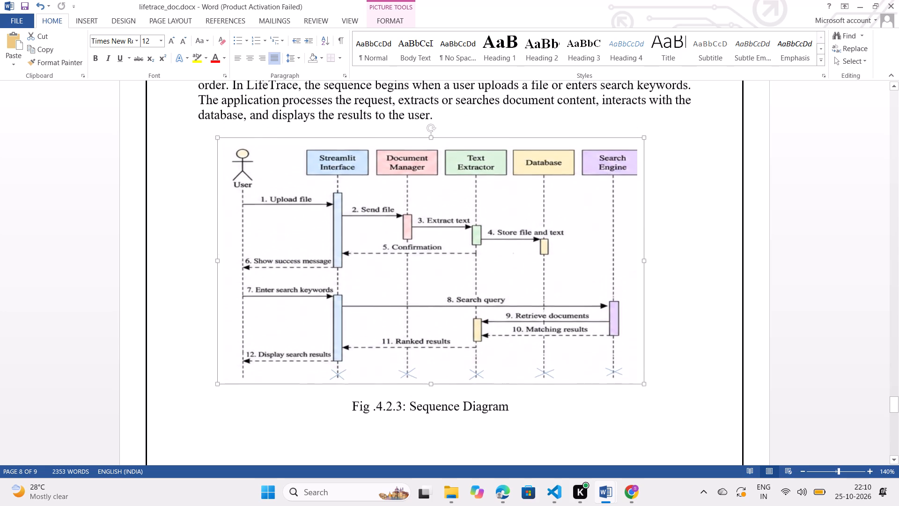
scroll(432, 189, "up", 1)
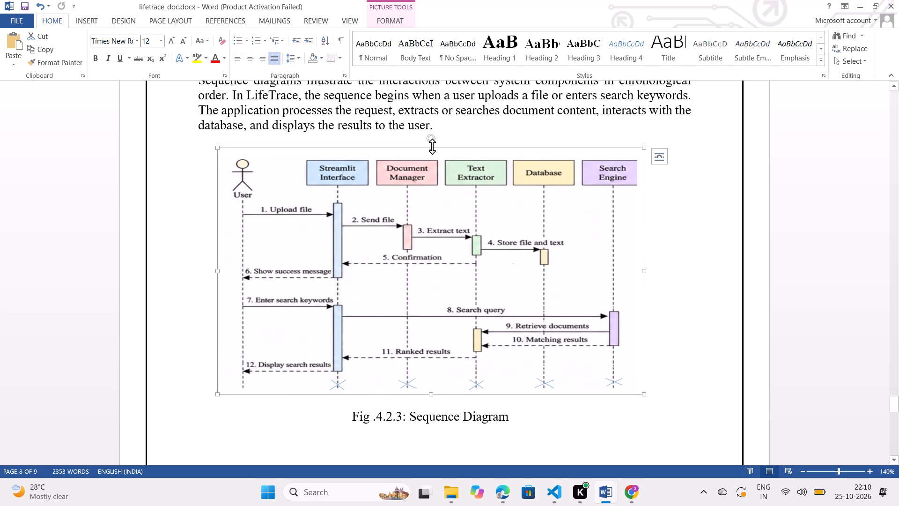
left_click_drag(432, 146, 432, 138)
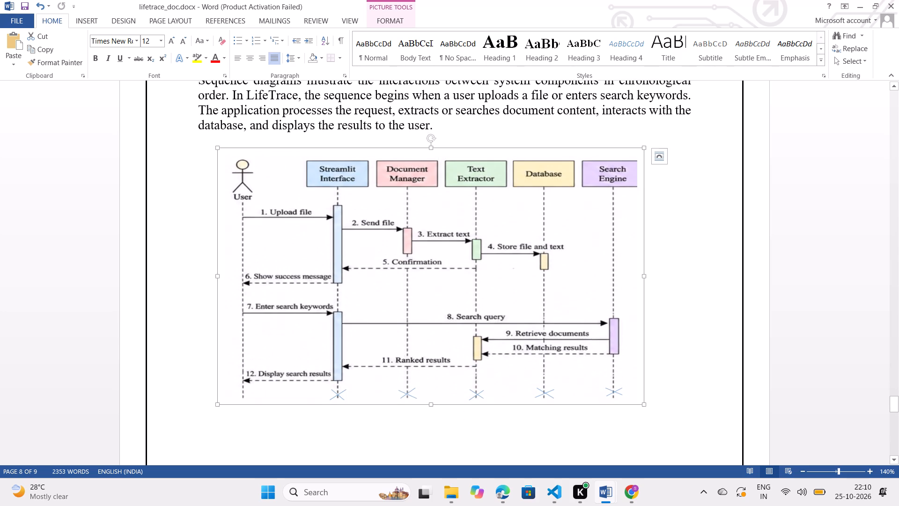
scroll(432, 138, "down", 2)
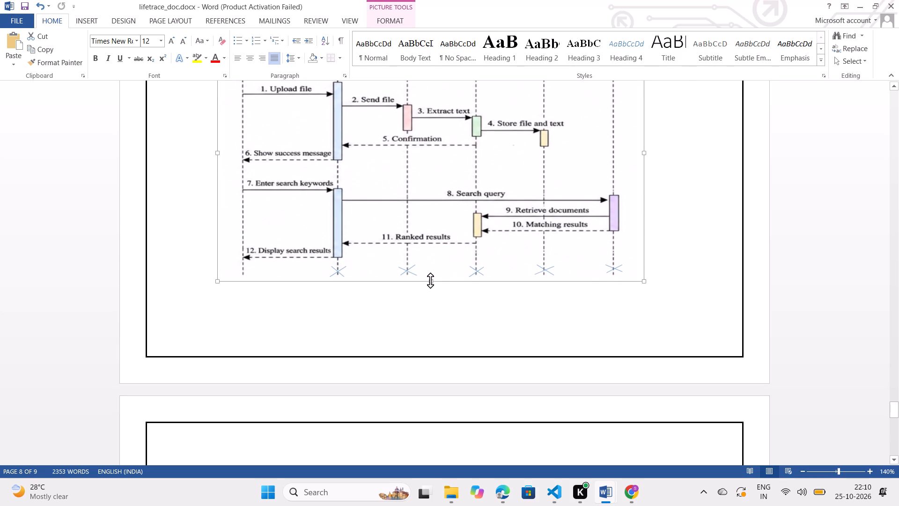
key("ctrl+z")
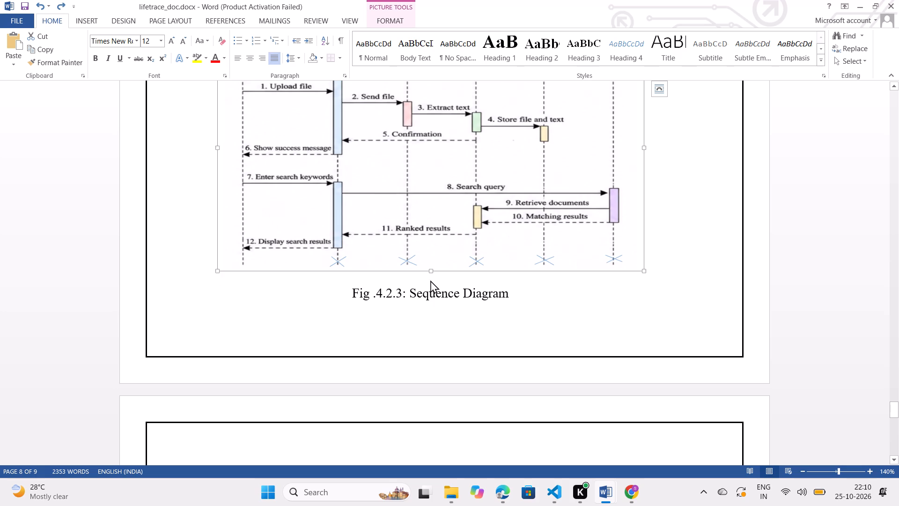
Increase the sequence diagram picture's height in tiny increments from its bottom edge, undoing the last increment to keep the caption on the page.
left_click(431, 273)
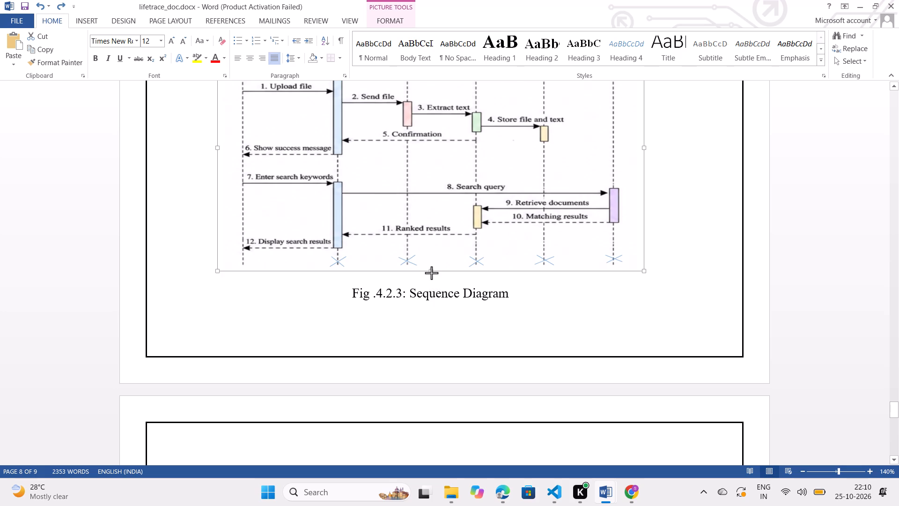
left_click(431, 273)
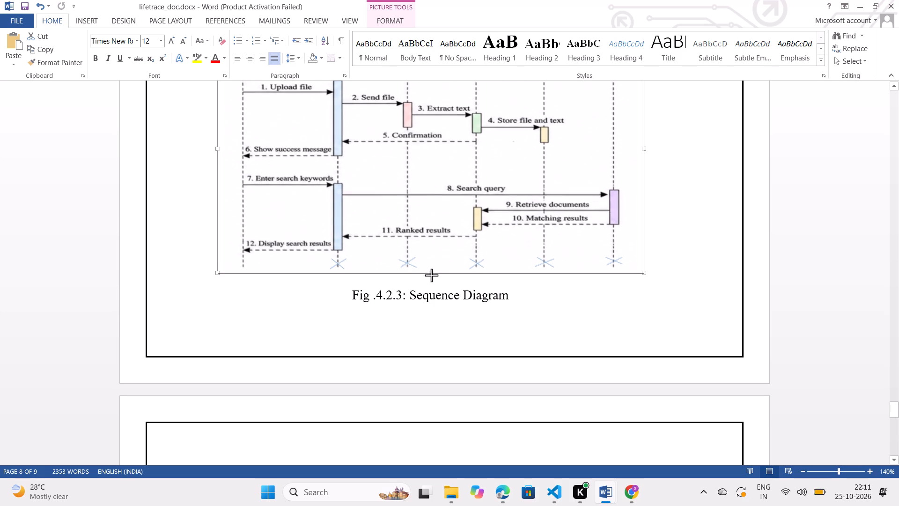
left_click(431, 274)
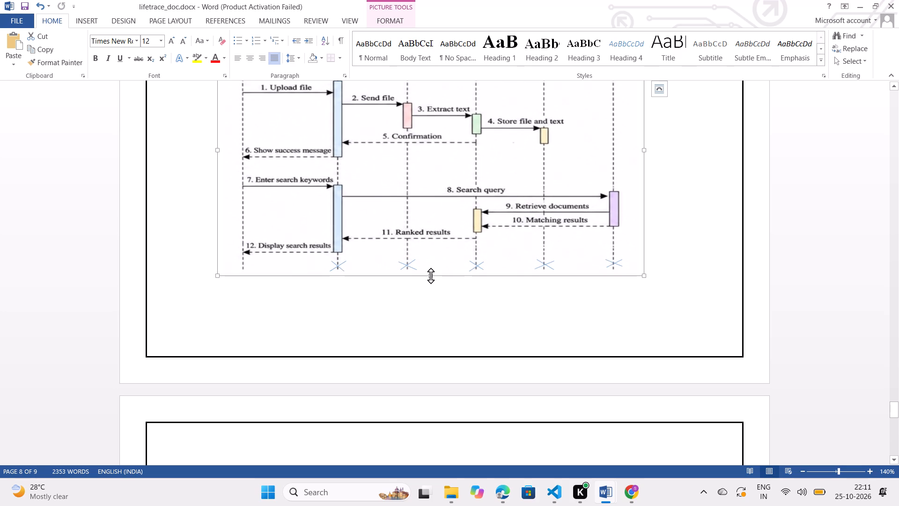
key("ctrl+z")
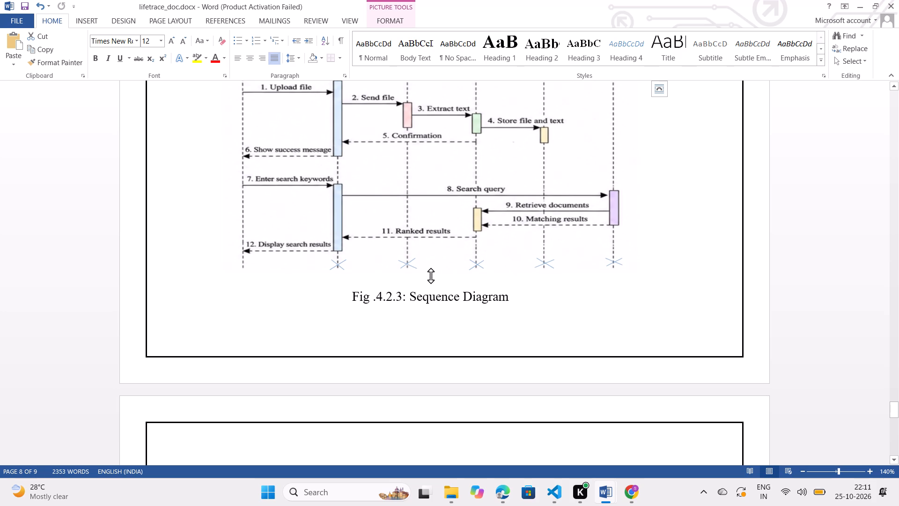
Widen the sequence diagram picture slightly towards the right page margin, keeping its height.
scroll(431, 275, "up", 2)
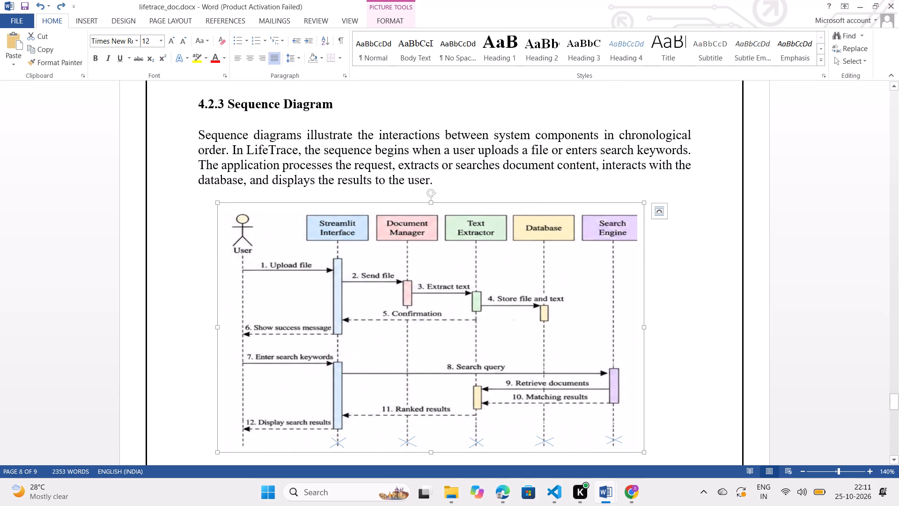
left_click_drag(643, 328, 661, 327)
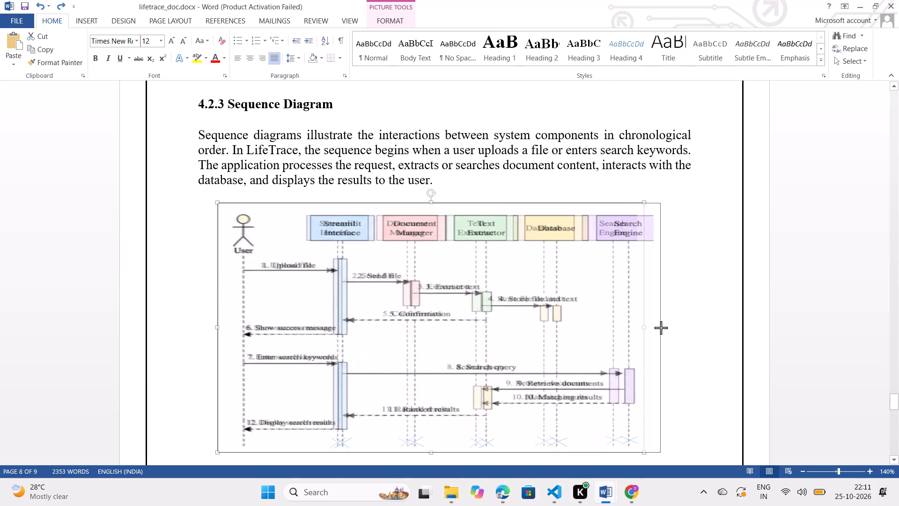
left_click_drag(661, 327, 664, 328)
Check the layout of the class, sequence and activity diagram pages, including how the pictures and captions fit.
scroll(699, 387, "down", 1)
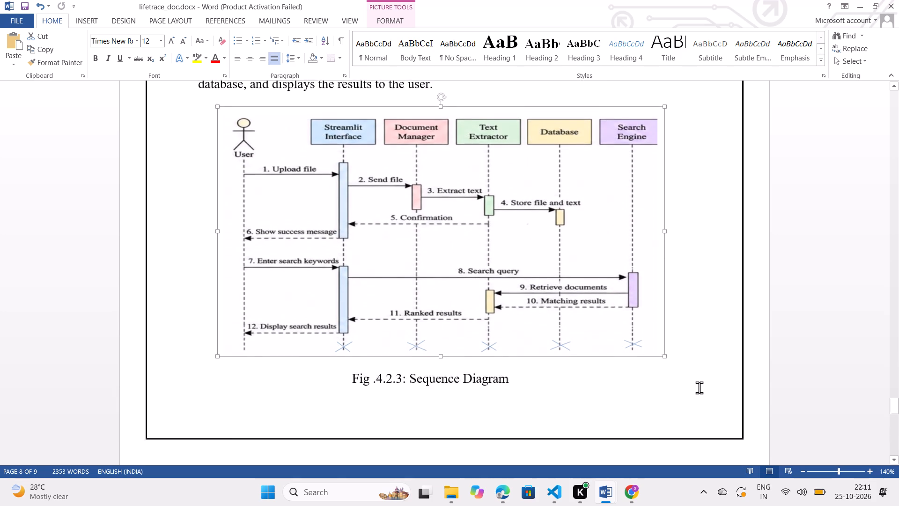
scroll(699, 387, "down", 1)
scroll(699, 387, "up", 3)
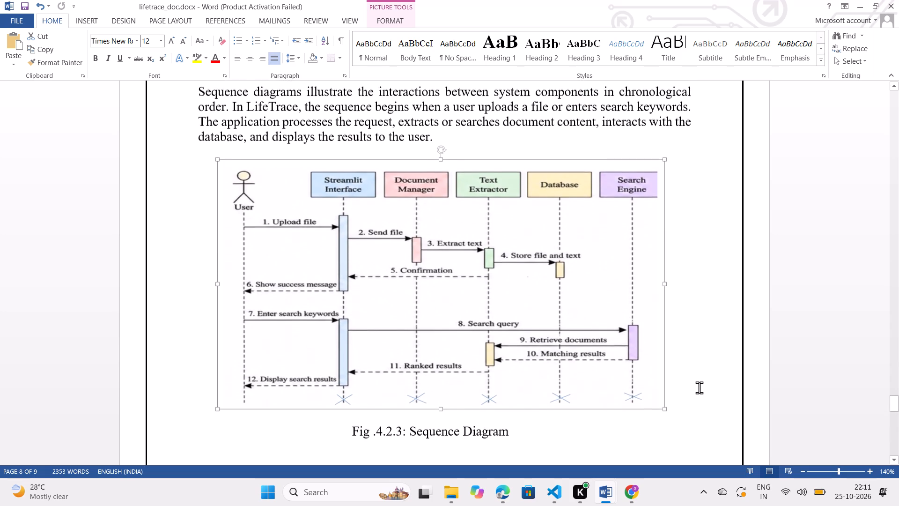
scroll(699, 387, "up", 4)
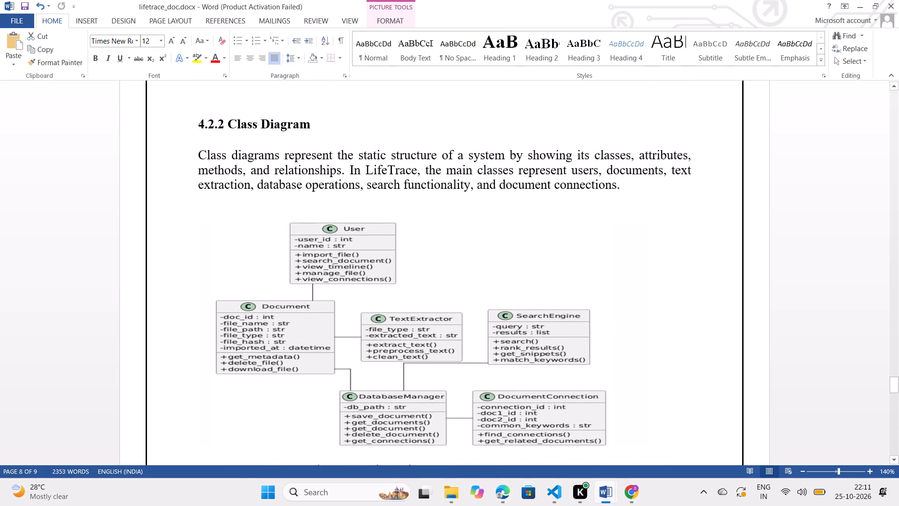
scroll(608, 350, "up", 5)
scroll(608, 350, "down", 5)
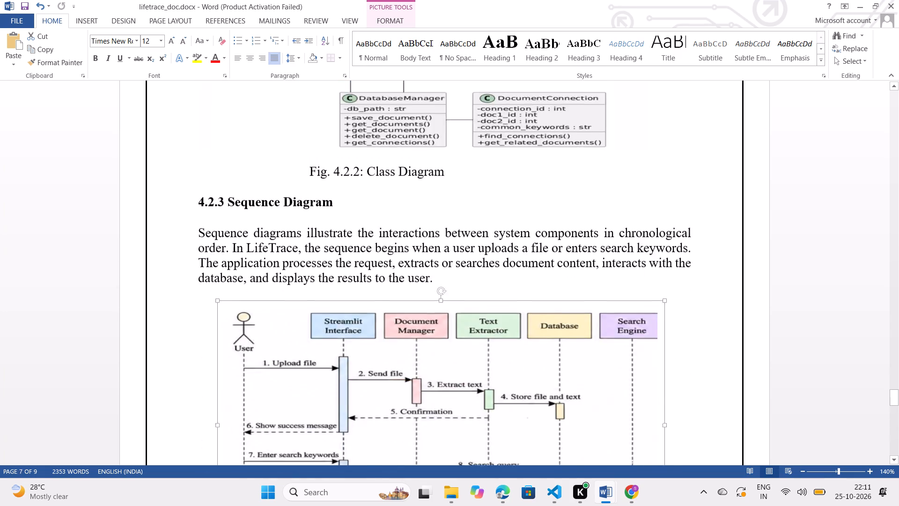
scroll(608, 350, "down", 6)
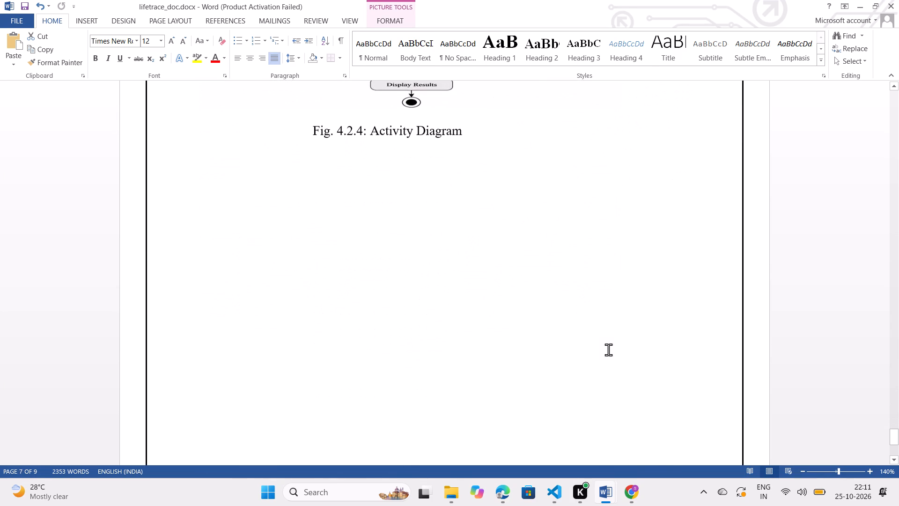
Deselect the picture and save the document.
left_click(608, 350)
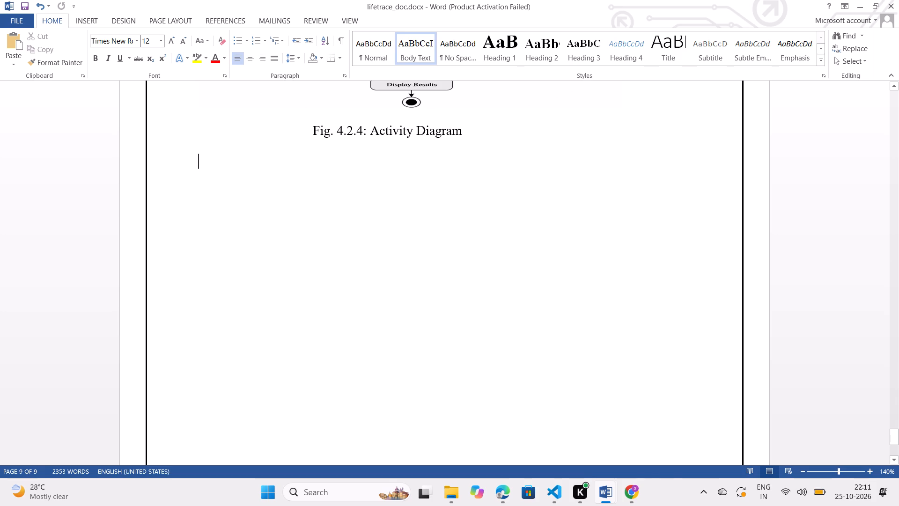
key("ctrl+s")
Review the document from the hardware requirements table through the UML section to the activity diagram, checking headings, pictures and captions.
scroll(582, 396, "up", 5)
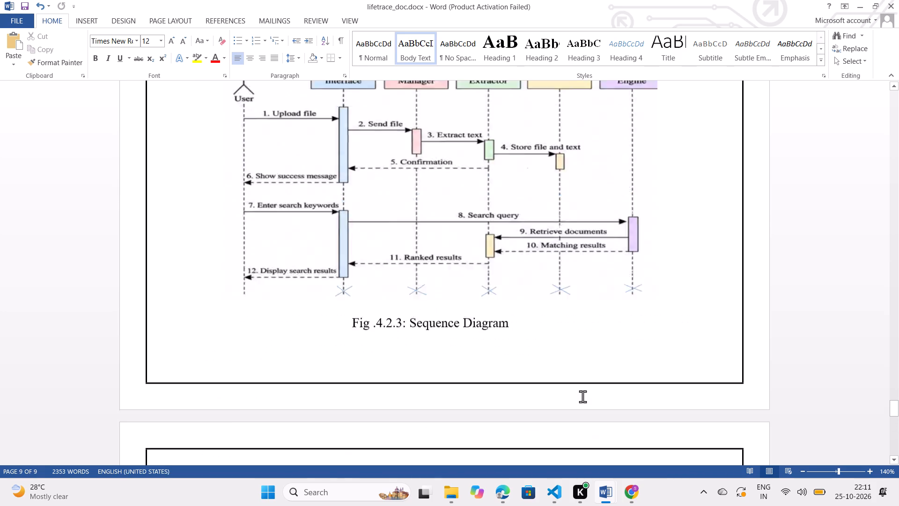
scroll(582, 396, "up", 6)
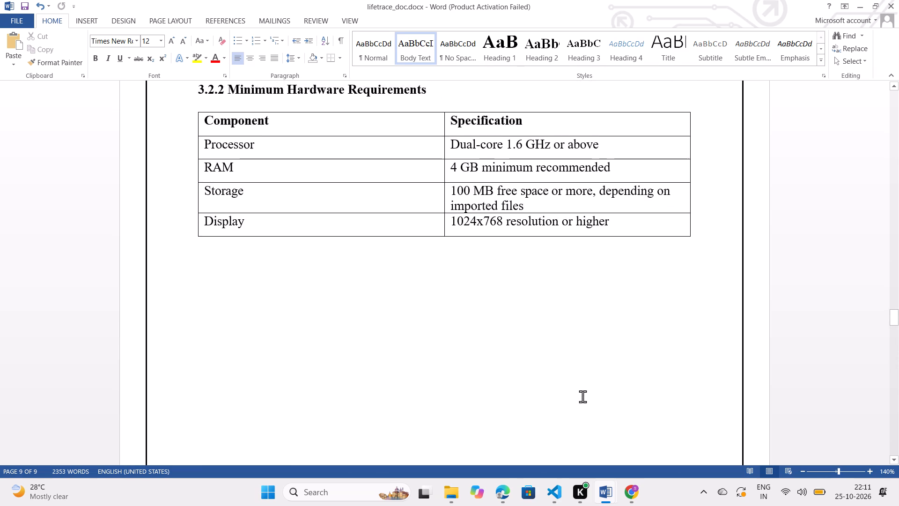
scroll(582, 396, "down", 7)
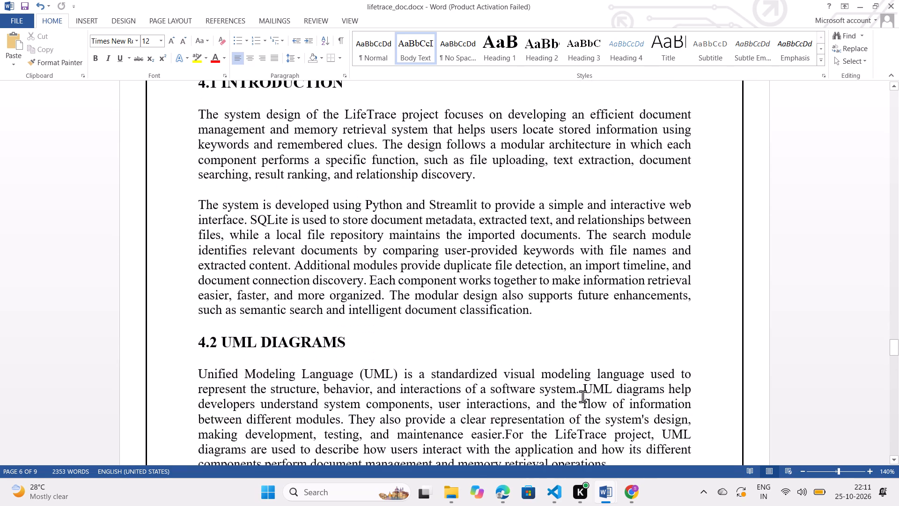
scroll(582, 396, "down", 1)
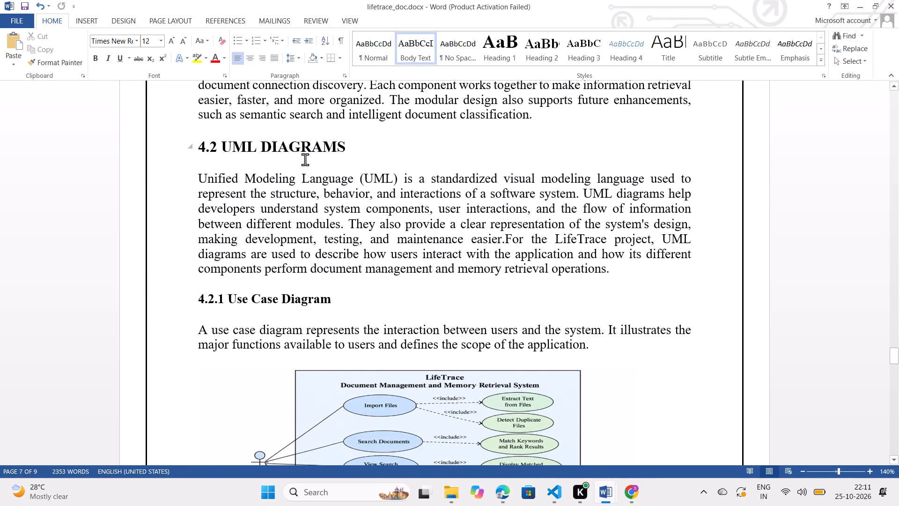
left_click(307, 152)
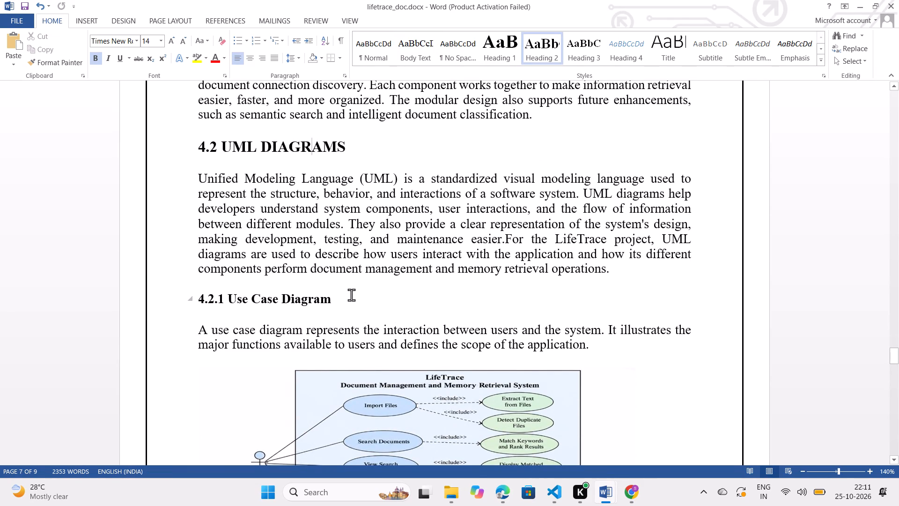
scroll(351, 295, "down", 9)
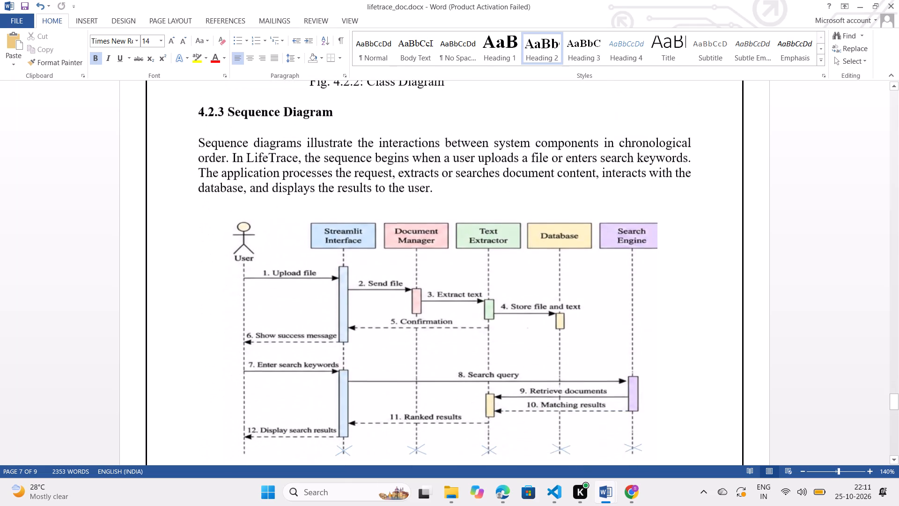
scroll(351, 295, "down", 5)
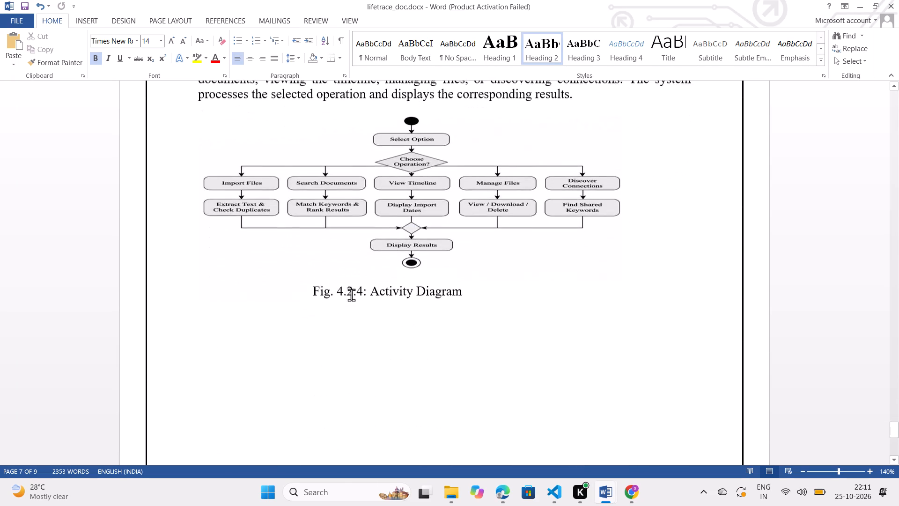
scroll(351, 295, "down", 1)
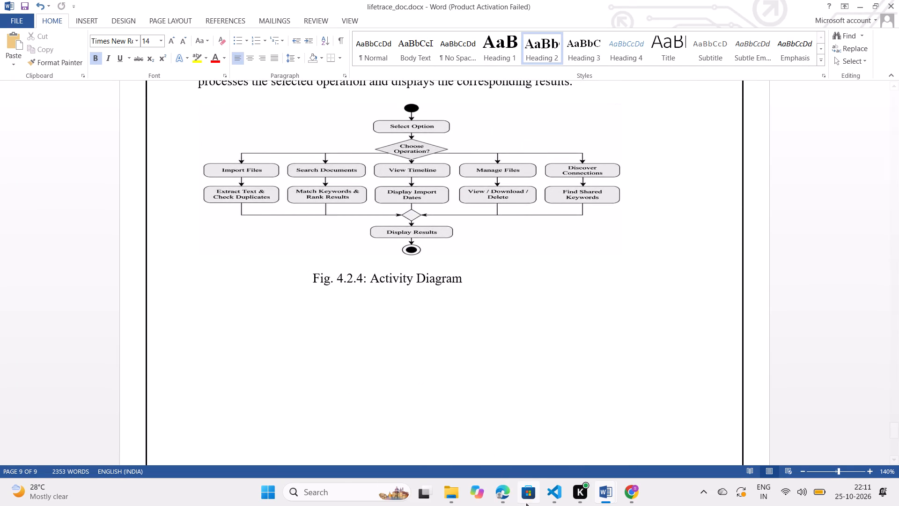
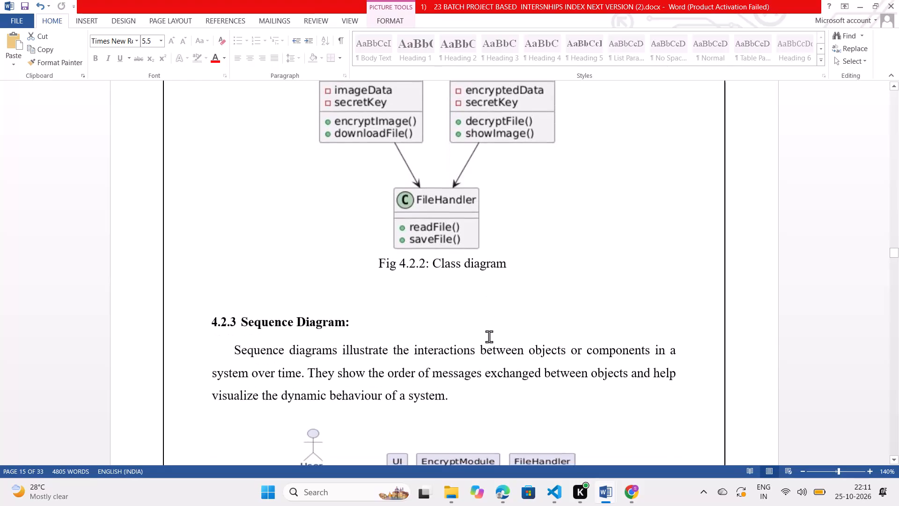
Examine the use case, class, sequence and activity diagram pages in the 23 batch document, checking their descriptions, pictures and captions.
scroll(489, 336, "down", 1)
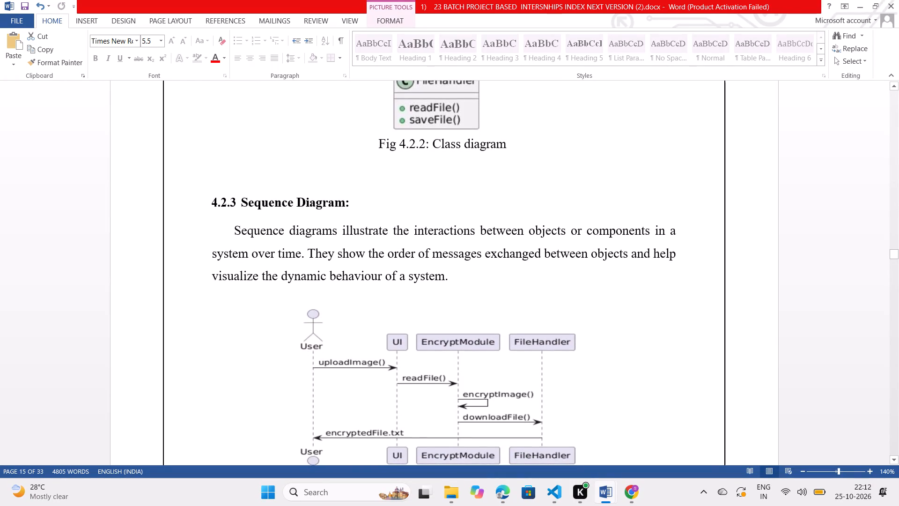
scroll(489, 336, "down", 1)
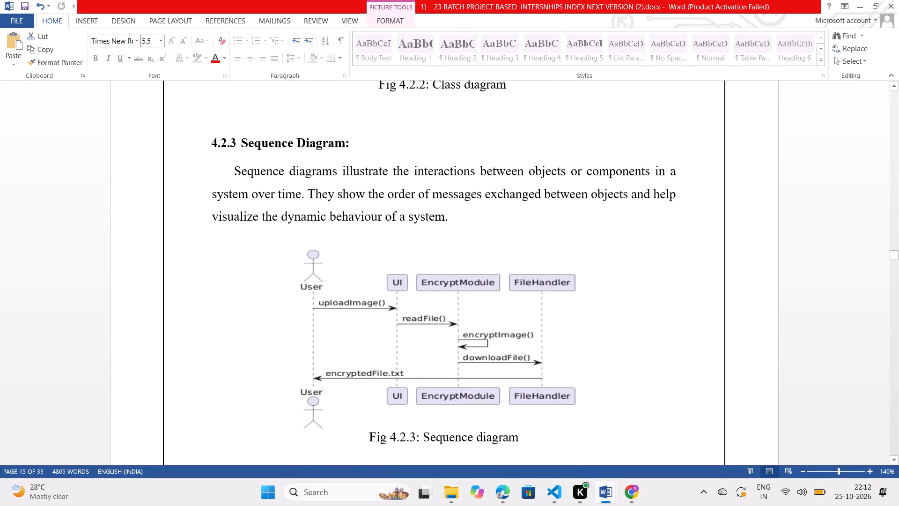
scroll(489, 336, "down", 1)
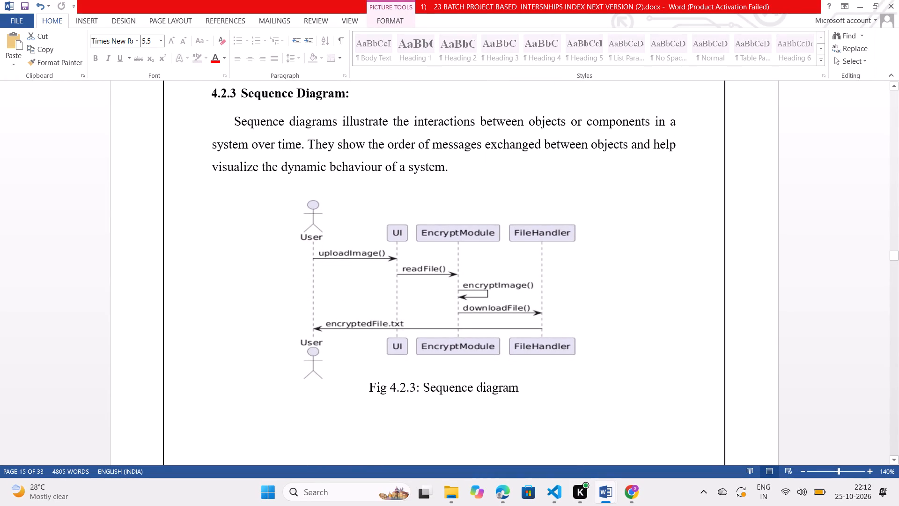
scroll(489, 336, "down", 3)
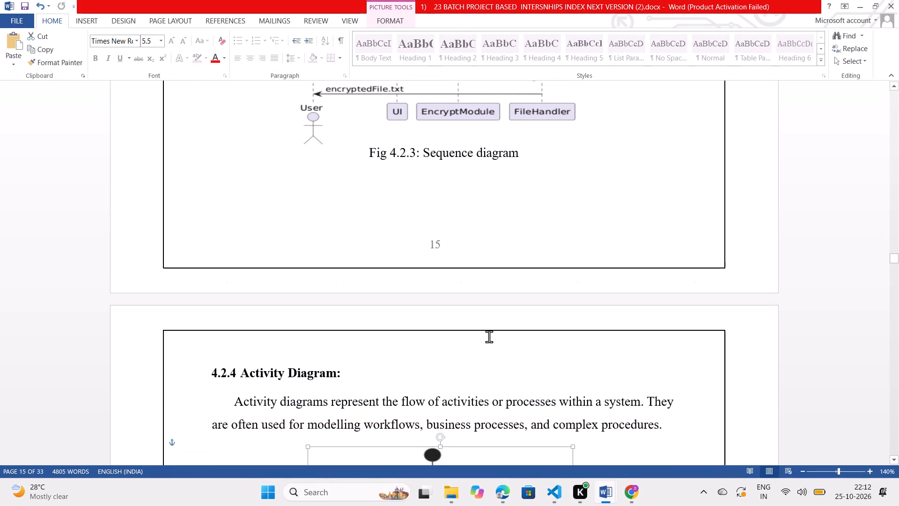
scroll(489, 336, "down", 1)
scroll(489, 336, "right", 1)
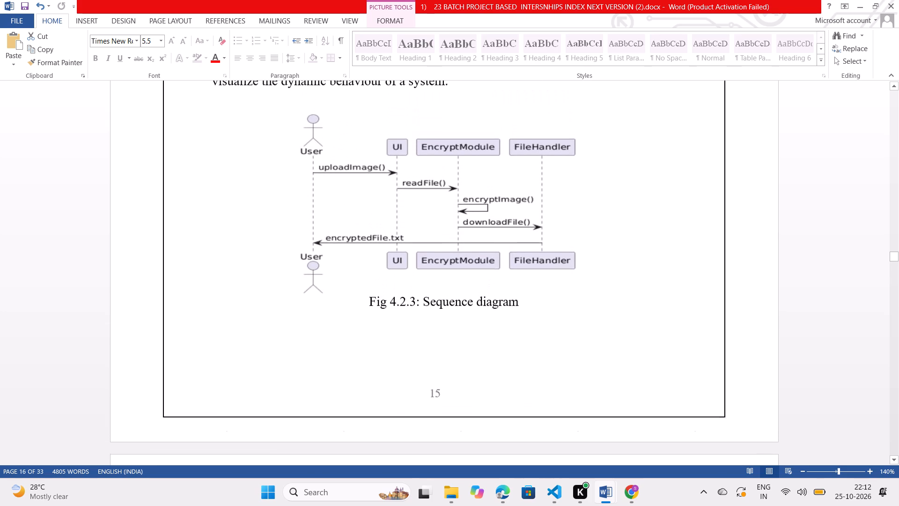
scroll(489, 336, "right", 1)
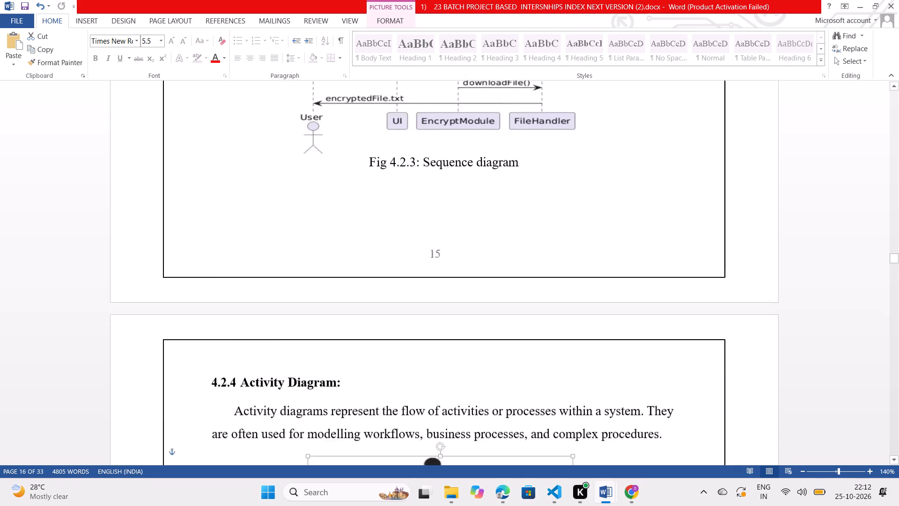
scroll(489, 336, "right", 1)
scroll(489, 336, "down", 3)
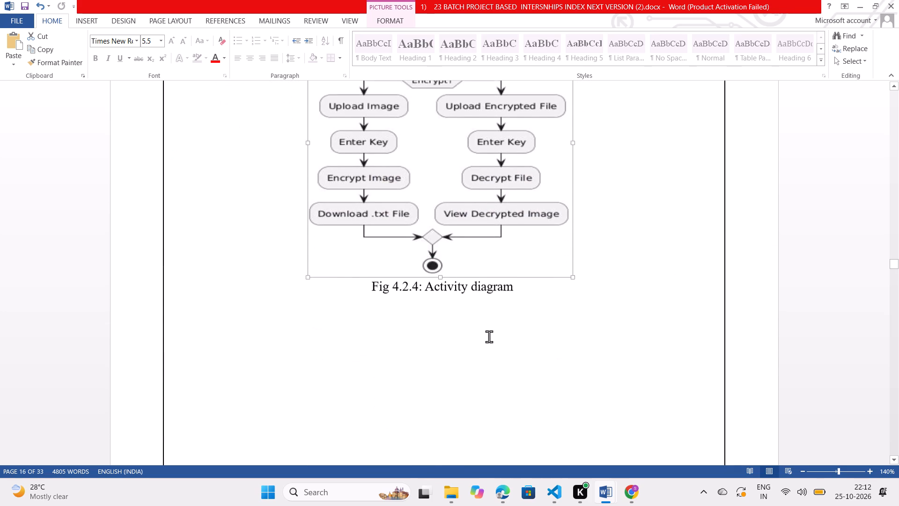
scroll(489, 336, "down", 1)
scroll(489, 336, "up", 9)
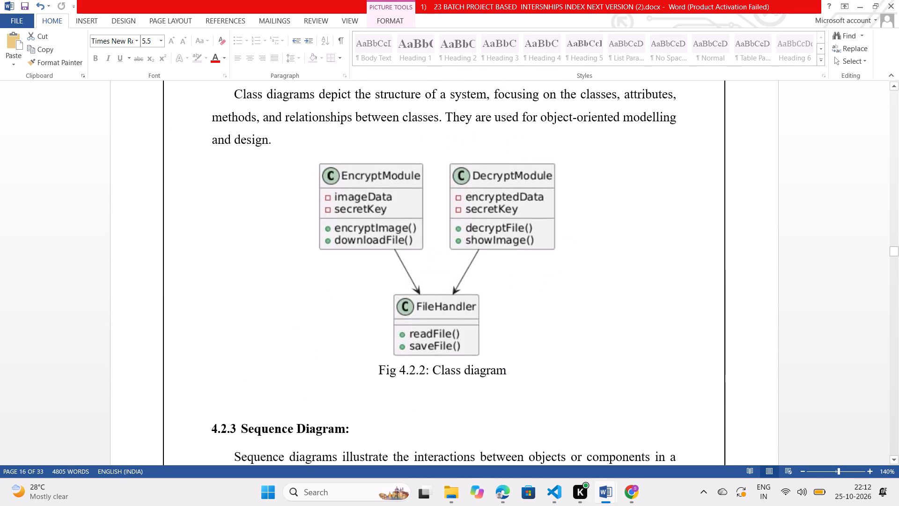
scroll(489, 336, "up", 3)
scroll(489, 336, "down", 1)
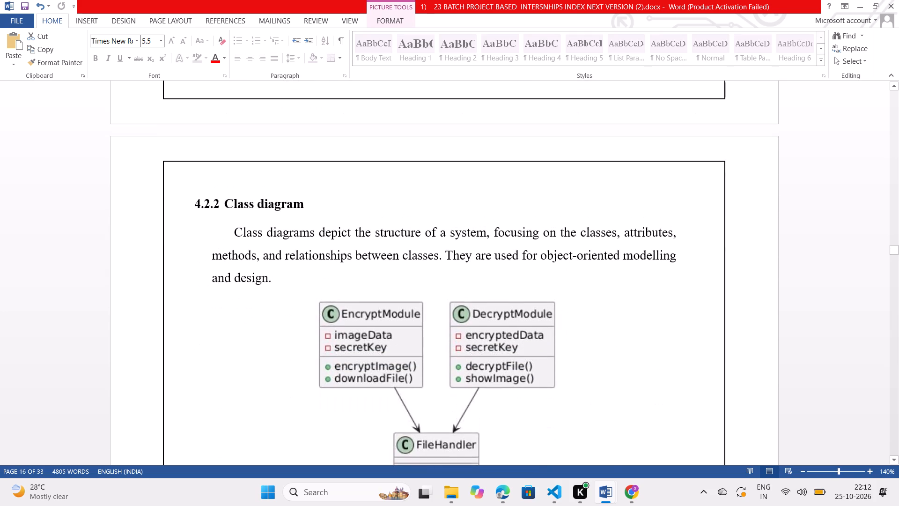
scroll(489, 336, "down", 7)
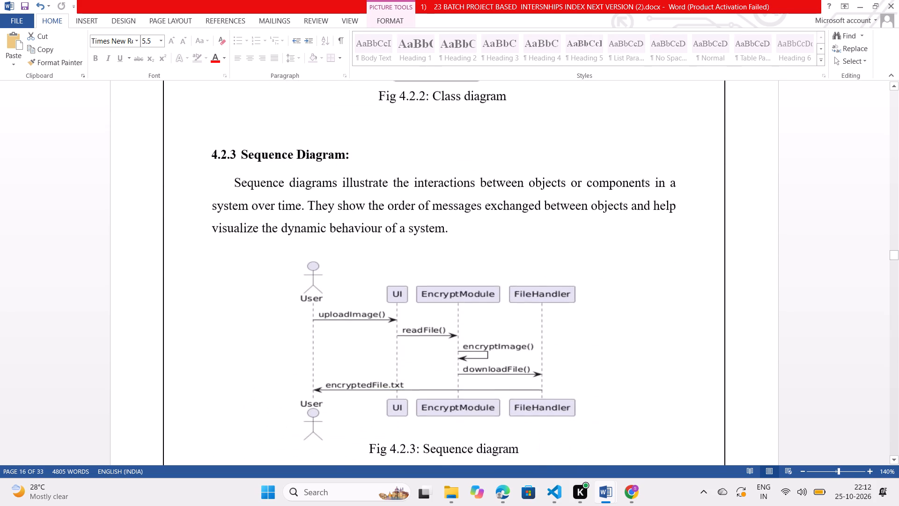
scroll(489, 336, "down", 1)
scroll(489, 336, "up", 7)
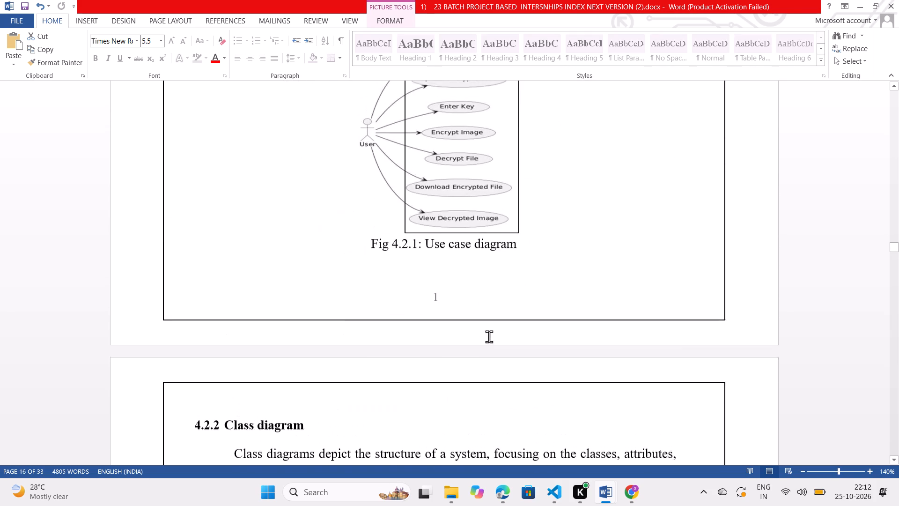
scroll(489, 336, "down", 1)
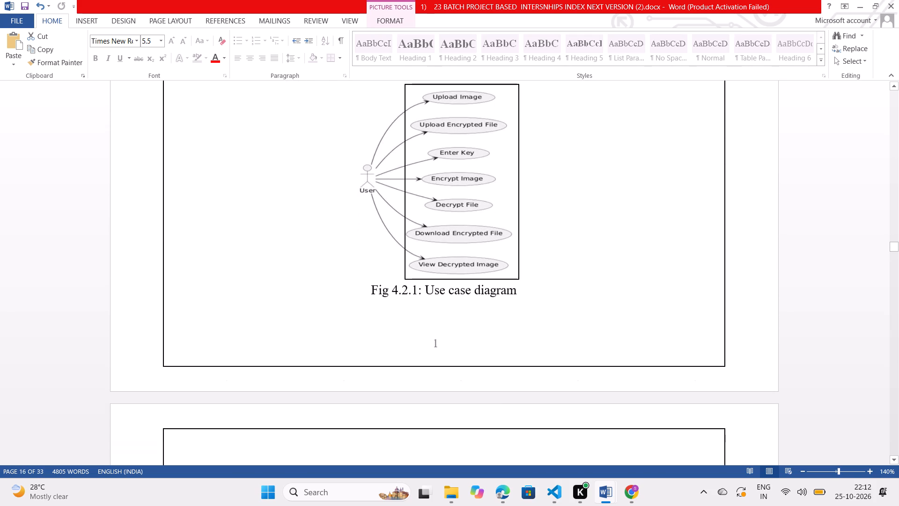
scroll(489, 336, "down", 4)
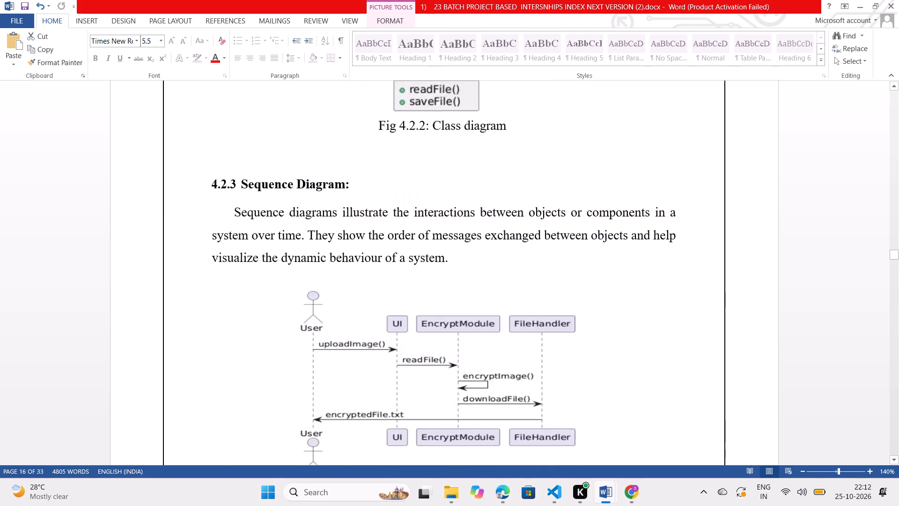
scroll(489, 336, "down", 2)
Switch to Chrome, search Google Images for "usecase diagram" and open the Lucidchart UML use case diagram tutorial.
left_click(630, 491)
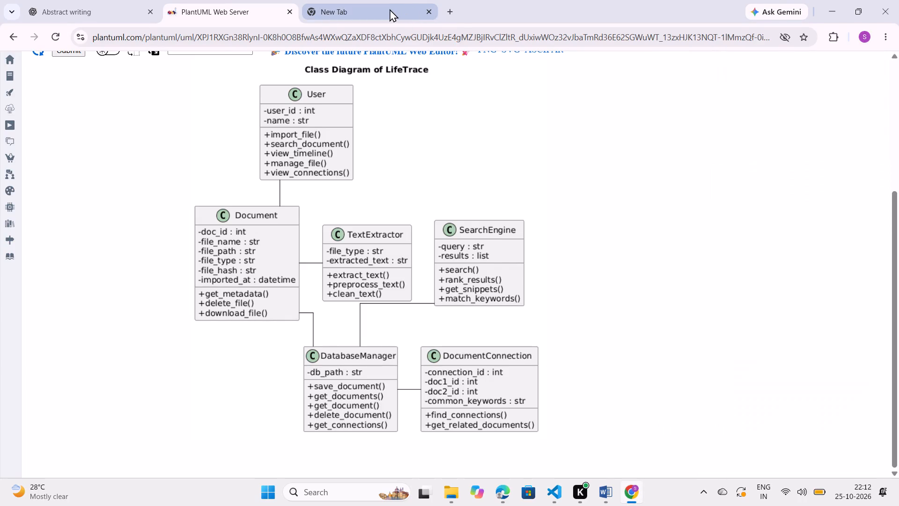
left_click(390, 9)
left_click(357, 33)
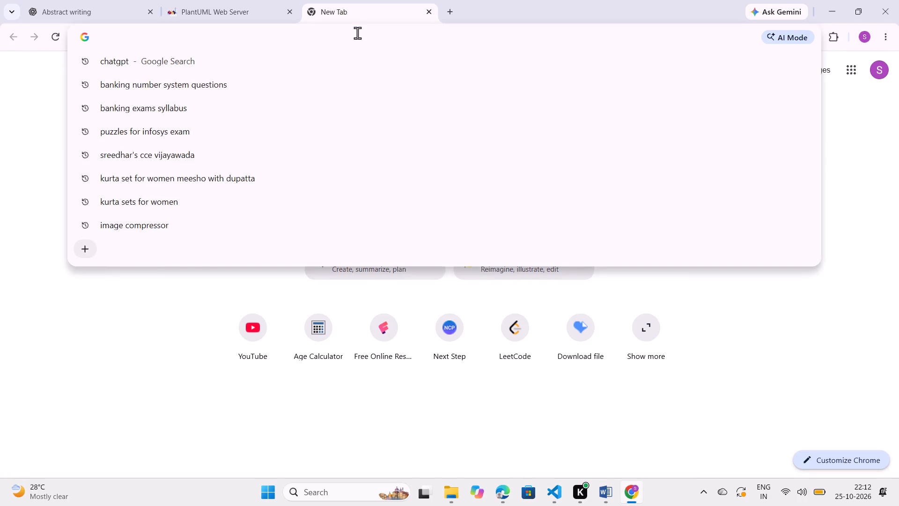
type("usecase diagram")
key("Return")
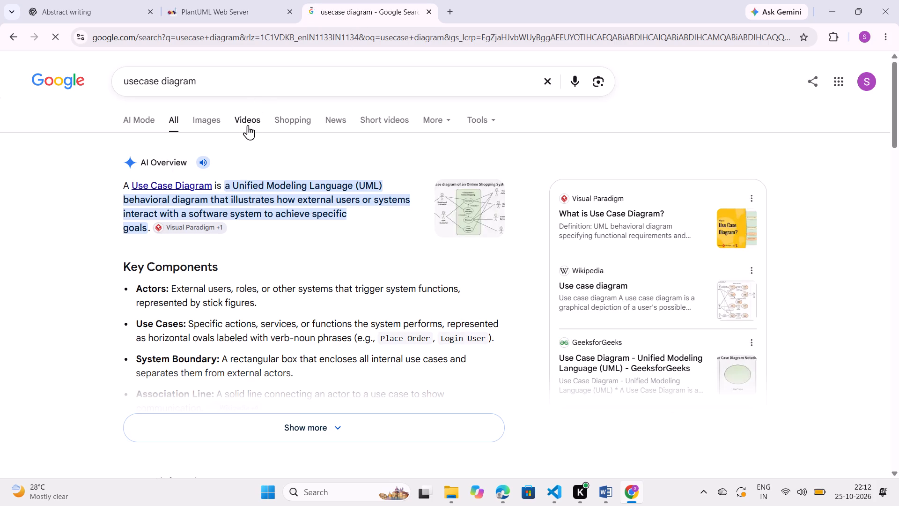
left_click(211, 119)
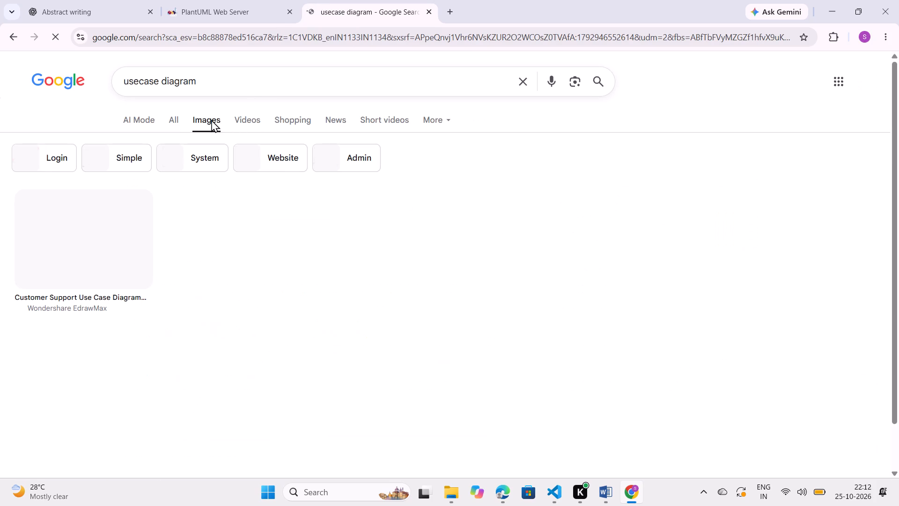
left_click(397, 302)
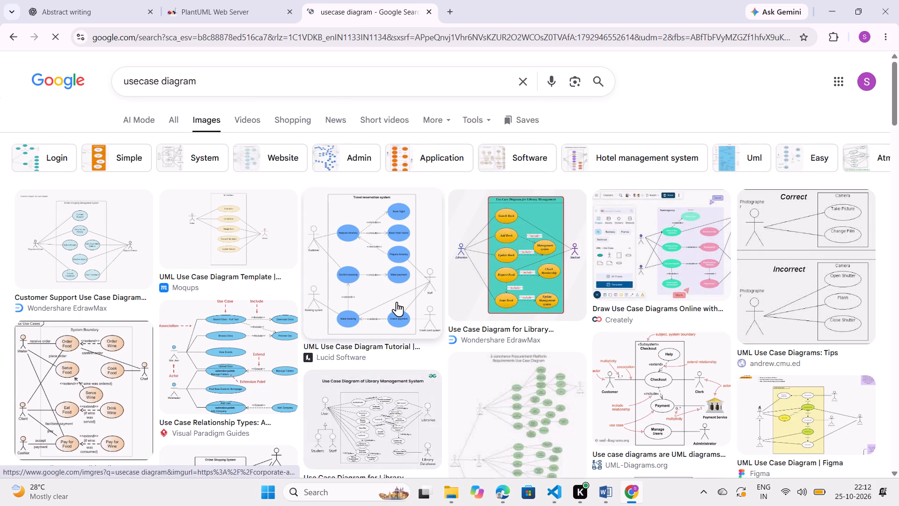
left_click(722, 286)
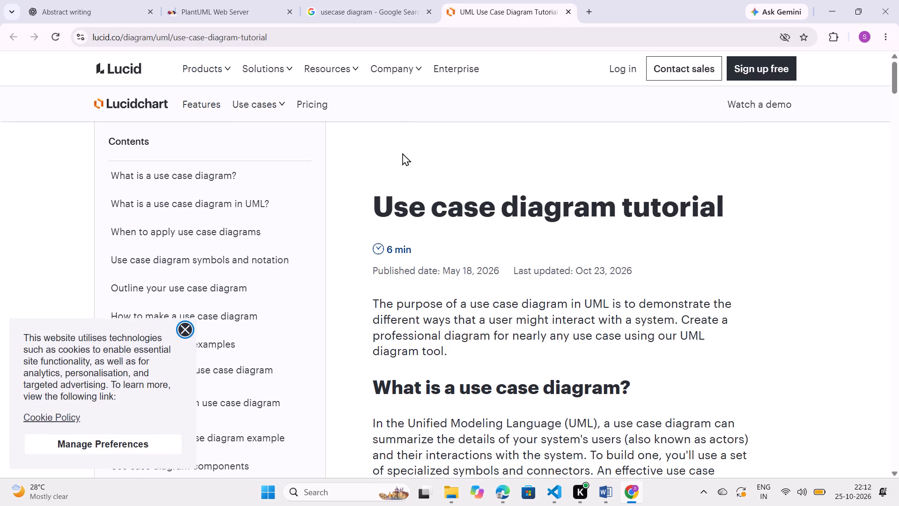
Look through the tutorial's sections on use case symbols and notation, outlining, and when to apply use case diagrams.
scroll(402, 153, "up", 3)
scroll(402, 153, "down", 16)
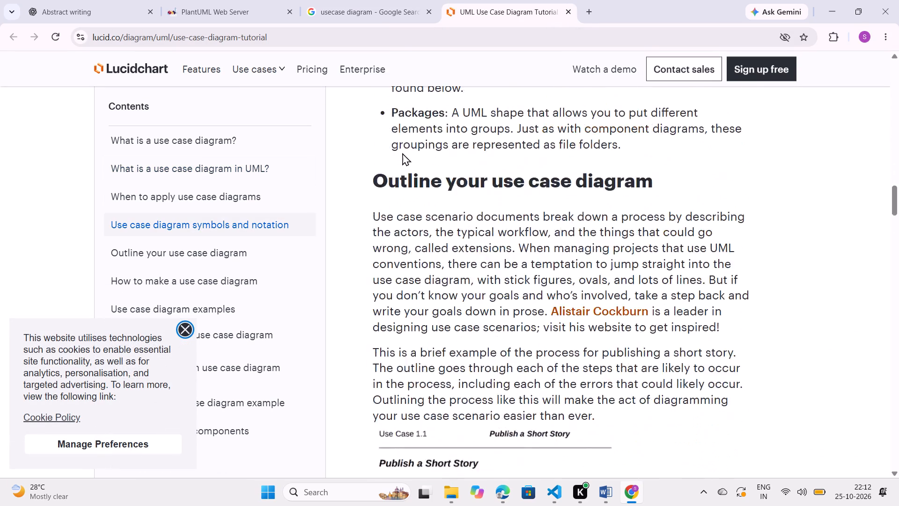
scroll(402, 153, "up", 8)
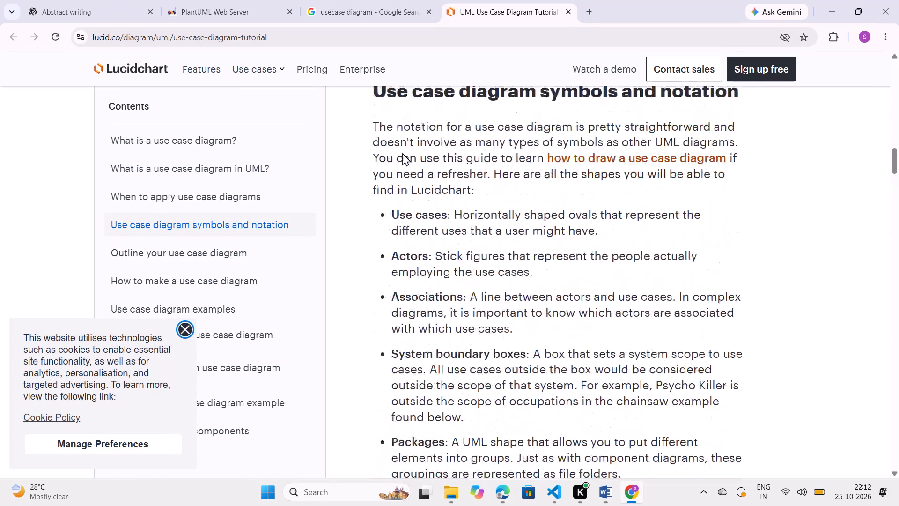
scroll(402, 153, "up", 7)
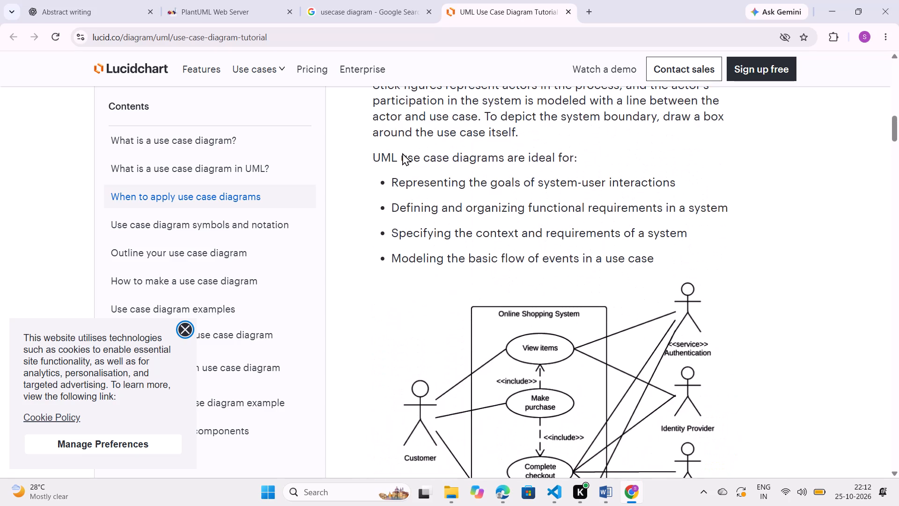
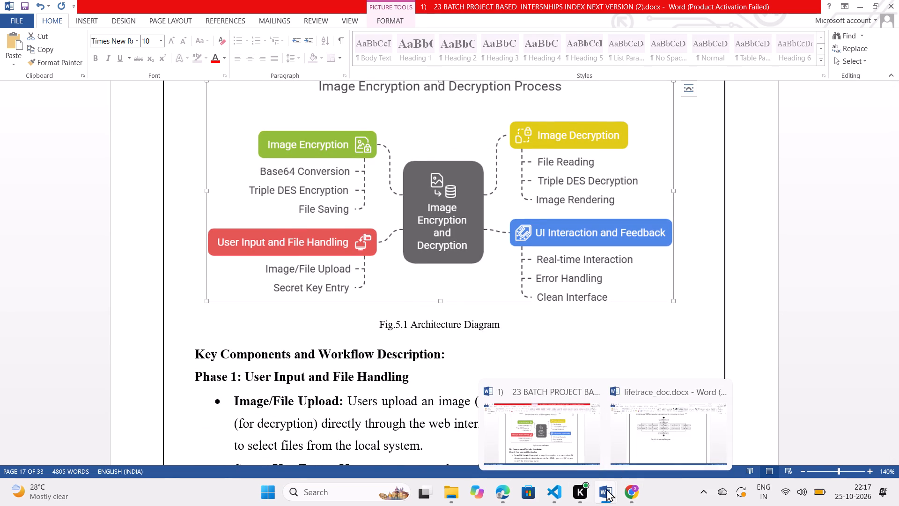
left_click(611, 445)
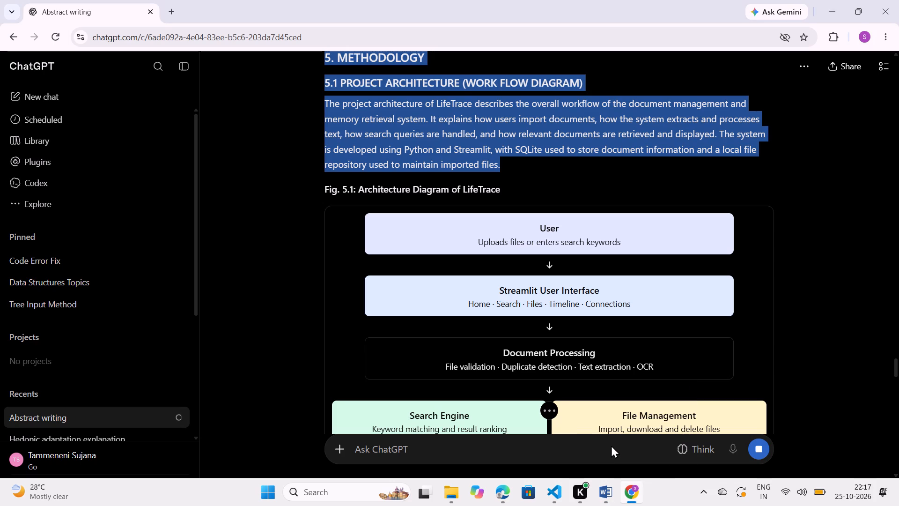
key("ctrl+c")
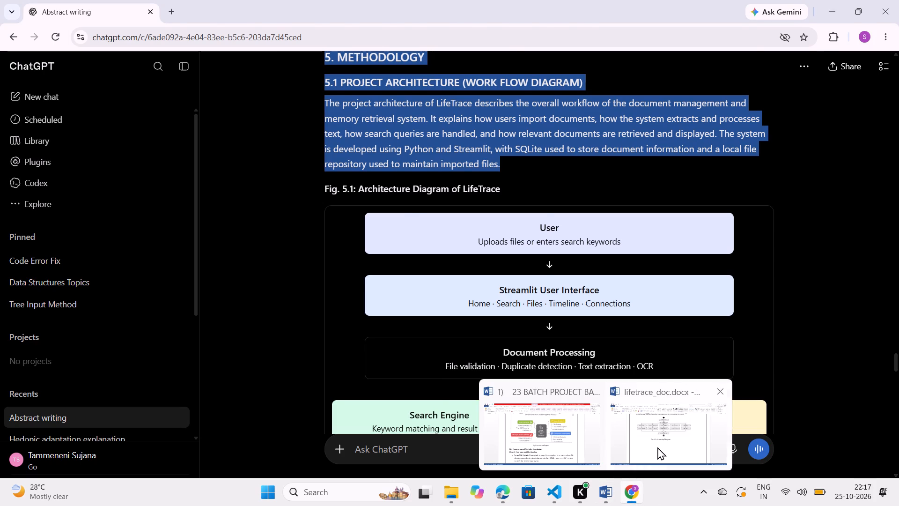
Switch to lifetrace_doc.docx and add blank lines after the activity diagram until the cursor starts a new page.
left_click(657, 447)
scroll(503, 391, "down", 4)
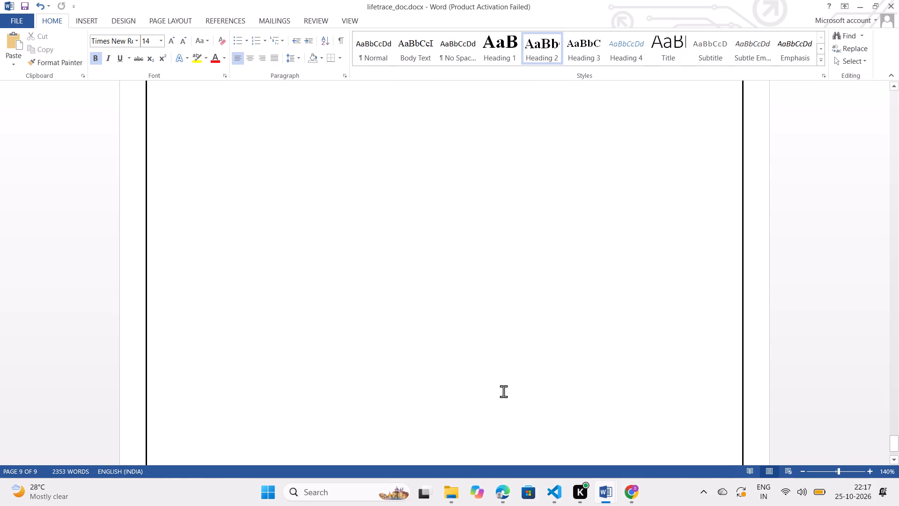
left_click(481, 370)
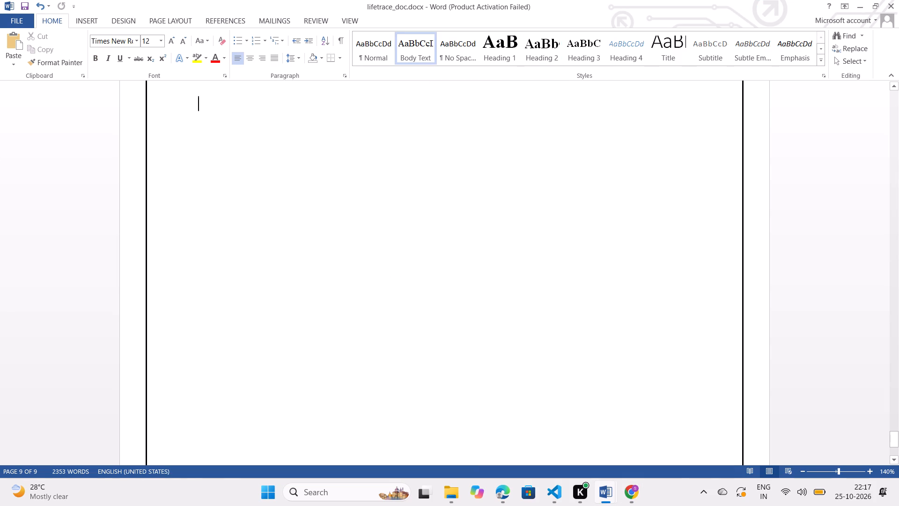
key("Return")
key("Return")
key("Return")
key("Return")
key("Return")
key("Return")
key("Return")
key("Return")
key("Return")
key("Return")
key("Return")
key("Return")
key("Return")
key("Return")
key("Return")
key("Return")
key("Return")
key("Return")
key("Return")
key("Return")
scroll(469, 372, "down", 2)
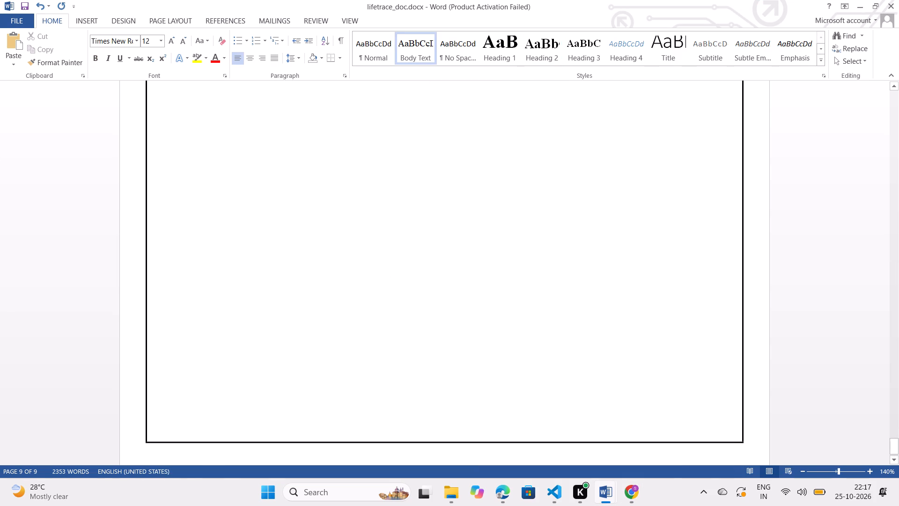
scroll(469, 372, "down", 1)
key("Return")
key("Return")
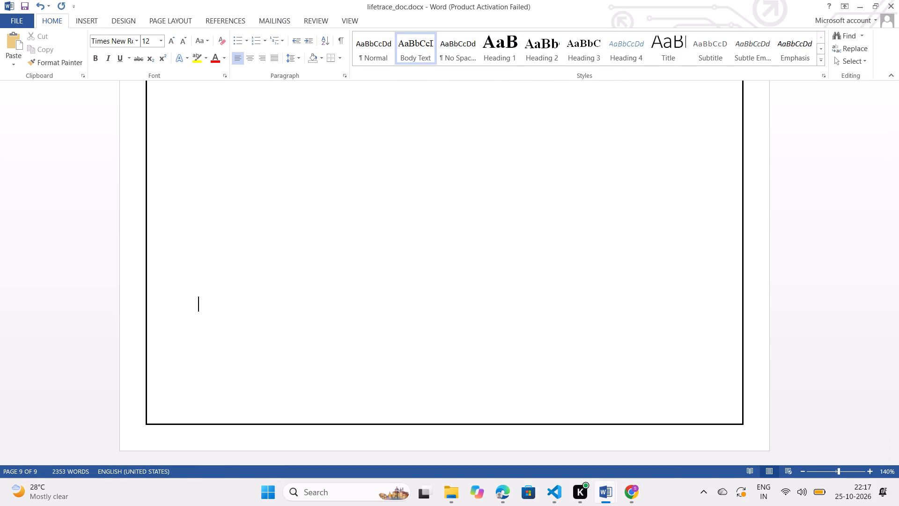
key("Return")
key("Return")
key("Return")
key("Return")
key("Return")
key("BackSpace")
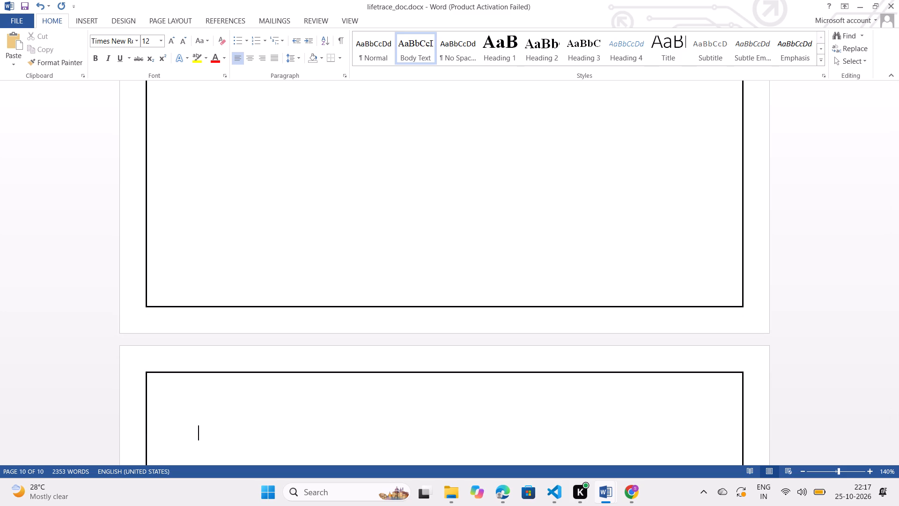
key("BackSpace")
scroll(469, 372, "up", 4)
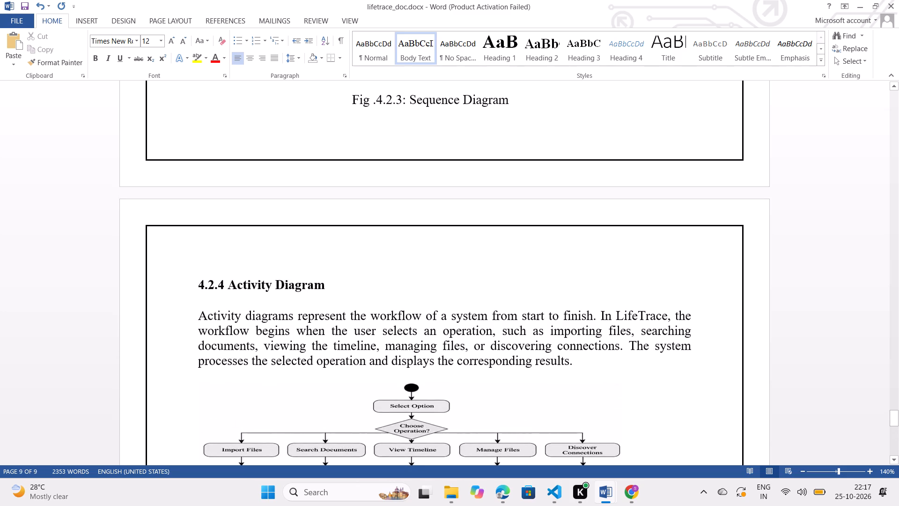
scroll(469, 372, "down", 5)
key("Return")
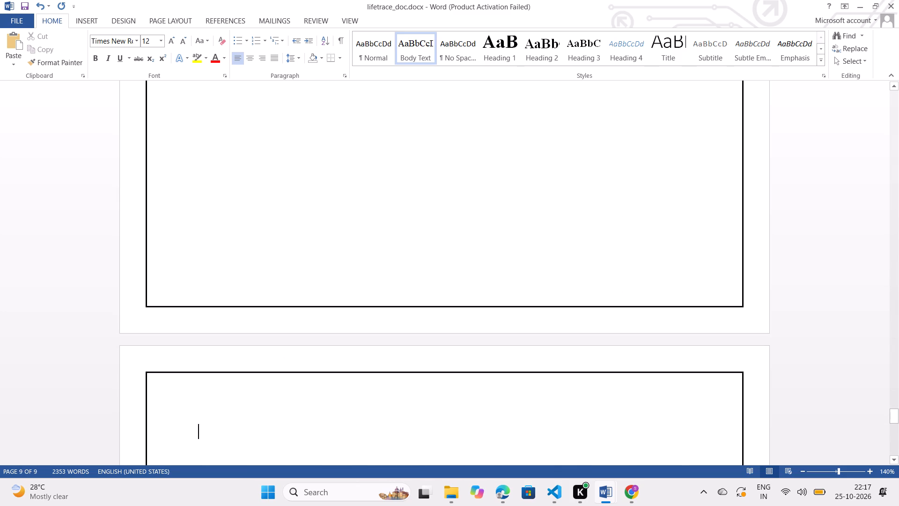
Review the LifeTrace pages from the System Design heading through the activity diagram, checking the layout and blank space before the new section.
scroll(469, 372, "up", 7)
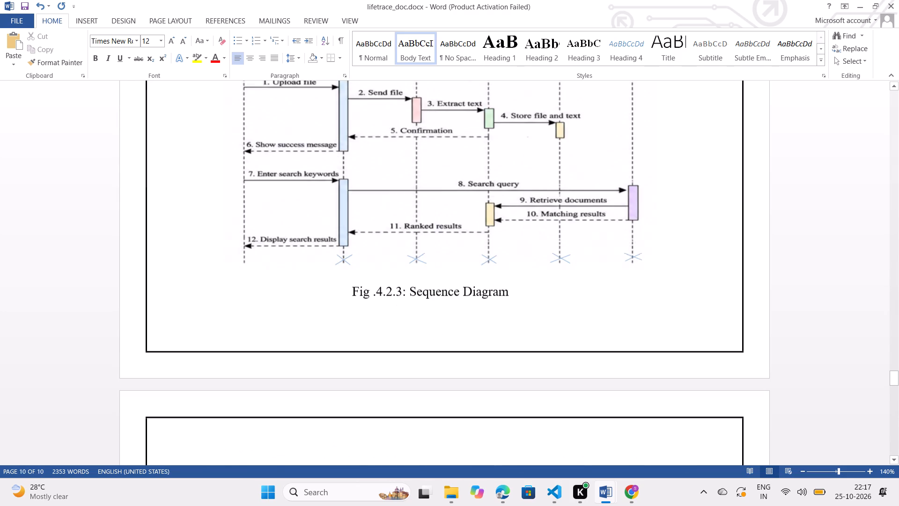
scroll(469, 372, "up", 6)
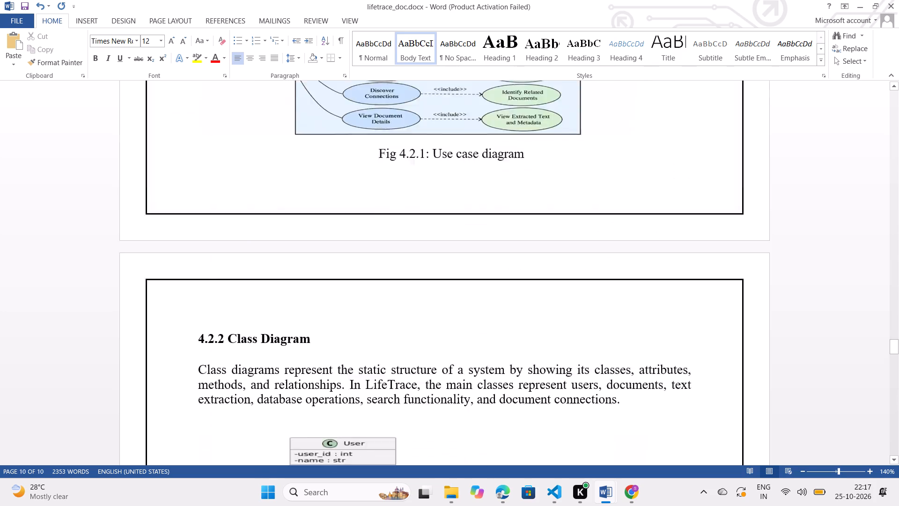
scroll(469, 372, "up", 4)
scroll(469, 372, "right", 1)
scroll(469, 372, "up", 1)
scroll(469, 372, "right", 1)
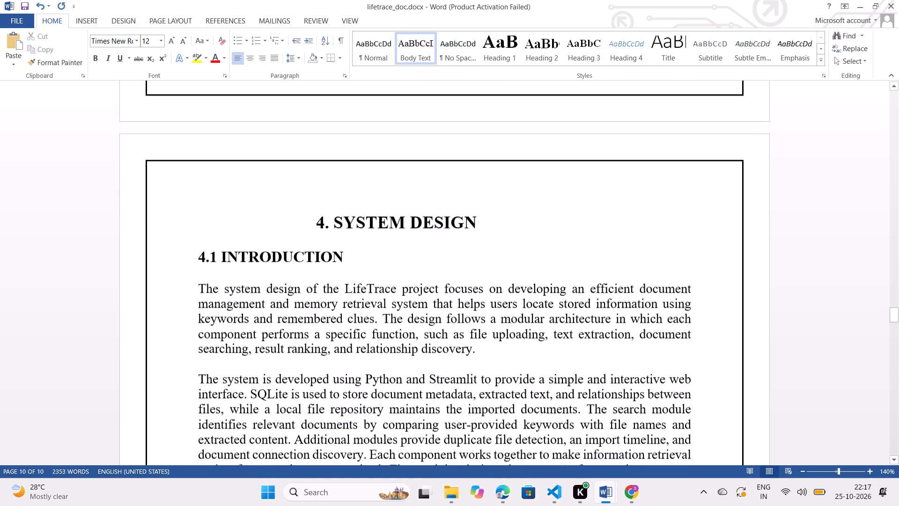
scroll(469, 372, "right", 1)
scroll(469, 372, "down", 6)
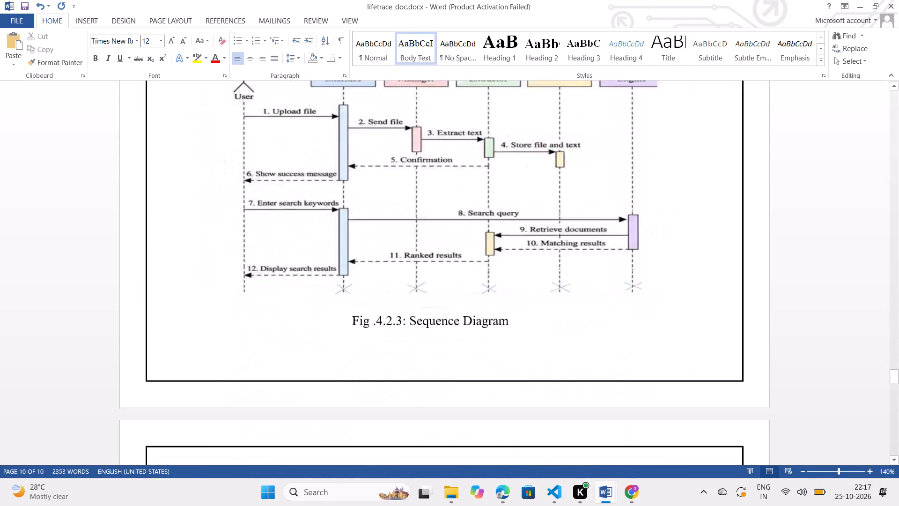
scroll(469, 372, "down", 3)
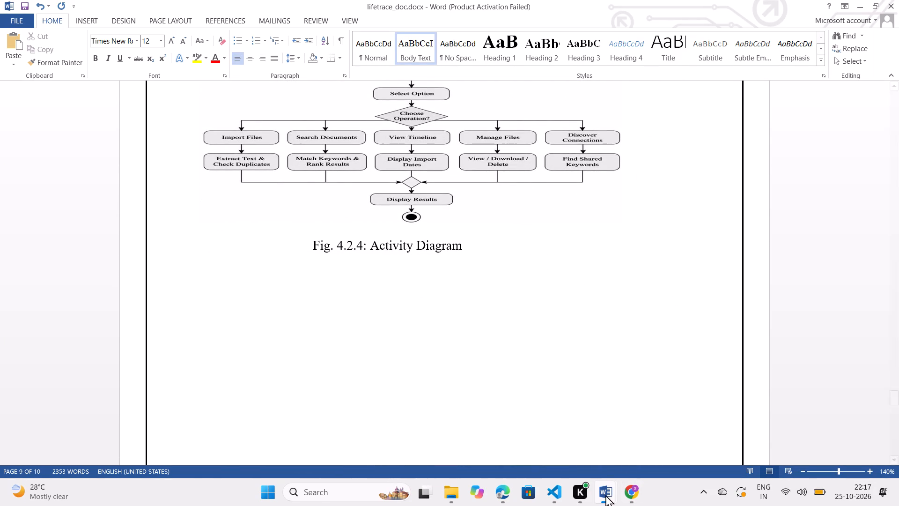
Switch to the 23 batch document and examine its page layout from section 4.2 UML Diagrams through the 5.1 architecture diagram.
left_click(560, 441)
scroll(560, 441, "up", 2)
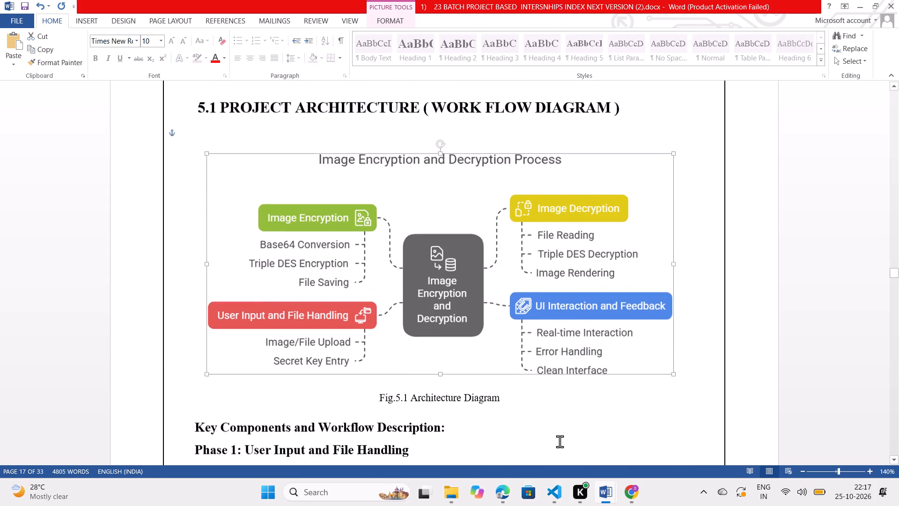
scroll(560, 441, "up", 9)
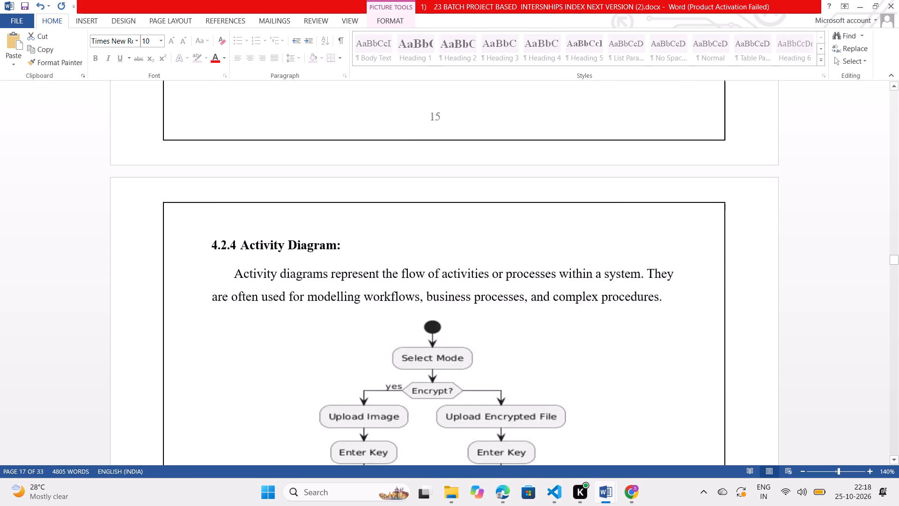
scroll(560, 441, "up", 8)
scroll(560, 441, "right", 1)
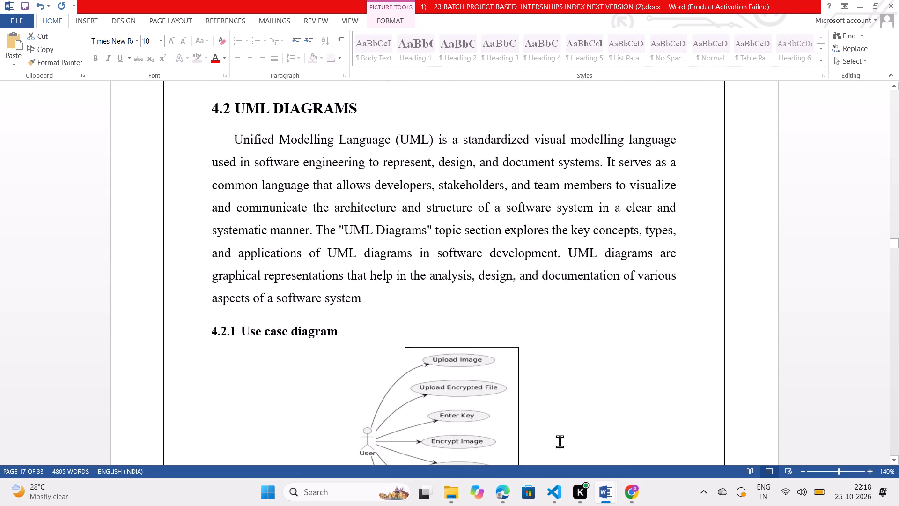
scroll(560, 441, "right", 1)
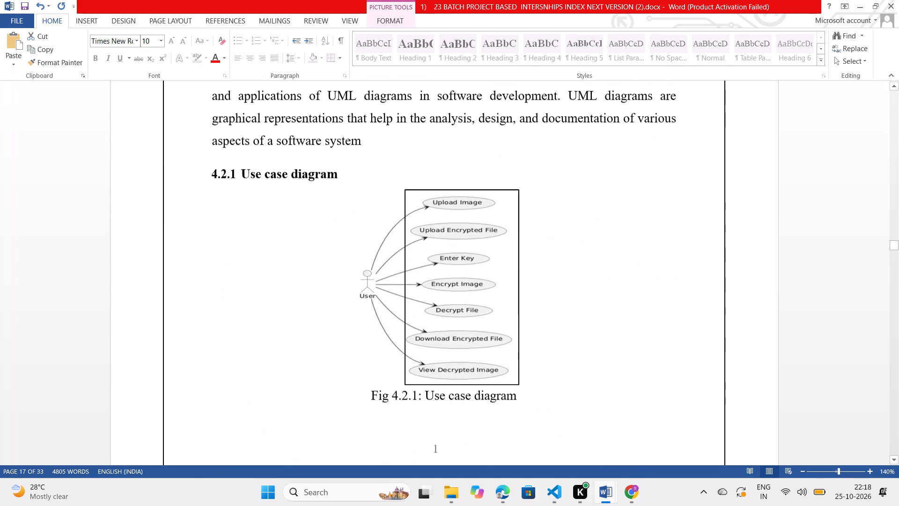
scroll(560, 441, "down", 7)
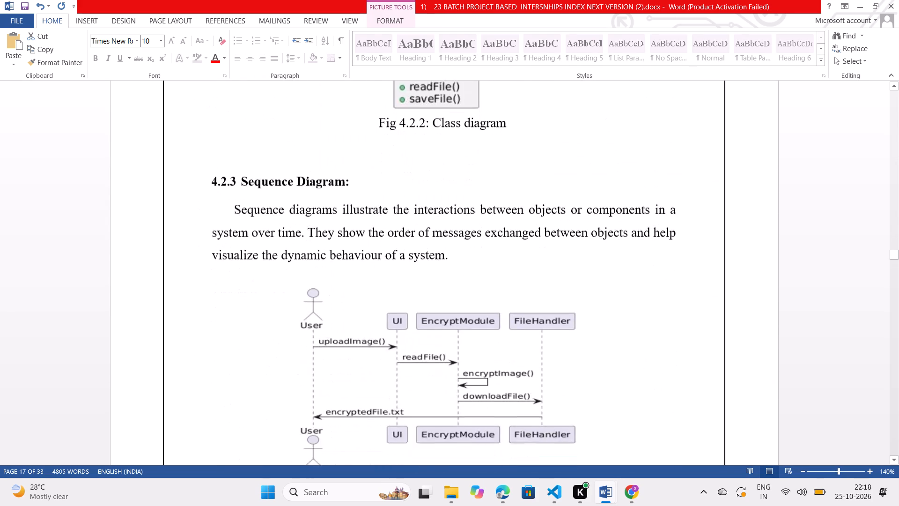
scroll(560, 441, "down", 8)
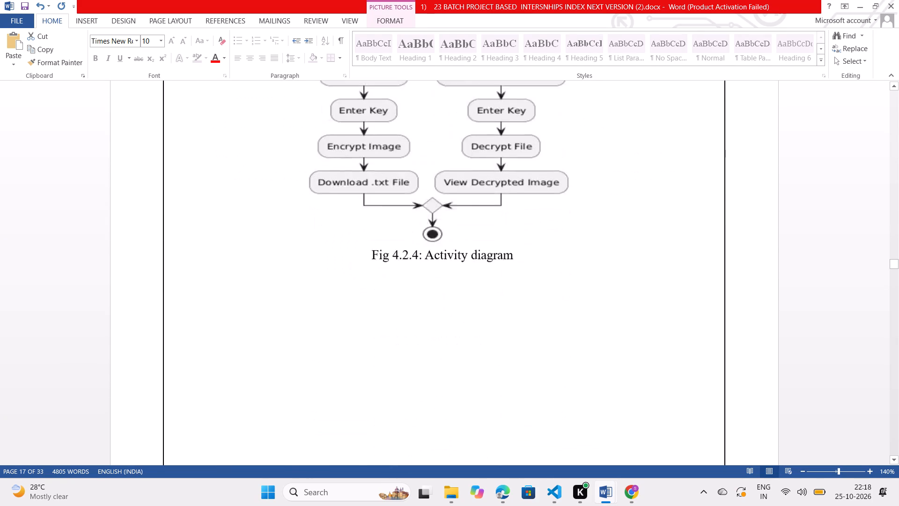
scroll(560, 441, "down", 5)
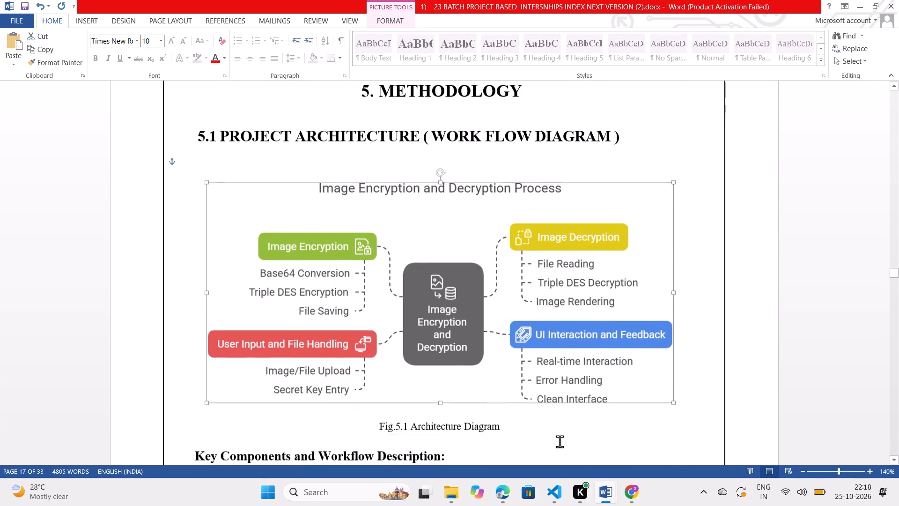
scroll(560, 441, "down", 1)
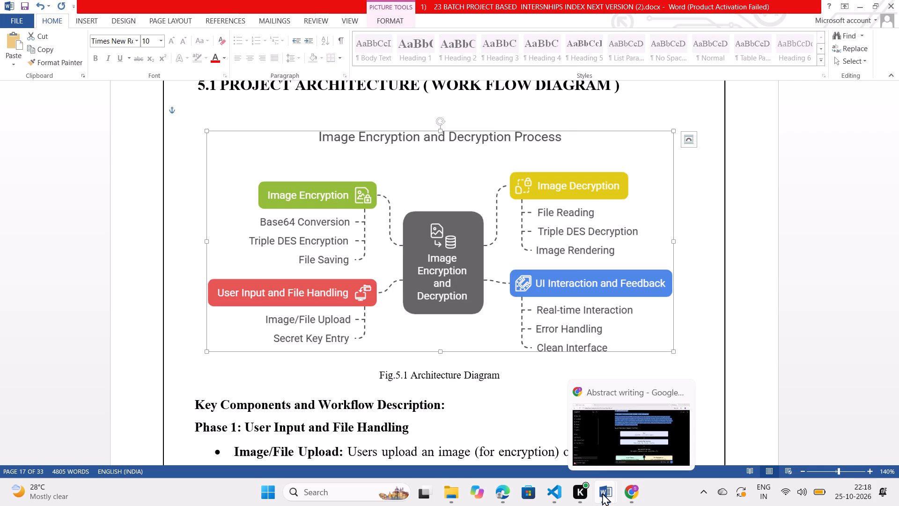
Switch to lifetrace_doc.docx and paste the copied 5. METHODOLOGY text at the start of the new page.
left_click(644, 441)
scroll(644, 441, "down", 4)
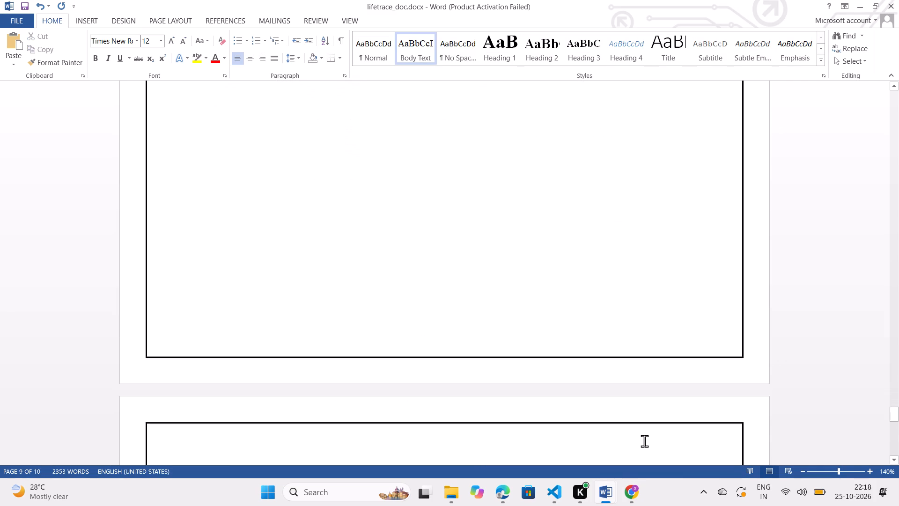
scroll(644, 441, "down", 2)
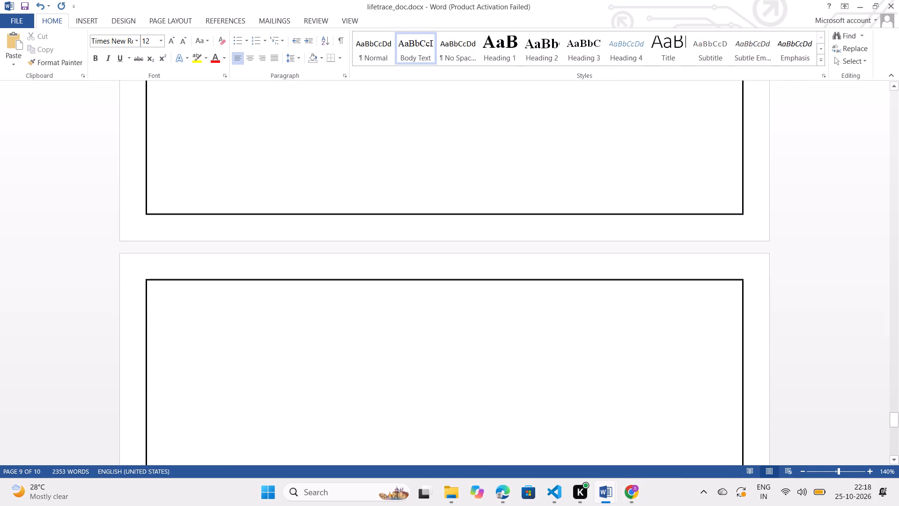
key("ctrl+v")
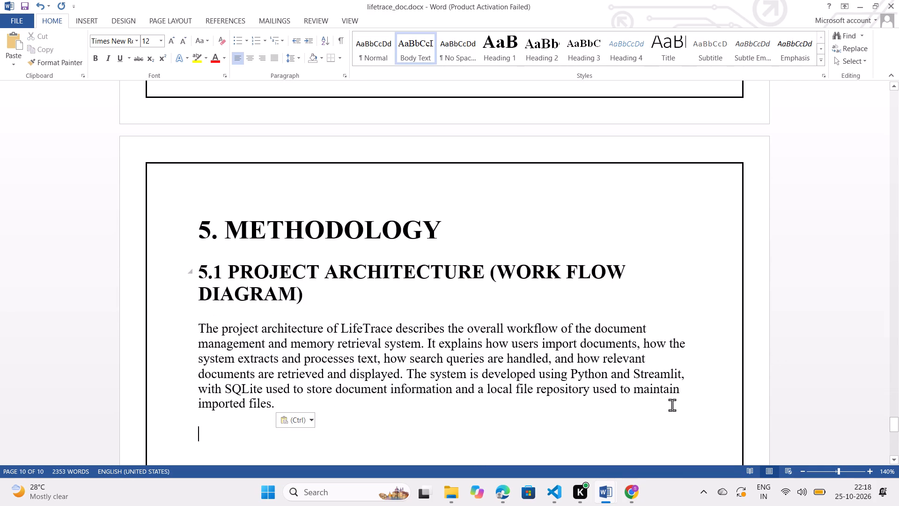
scroll(672, 405, "down", 1)
scroll(420, 233, "up", 1)
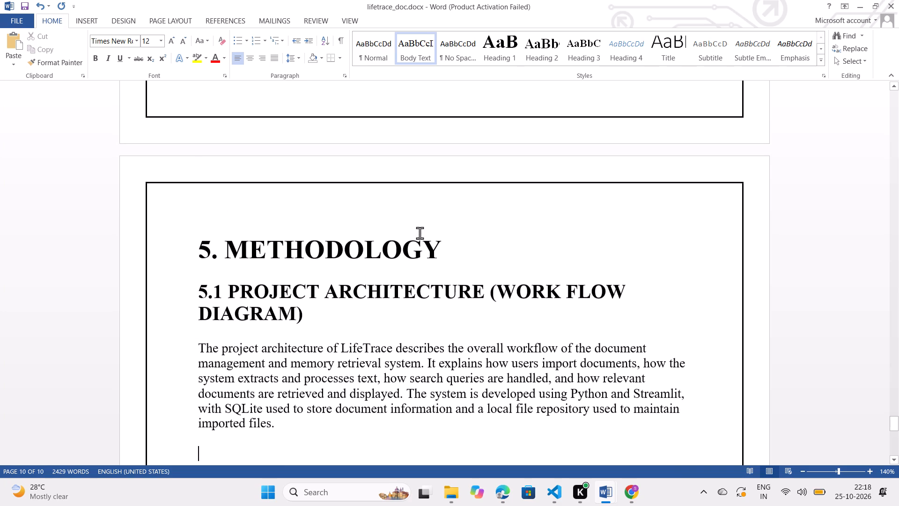
Indent the 5. METHODOLOGY heading by three tab stops to bring it toward the page centre.
left_click(197, 243)
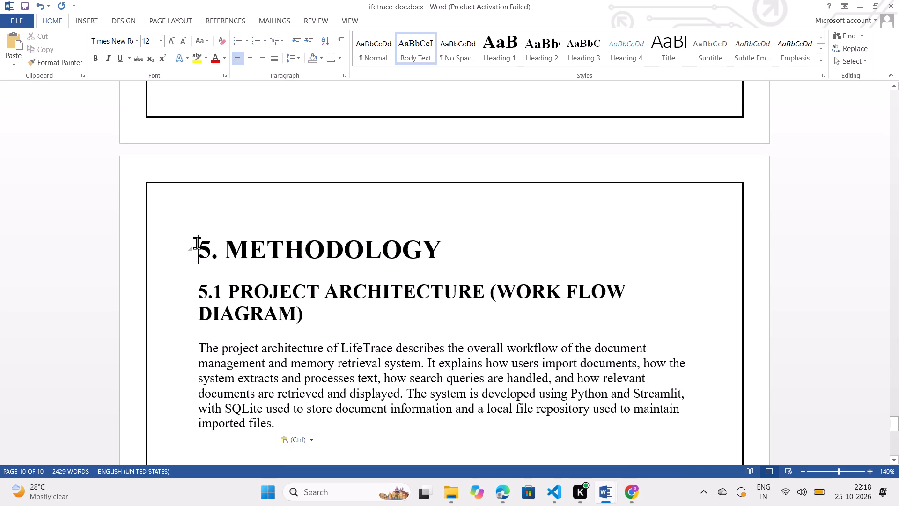
key("Tab")
key("Tab")
key("Tab")
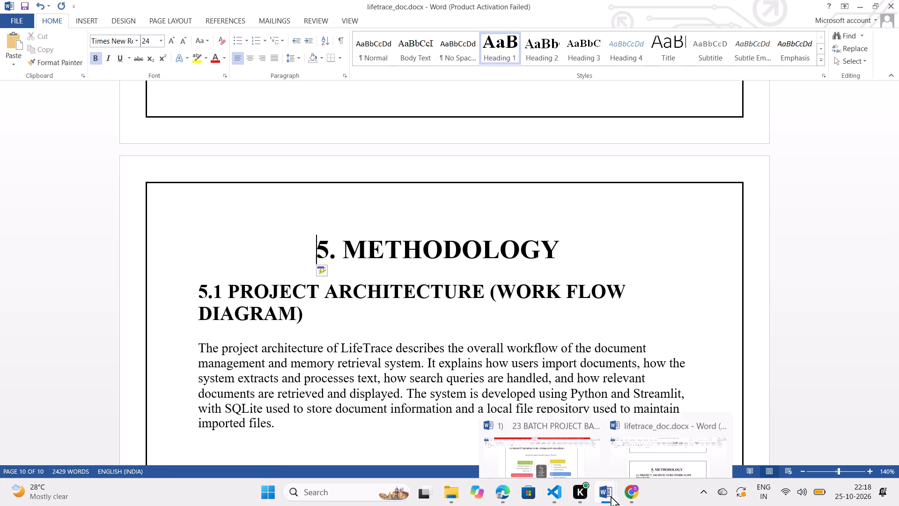
Check the 5.1 heading's formatting in the 23 batch document, and set the LifeTrace 5. METHODOLOGY heading to 16 pt.
left_click(571, 428)
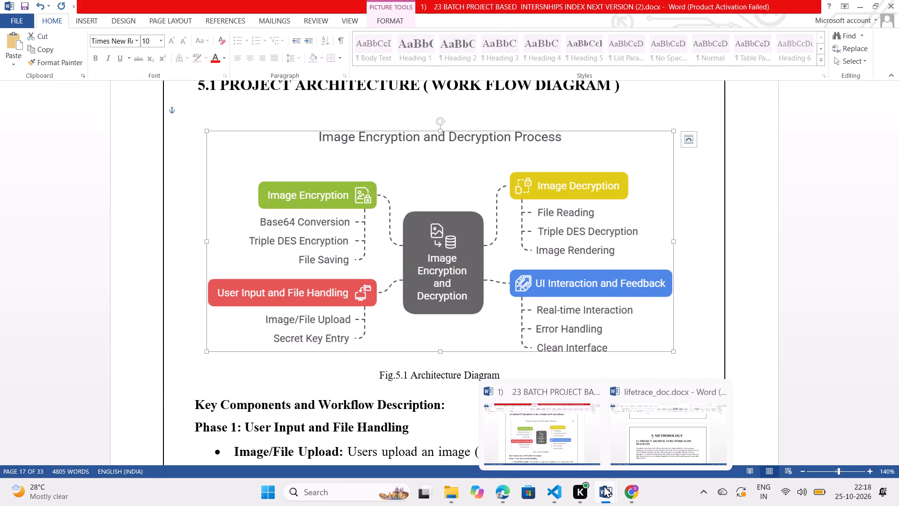
left_click(407, 86)
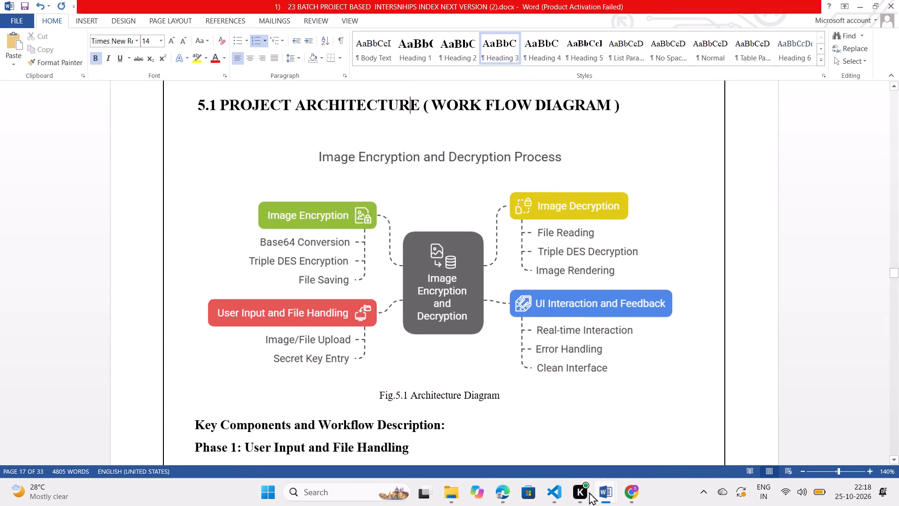
left_click(649, 433)
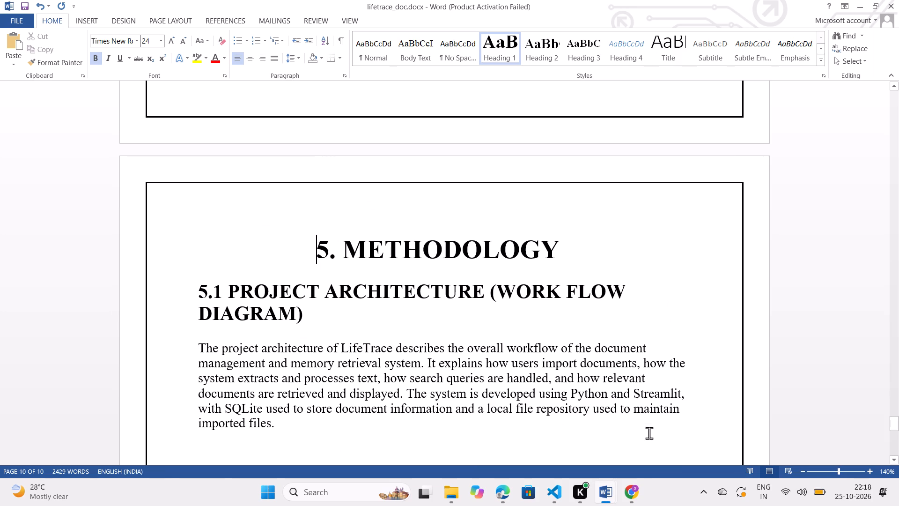
left_click_drag(574, 249, 403, 254)
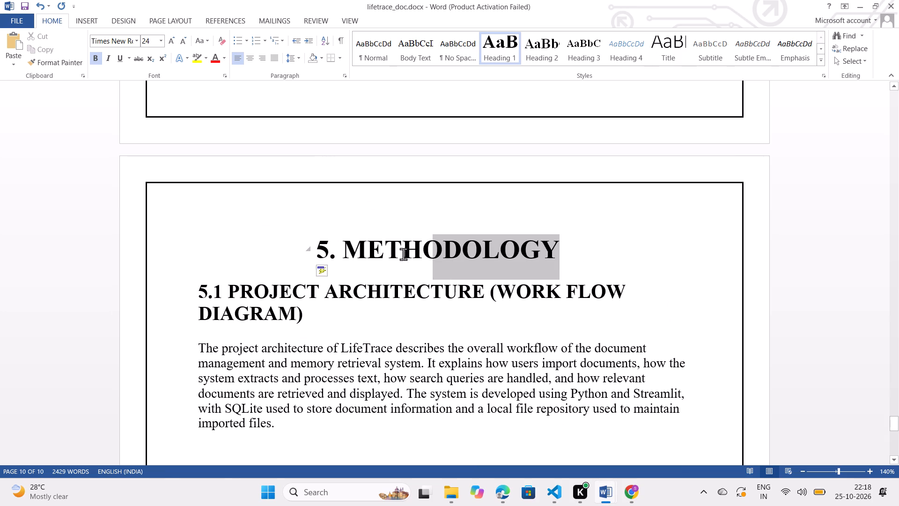
left_click_drag(403, 254, 319, 252)
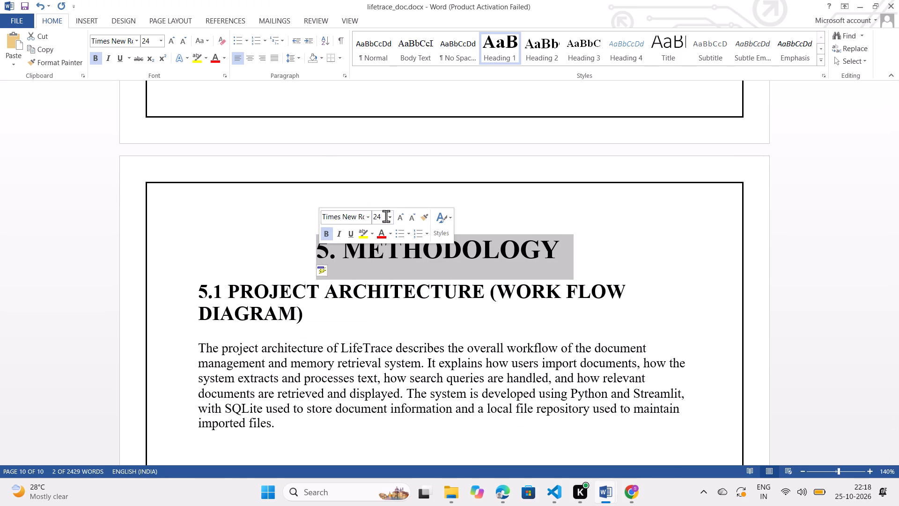
left_click(386, 216)
left_click(391, 221)
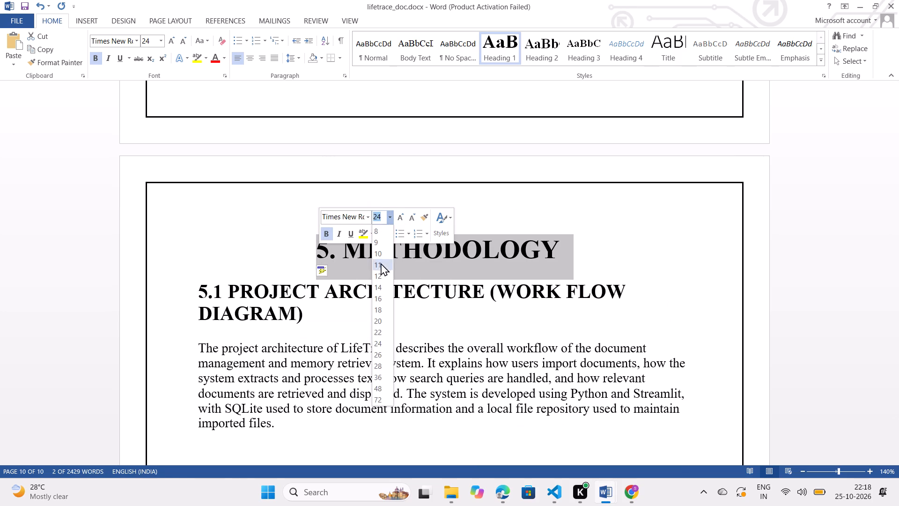
left_click(379, 299)
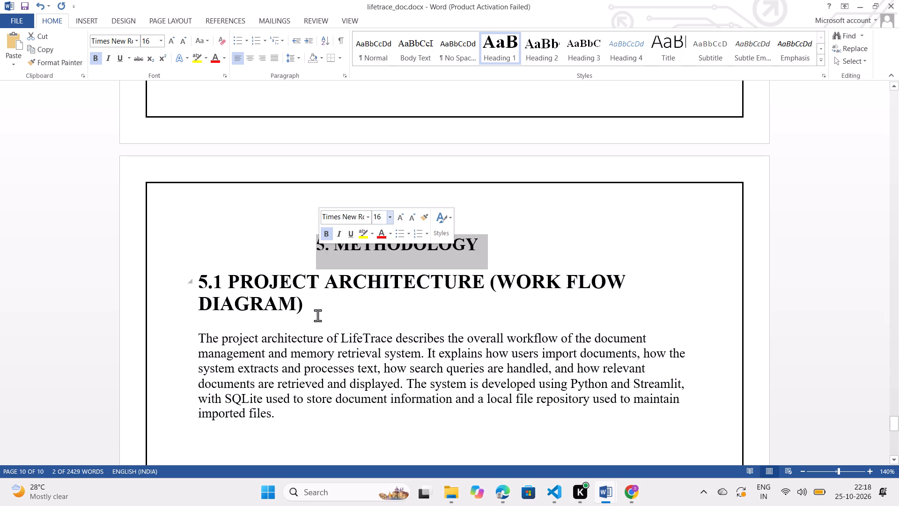
Set the 5.1 PROJECT ARCHITECTURE (WORK FLOW DIAGRAM) heading to 14 pt.
left_click_drag(317, 315, 199, 285)
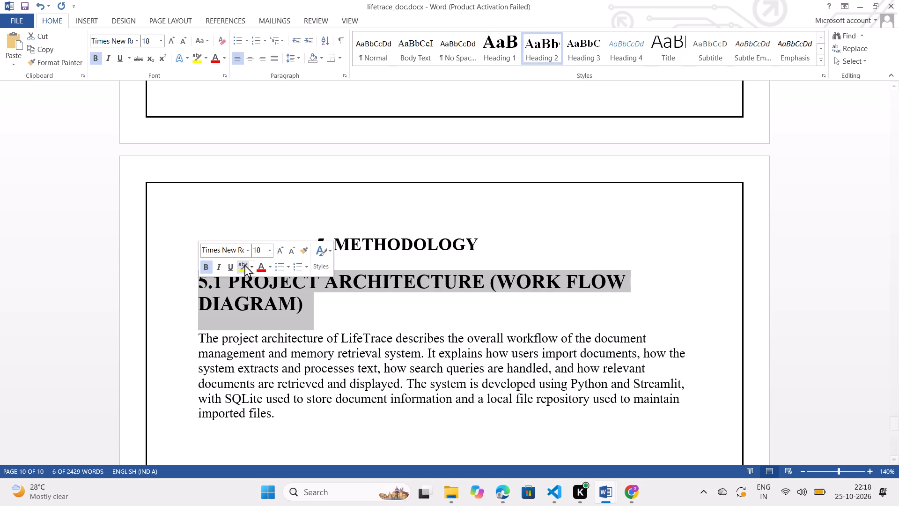
left_click(271, 246)
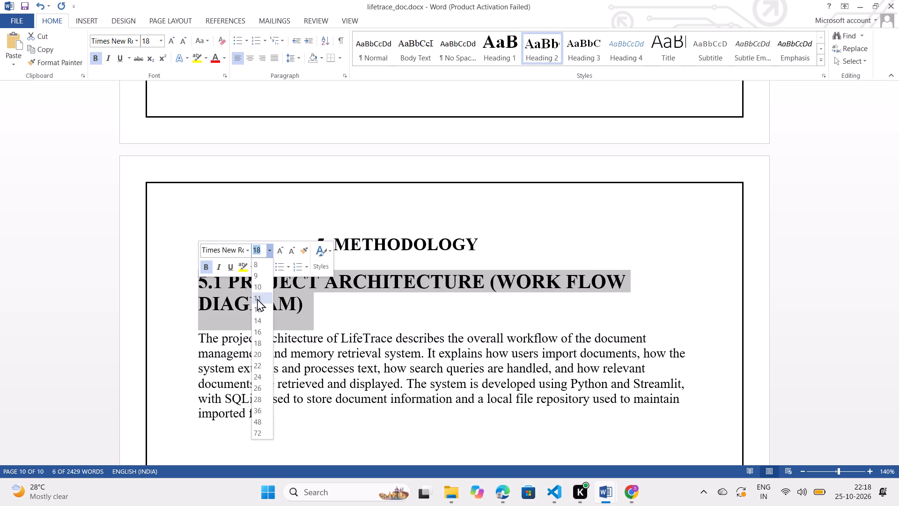
left_click(258, 317)
left_click(412, 309)
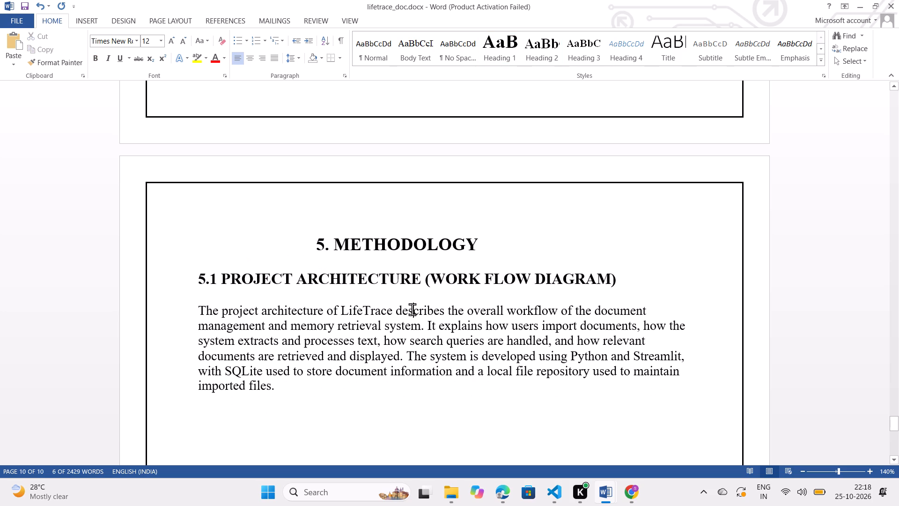
Examine the formatting of the section 4.2 diagram pages in the LifeTrace document for comparison with the Methodology page.
scroll(412, 309, "up", 9)
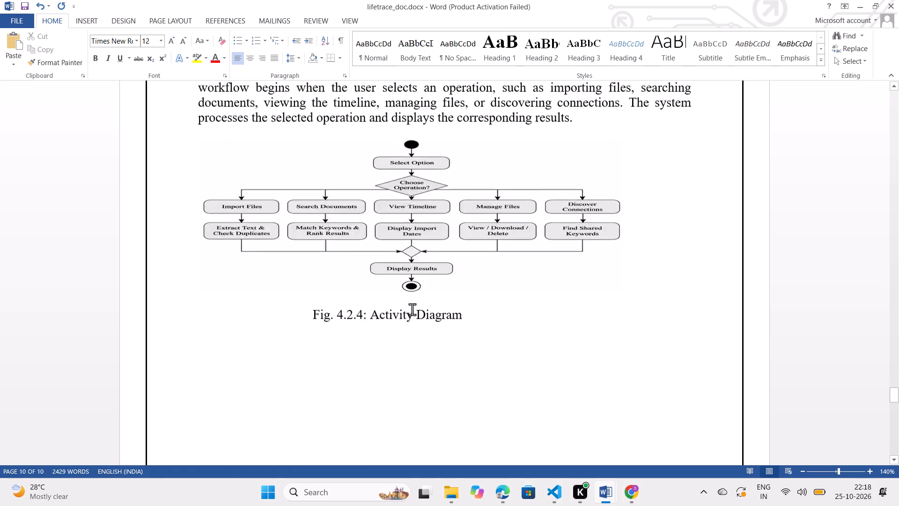
scroll(412, 309, "up", 4)
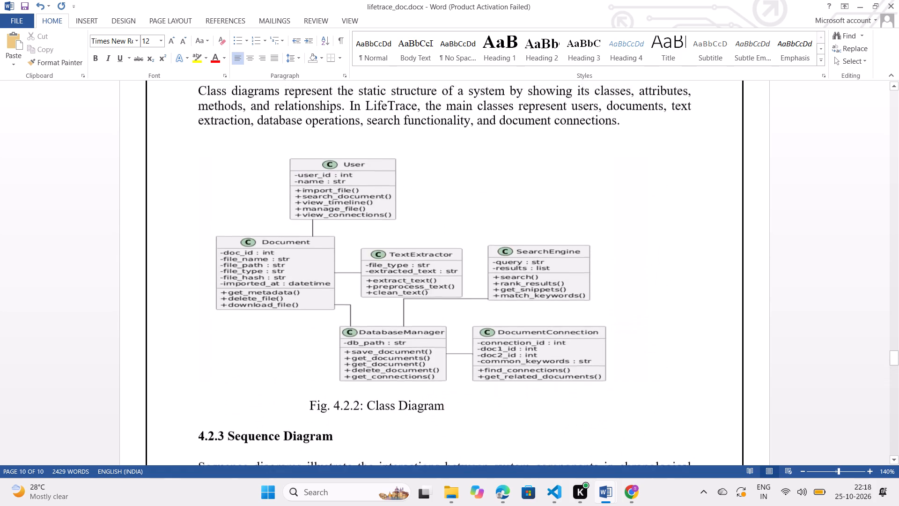
scroll(412, 309, "up", 5)
scroll(412, 309, "down", 8)
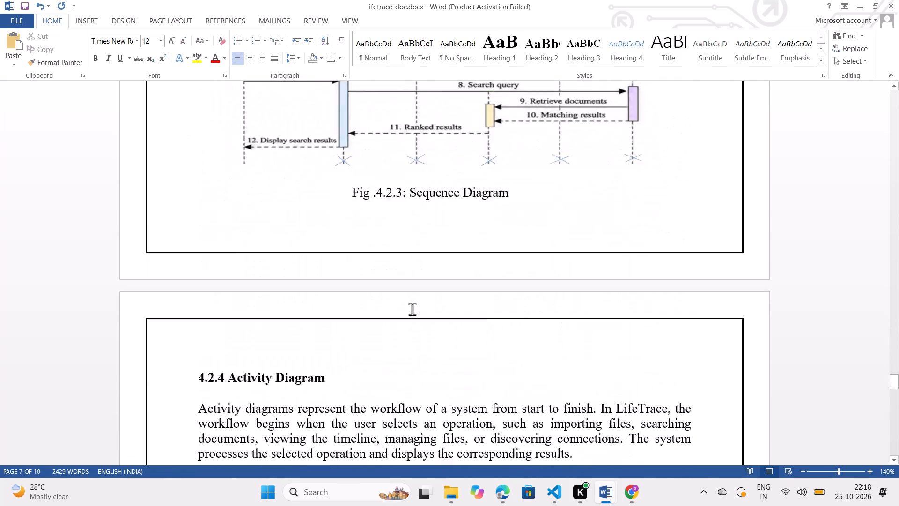
scroll(412, 309, "down", 6)
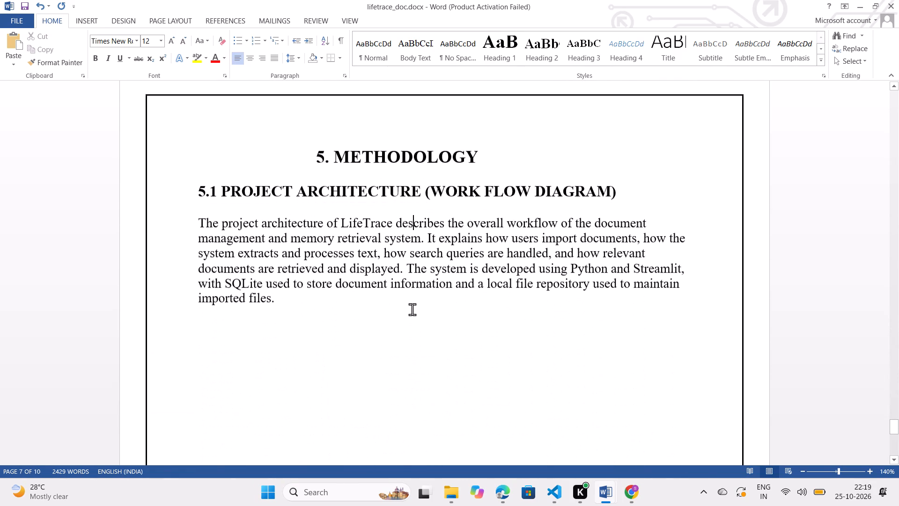
Justify the introductory paragraph under the 5.1 PROJECT ARCHITECTURE heading.
left_click_drag(290, 308, 209, 228)
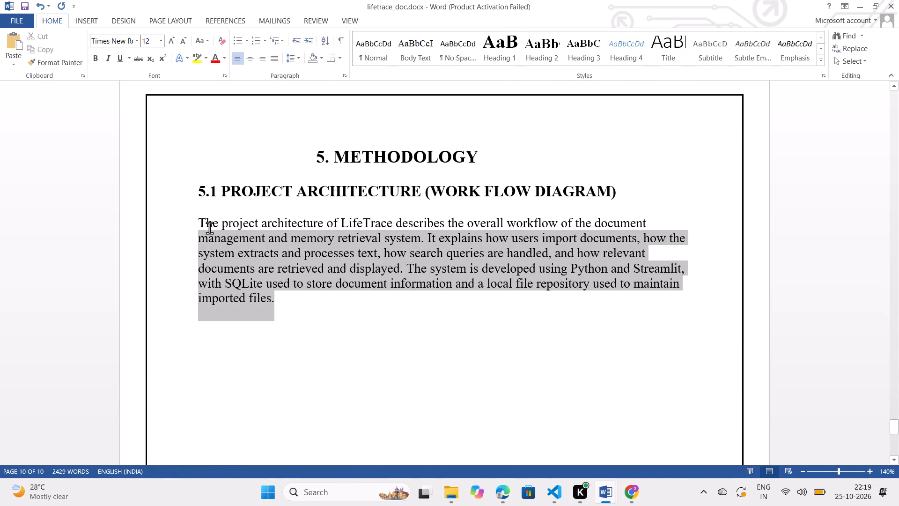
left_click_drag(209, 228, 198, 223)
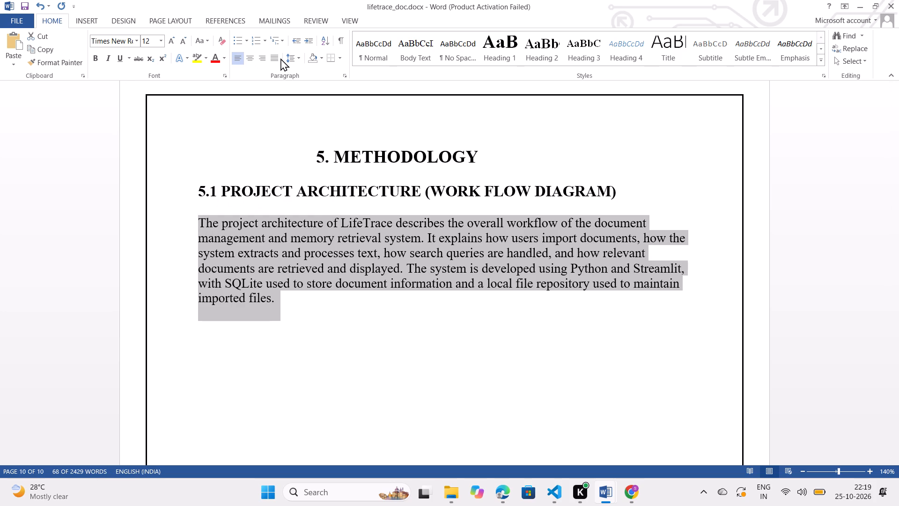
left_click(280, 58)
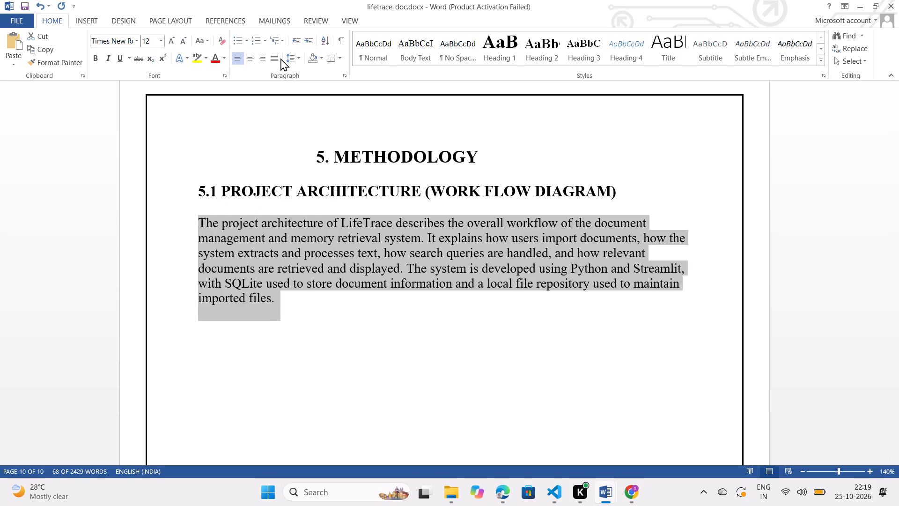
left_click(273, 58)
left_click(387, 314)
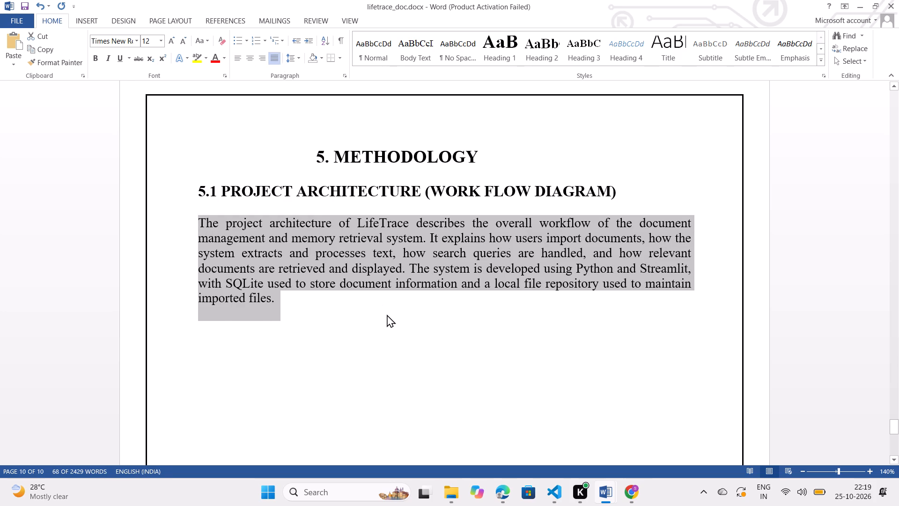
left_click(382, 128)
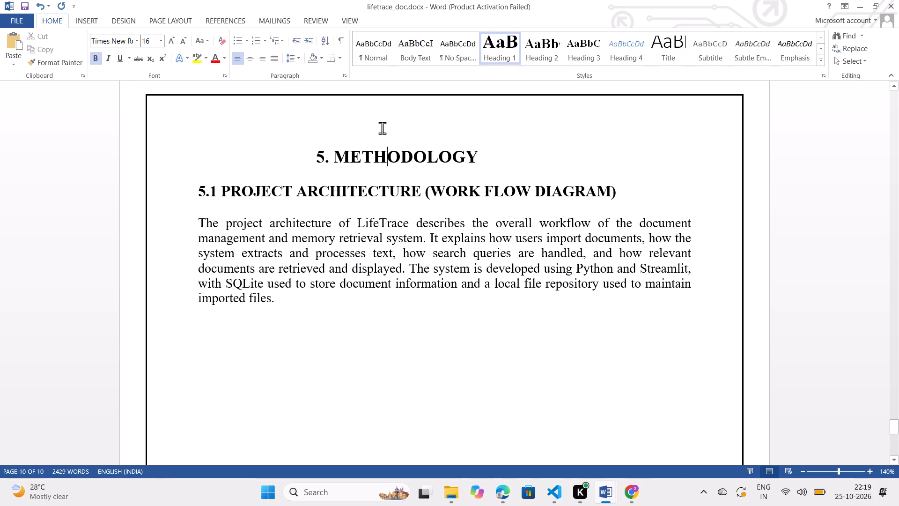
Add an empty line below the 5.1 introductory paragraph.
left_click(447, 315)
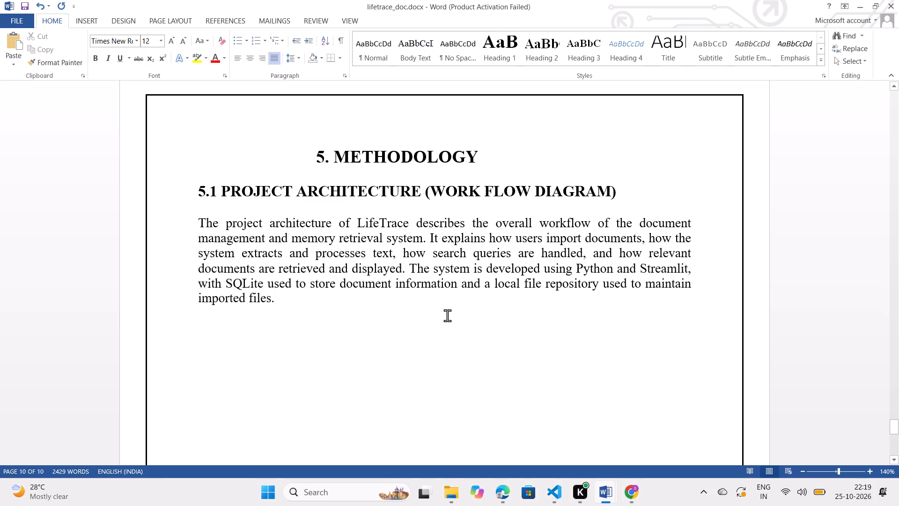
key("Return")
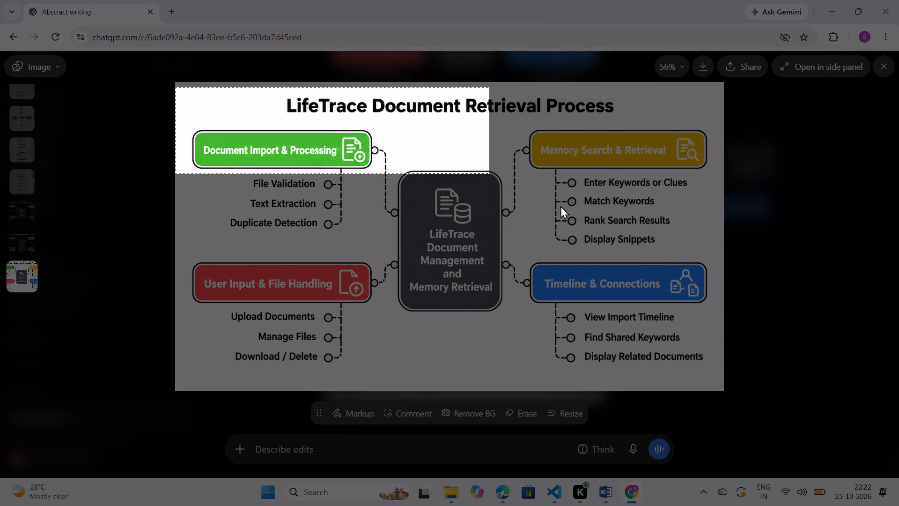
left_click_drag(560, 206, 715, 384)
scroll(681, 292, "up", 1)
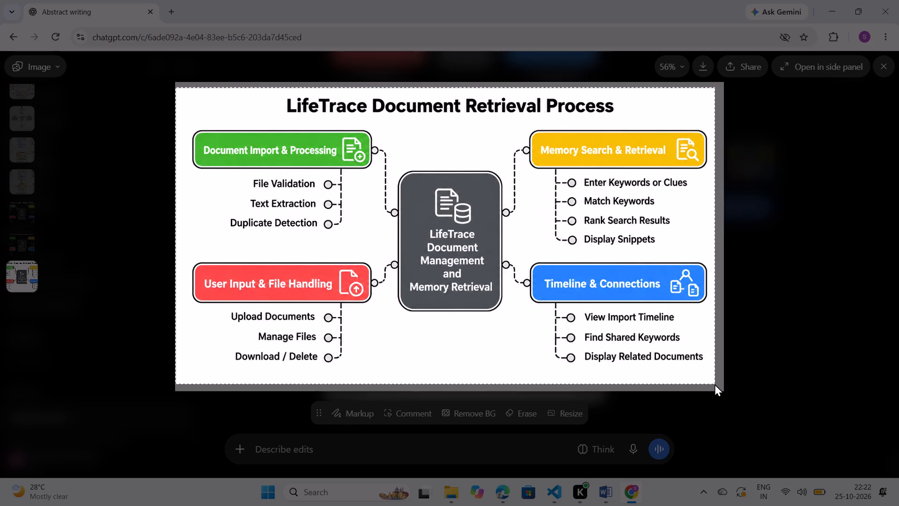
left_click_drag(715, 384, 717, 387)
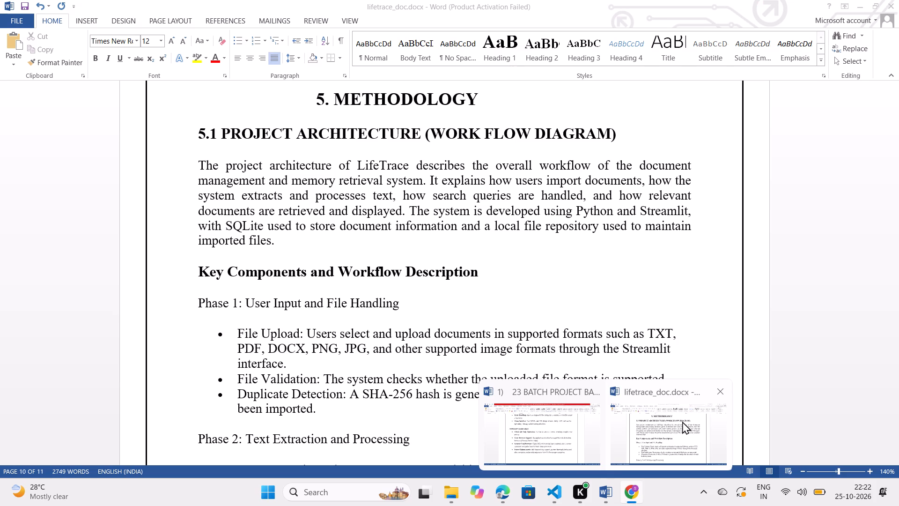
Insert the picture Screenshot 2026-10-25 222257.png on a new line below the 5.1 introductory paragraph in lifetrace_doc.docx.
left_click(682, 421)
left_click(368, 237)
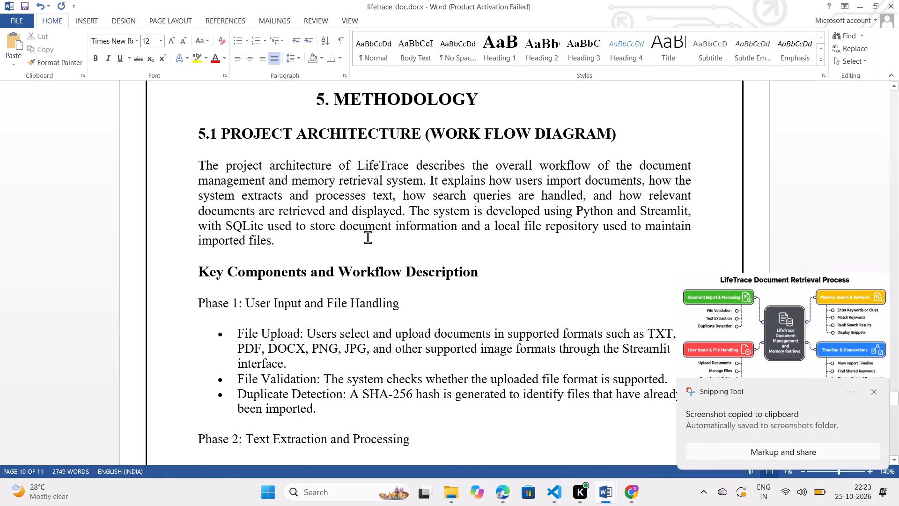
key("Return")
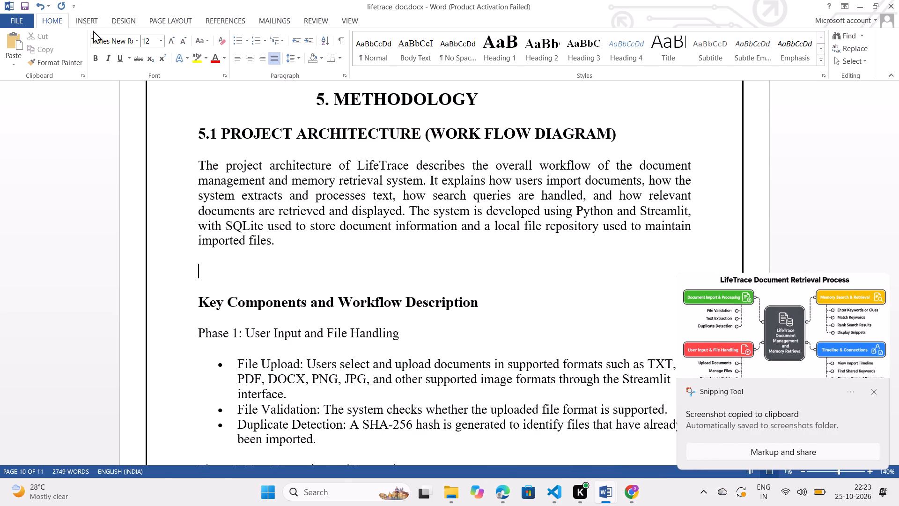
left_click(89, 24)
left_click(117, 45)
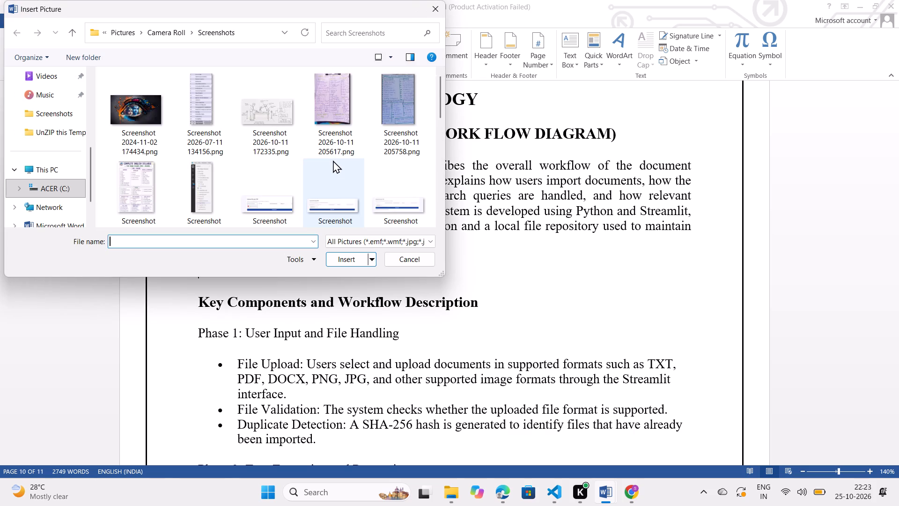
scroll(333, 160, "down", 6)
scroll(333, 160, "up", 2)
scroll(333, 160, "down", 3)
scroll(358, 189, "down", 2)
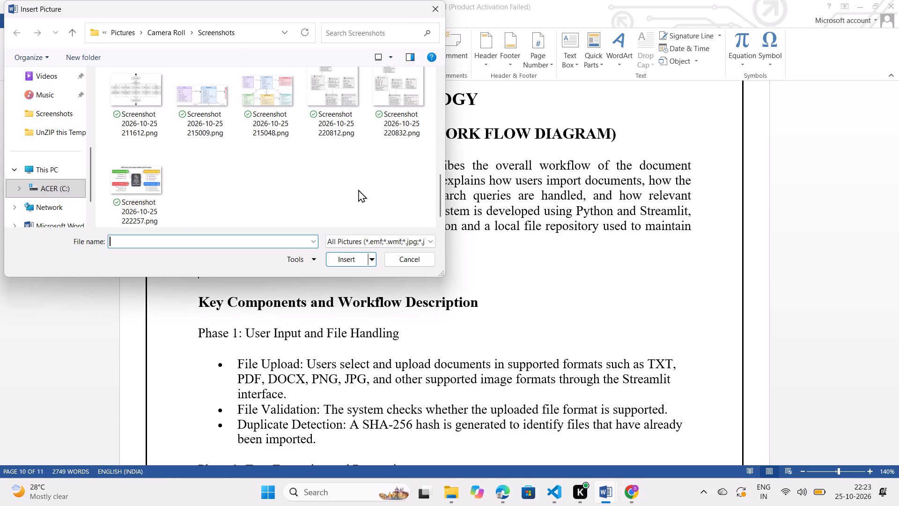
left_click(158, 187)
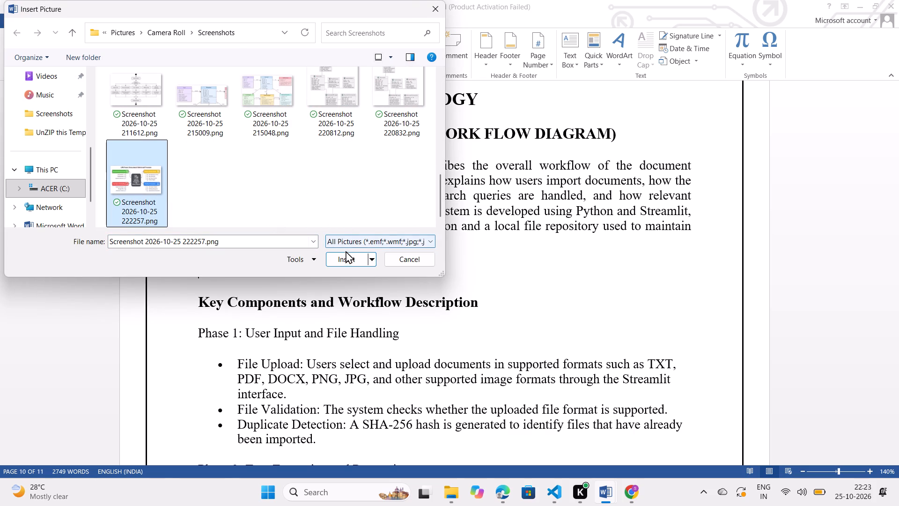
left_click(346, 252)
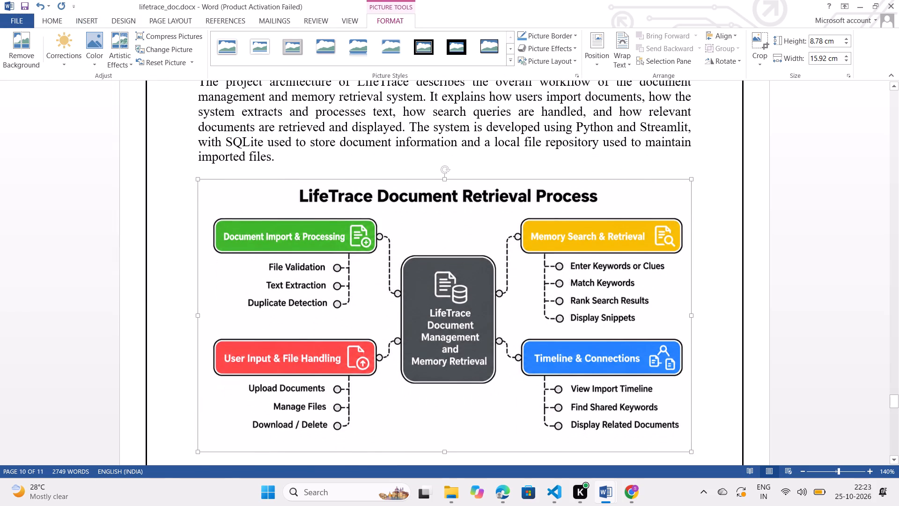
Switch to the 23 batch document and copy the caption "Fig.5.1 Architecture Diagram" from below its architecture diagram.
scroll(346, 252, "down", 3)
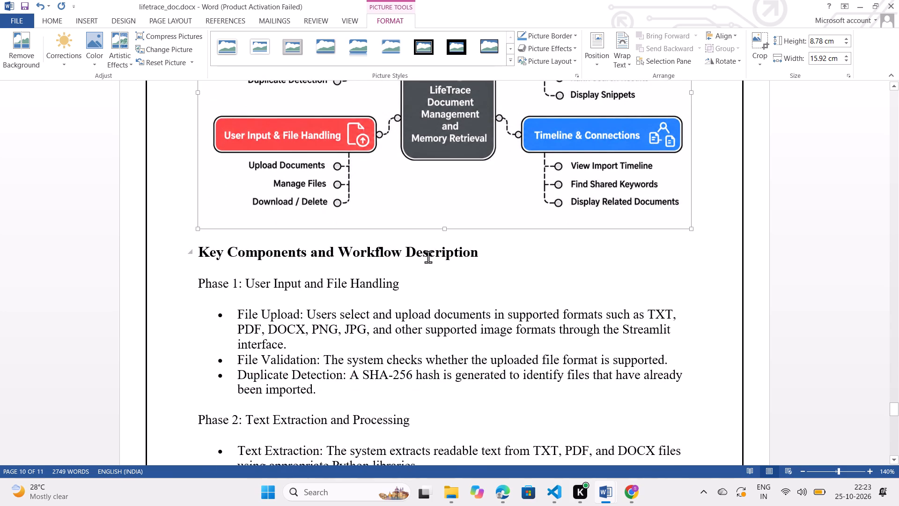
left_click(531, 441)
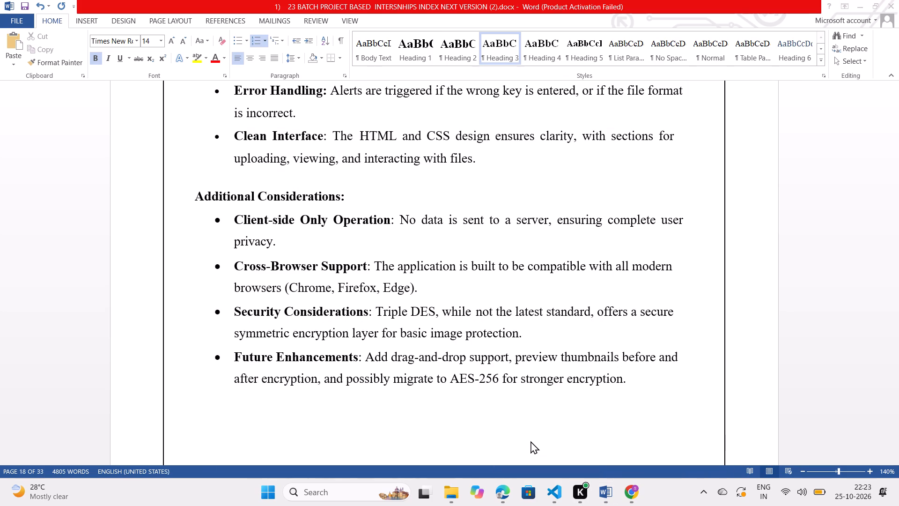
scroll(445, 344, "up", 11)
scroll(445, 344, "right", 1)
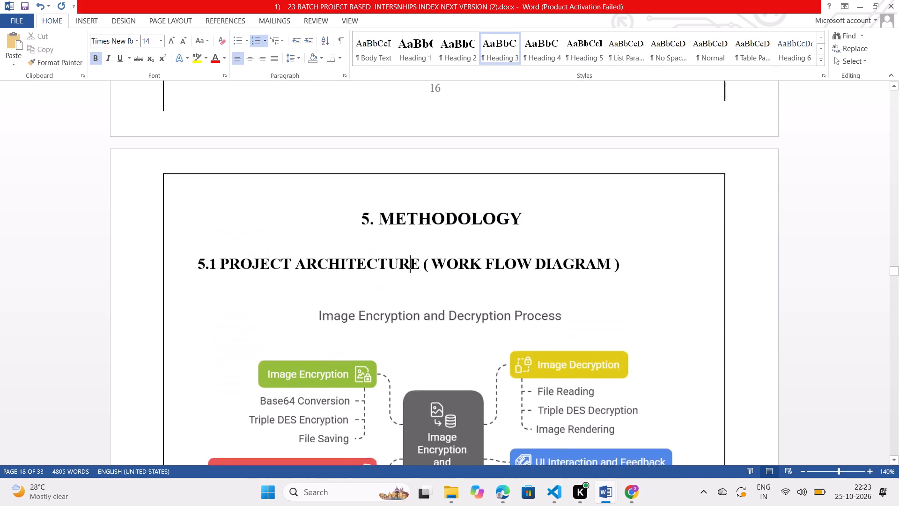
scroll(445, 344, "right", 1)
left_click_drag(506, 328, 384, 327)
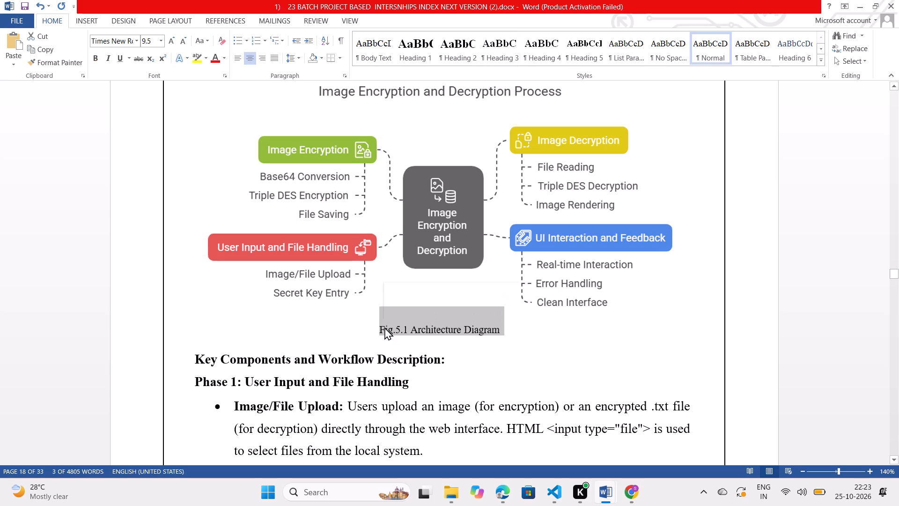
key("ctrl+c")
Look through the rest of section 5.1 in the 23 batch document up to the start of 5.2 Modules in Project.
left_click(473, 389)
scroll(473, 389, "down", 5)
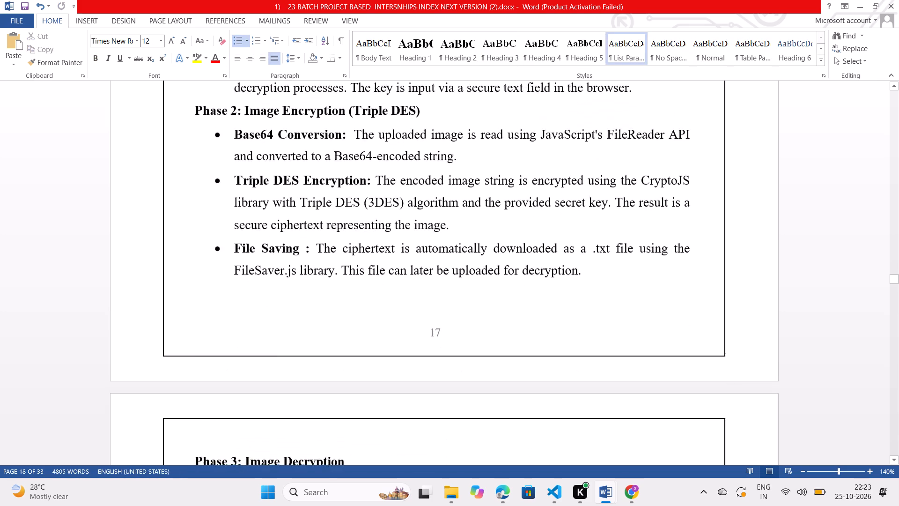
scroll(473, 389, "down", 6)
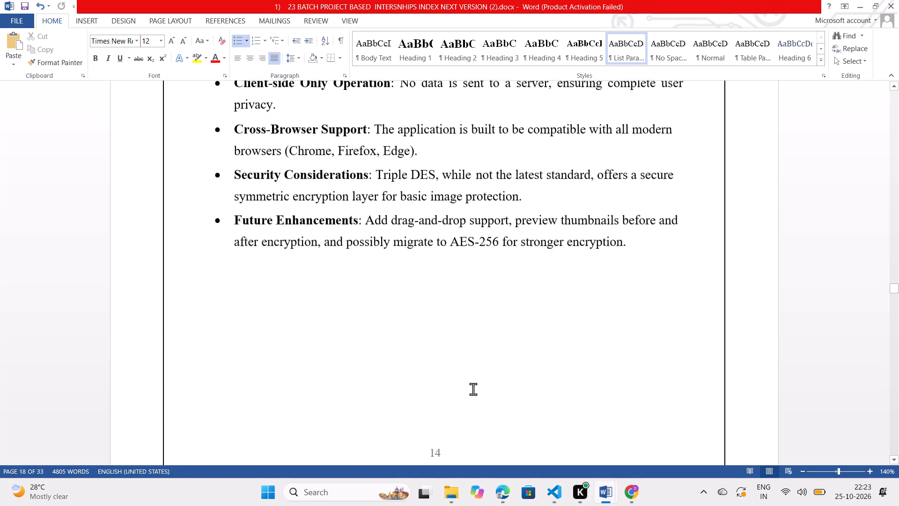
scroll(473, 389, "down", 2)
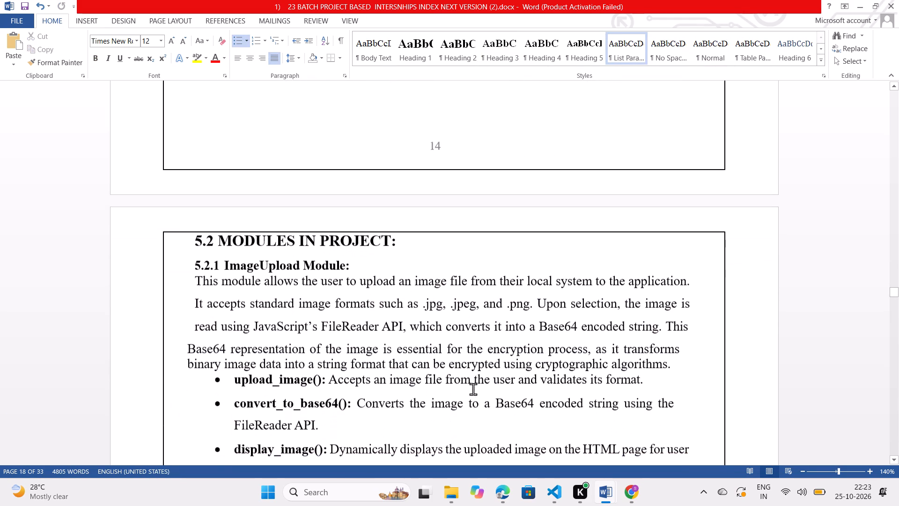
Paste the "Fig.5.1 Architecture Diagram" caption under the diagram in lifetrace_doc.docx and trim its surplus leading tabs to sit near the centre.
left_click(654, 440)
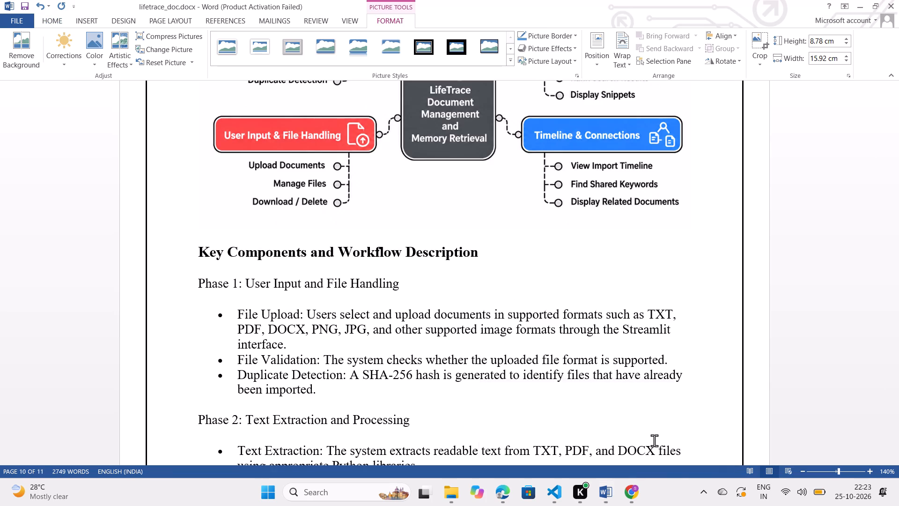
left_click(714, 235)
key("Return")
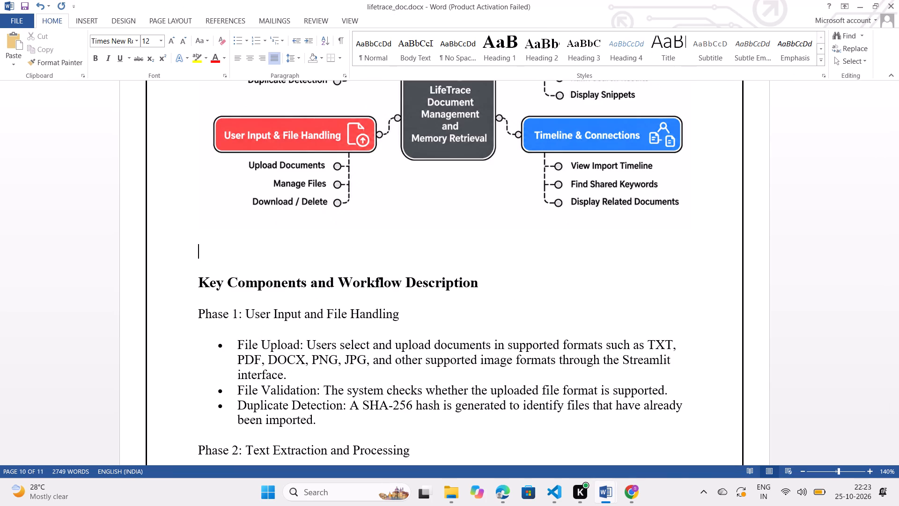
key("Tab")
key("Tab")
key("Tab")
key("ctrl+v")
key("BackSpace")
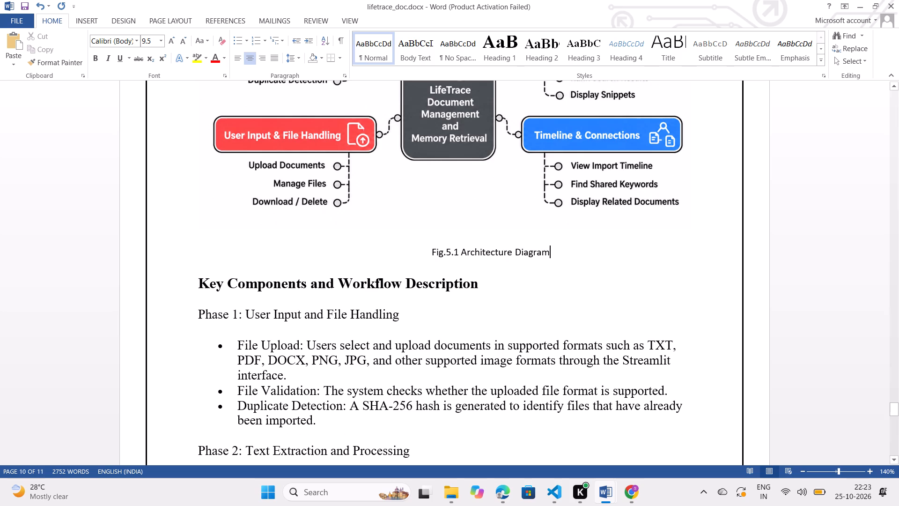
scroll(600, 289, "up", 2)
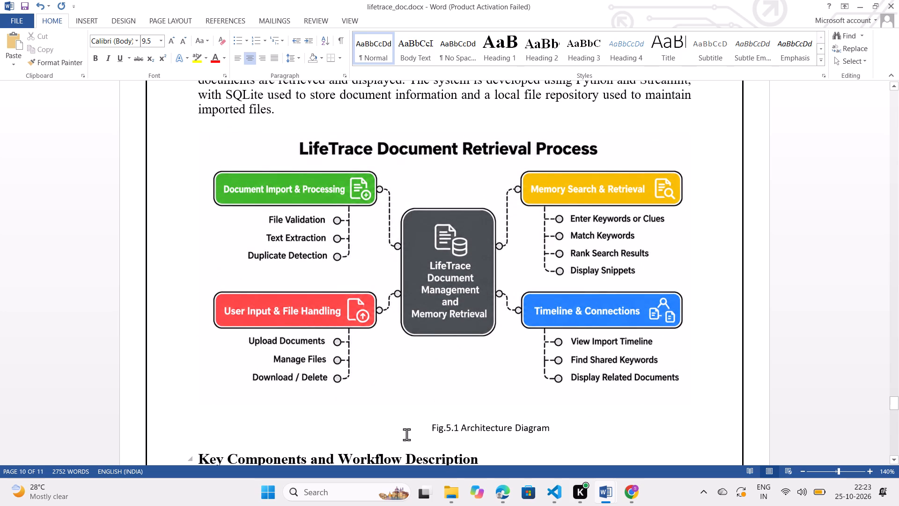
left_click(423, 431)
key("BackSpace")
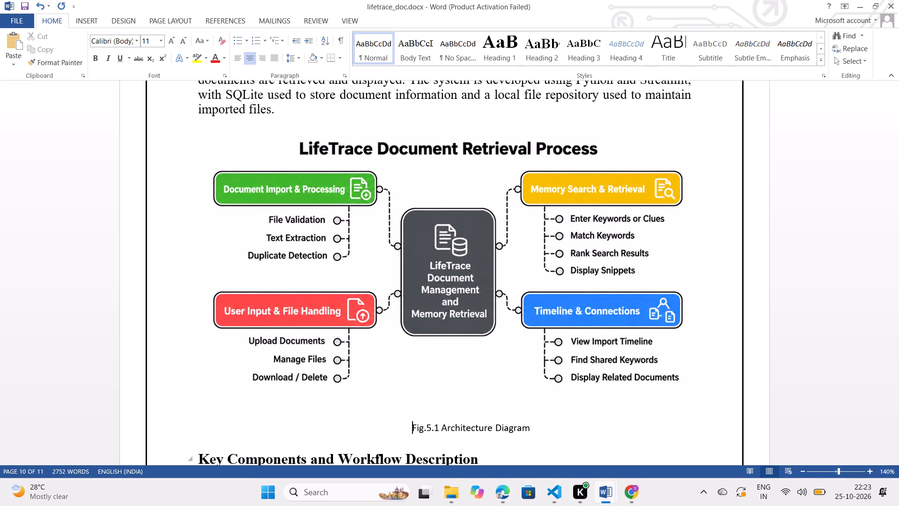
key("BackSpace")
Justify all section 5.1 text from the Phase 1 heading through the last Additional Considerations bullet.
scroll(423, 431, "right", 2)
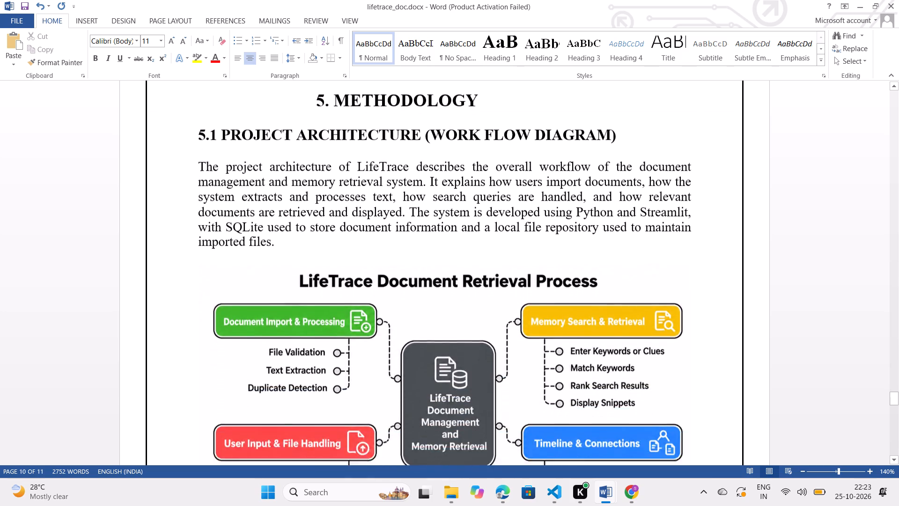
scroll(423, 431, "right", 1)
scroll(423, 431, "down", 5)
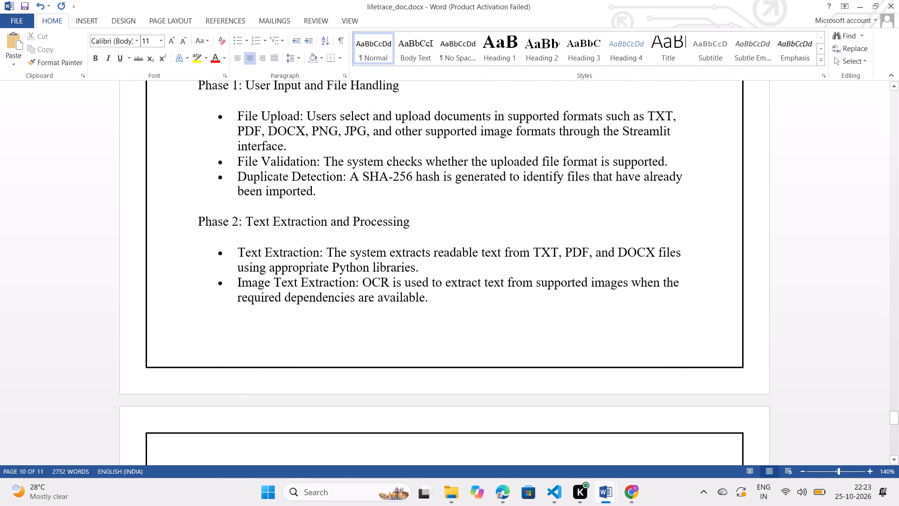
scroll(423, 431, "down", 1)
scroll(402, 450, "up", 1)
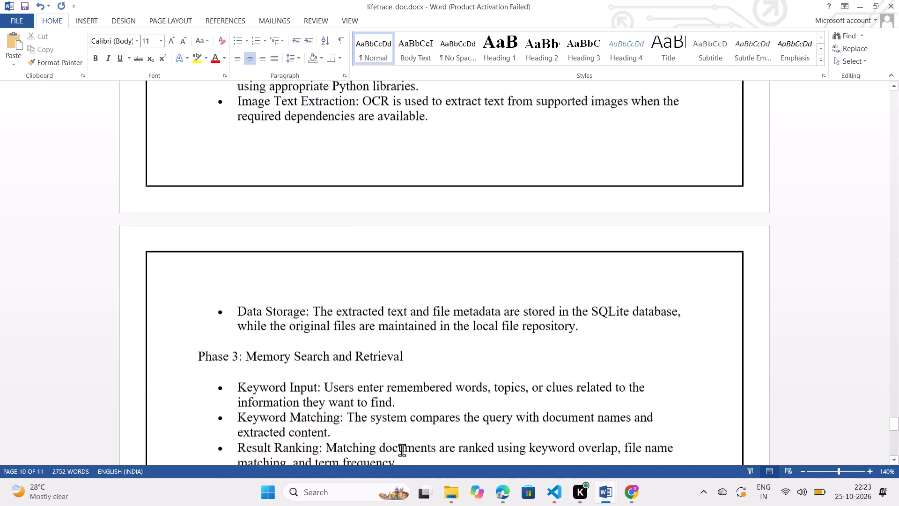
scroll(402, 450, "up", 2)
scroll(402, 450, "down", 1)
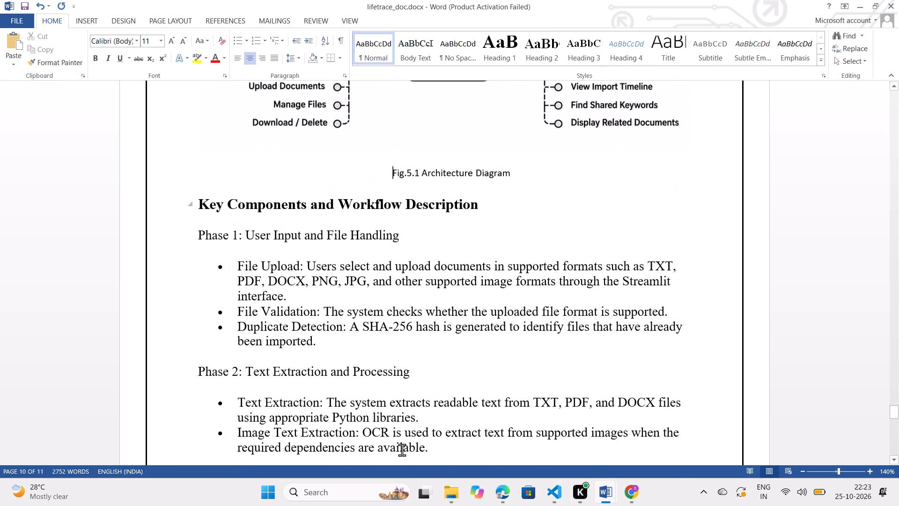
left_click(198, 233)
left_click_drag(198, 233, 246, 461)
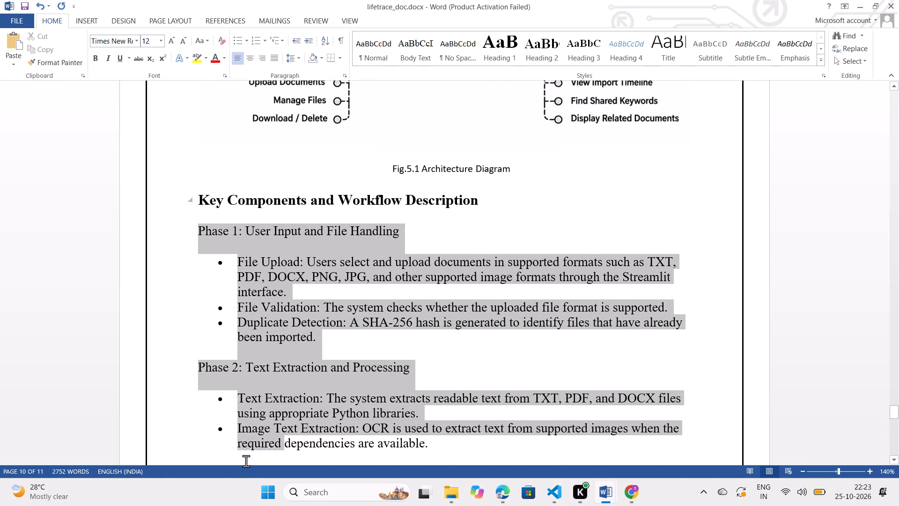
left_click_drag(246, 461, 248, 484)
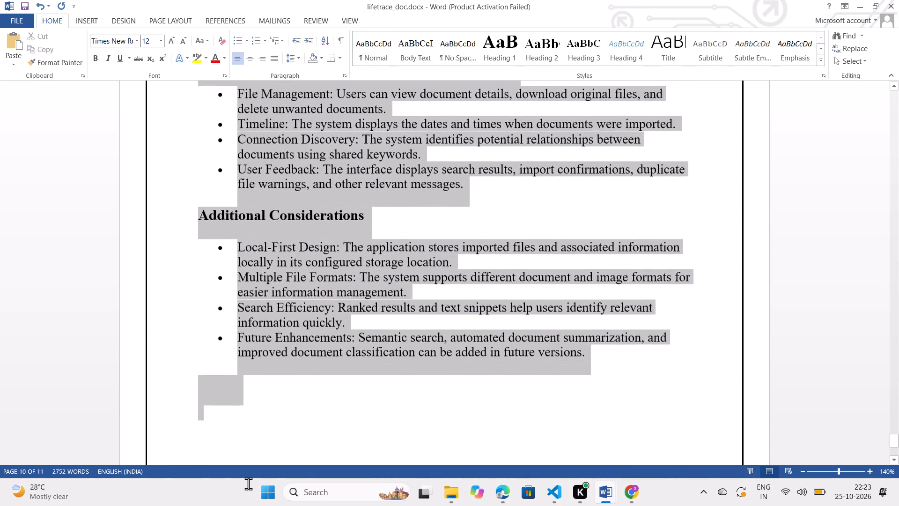
left_click_drag(248, 484, 342, 211)
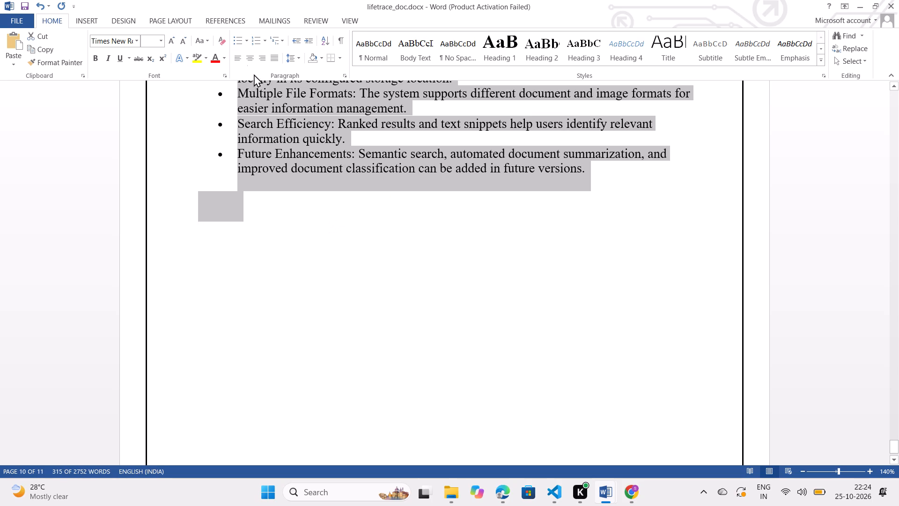
left_click(279, 60)
left_click(453, 207)
Make the "Phase 1: User Input and File Handling" heading bold.
scroll(453, 207, "up", 2)
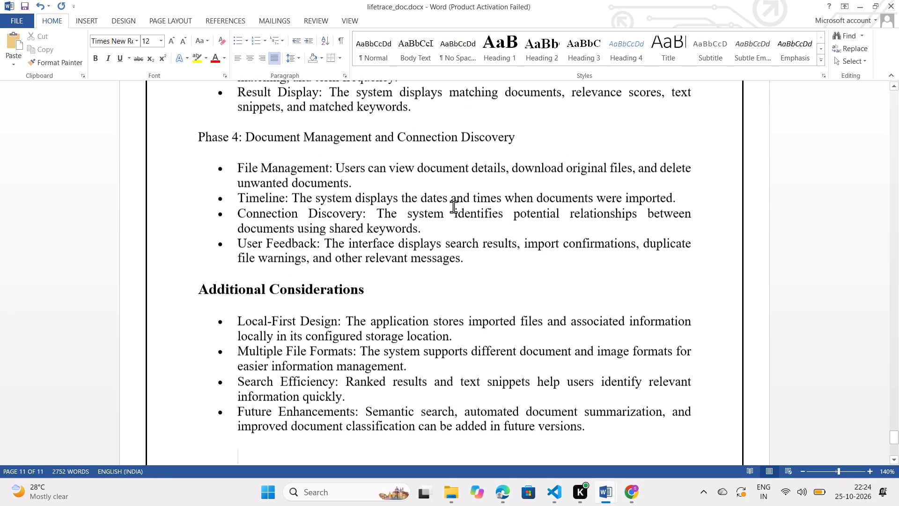
scroll(453, 207, "up", 5)
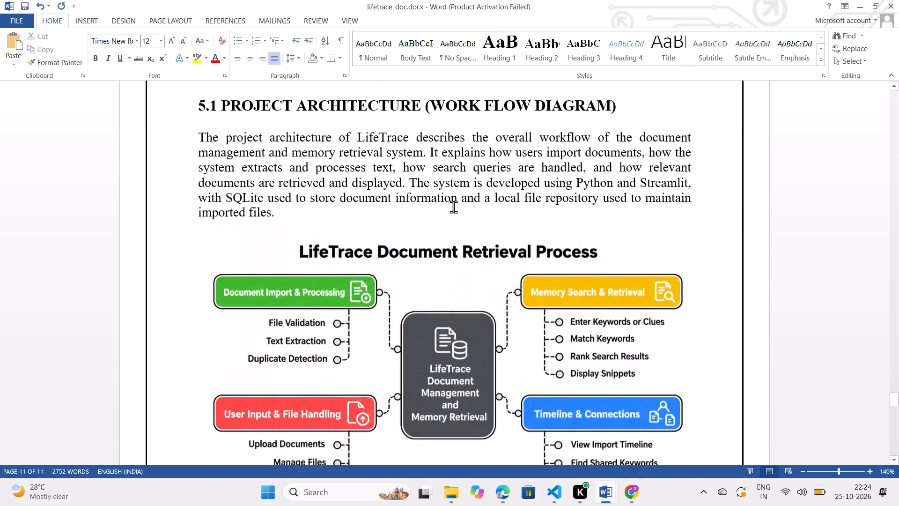
scroll(453, 207, "down", 5)
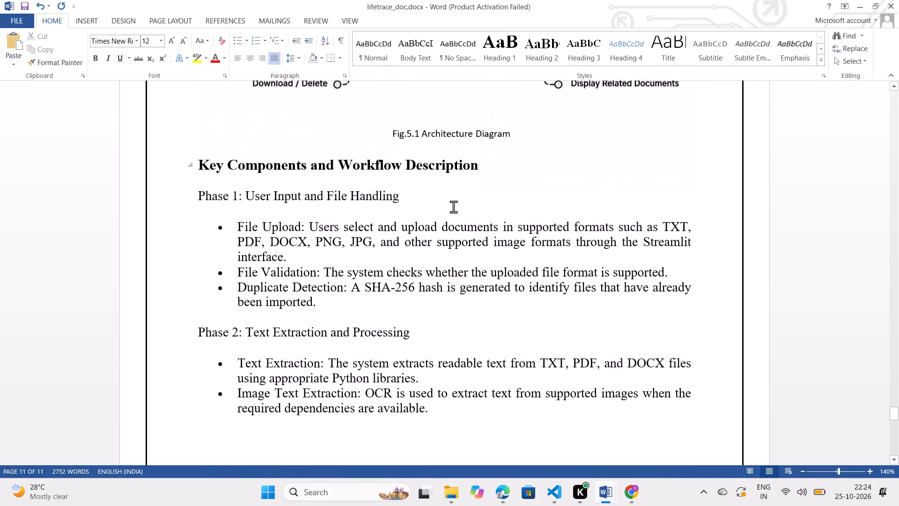
left_click_drag(404, 194, 308, 211)
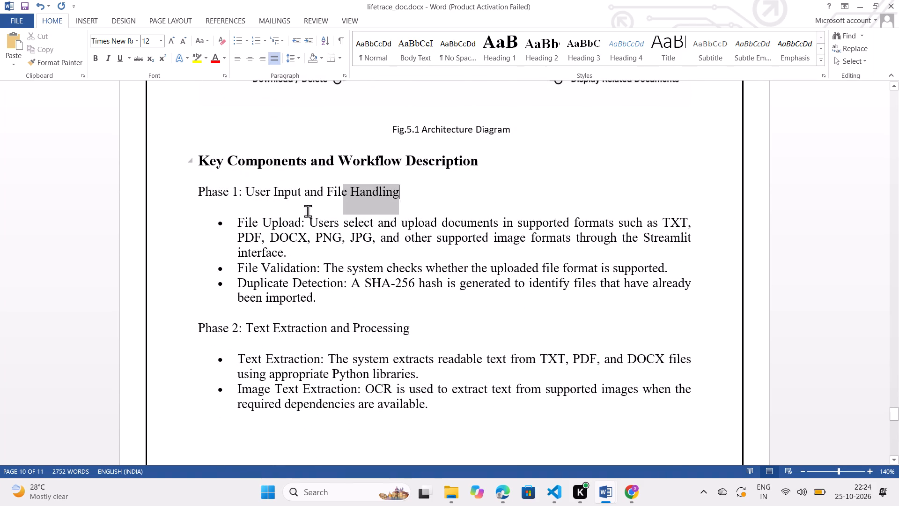
left_click_drag(308, 211, 205, 197)
left_click(211, 179)
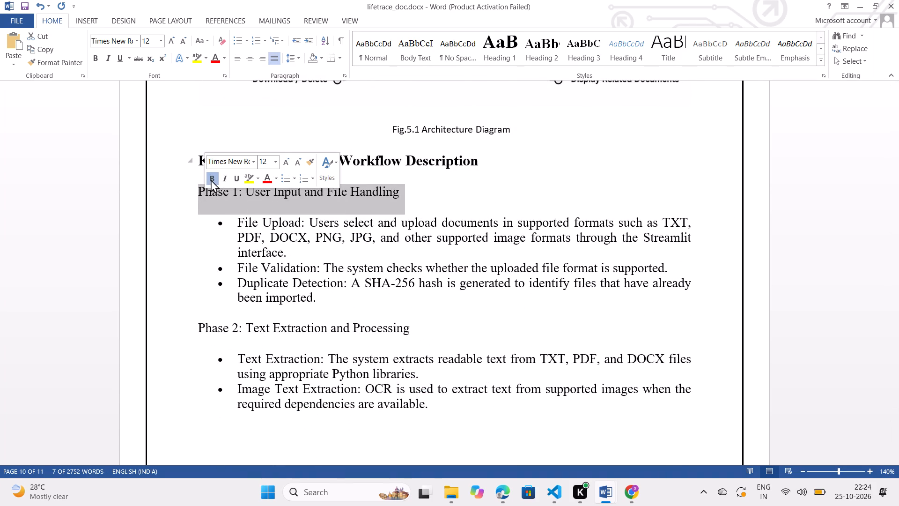
Make the "File Upload:" and "File Validation:" bullet labels under Phase 1 bold.
left_click_drag(308, 223, 237, 223)
left_click(243, 207)
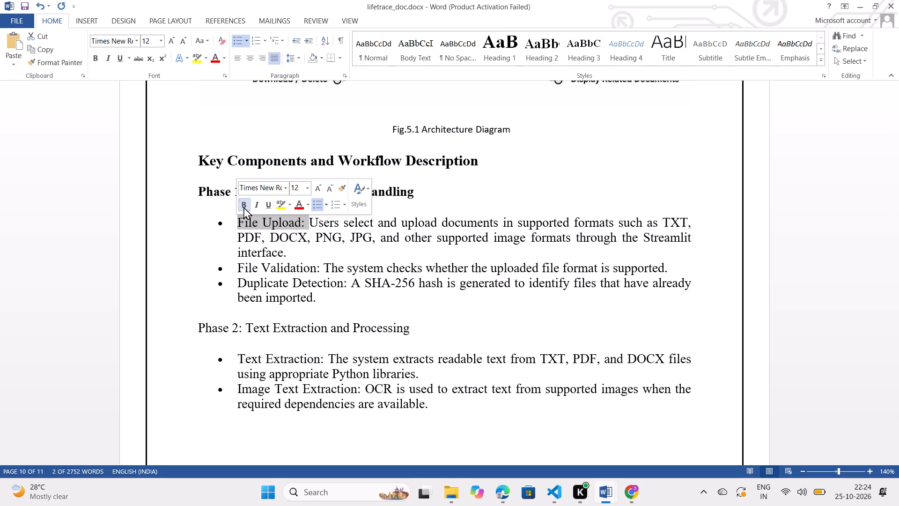
left_click_drag(322, 271, 241, 271)
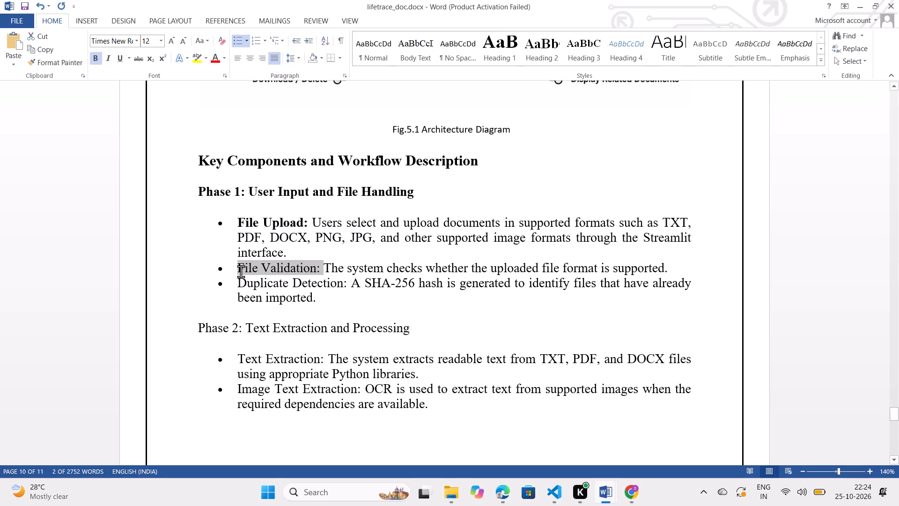
left_click_drag(241, 271, 240, 271)
left_click(246, 252)
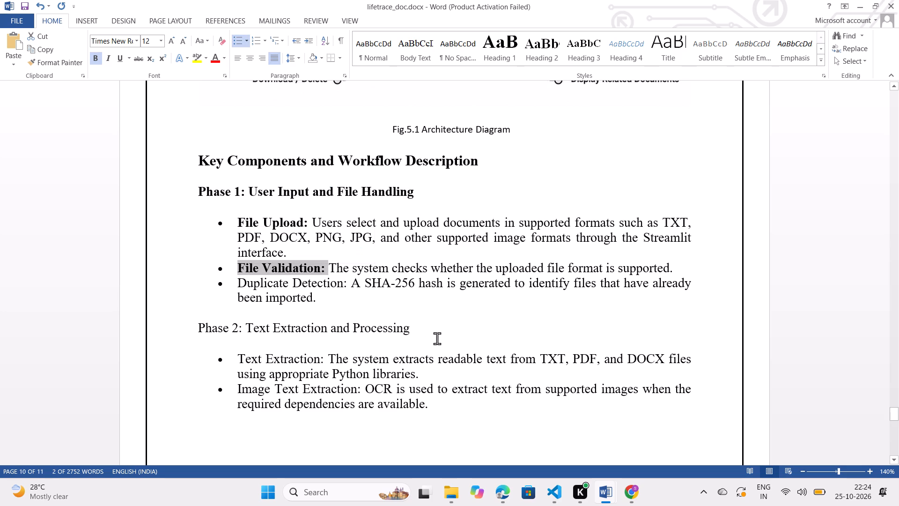
Make the "Phase 2: Text Extraction and Processing" heading and its "Text Extraction:" bullet label bold.
left_click_drag(437, 336, 202, 333)
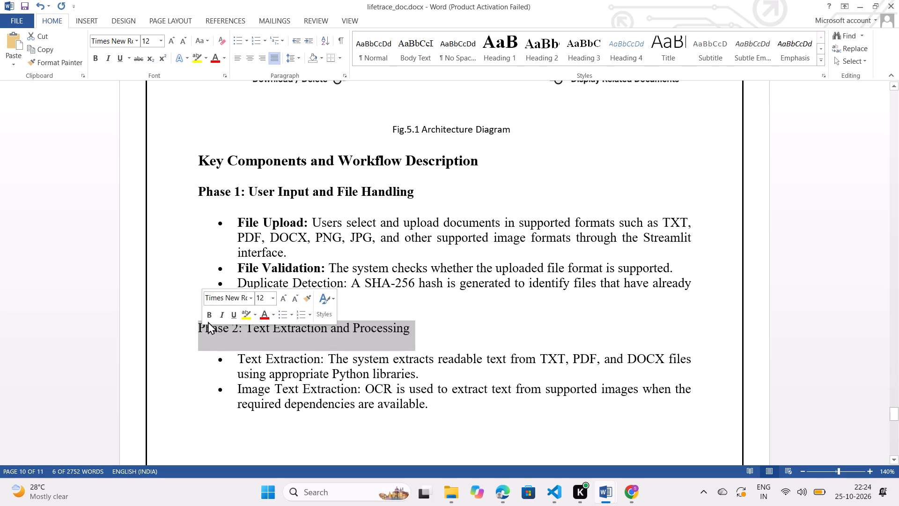
left_click(208, 321)
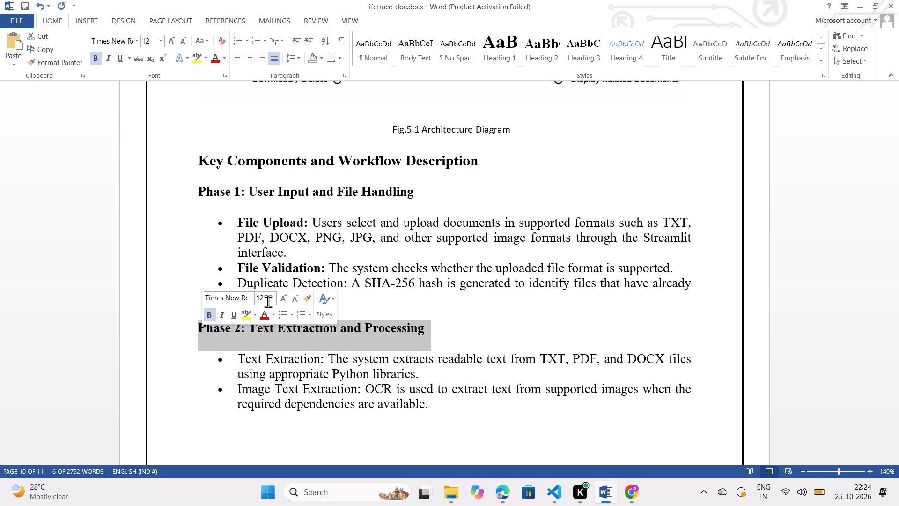
left_click(300, 369)
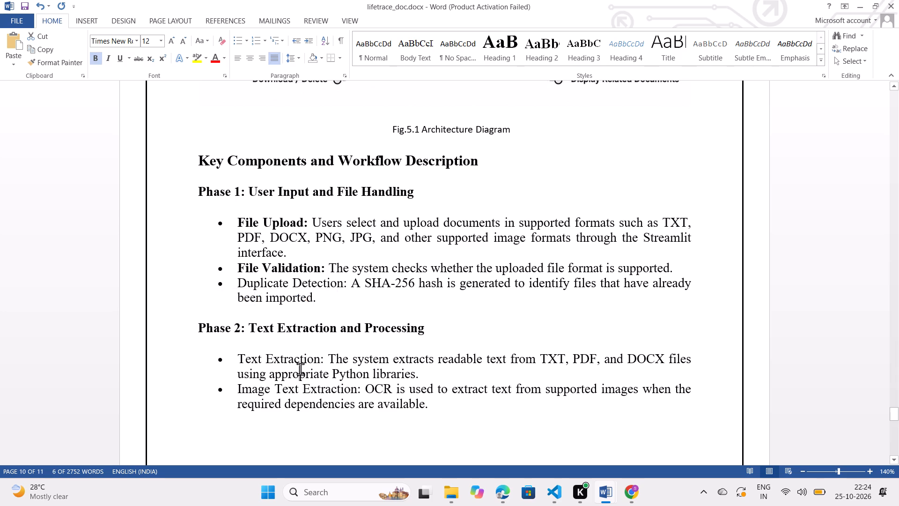
left_click_drag(325, 361, 248, 362)
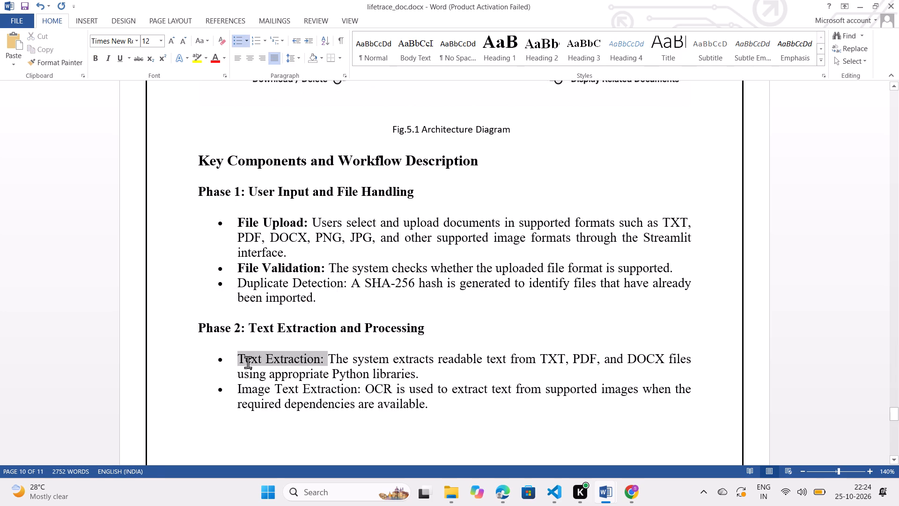
left_click(252, 346)
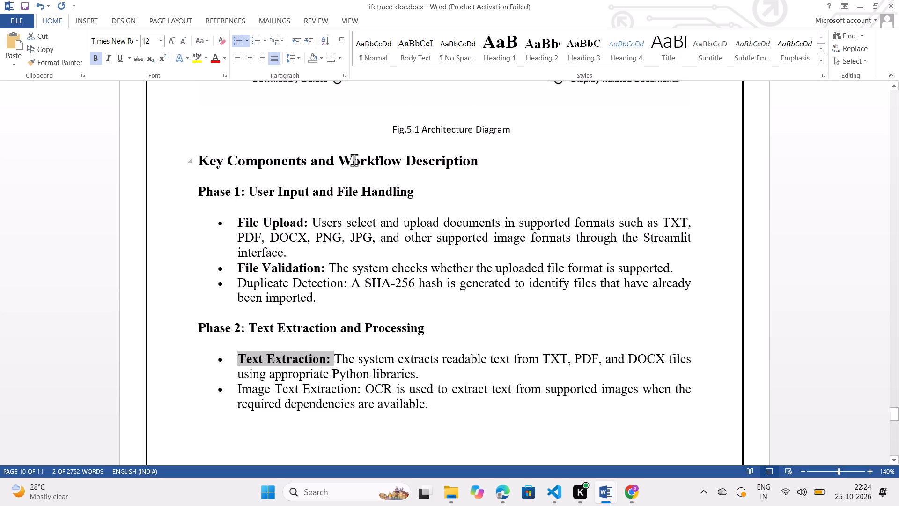
Set the font size of the "Key Components and Workflow Description" heading to 12.
left_click(354, 160)
left_click_drag(486, 160, 324, 159)
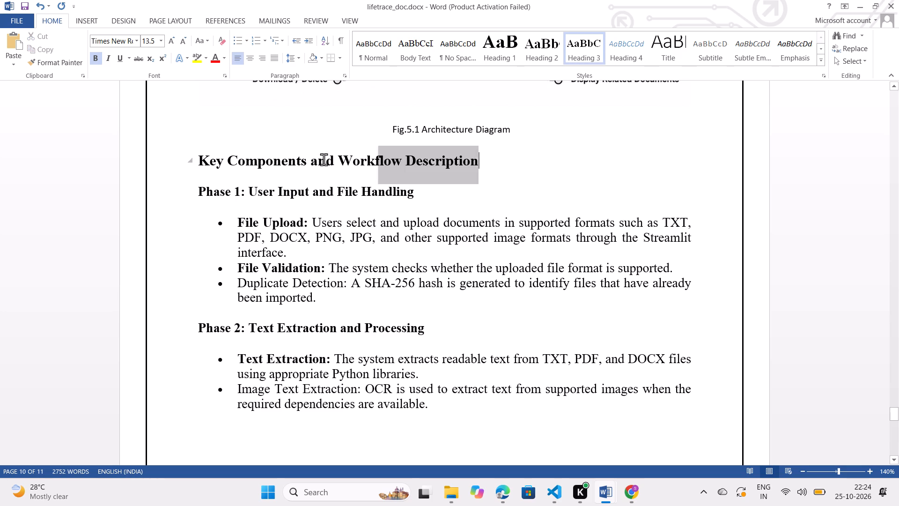
left_click_drag(324, 159, 201, 166)
left_click(272, 128)
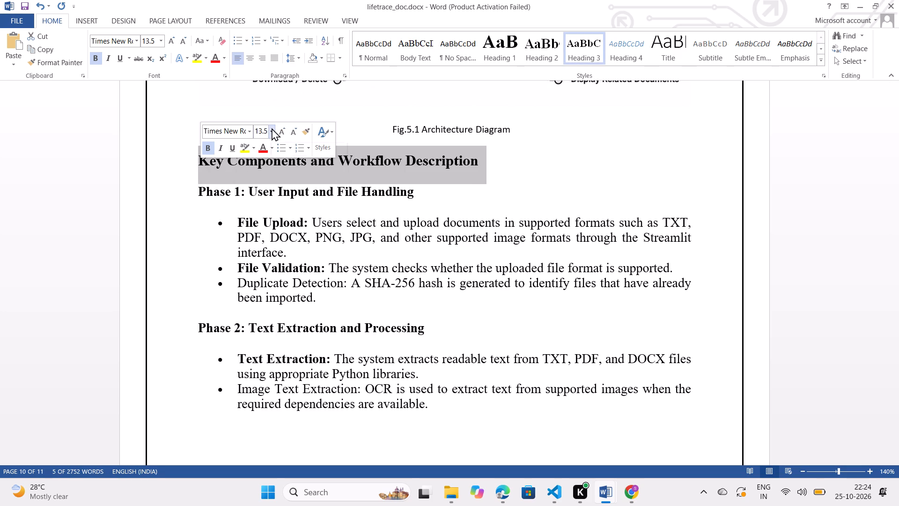
left_click(258, 190)
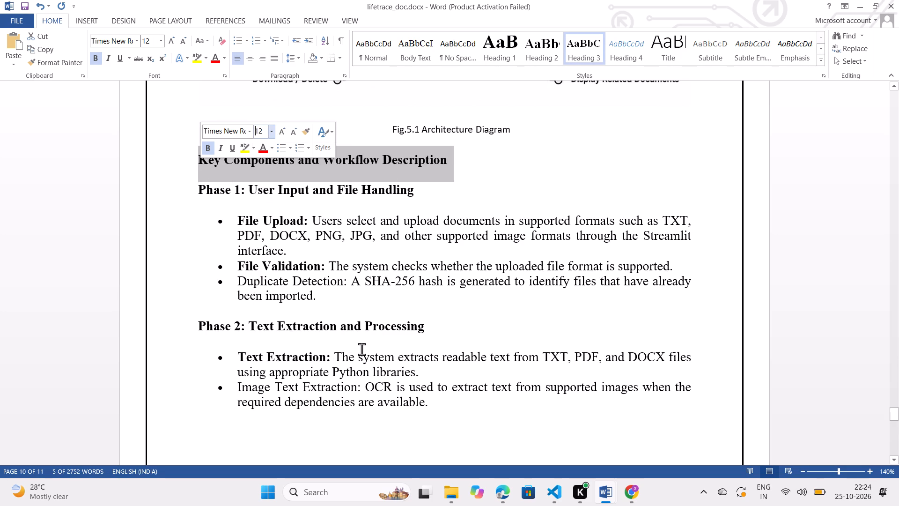
left_click(361, 349)
Make the remaining Phase 2 bullet labels, "Image Text Extraction:" and "Data Storage:", bold.
scroll(361, 349, "down", 1)
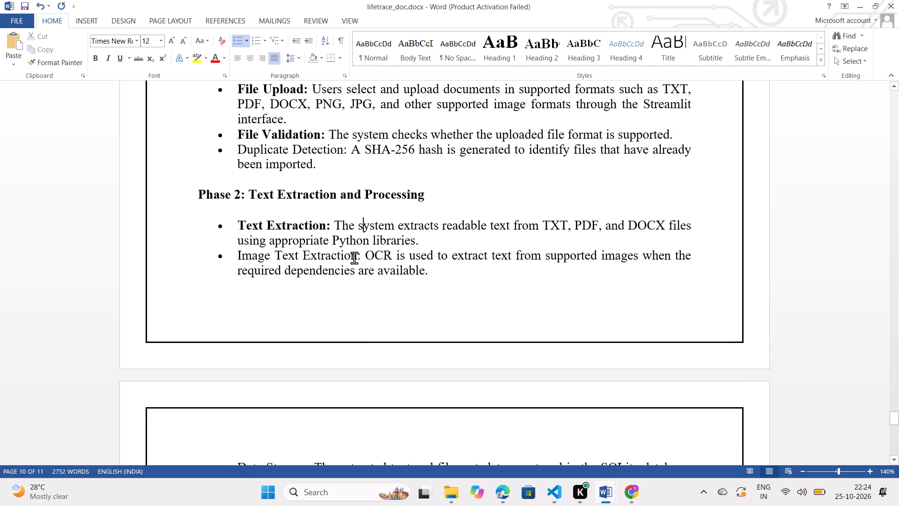
left_click_drag(363, 258, 221, 256)
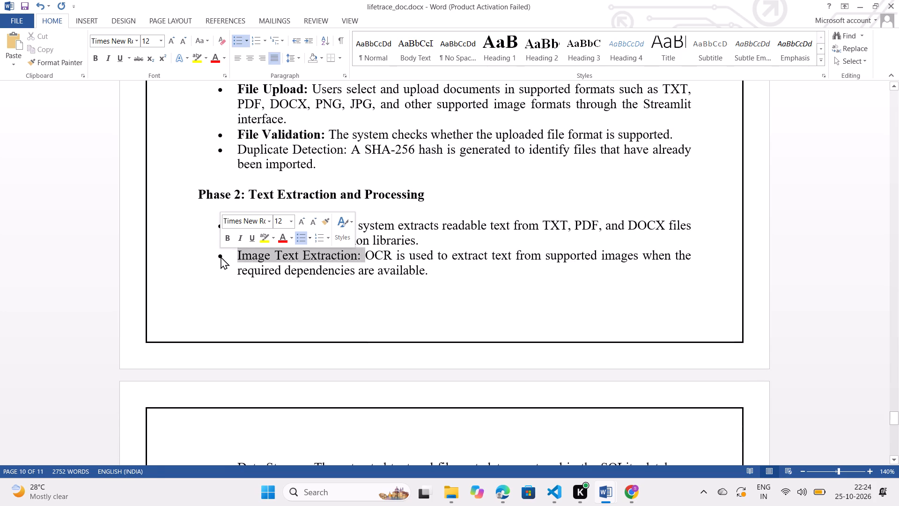
left_click(228, 240)
left_click(304, 339)
scroll(304, 339, "down", 2)
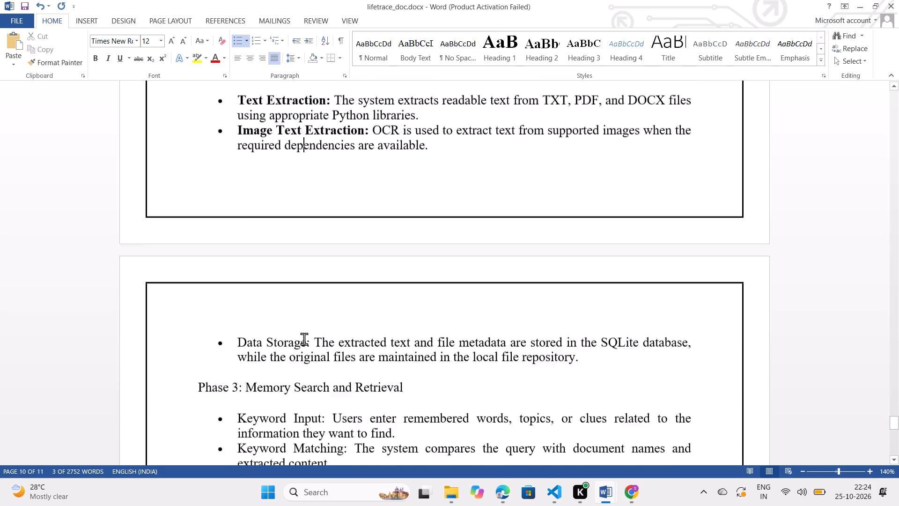
scroll(304, 339, "down", 2)
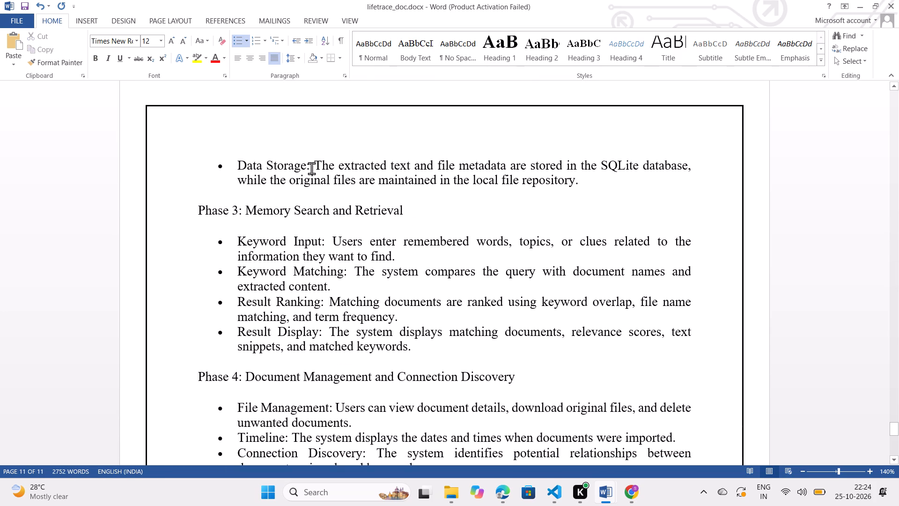
left_click_drag(311, 168, 248, 164)
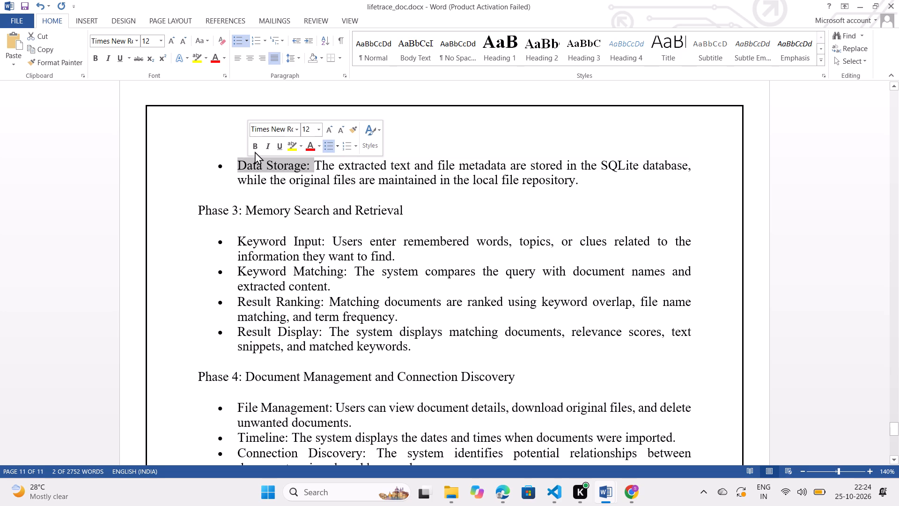
left_click(255, 148)
Make the "Phase 3: Memory Search and Retrieval" heading and its Keyword Input, Keyword Matching, Result Ranking and Result Display labels bold.
left_click_drag(426, 213, 303, 209)
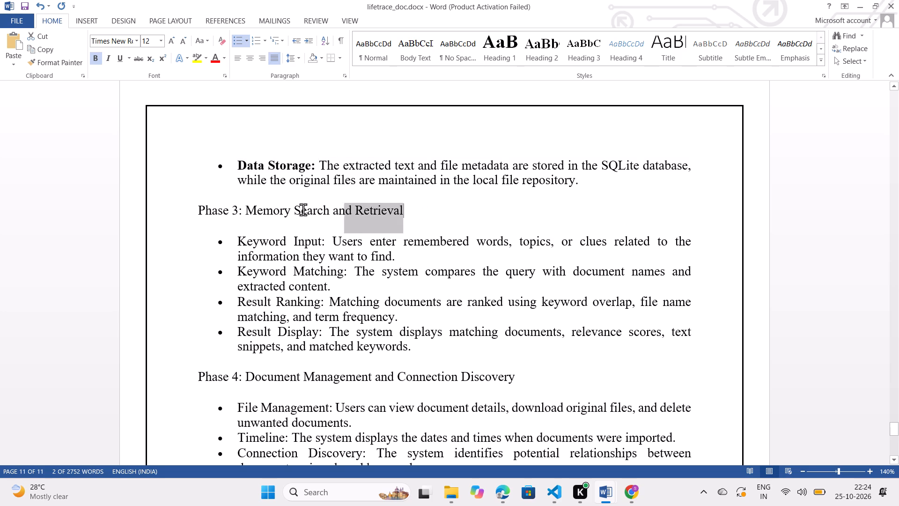
left_click_drag(303, 209, 197, 203)
left_click(206, 185)
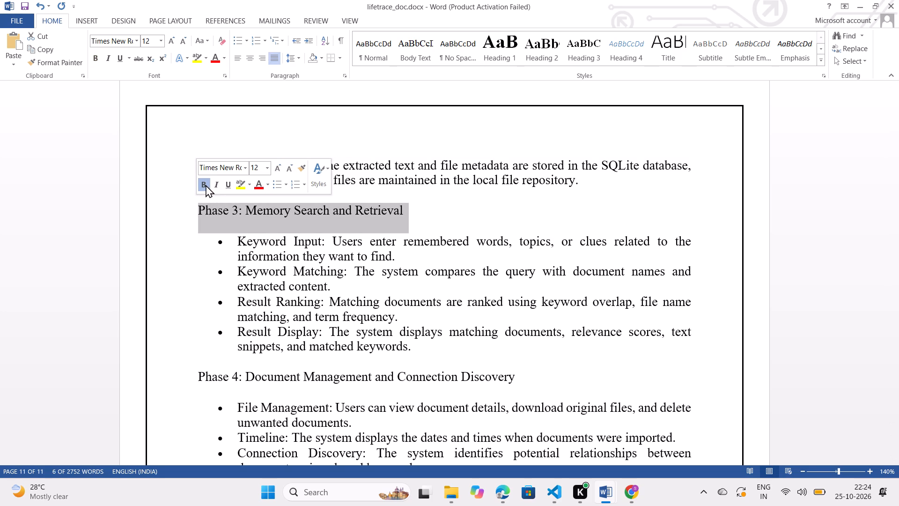
left_click_drag(324, 244, 298, 244)
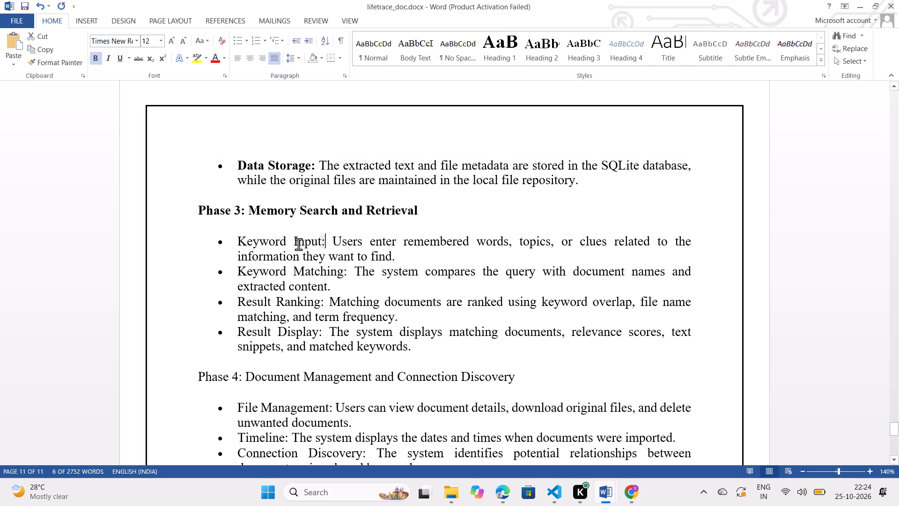
left_click_drag(298, 244, 241, 246)
left_click(247, 231)
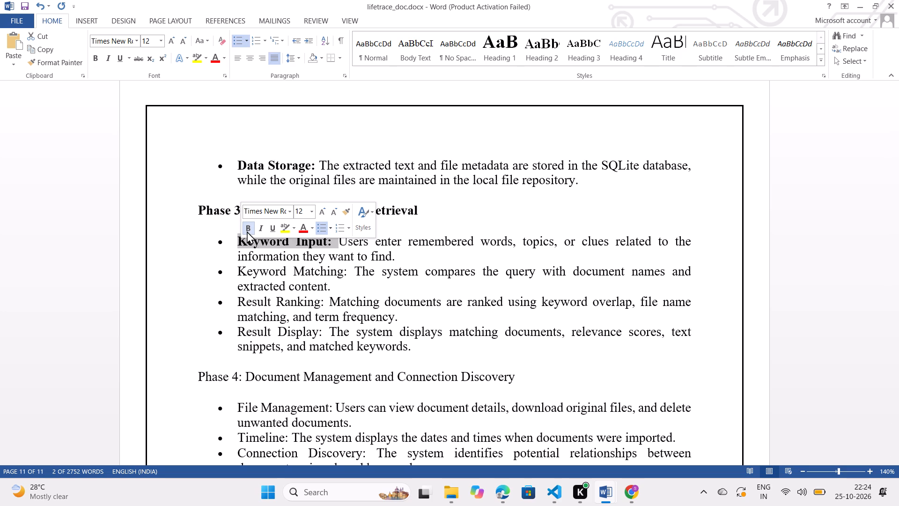
left_click_drag(351, 272, 237, 272)
left_click(244, 256)
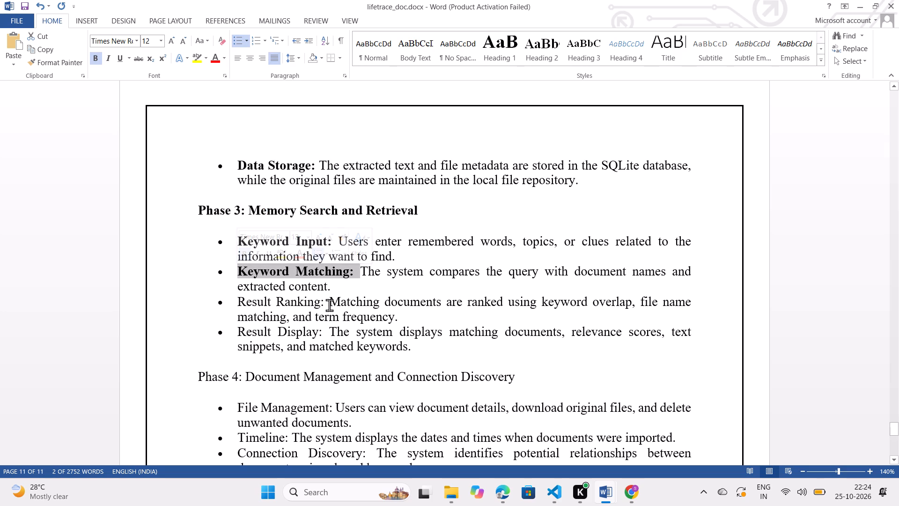
left_click_drag(326, 305, 242, 302)
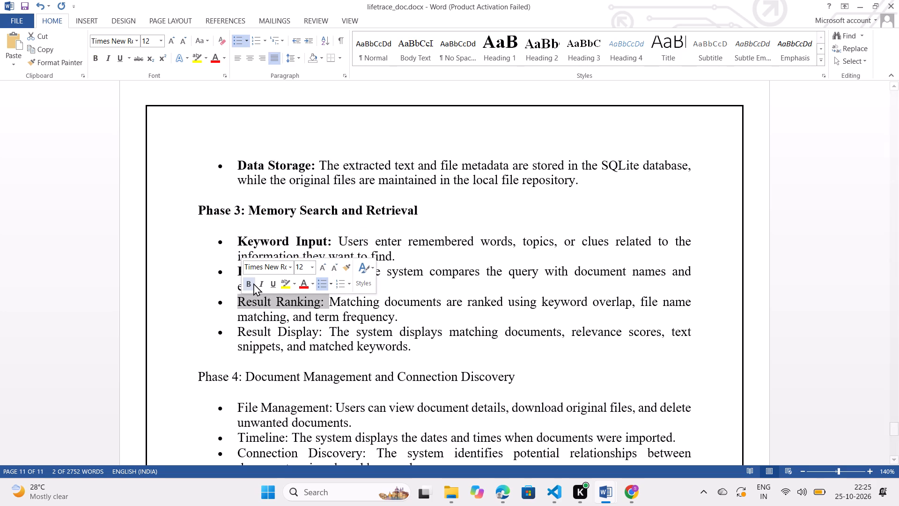
left_click(253, 283)
left_click_drag(324, 337, 243, 335)
left_click(247, 320)
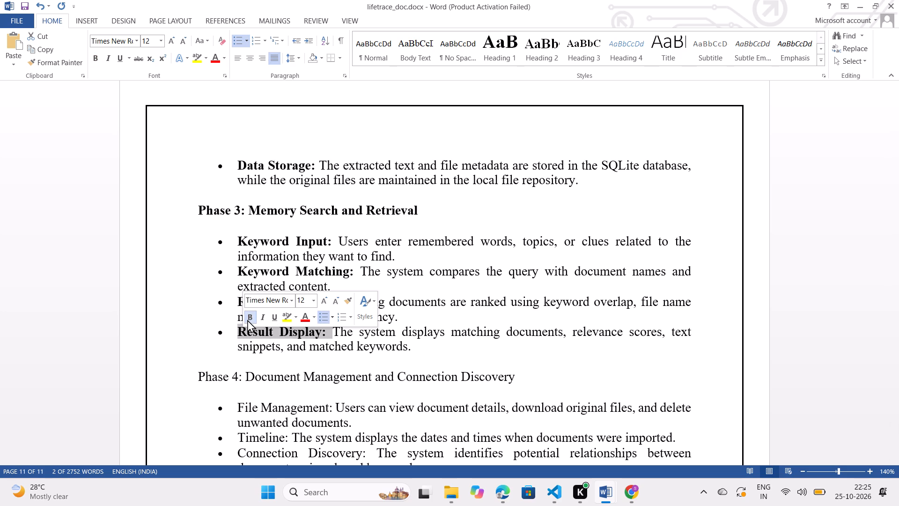
Make the "Phase 4: Document Management and Connection Discovery" heading bold.
left_click(300, 374)
left_click_drag(527, 377, 324, 356)
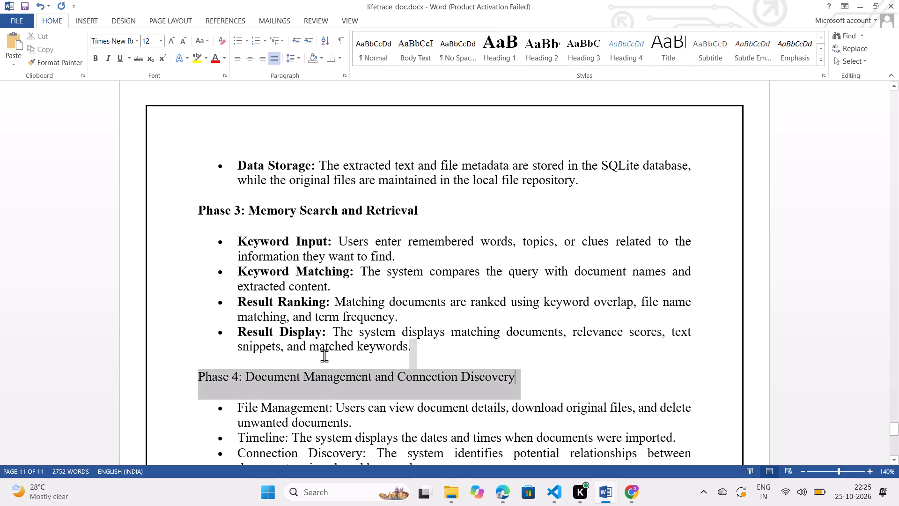
left_click_drag(324, 356, 200, 379)
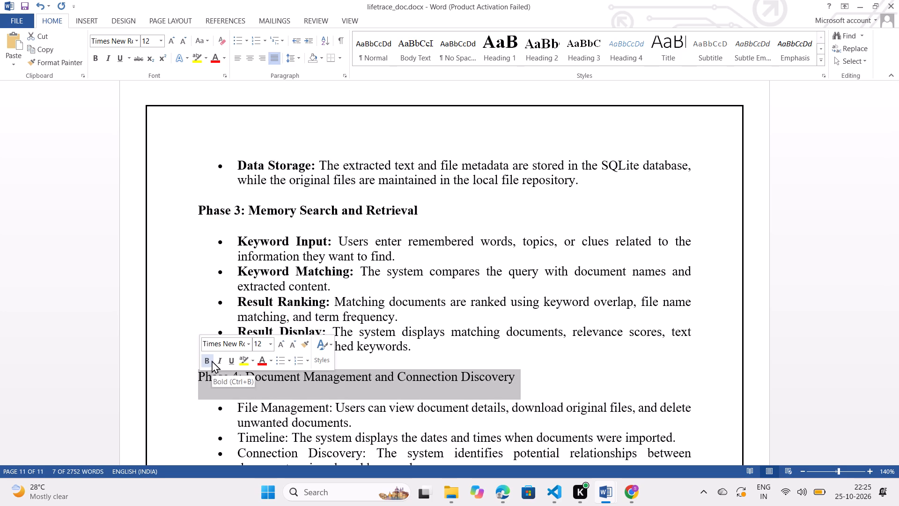
left_click(212, 360)
left_click(340, 407)
Make the Phase 4 bullet labels File Management, Timeline, Connection Discovery and User Feedback bold.
scroll(340, 407, "down", 2)
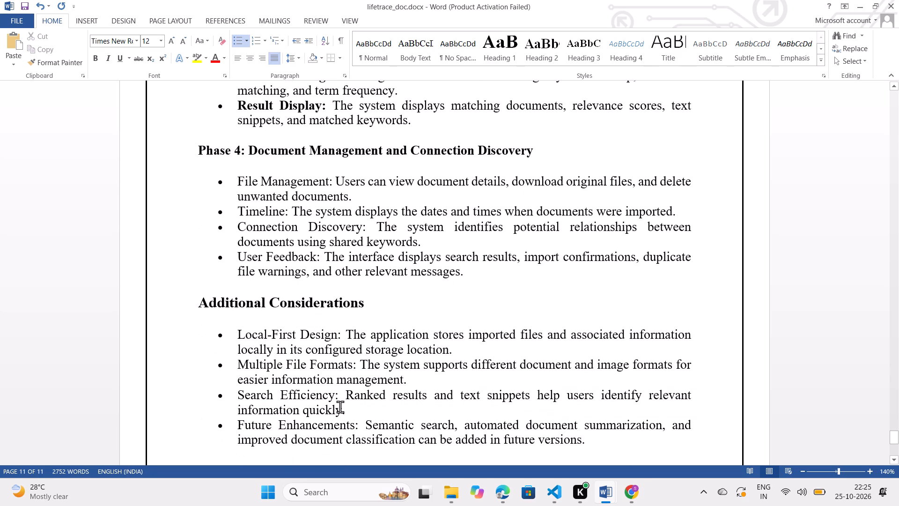
left_click_drag(333, 182, 266, 190)
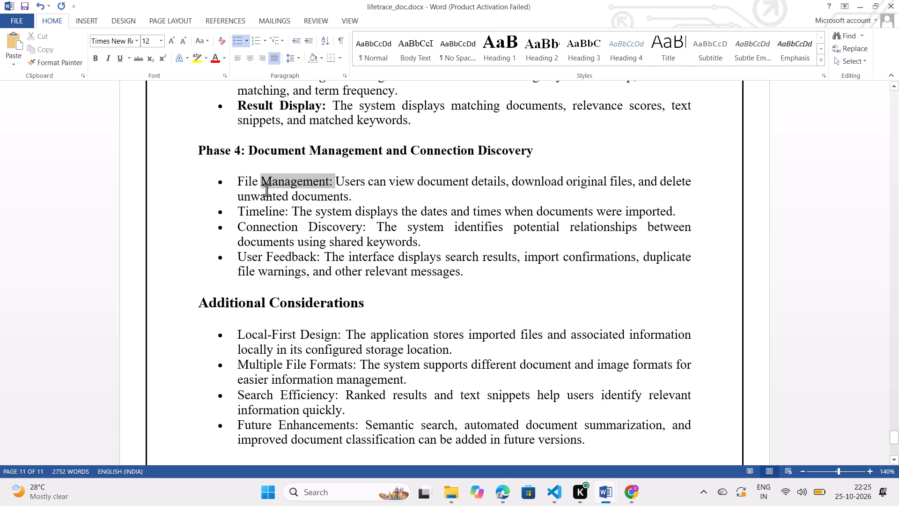
left_click_drag(266, 190, 246, 185)
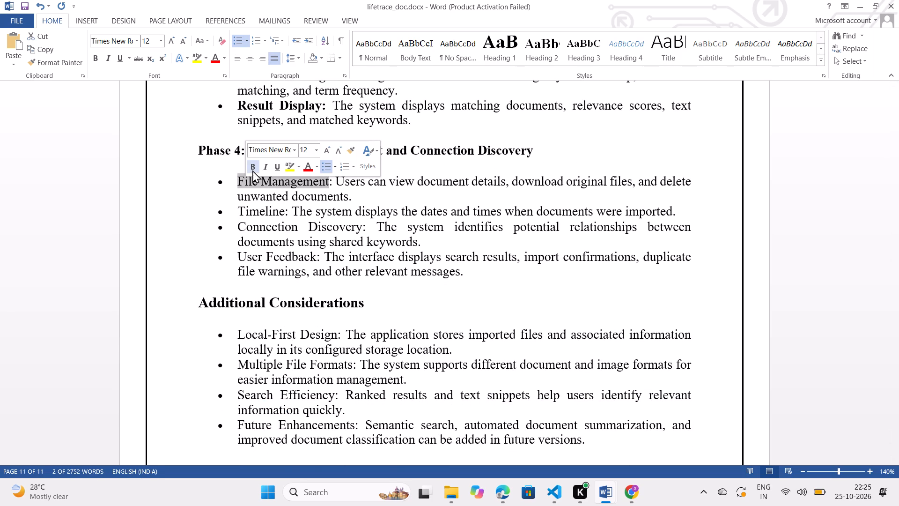
left_click(252, 170)
left_click_drag(294, 214, 250, 212)
left_click(256, 196)
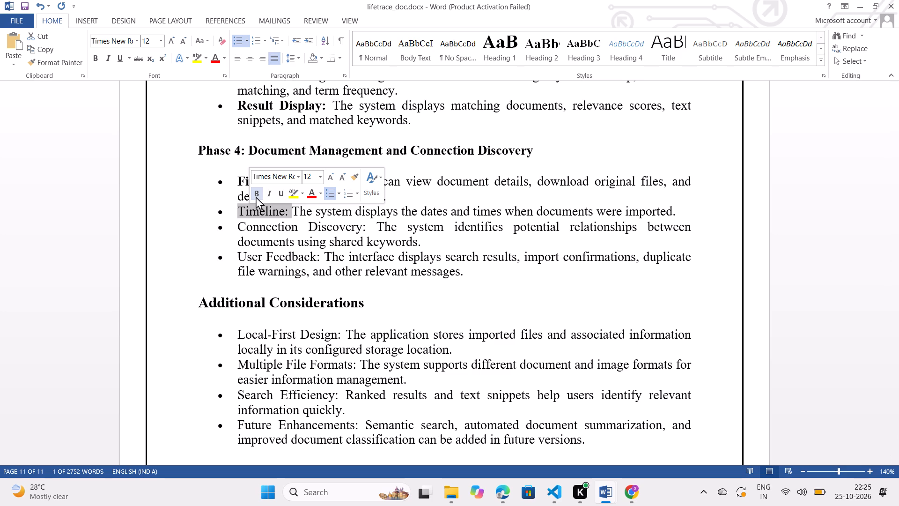
left_click_drag(369, 230, 271, 227)
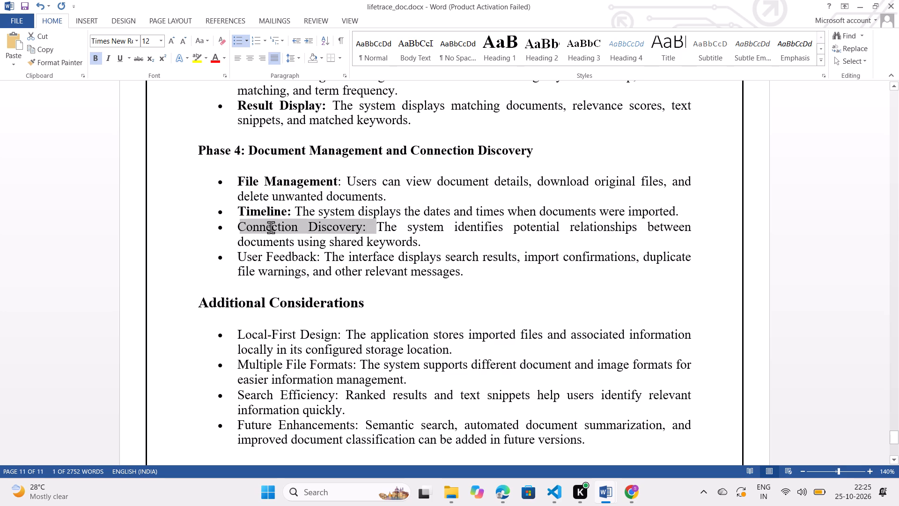
left_click_drag(271, 227, 258, 227)
left_click(265, 208)
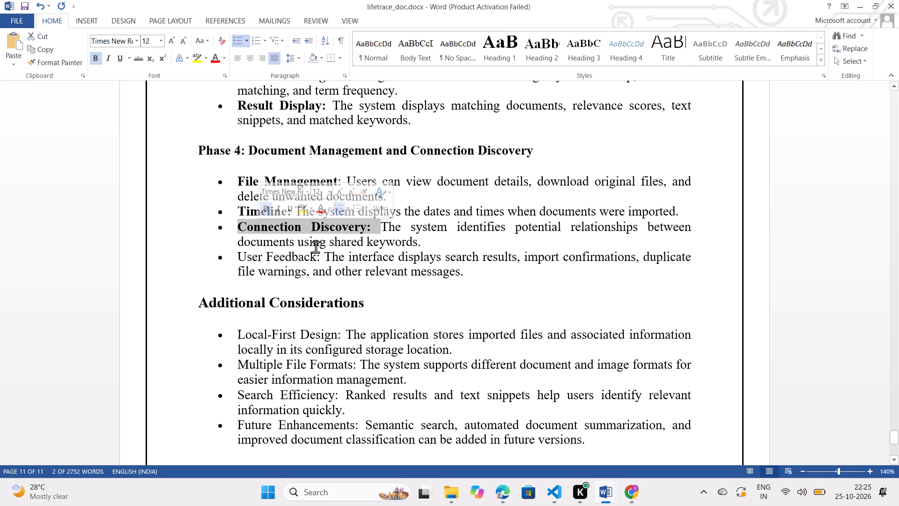
left_click_drag(323, 256, 246, 251)
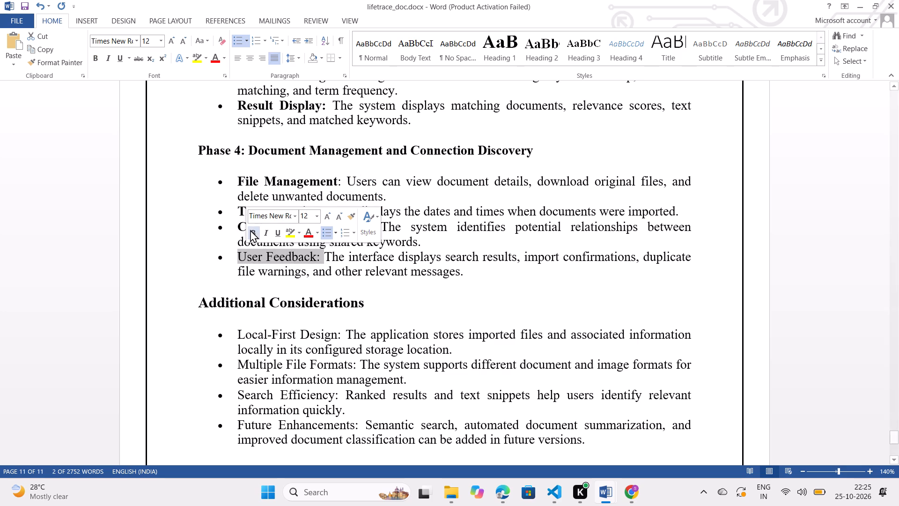
left_click(250, 228)
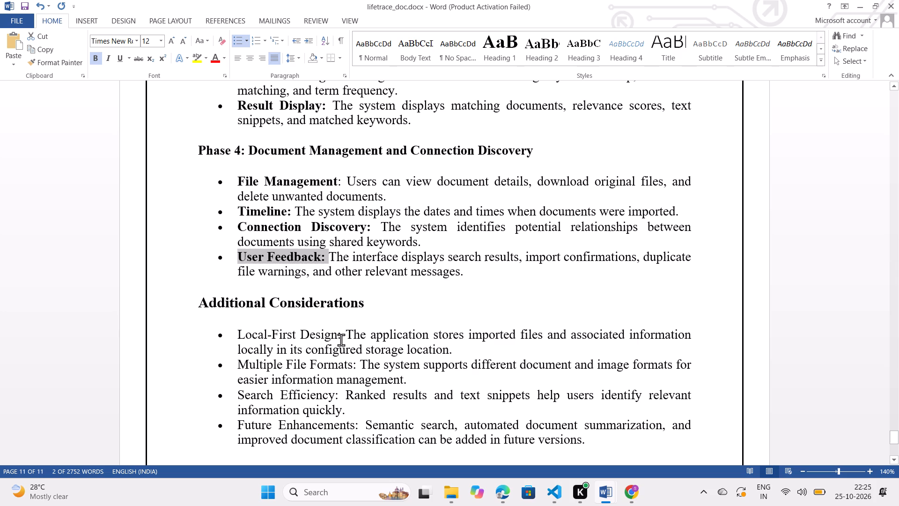
Make the Additional Considerations labels Local-First Design, Multiple File Formats, Search Efficiency and Future Enhancements bold.
left_click_drag(341, 340, 240, 329)
left_click(247, 309)
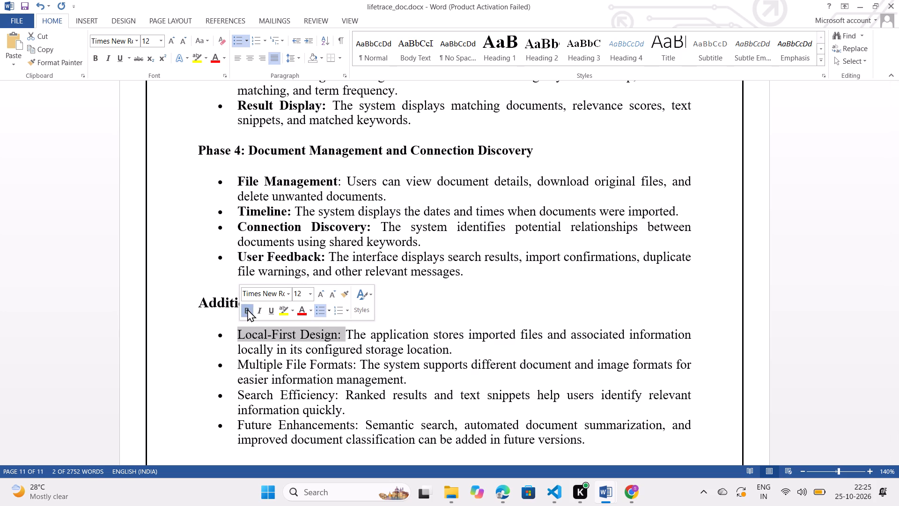
left_click_drag(356, 364, 339, 361)
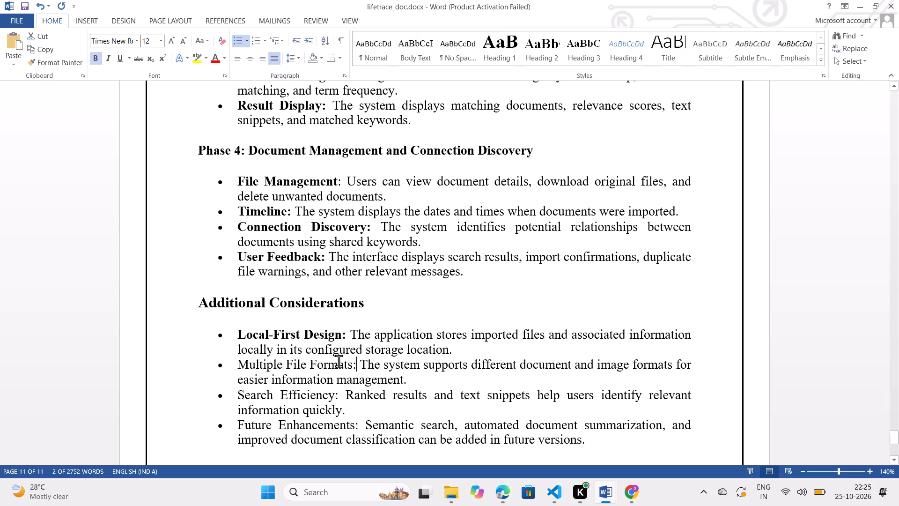
left_click_drag(339, 361, 263, 362)
left_click(267, 340)
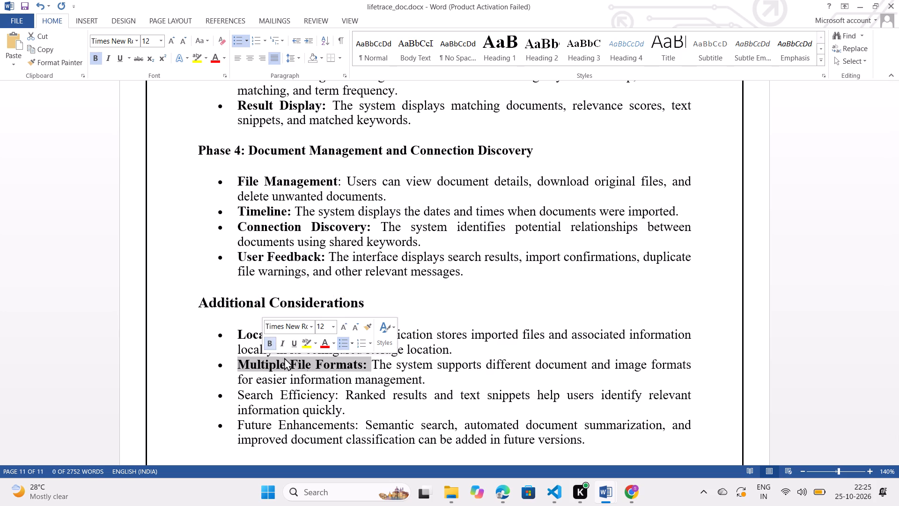
left_click_drag(342, 402, 259, 394)
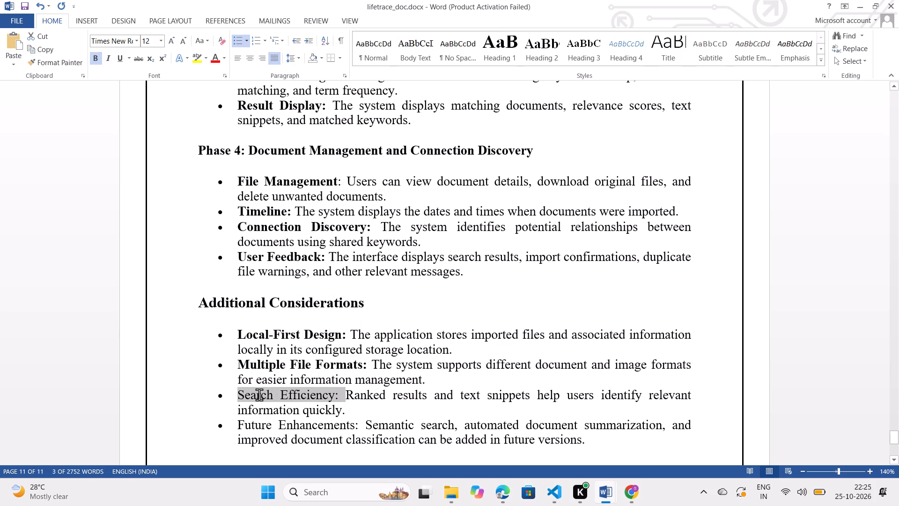
left_click_drag(259, 394, 257, 394)
left_click(263, 380)
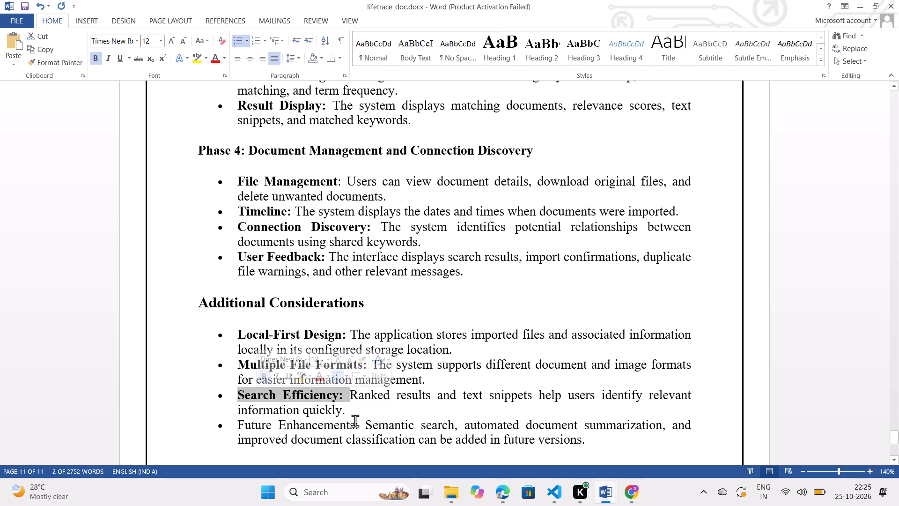
left_click_drag(357, 424, 249, 420)
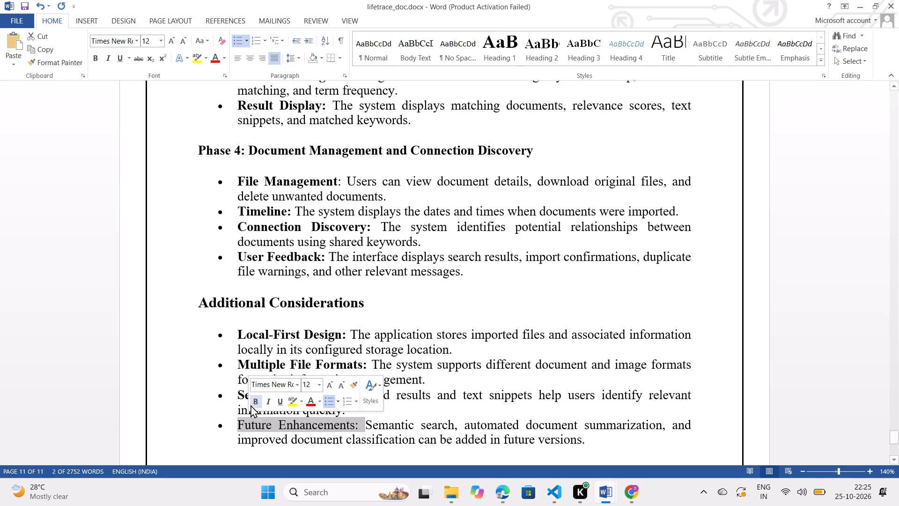
left_click(252, 402)
left_click(307, 442)
scroll(307, 442, "up", 2)
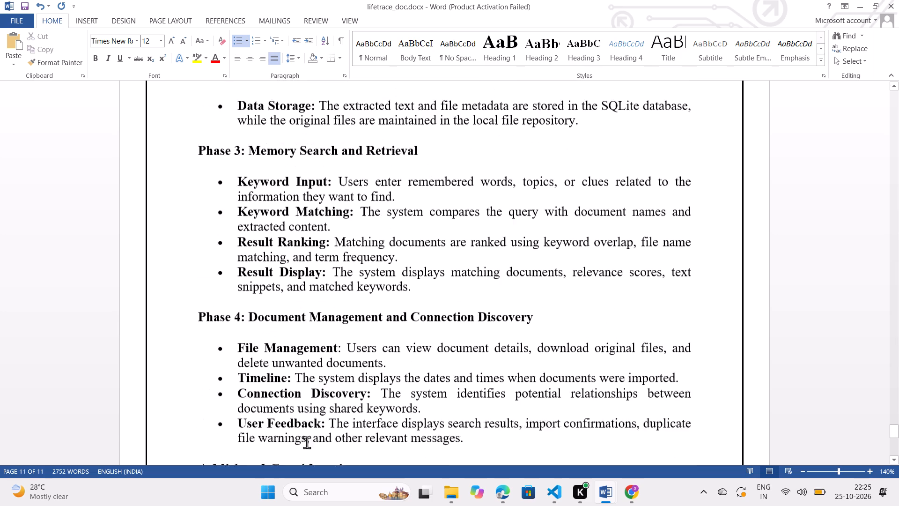
scroll(307, 442, "up", 2)
scroll(307, 442, "right", 1)
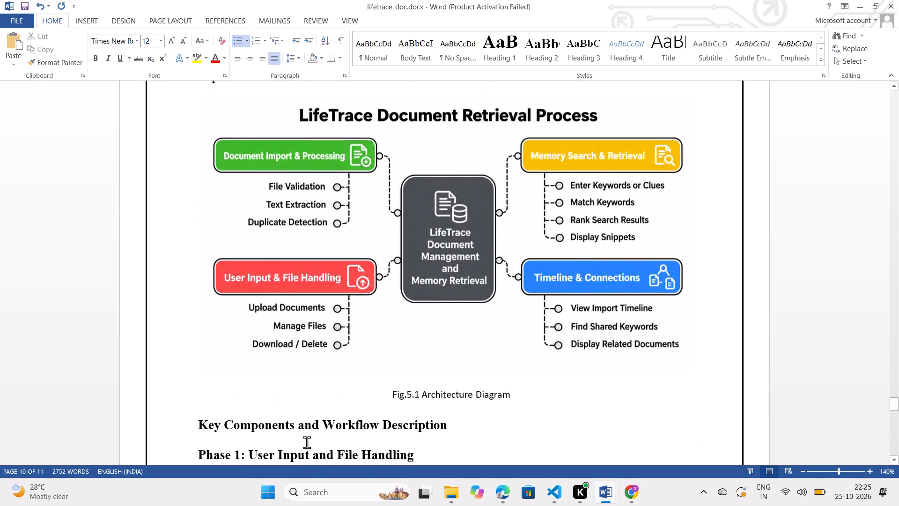
scroll(307, 442, "right", 1)
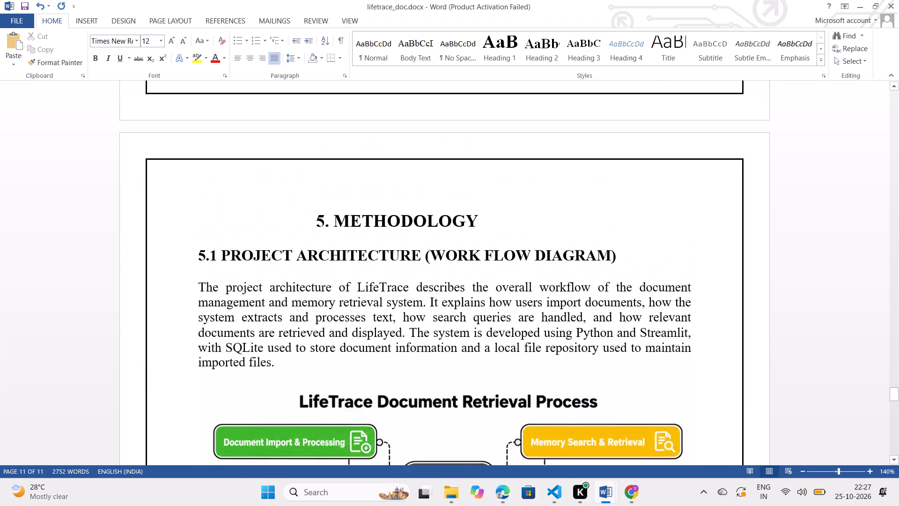
scroll(649, 436, "up", 3)
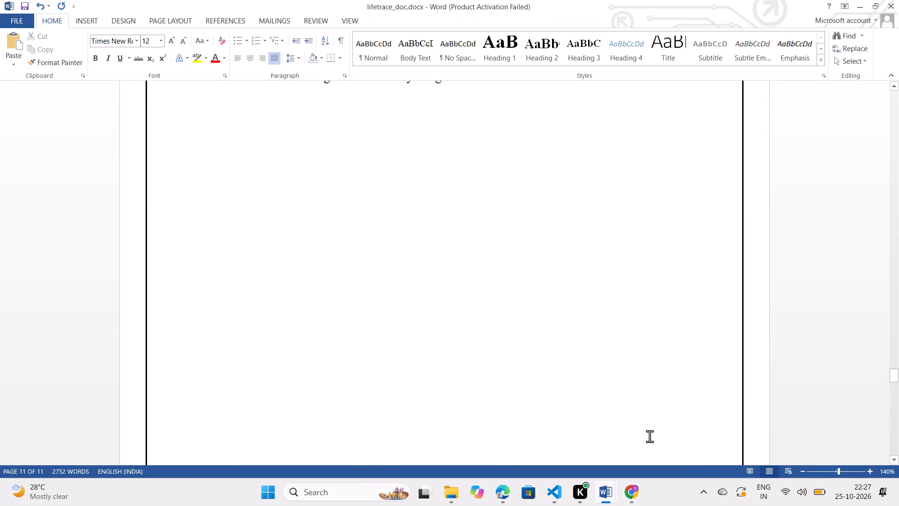
scroll(649, 436, "up", 19)
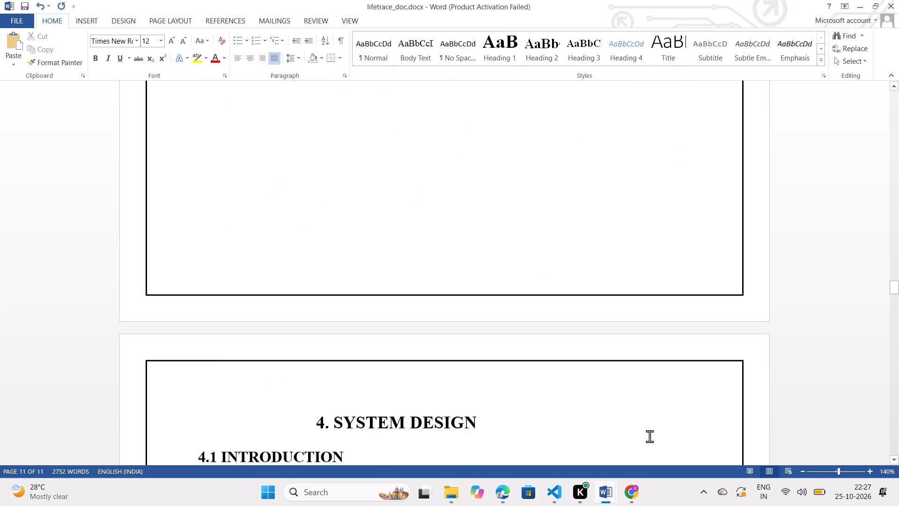
scroll(649, 436, "up", 18)
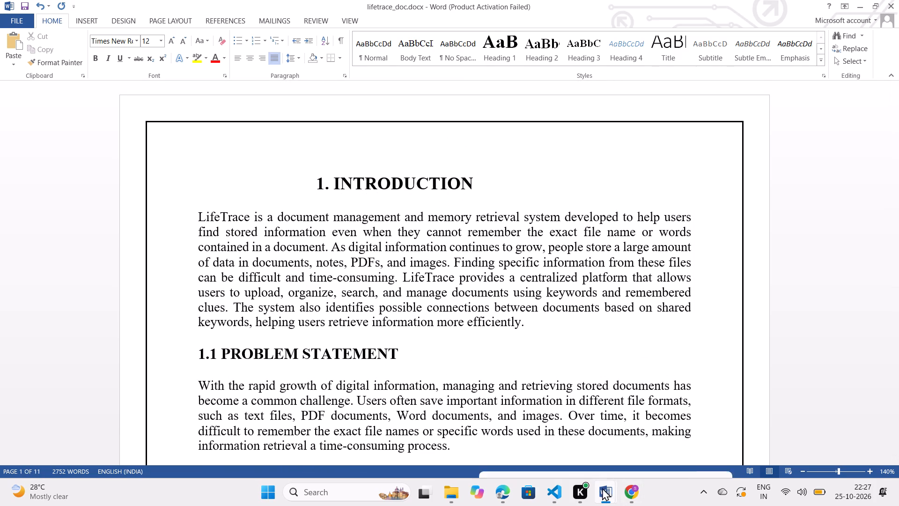
Switch to the 23 batch Word document and review its front matter from the LifeTrace cover page through the certificates and acknowledgement to the Abstract.
left_click(539, 427)
scroll(539, 427, "up", 8)
scroll(539, 427, "down", 1)
scroll(539, 427, "up", 20)
scroll(539, 427, "up", 12)
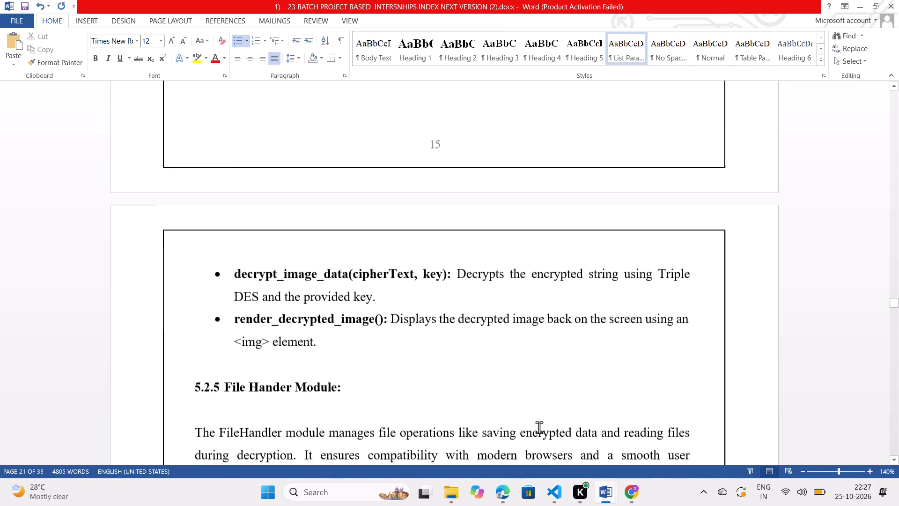
scroll(539, 427, "up", 20)
scroll(539, 427, "up", 20)
scroll(539, 427, "up", 20)
scroll(539, 427, "up", 20)
scroll(539, 427, "up", 1)
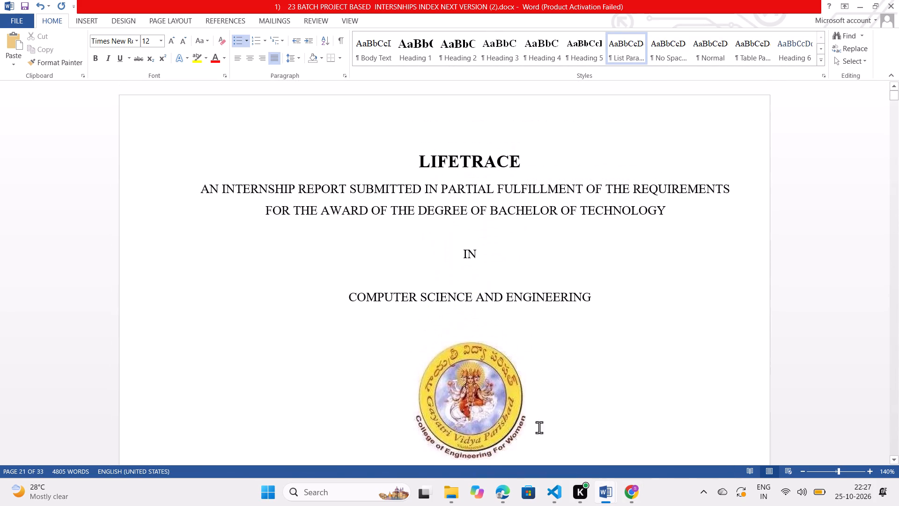
scroll(539, 427, "down", 7)
scroll(539, 427, "up", 3)
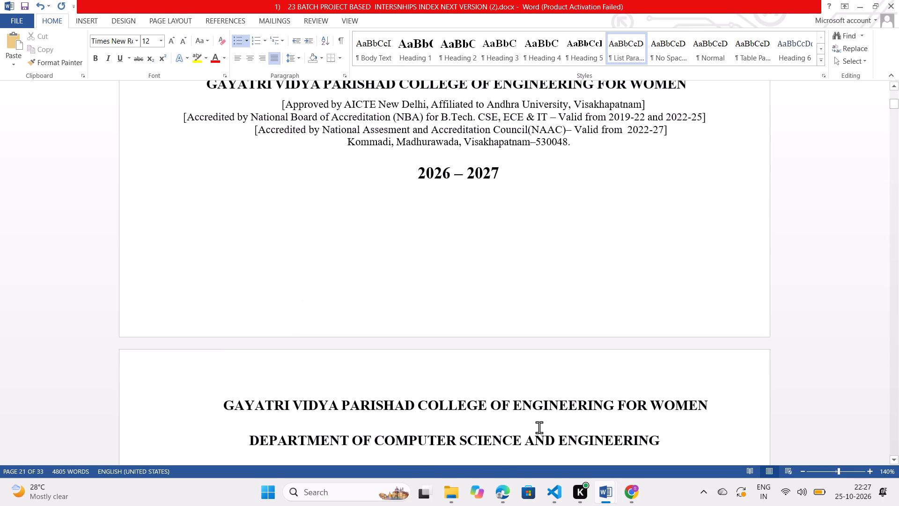
scroll(539, 427, "up", 1)
left_click(535, 154)
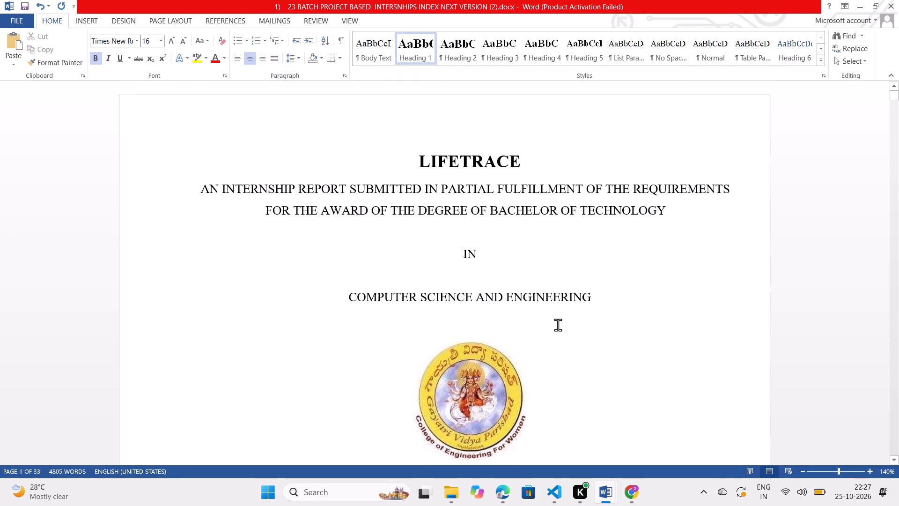
scroll(558, 325, "down", 6)
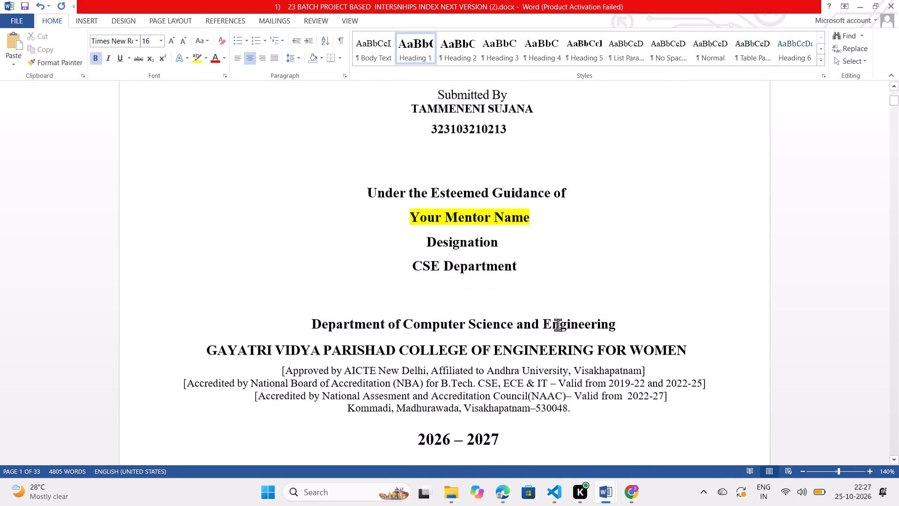
scroll(558, 325, "down", 4)
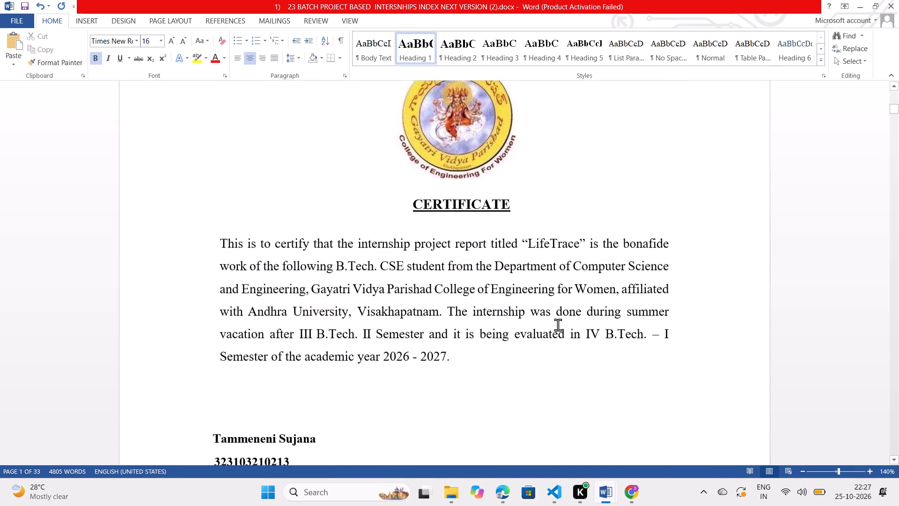
scroll(558, 325, "down", 7)
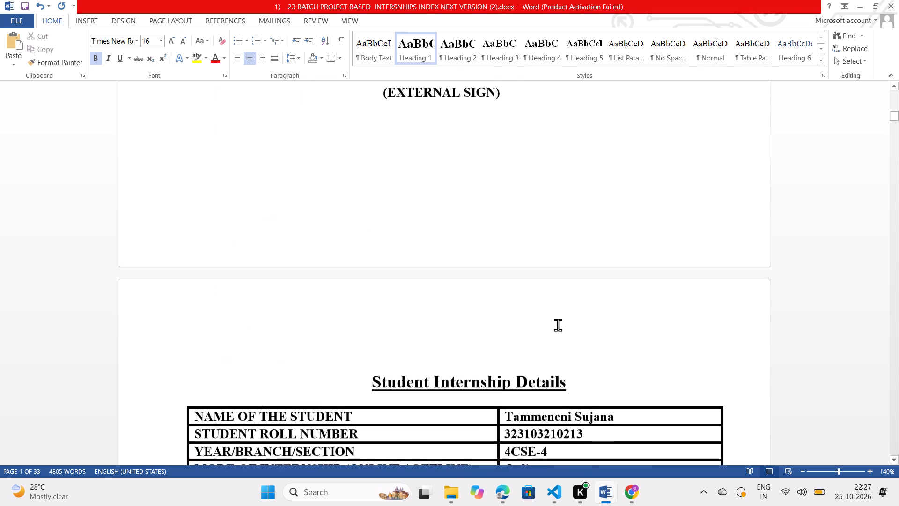
scroll(558, 325, "down", 9)
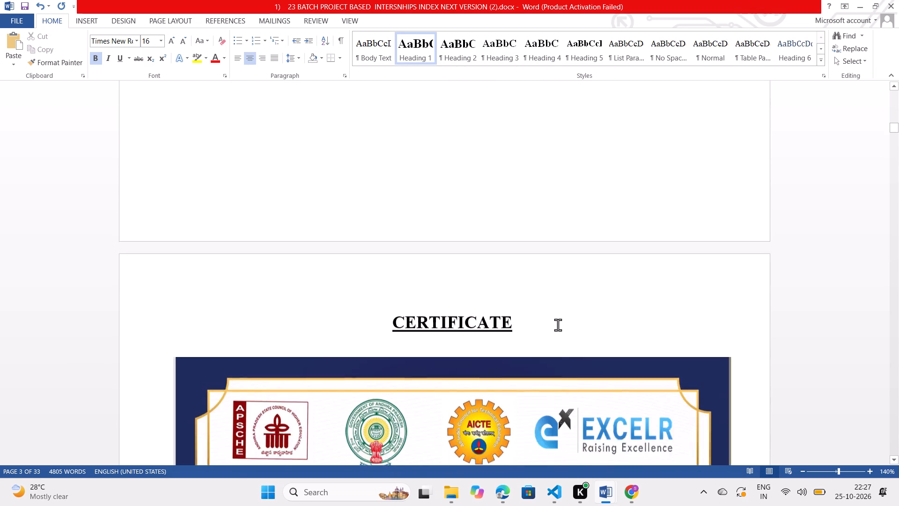
scroll(558, 325, "down", 5)
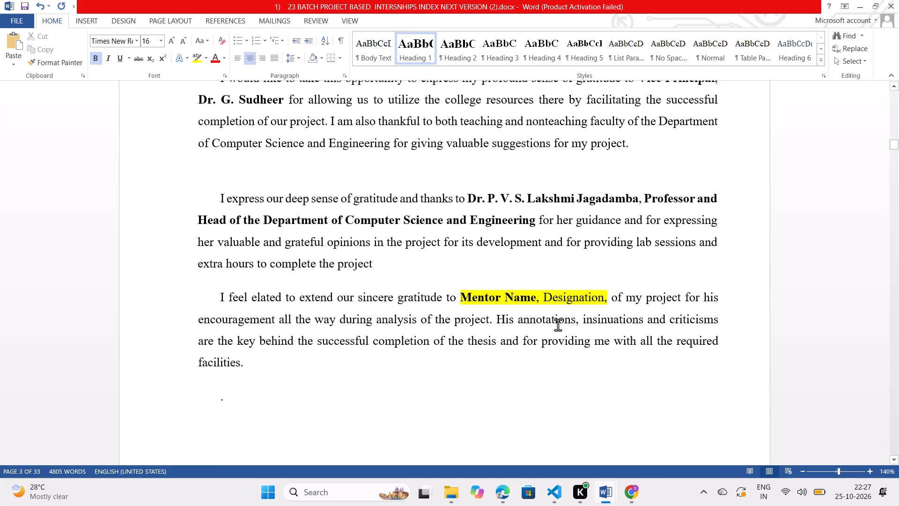
scroll(558, 325, "down", 8)
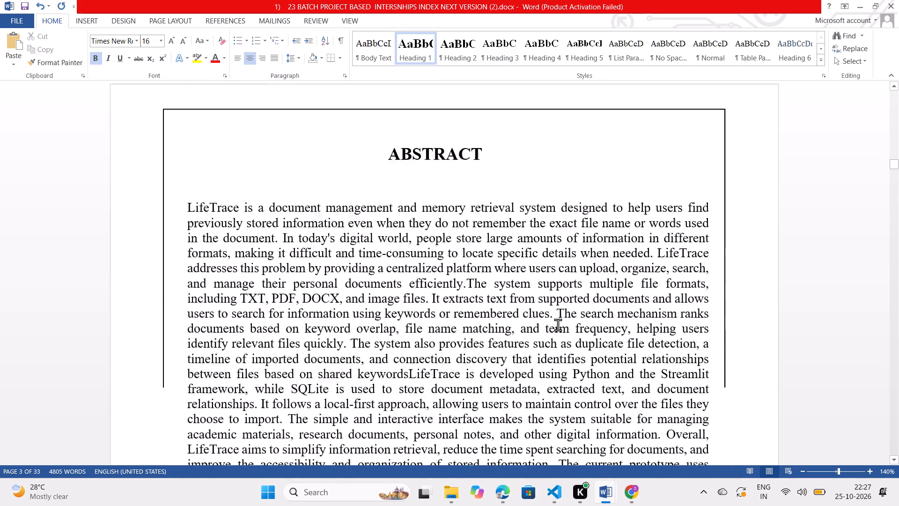
scroll(558, 325, "down", 1)
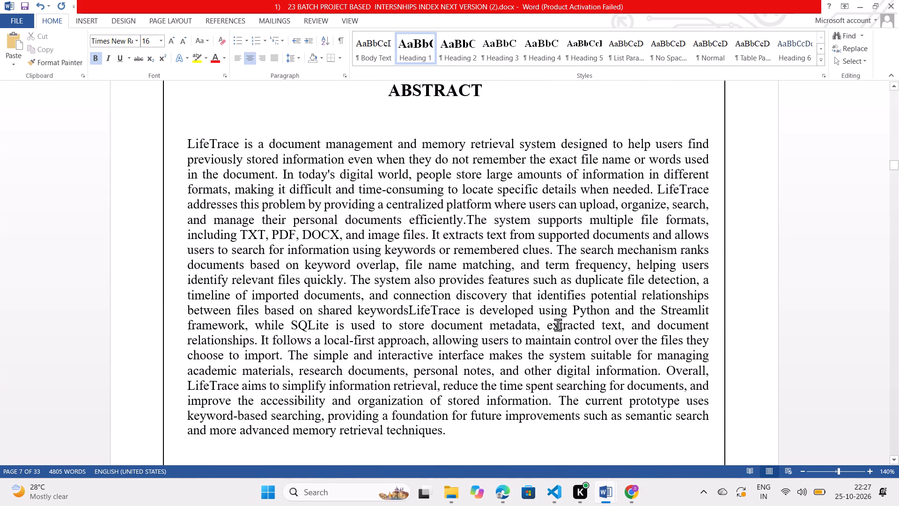
scroll(558, 325, "down", 3)
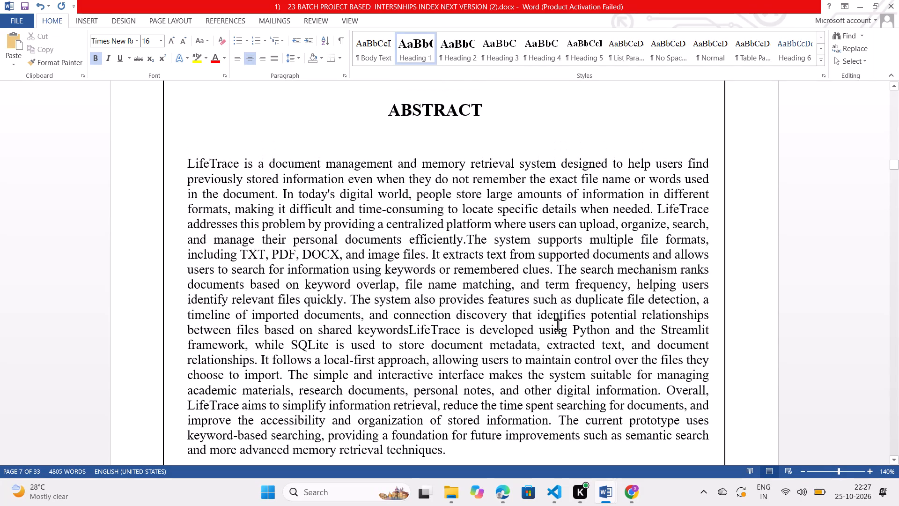
scroll(558, 325, "down", 4)
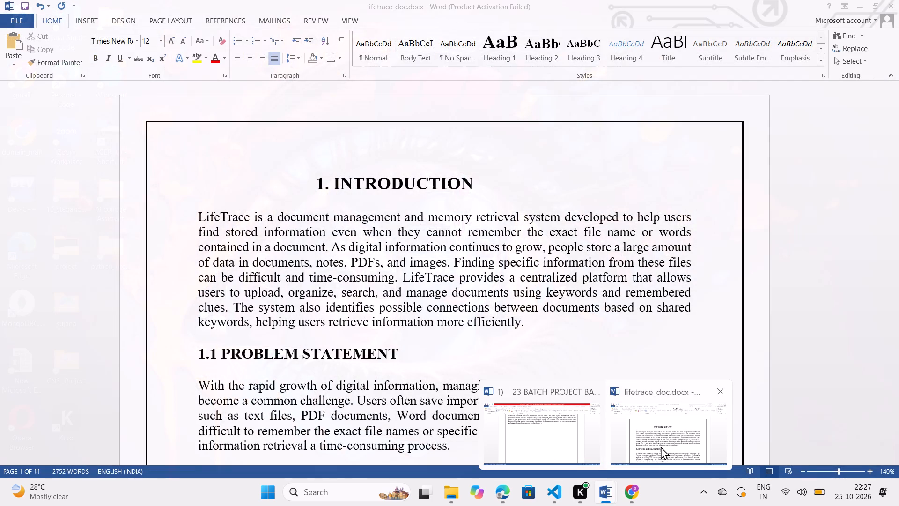
Switch to the LifeTrace document and add blank lines below the Additional Considerations list until a new page starts.
left_click(661, 446)
scroll(661, 446, "down", 10)
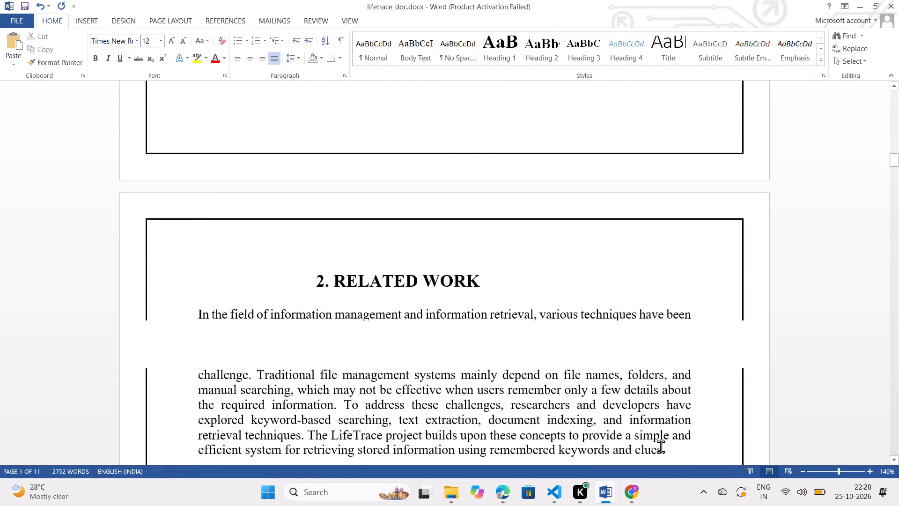
scroll(661, 446, "down", 20)
scroll(661, 446, "down", 20)
scroll(661, 446, "down", 20)
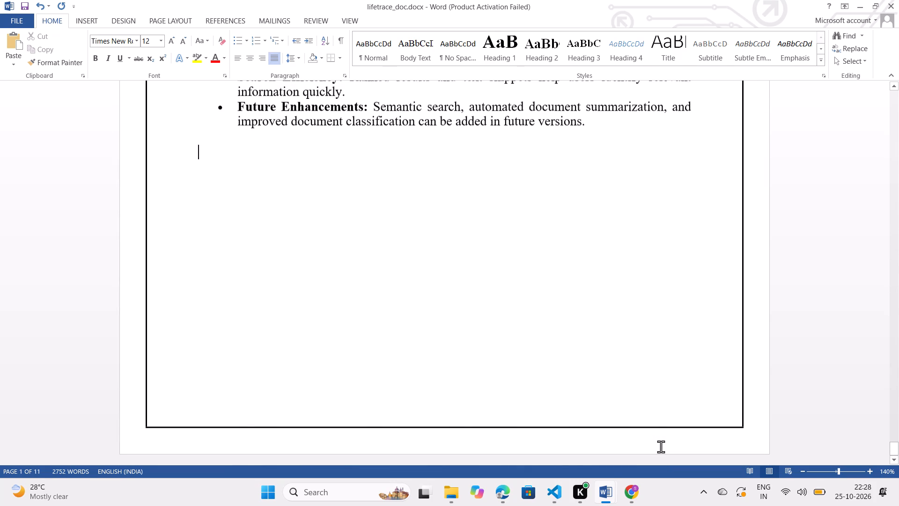
scroll(661, 446, "up", 6)
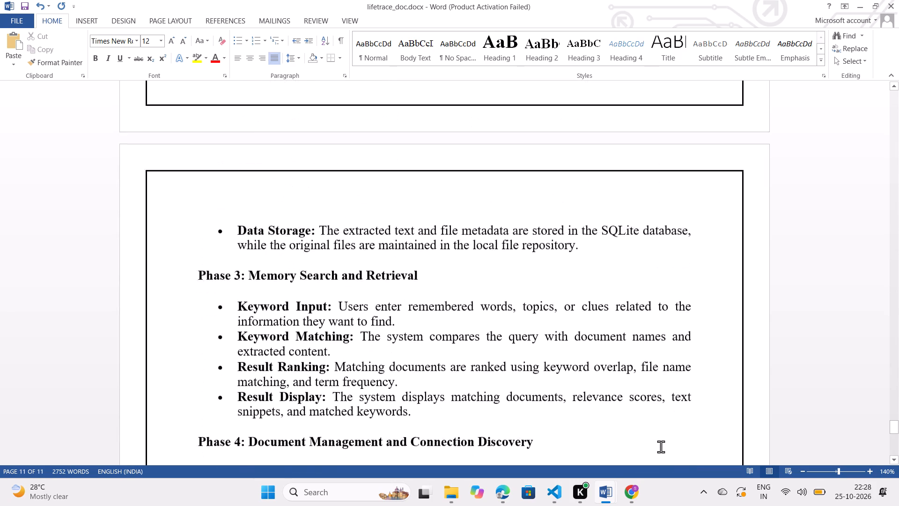
scroll(661, 446, "up", 2)
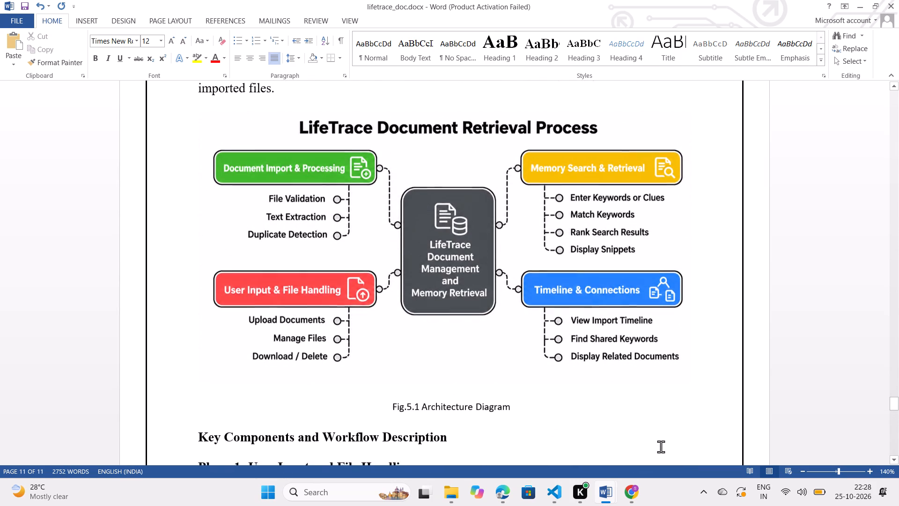
scroll(661, 446, "up", 1)
scroll(661, 446, "down", 3)
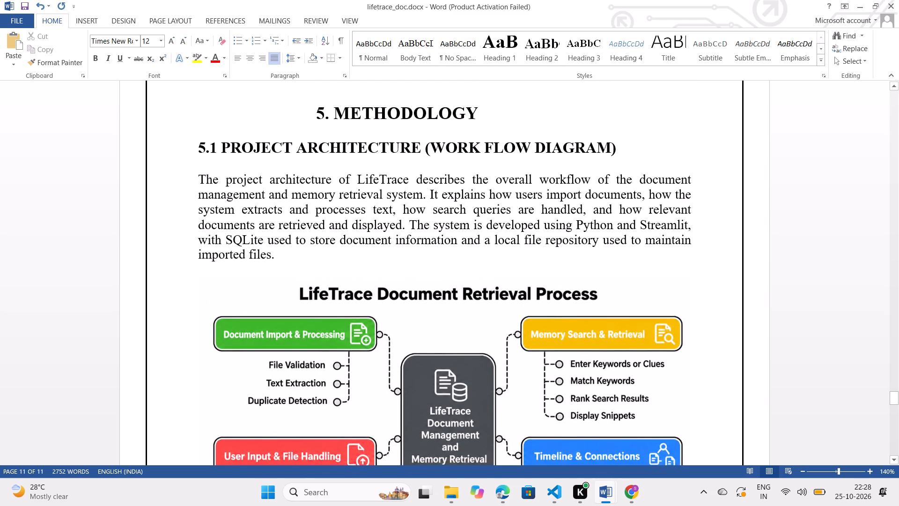
scroll(661, 446, "down", 1)
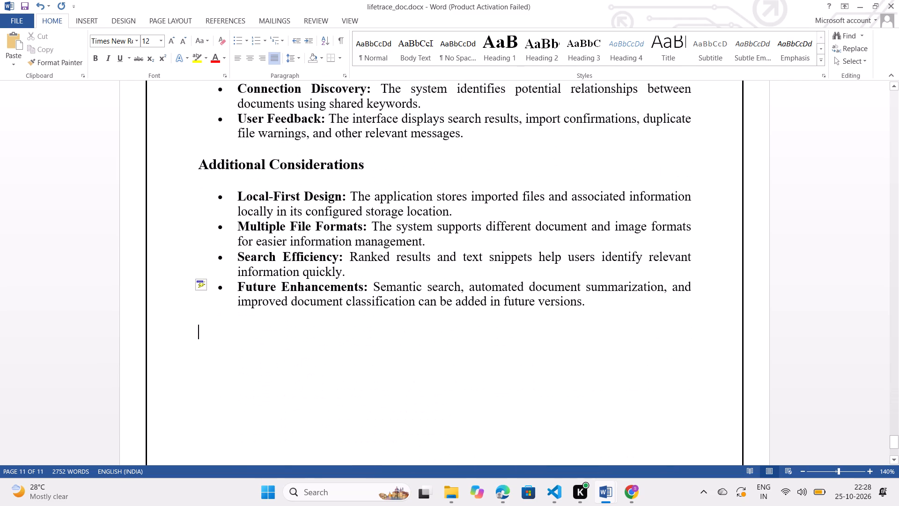
key("Return")
key("Return")
key("Return")
key("Return")
key("Return")
key("Return")
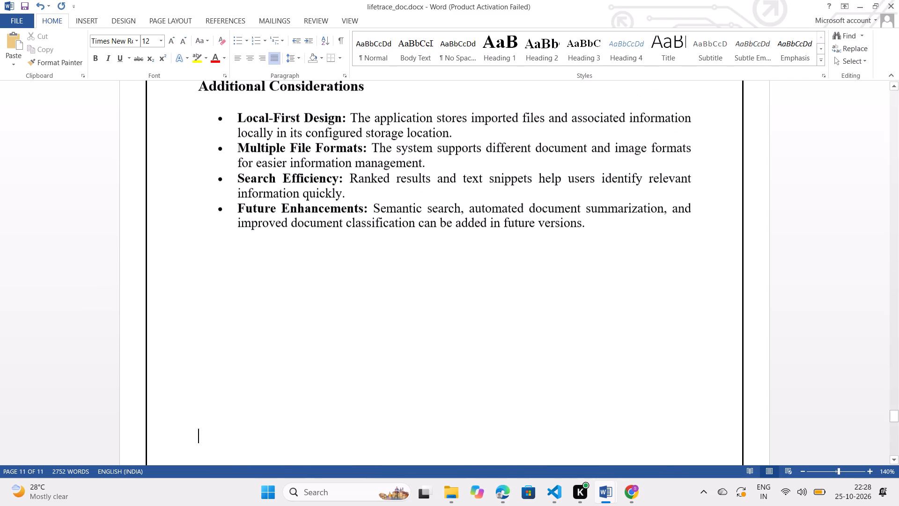
key("Return")
key("Return")
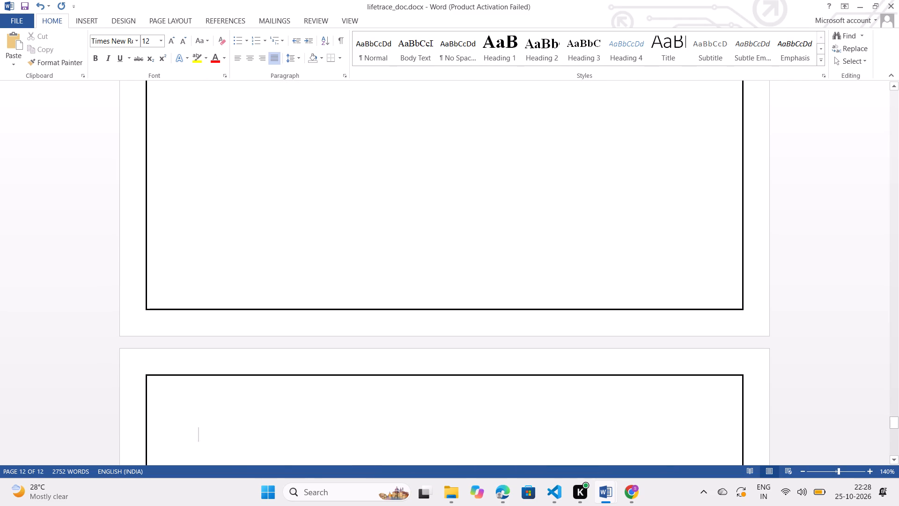
Paste the copied 5.2 Modules in Project text on the new page and look it over from 5.2.6 back to its heading.
key("ctrl+v")
scroll(661, 446, "up", 1)
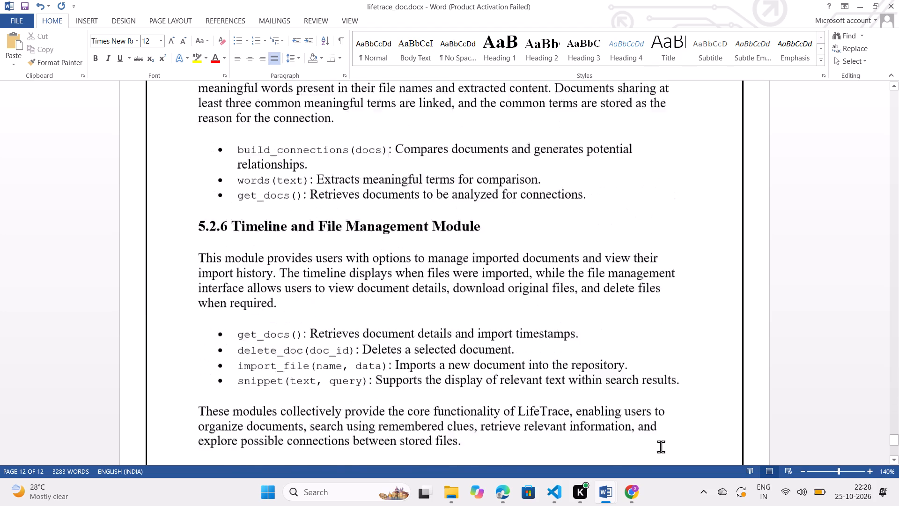
scroll(661, 446, "up", 6)
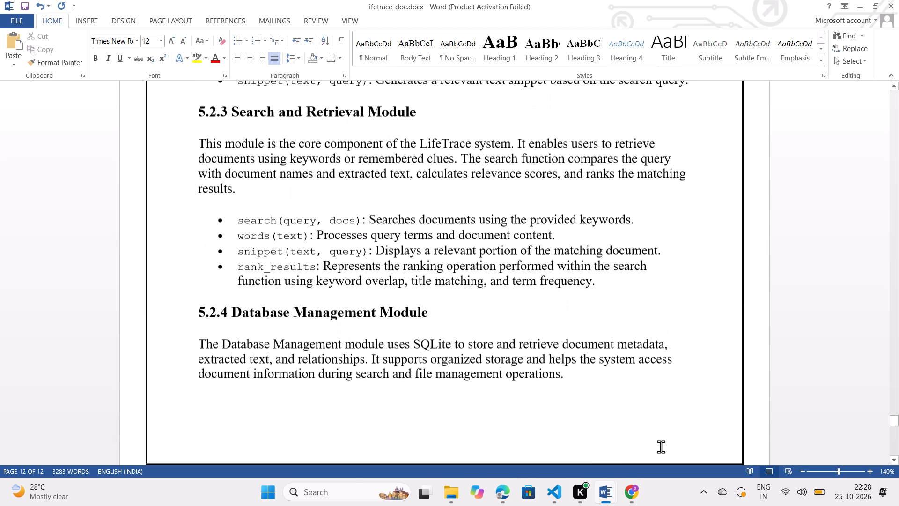
scroll(661, 446, "up", 7)
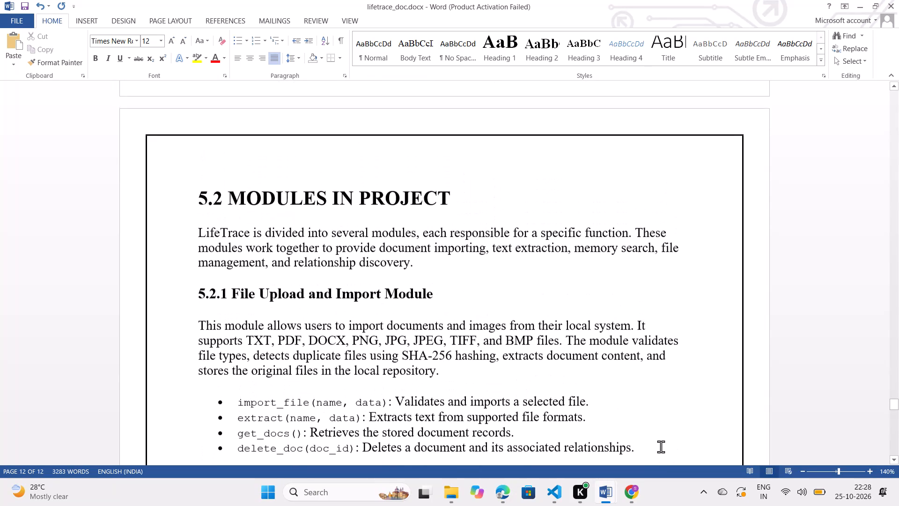
scroll(661, 446, "down", 7)
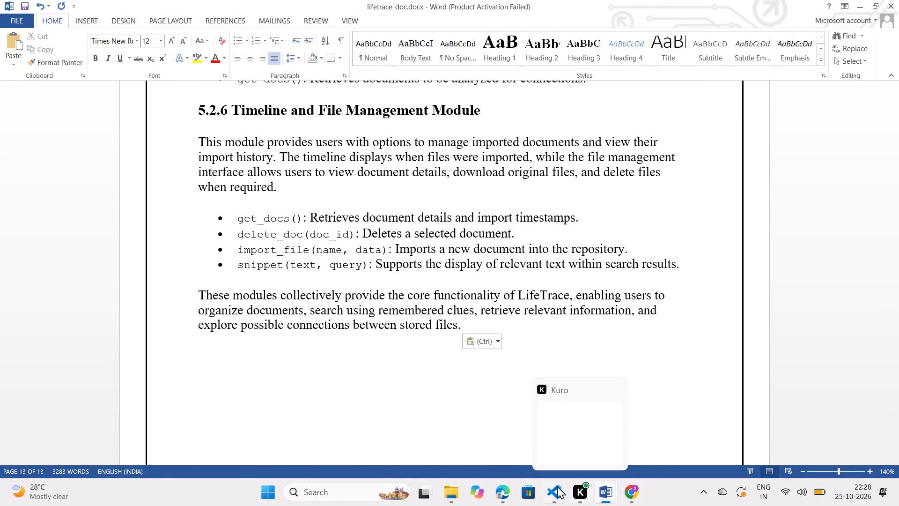
Switch to the 23 batch document and examine its chapters for how the Methodology phases and the 5.2 module subsections are laid out.
left_click(527, 406)
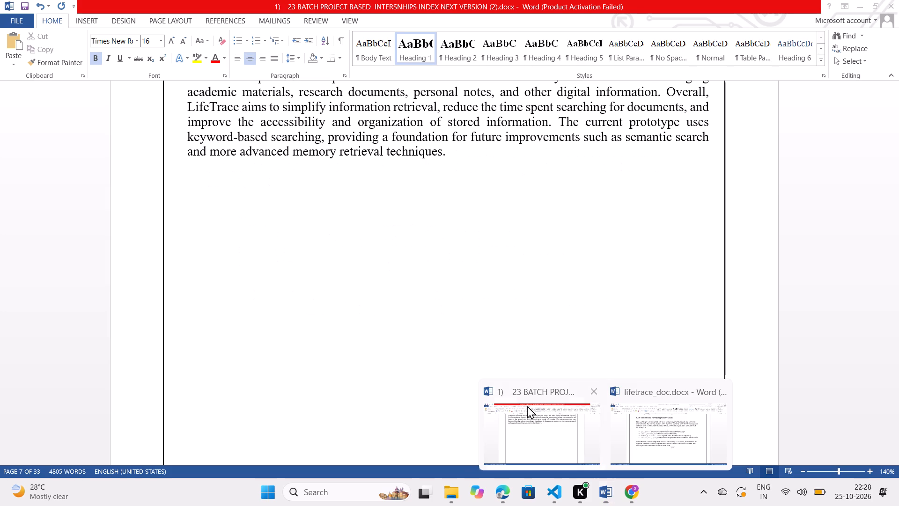
scroll(527, 406, "up", 4)
scroll(527, 406, "down", 20)
scroll(527, 406, "down", 13)
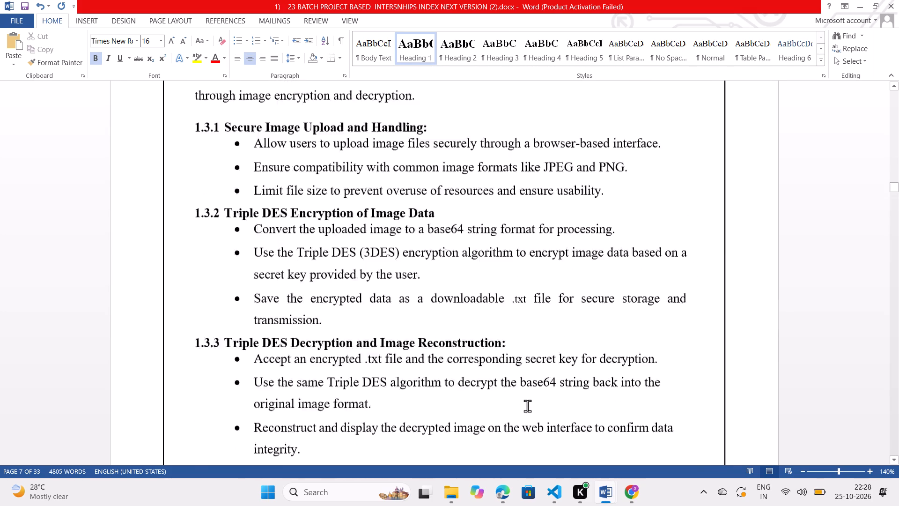
scroll(527, 406, "down", 20)
scroll(527, 406, "down", 20)
scroll(527, 406, "down", 20)
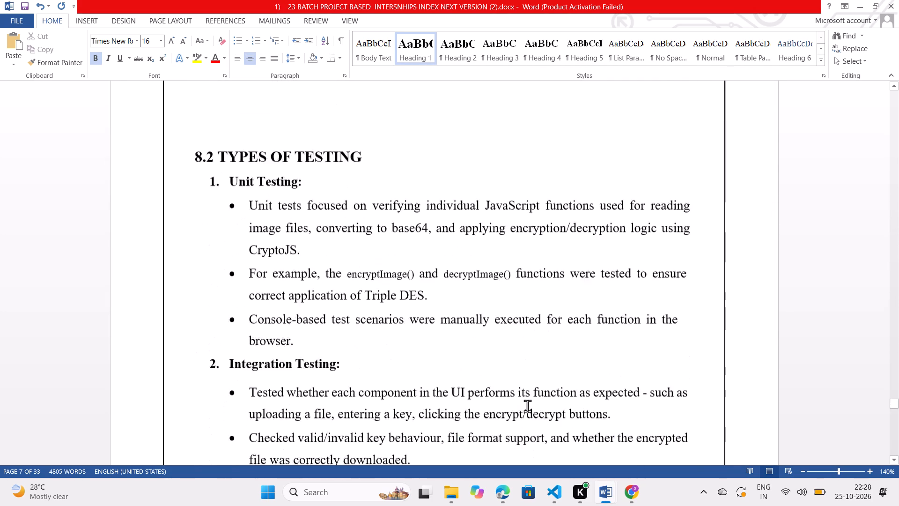
scroll(527, 406, "up", 18)
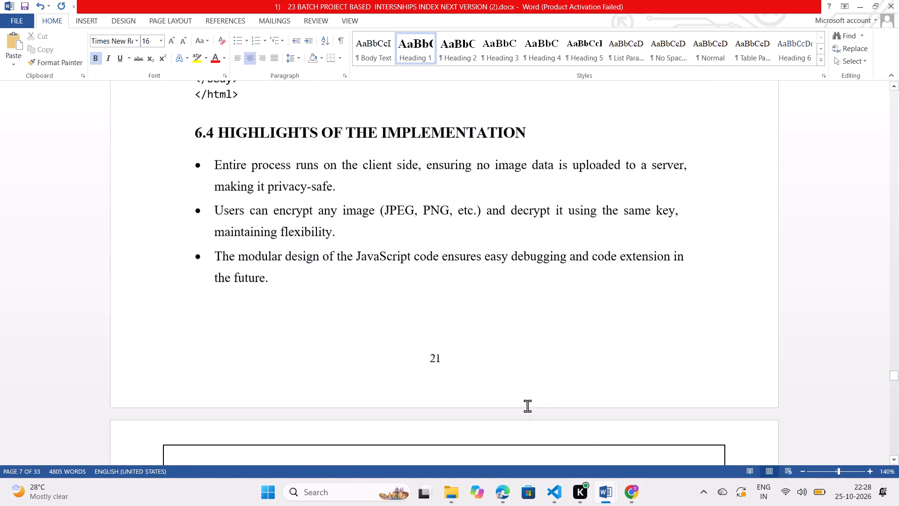
scroll(527, 406, "up", 1)
scroll(527, 406, "up", 20)
scroll(527, 406, "up", 9)
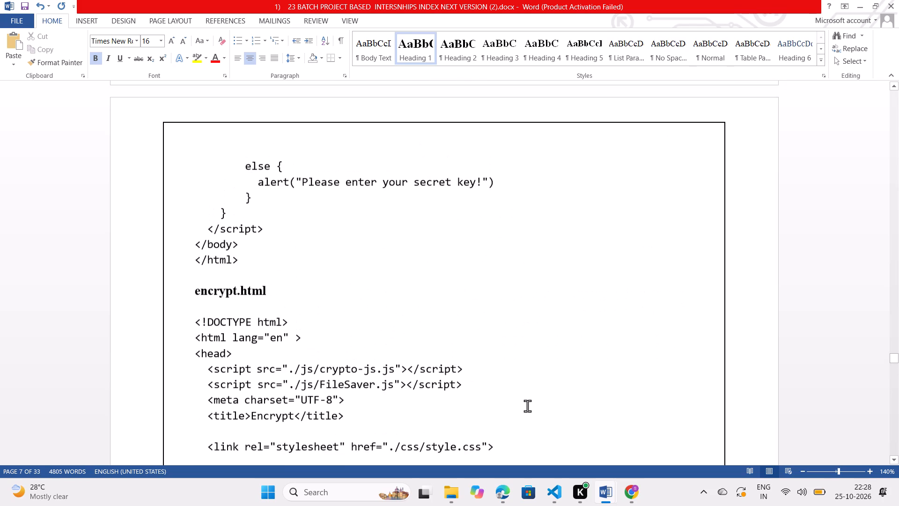
scroll(527, 406, "up", 20)
scroll(527, 406, "up", 11)
scroll(527, 406, "down", 9)
scroll(527, 406, "up", 20)
scroll(527, 406, "up", 4)
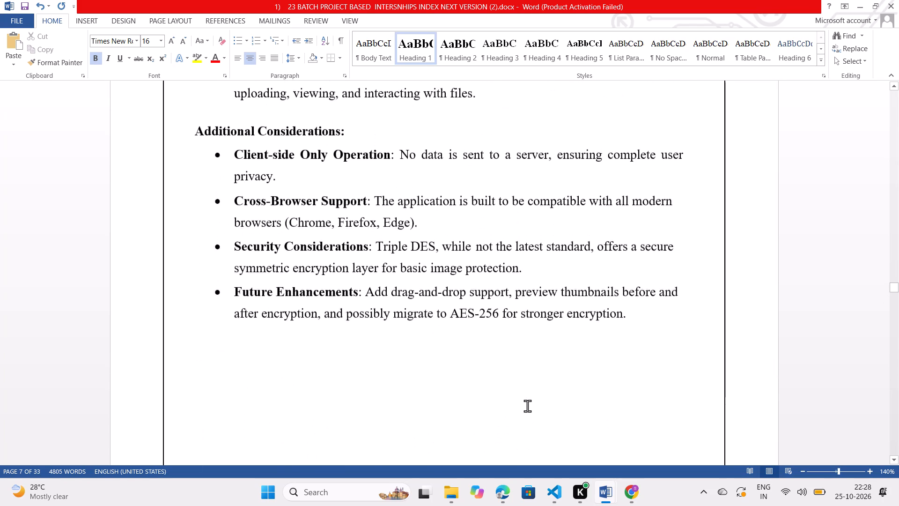
scroll(527, 406, "down", 2)
scroll(526, 414, "up", 4)
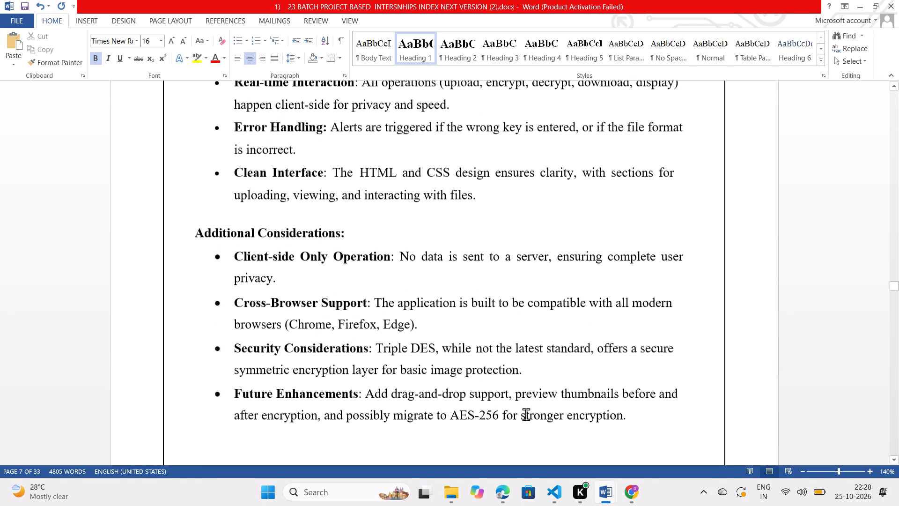
scroll(526, 414, "up", 7)
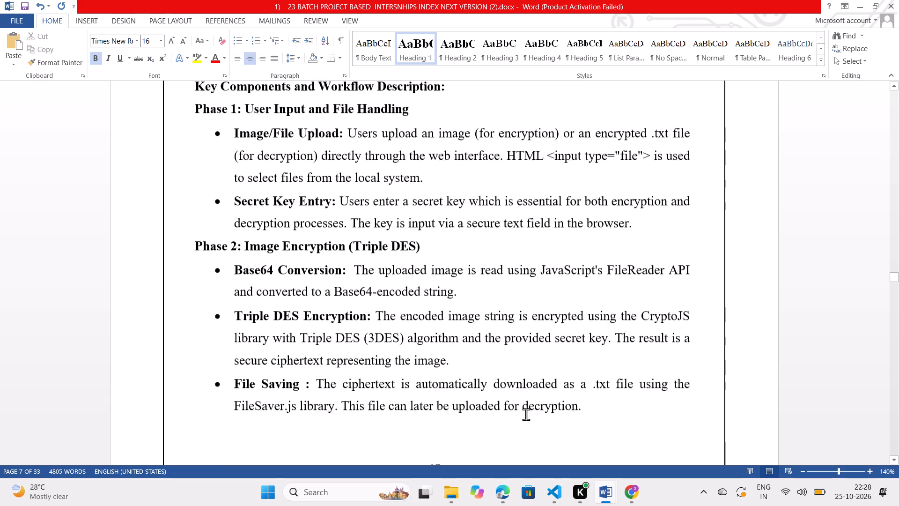
scroll(526, 414, "down", 4)
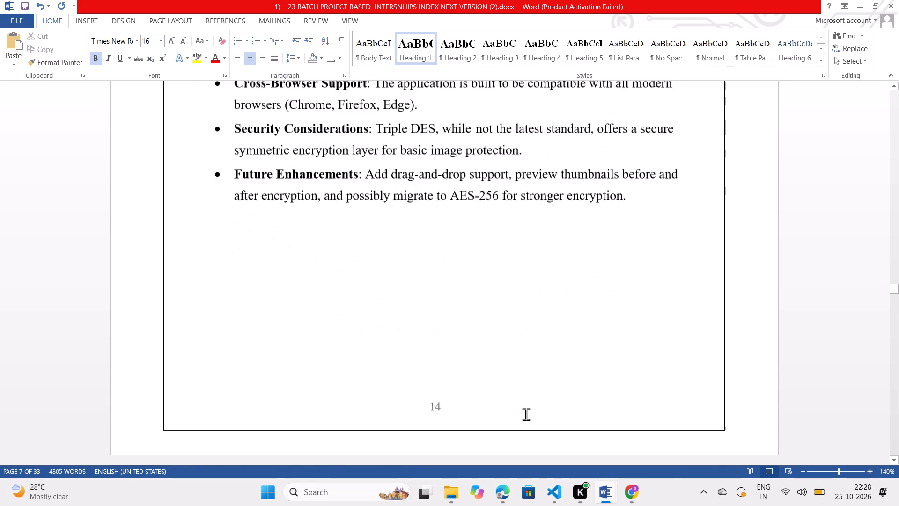
scroll(526, 414, "down", 4)
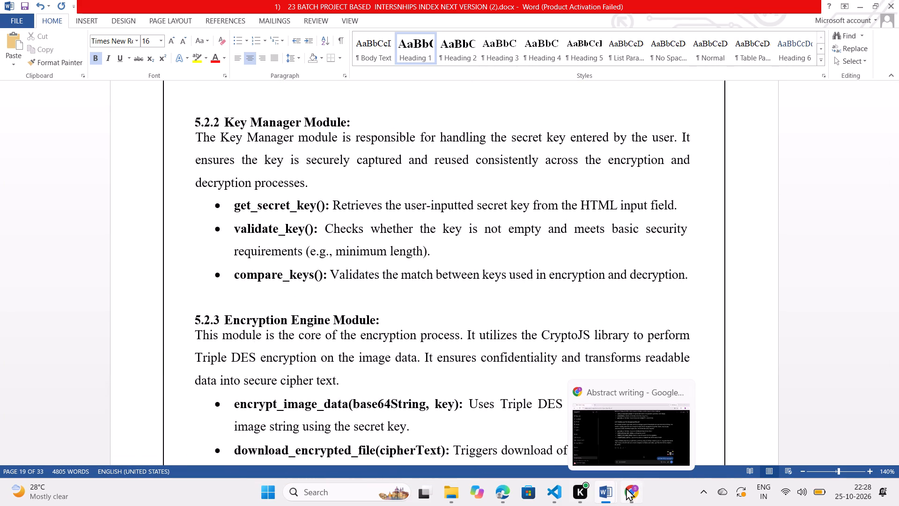
Switch back to the LifeTrace document and set the 5.2 MODULES IN PROJECT heading to font size 14.
left_click(655, 430)
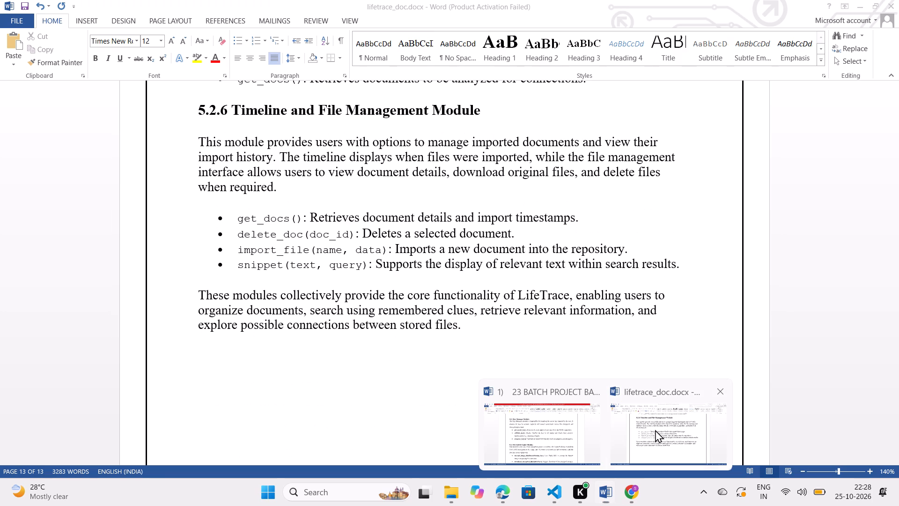
scroll(444, 280, "up", 1)
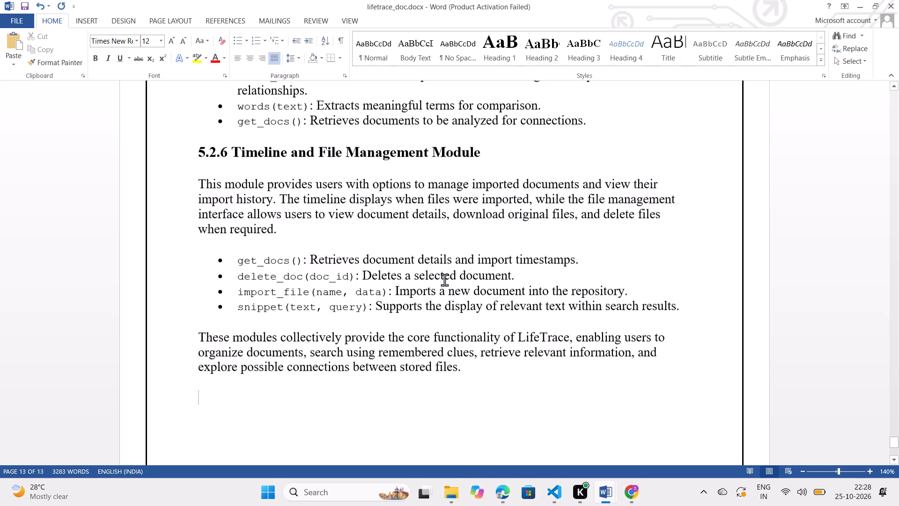
scroll(444, 280, "up", 7)
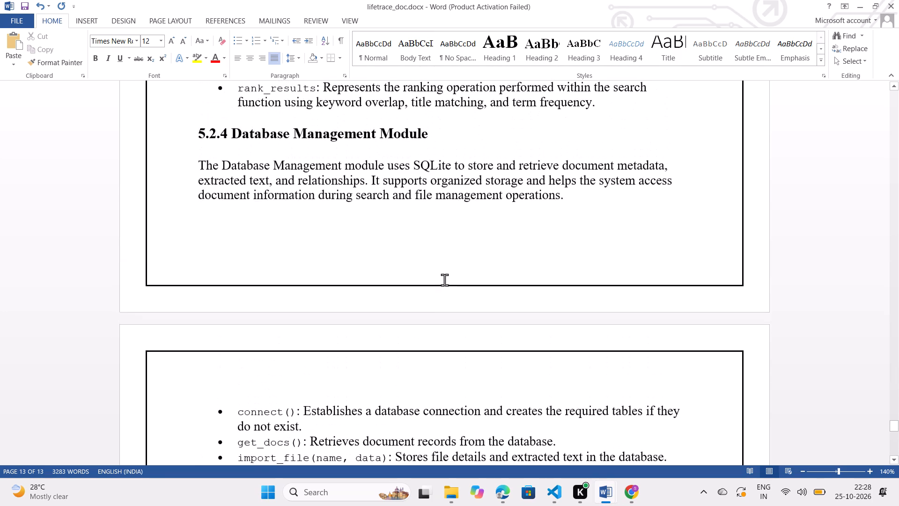
scroll(444, 280, "up", 6)
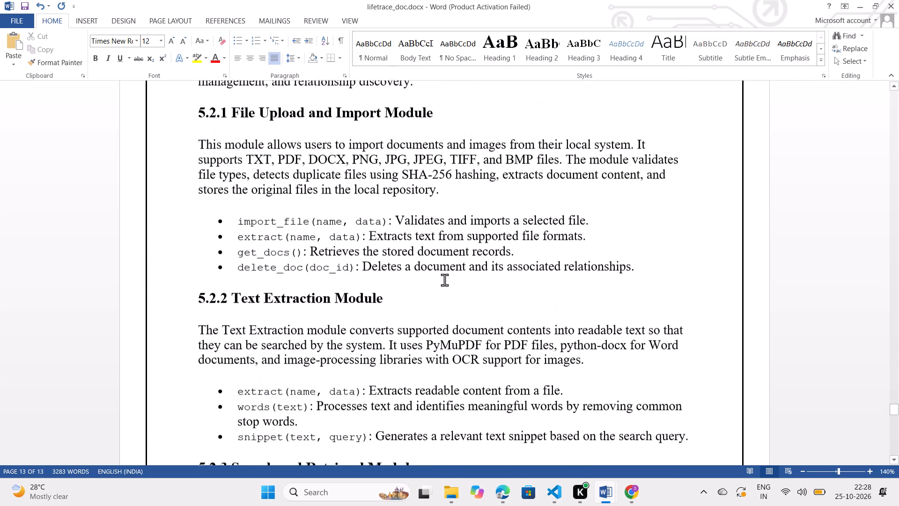
scroll(444, 280, "up", 1)
left_click_drag(463, 360, 455, 360)
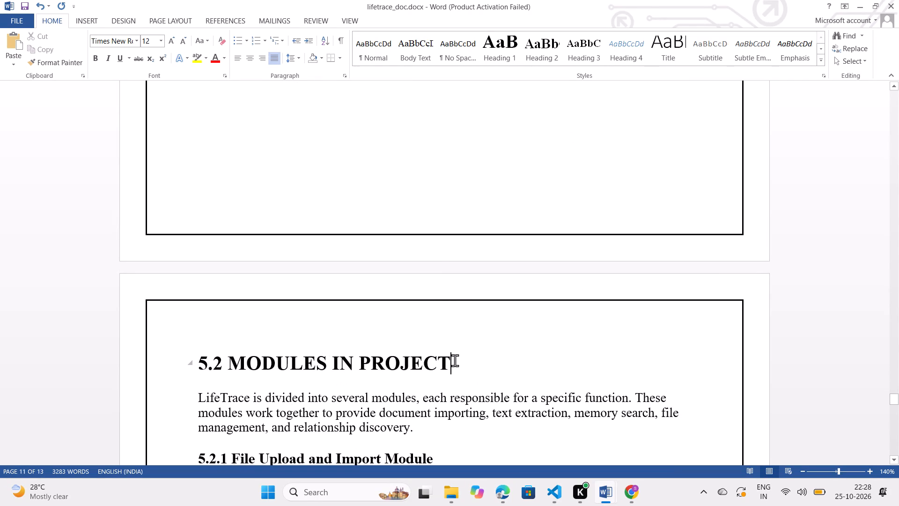
left_click_drag(455, 360, 199, 365)
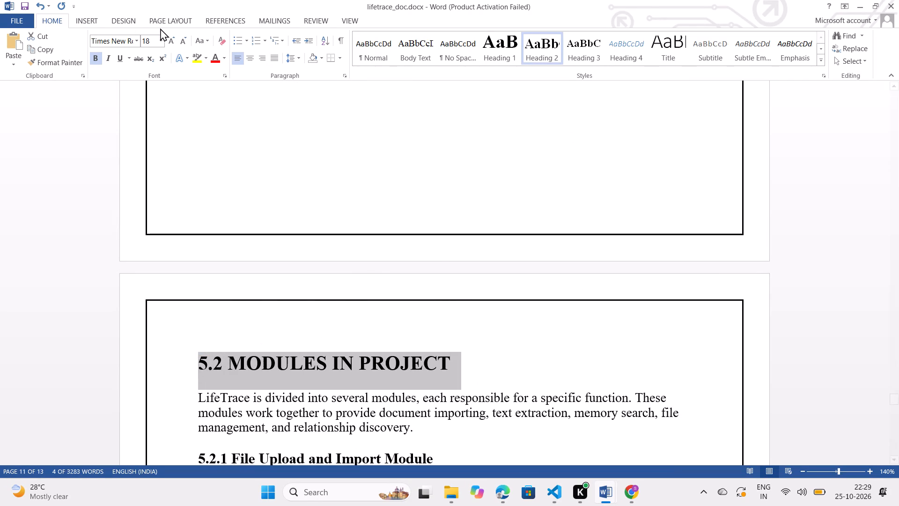
left_click(162, 39)
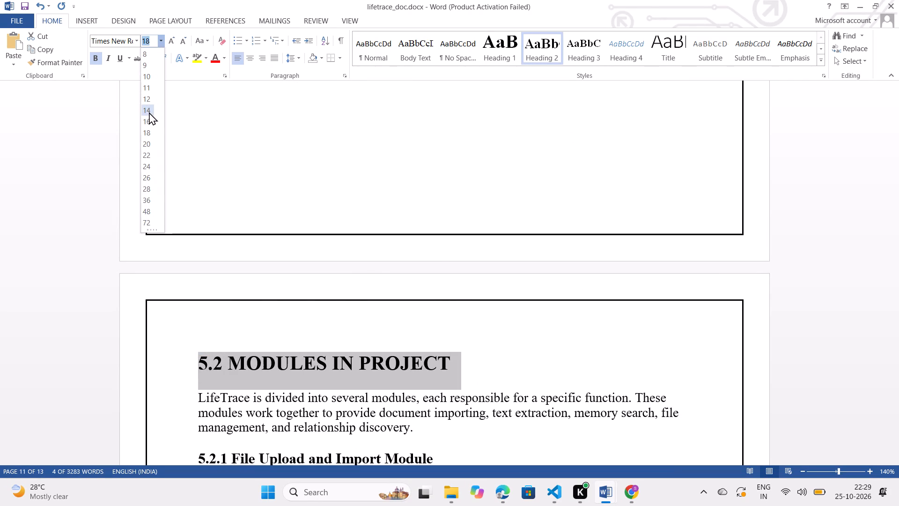
left_click(149, 112)
left_click(447, 422)
Justify all the 5.2 text from the introductory LifeTrace paragraph through the closing paragraph after 5.2.6.
scroll(447, 422, "down", 1)
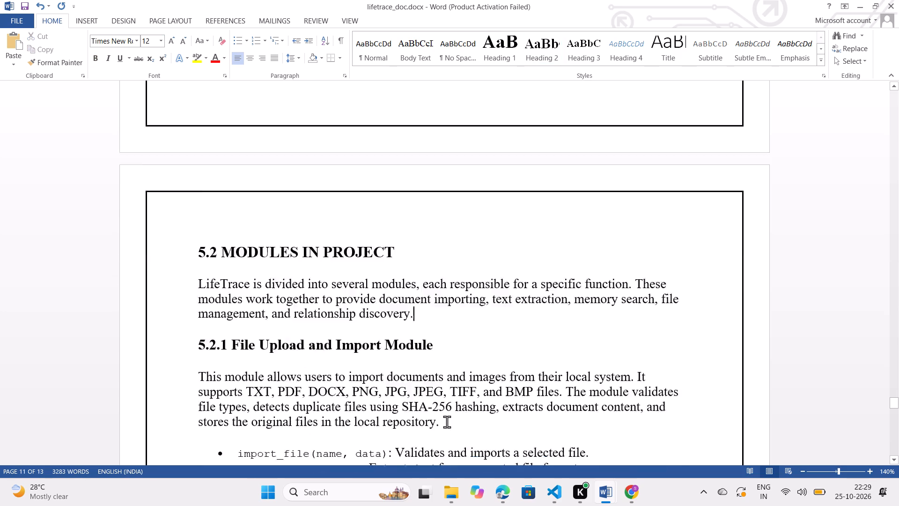
scroll(447, 422, "down", 2)
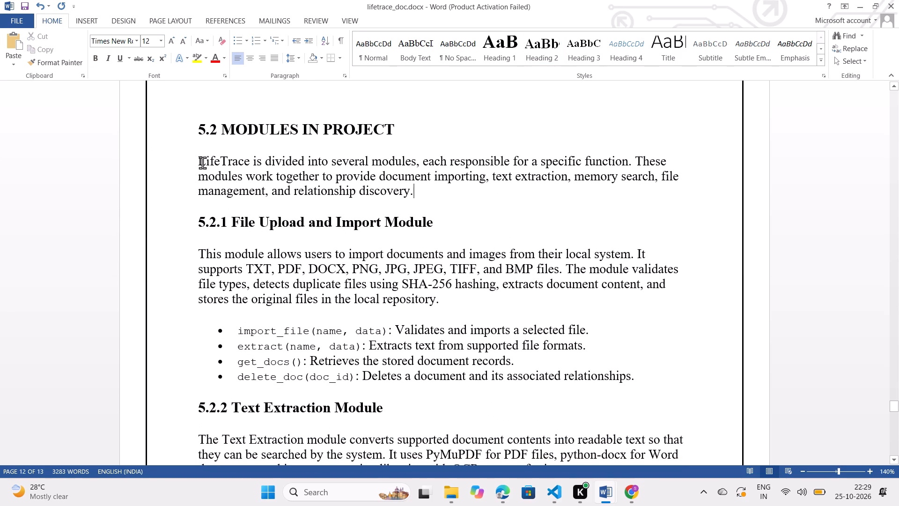
left_click_drag(199, 161, 384, 485)
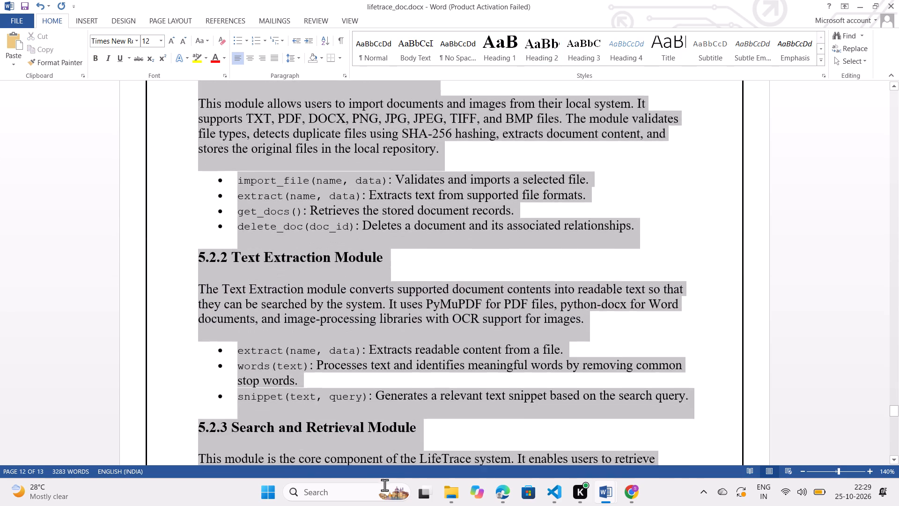
left_click_drag(384, 485, 408, 498)
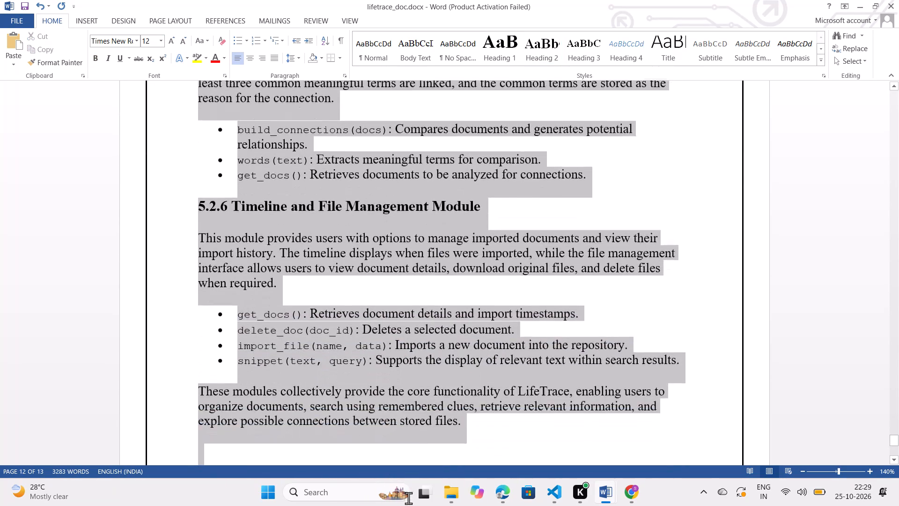
left_click_drag(408, 498, 386, 278)
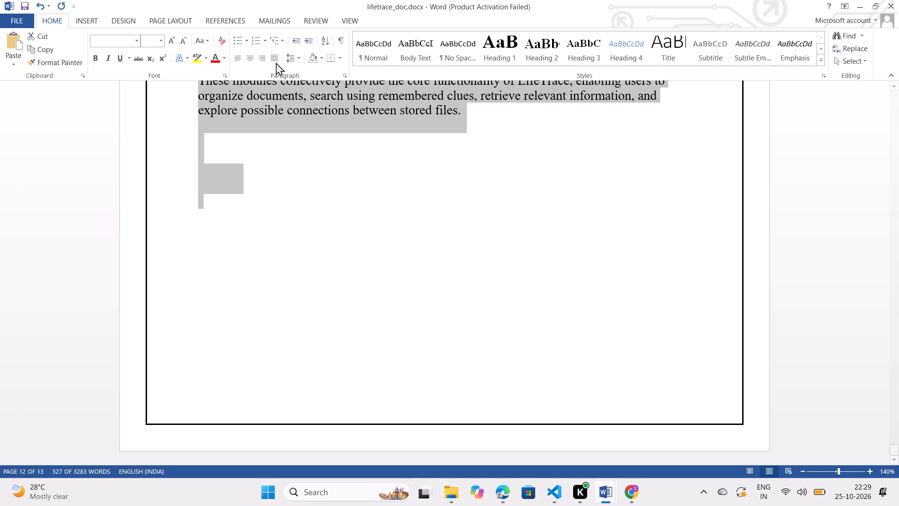
left_click(275, 60)
left_click(378, 230)
scroll(378, 230, "up", 2)
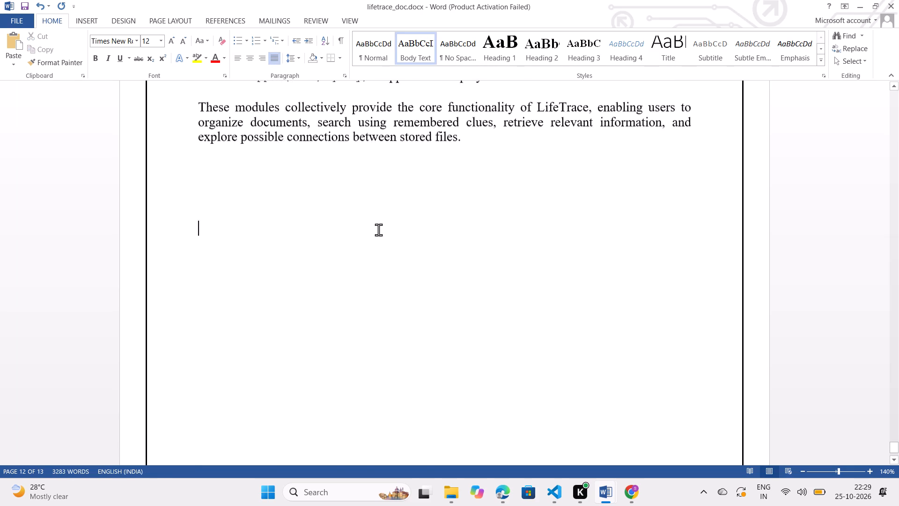
Format the import_file(name, data): label under 5.2.1 as bold Times New Roman, size 12.
scroll(378, 230, "up", 7)
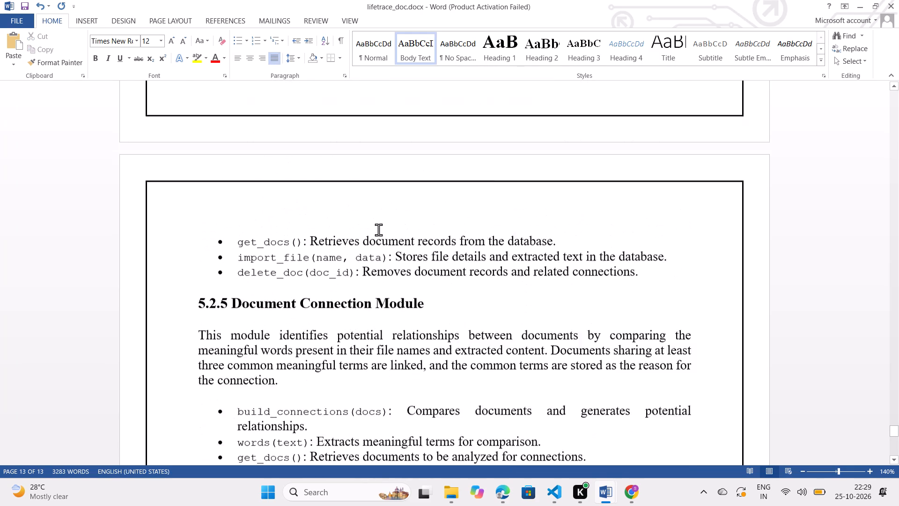
scroll(378, 230, "up", 3)
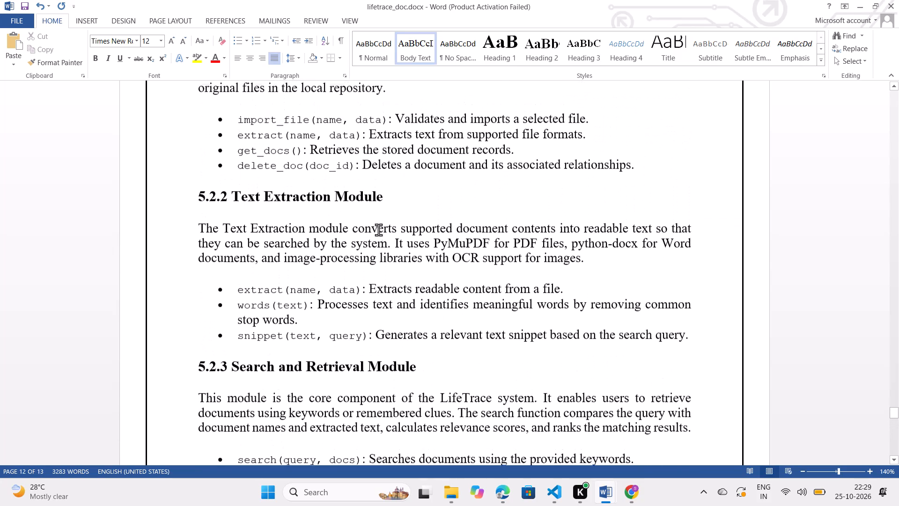
scroll(378, 230, "up", 1)
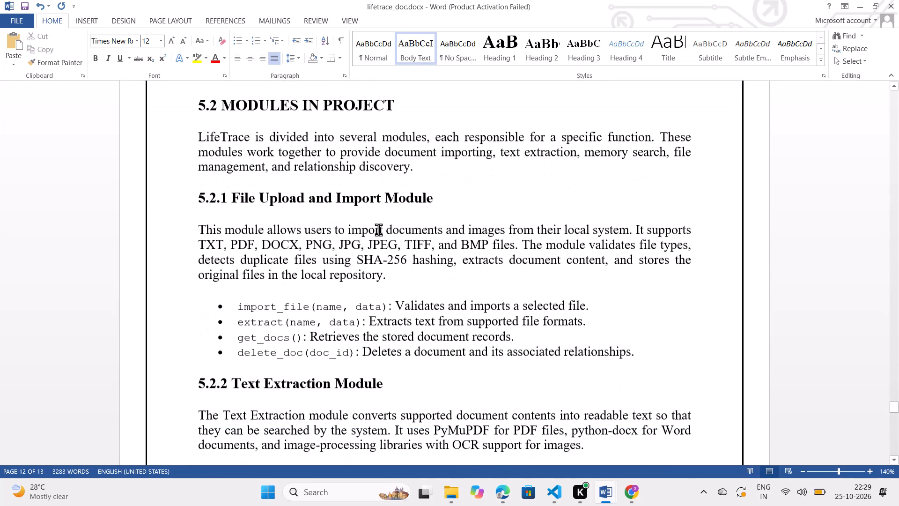
left_click(414, 206)
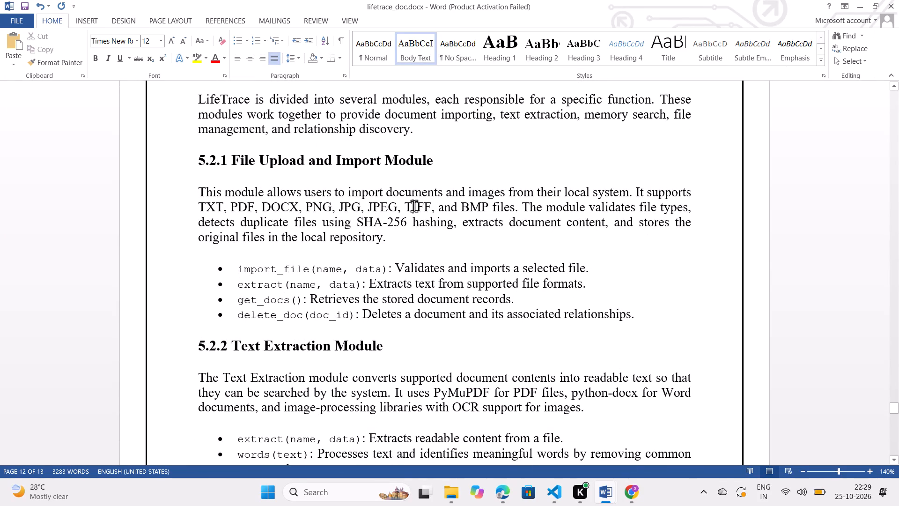
left_click_drag(414, 206, 361, 276)
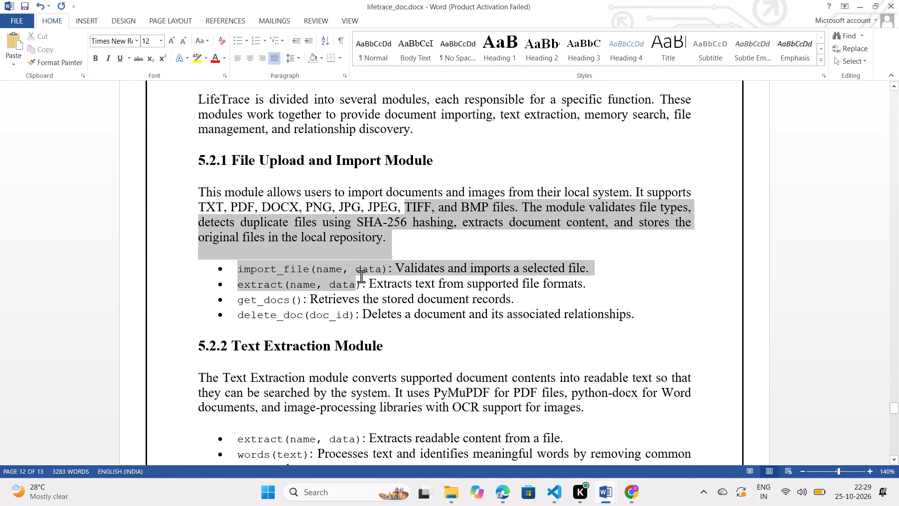
left_click(361, 276)
left_click_drag(392, 269, 343, 271)
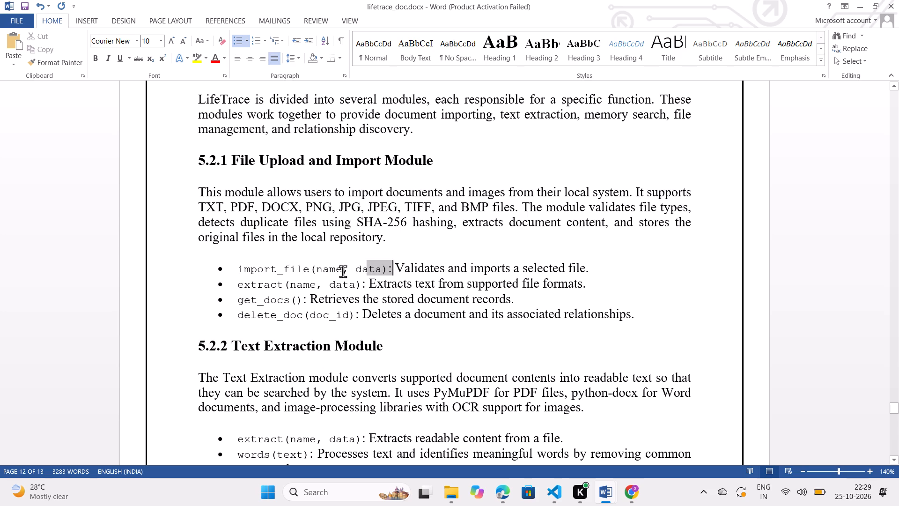
left_click_drag(343, 271, 248, 267)
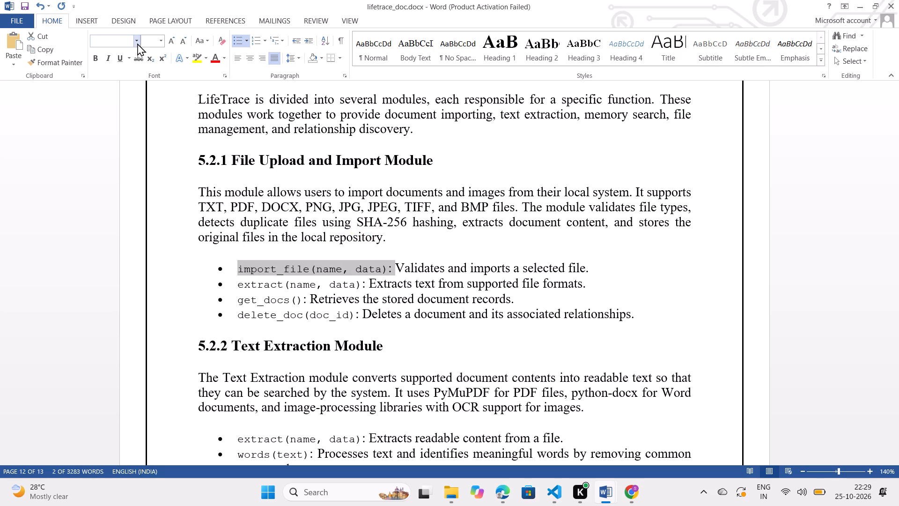
left_click(137, 43)
left_click(131, 106)
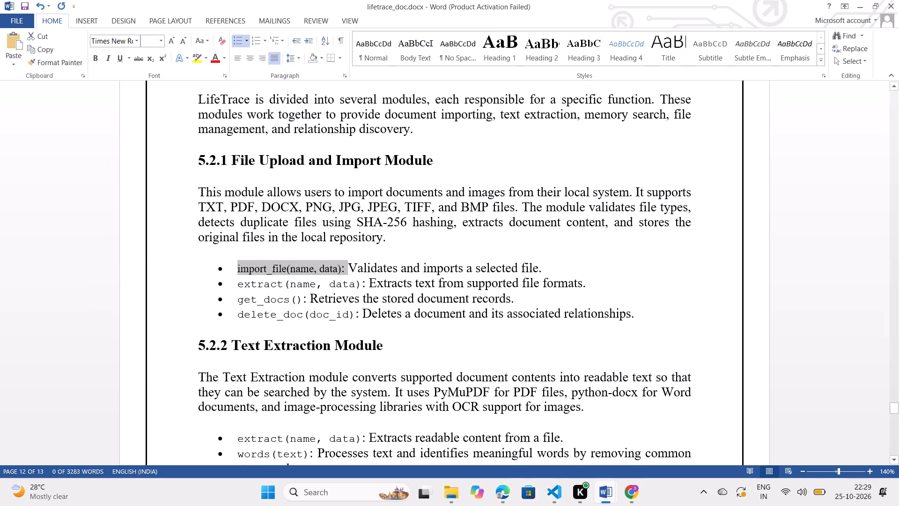
left_click(92, 61)
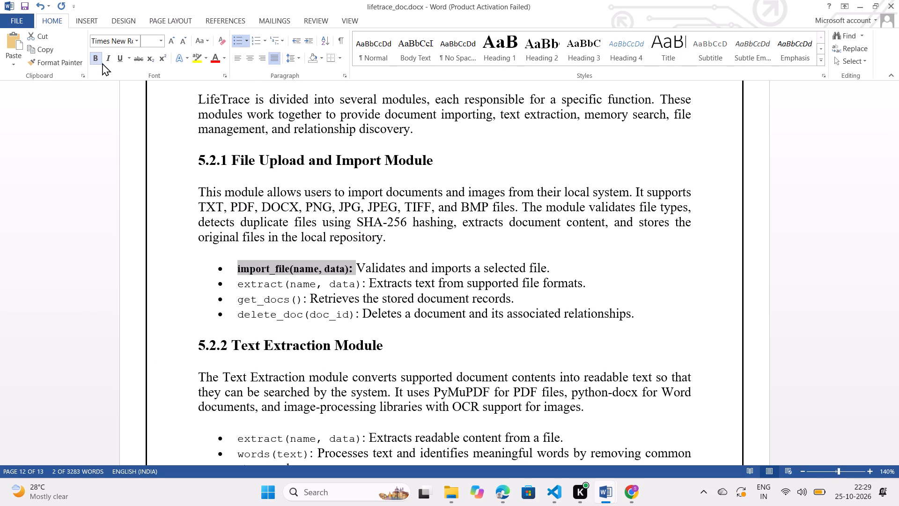
left_click(161, 43)
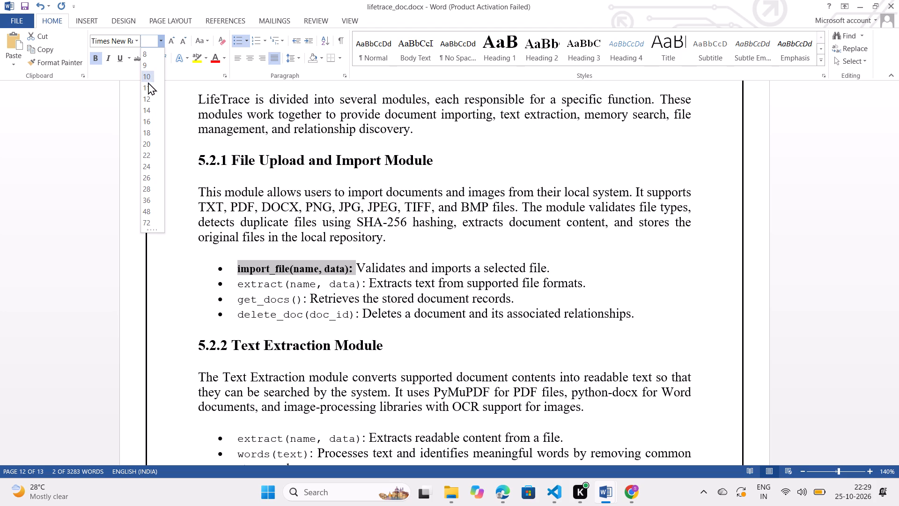
left_click(149, 97)
left_click(291, 264)
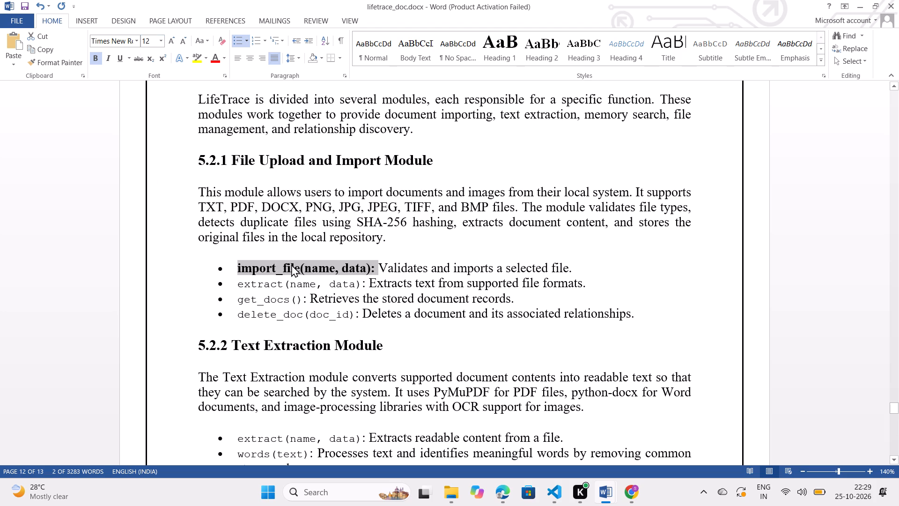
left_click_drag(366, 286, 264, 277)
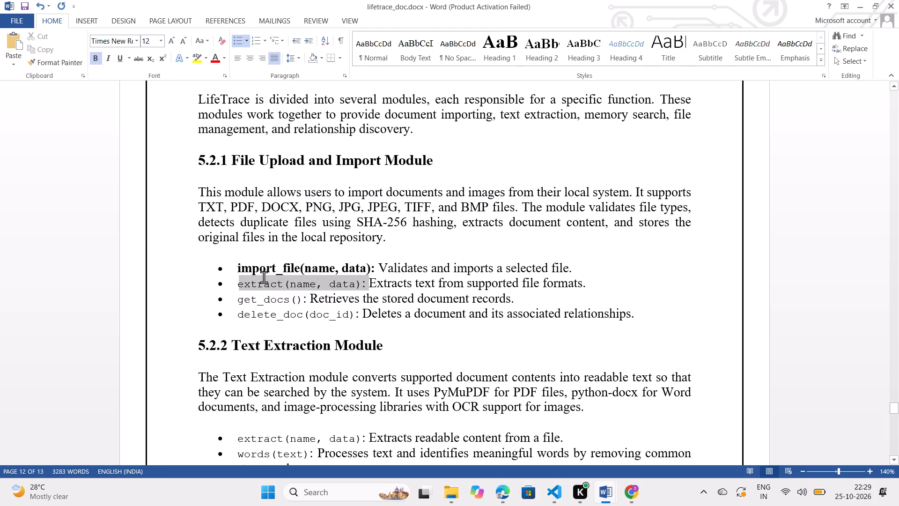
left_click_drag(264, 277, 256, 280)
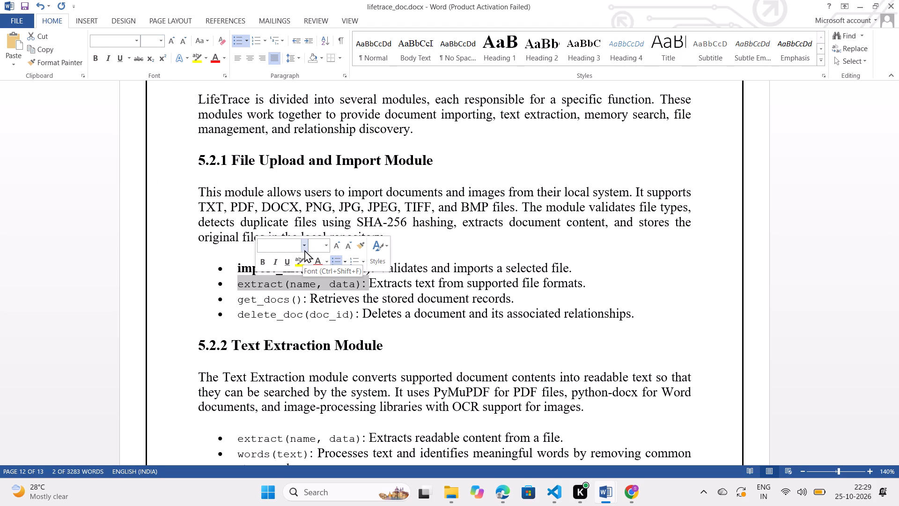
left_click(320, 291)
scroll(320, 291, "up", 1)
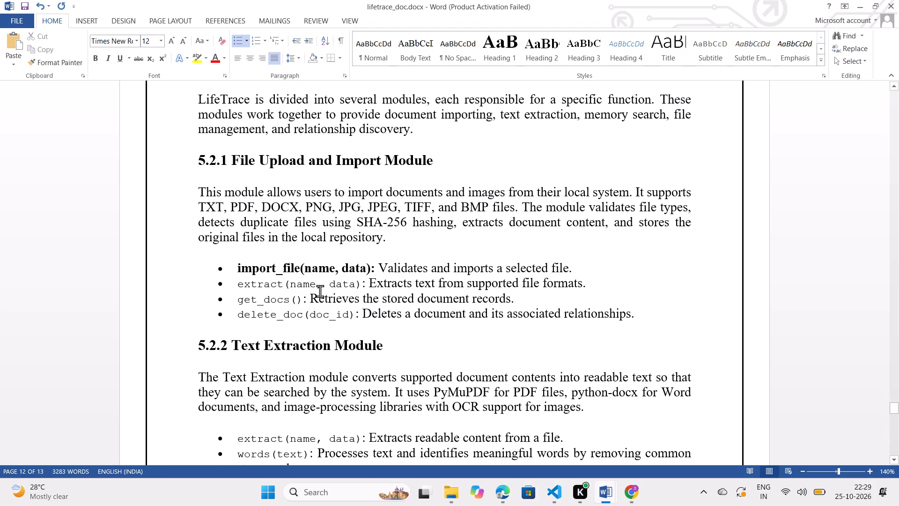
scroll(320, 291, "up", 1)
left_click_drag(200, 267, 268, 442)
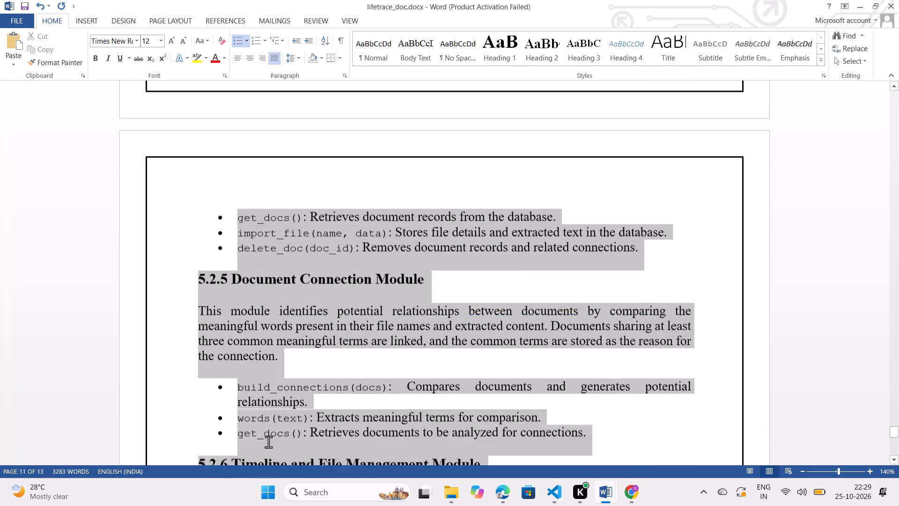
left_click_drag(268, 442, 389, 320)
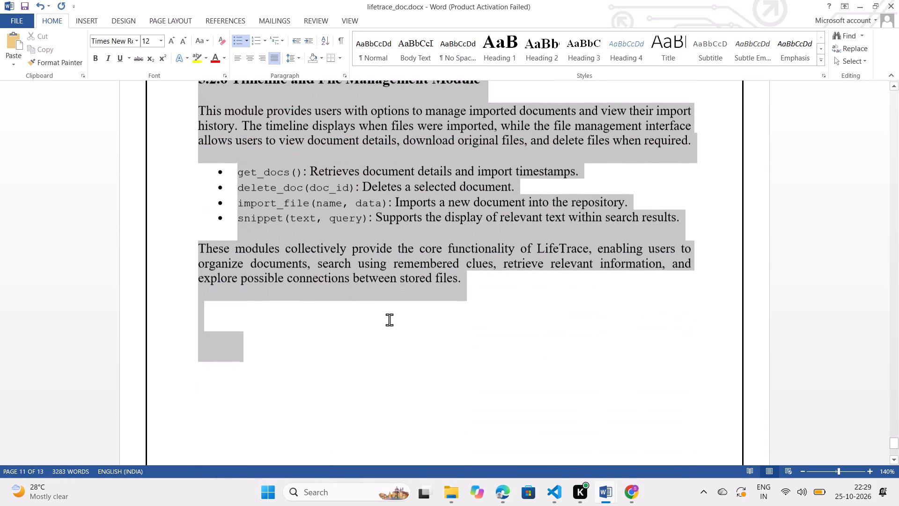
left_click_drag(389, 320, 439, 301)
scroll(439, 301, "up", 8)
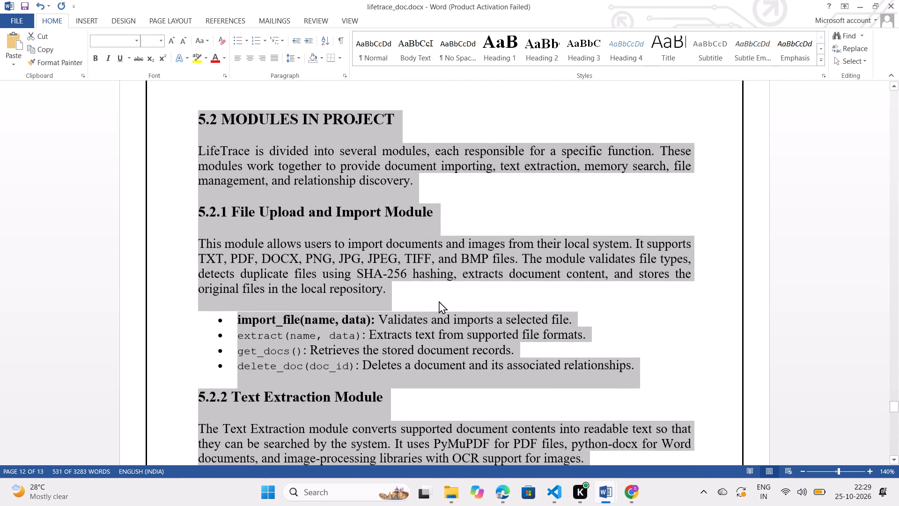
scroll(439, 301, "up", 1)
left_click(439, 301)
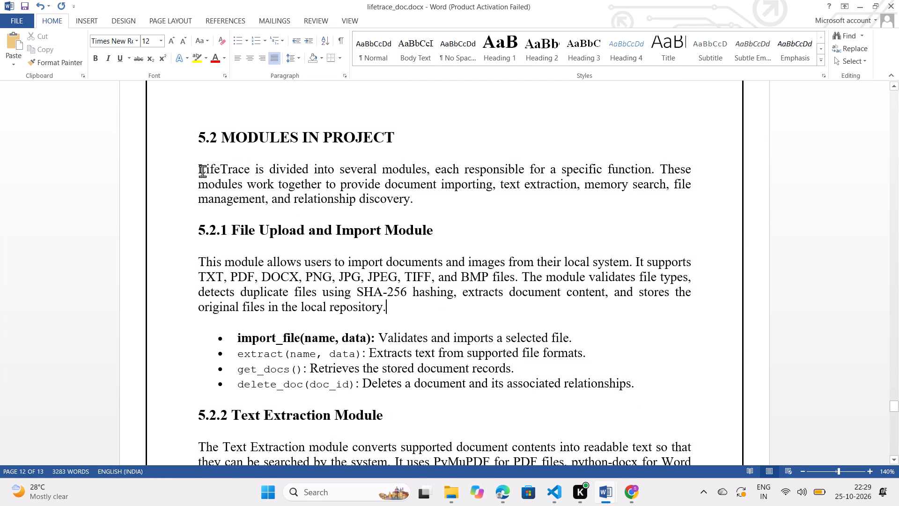
Set all 5.2 text from the introductory LifeTrace paragraph through the closing paragraph to Times New Roman, size 12.
left_click_drag(196, 170, 341, 445)
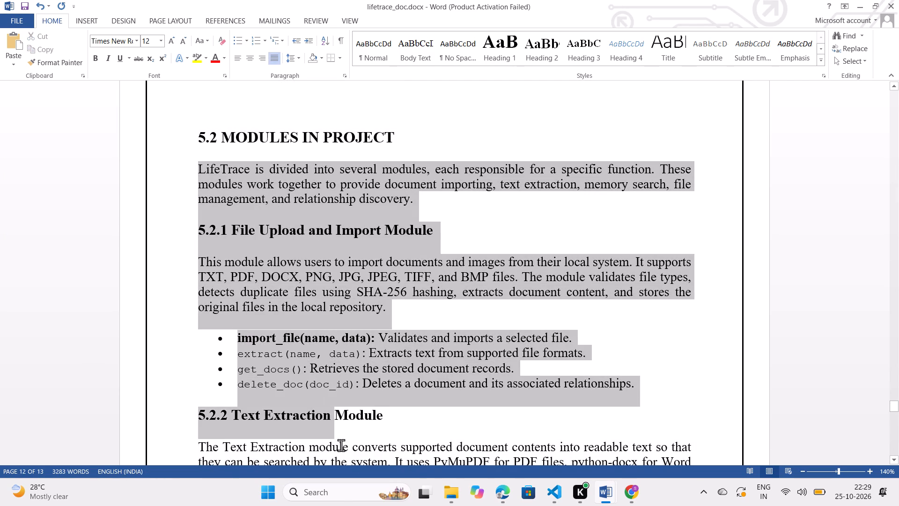
left_click_drag(341, 445, 324, 499)
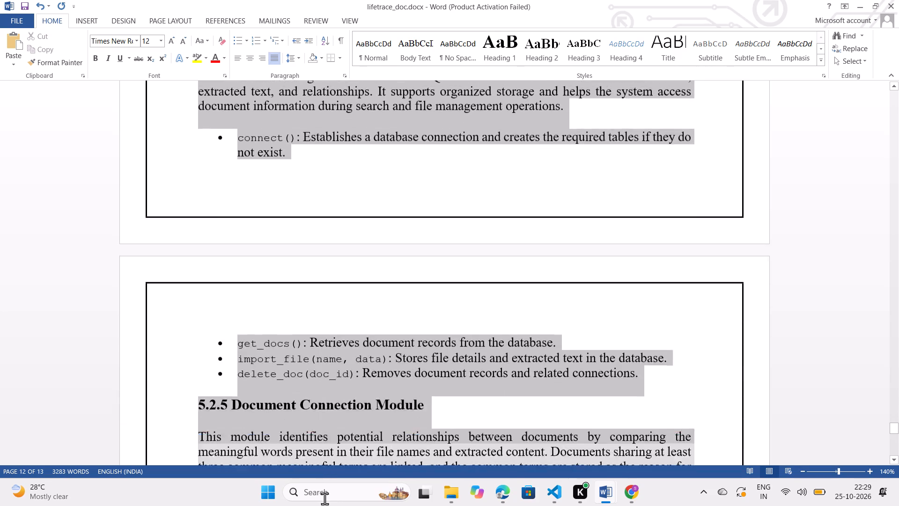
left_click_drag(324, 499, 463, 426)
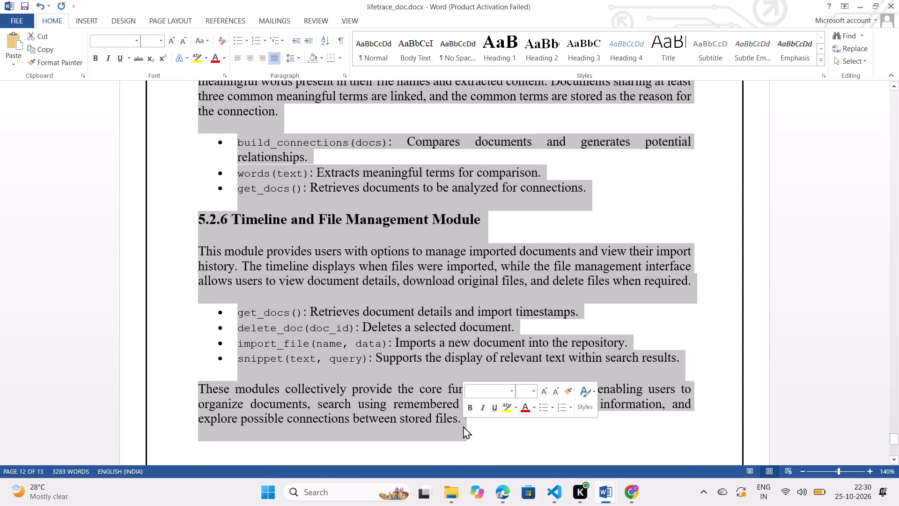
scroll(463, 426, "down", 1)
left_click(134, 43)
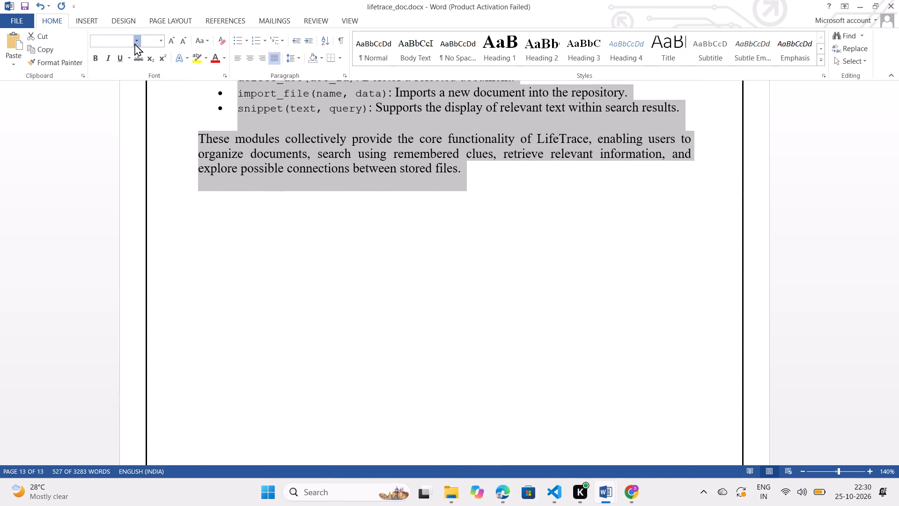
left_click(127, 107)
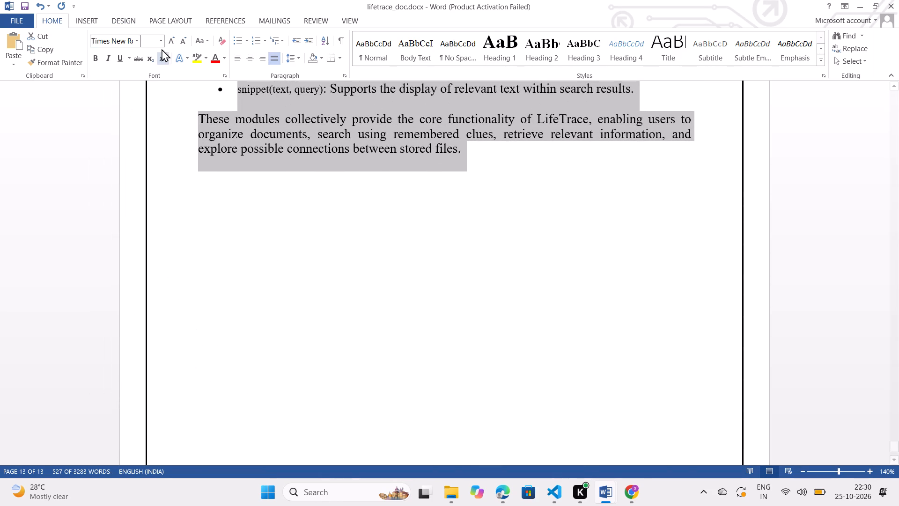
left_click(162, 42)
left_click(148, 100)
left_click(283, 190)
Bold the extract(name, data):, get_docs(): and delete_doc(doc_id): labels in the 5.2.1 File Upload and Import Module list.
scroll(283, 190, "up", 4)
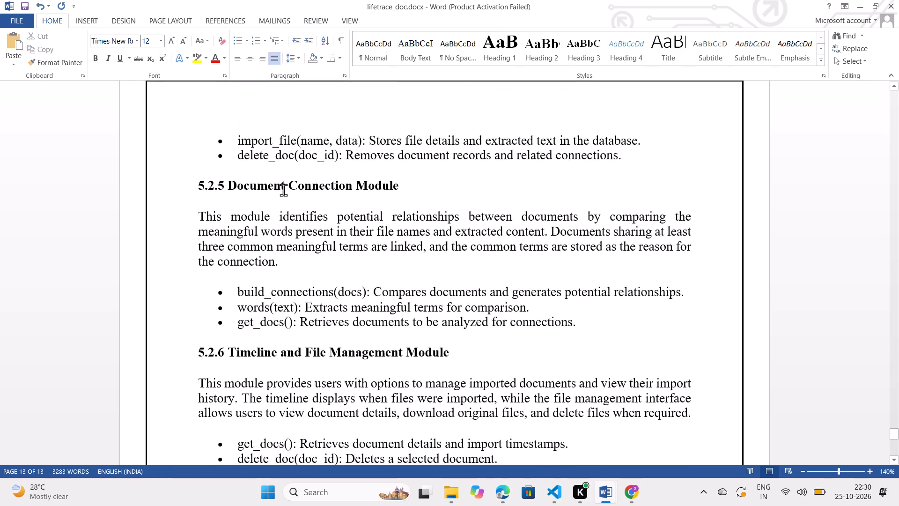
scroll(283, 190, "up", 4)
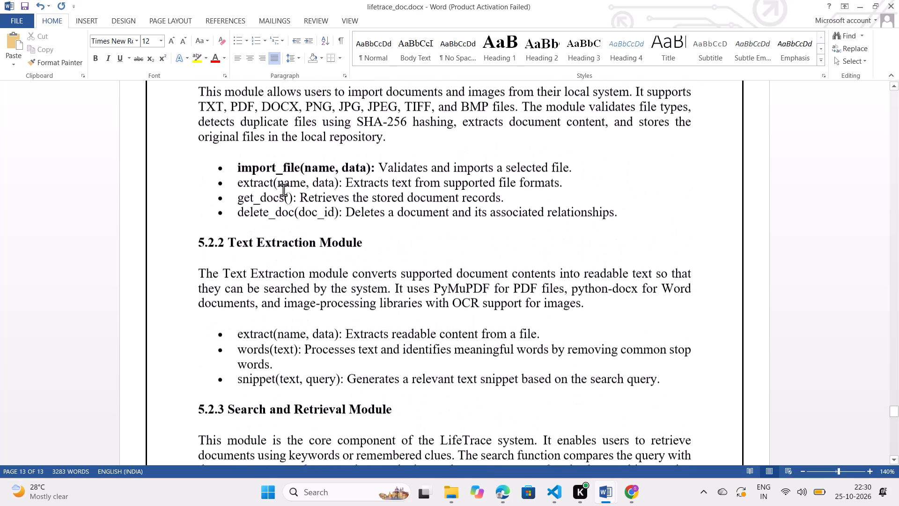
scroll(283, 190, "up", 1)
left_click_drag(345, 182, 282, 180)
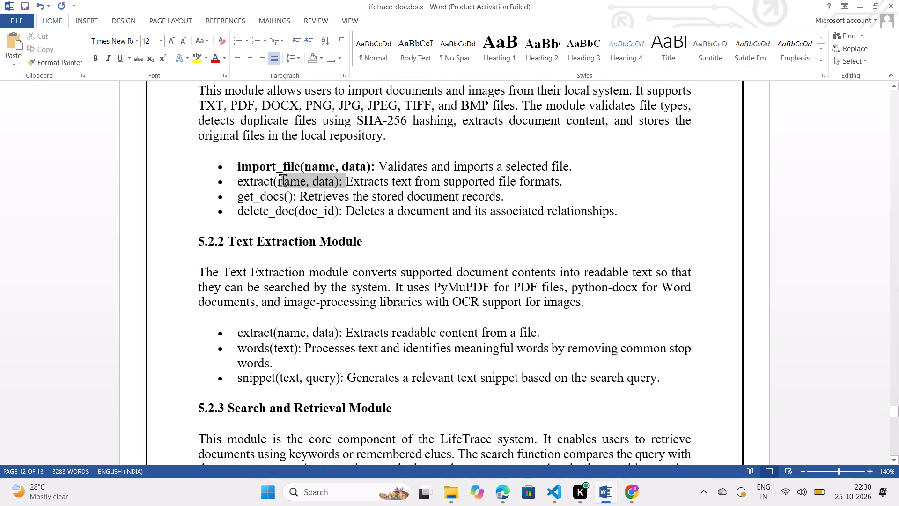
left_click_drag(282, 180, 247, 183)
left_click(249, 164)
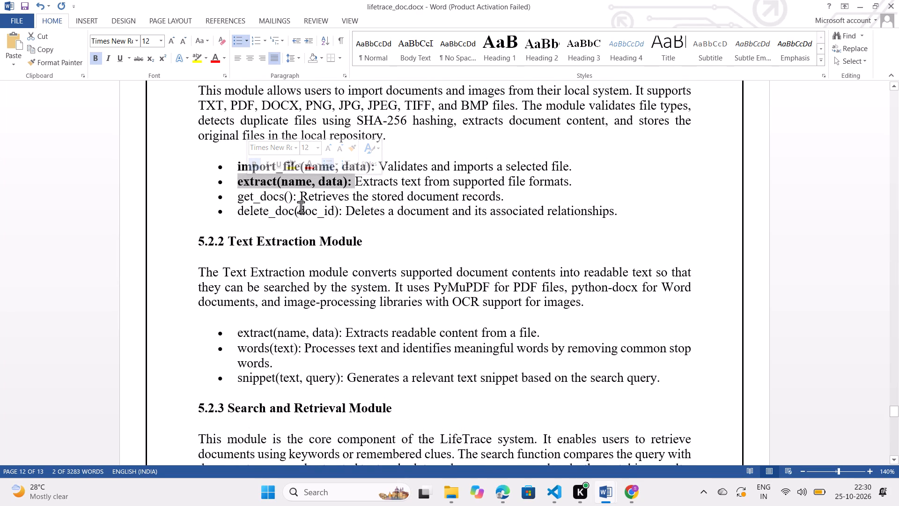
left_click_drag(297, 200, 247, 196)
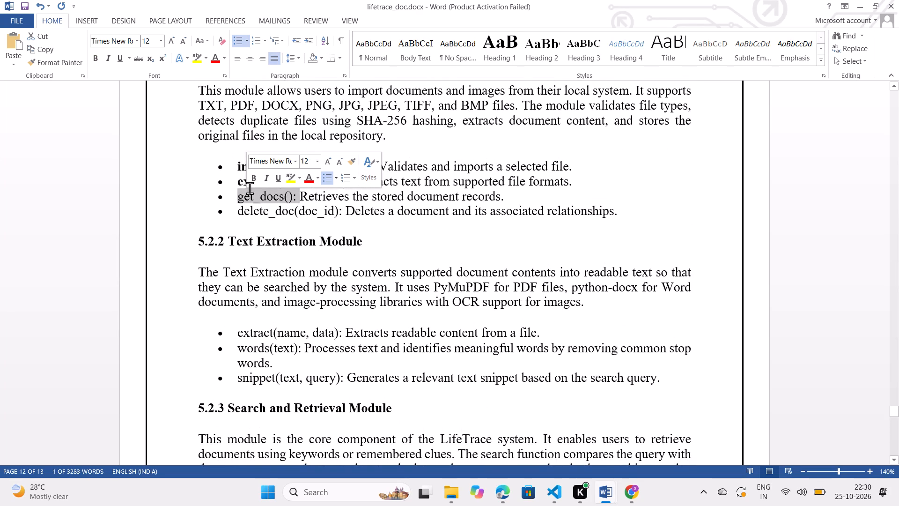
left_click(251, 181)
left_click_drag(345, 211, 305, 213)
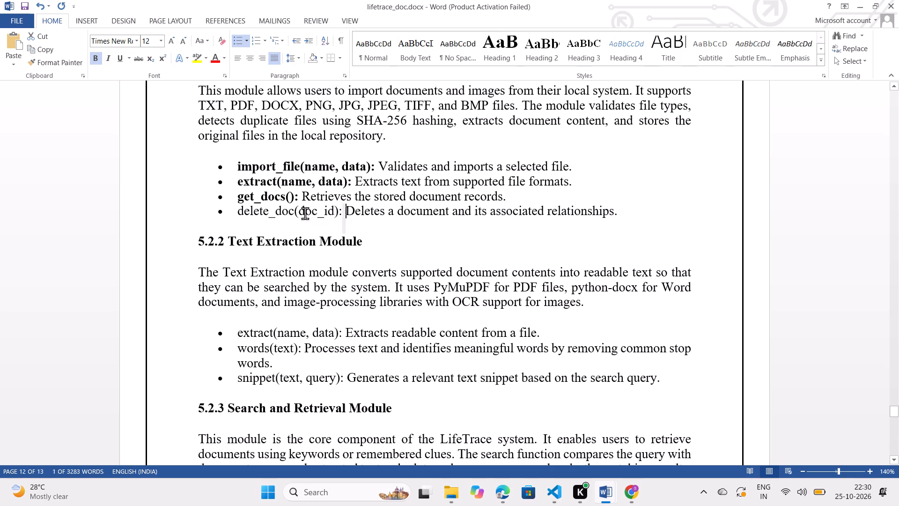
left_click_drag(305, 213, 240, 215)
left_click(246, 201)
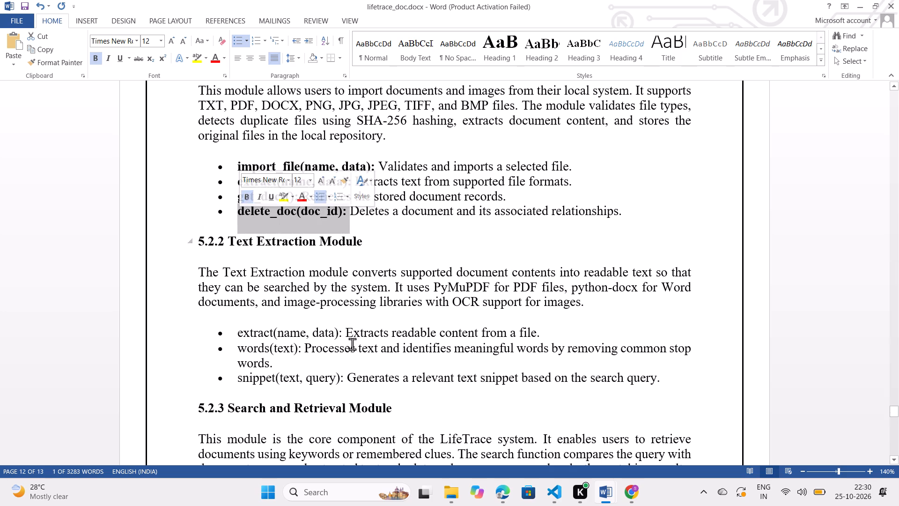
Bold the extract(name, data):, words(text): and snippet(text, query): labels in the 5.2.2 Text Extraction Module list.
left_click_drag(345, 332, 252, 331)
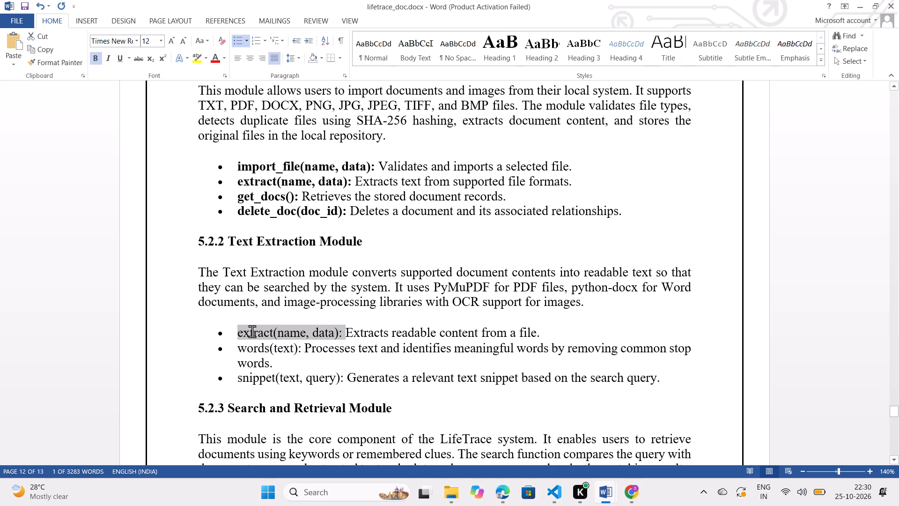
left_click_drag(252, 331, 250, 332)
left_click(256, 311)
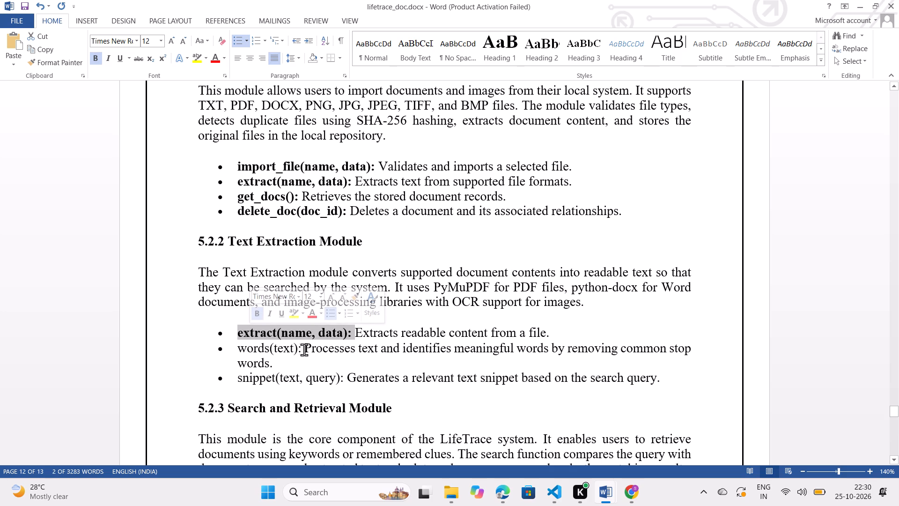
left_click_drag(301, 348, 236, 352)
left_click(241, 335)
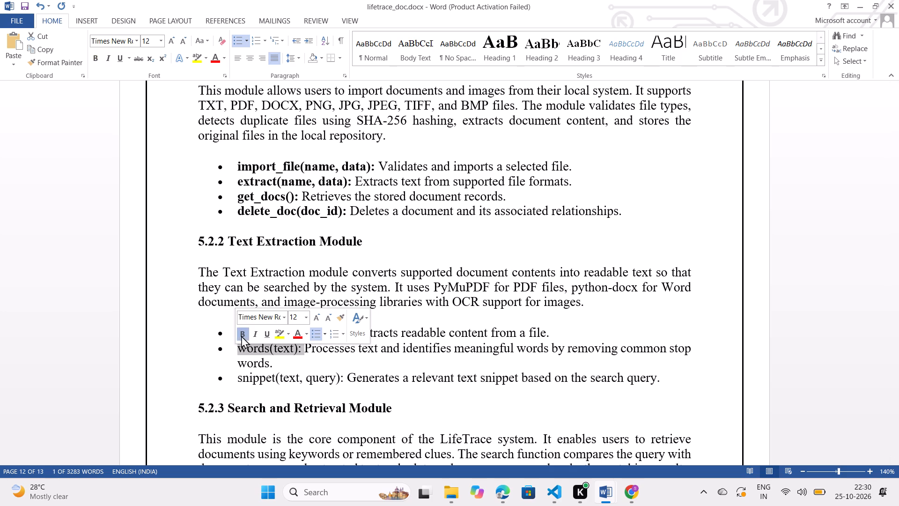
left_click_drag(347, 385, 265, 388)
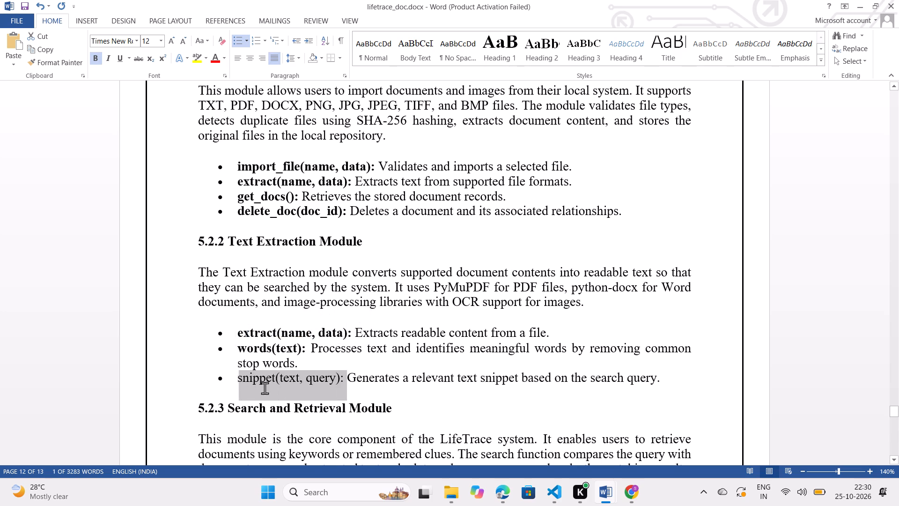
left_click_drag(265, 388, 255, 386)
left_click(265, 358)
left_click(264, 361)
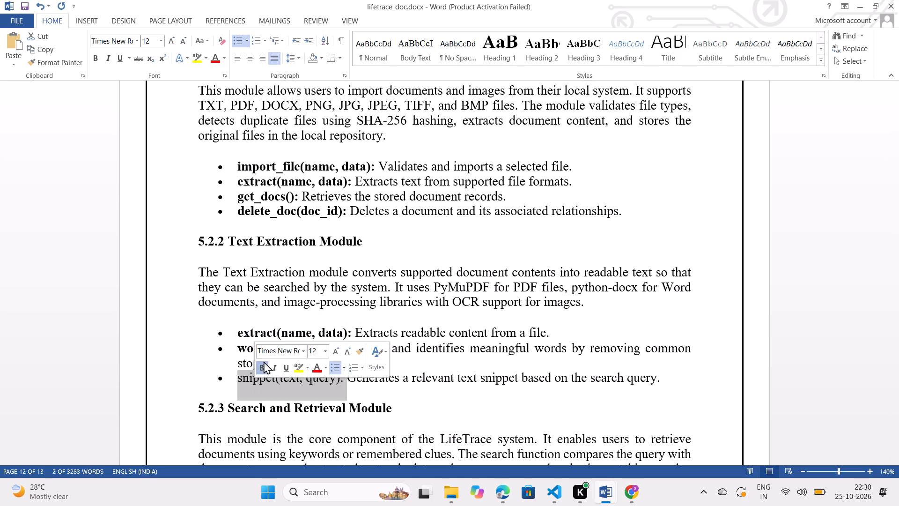
left_click(288, 400)
Bold the search(query, docs): and words(text): labels in the 5.2.3 Search and Retrieval Module list.
scroll(288, 400, "down", 2)
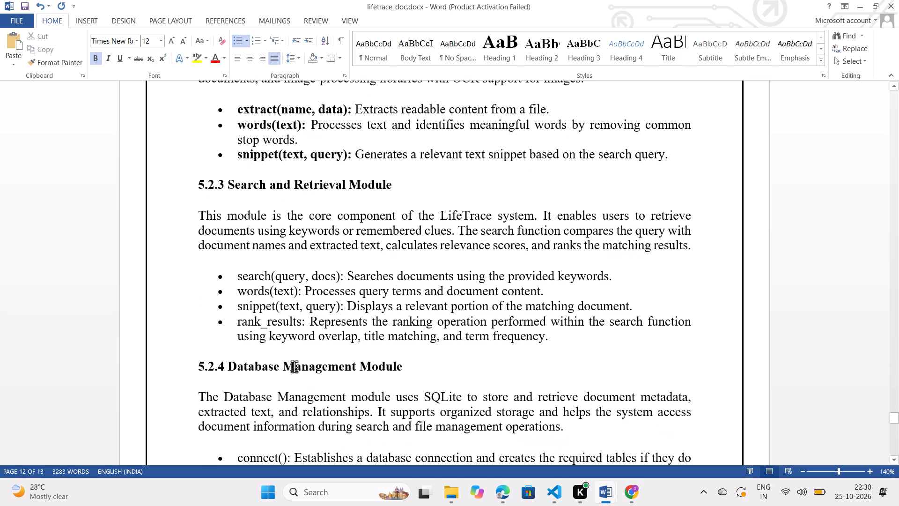
left_click_drag(345, 279, 252, 290)
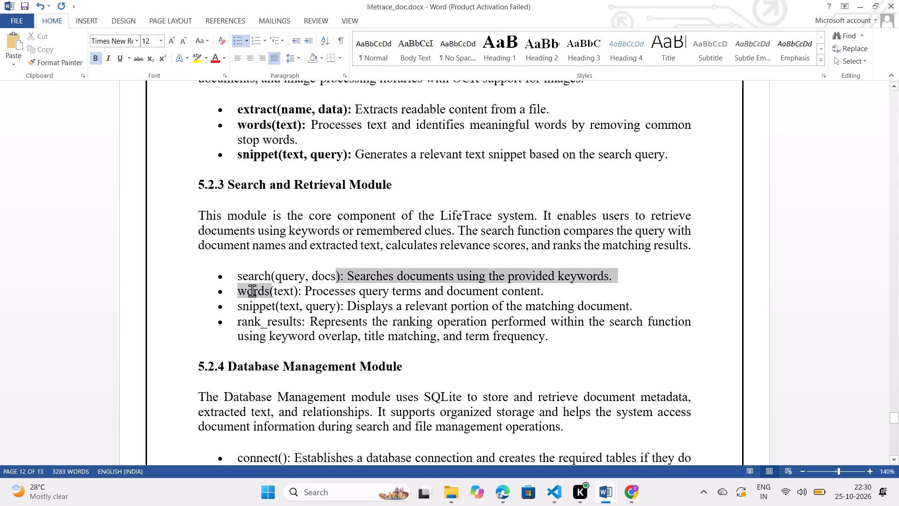
left_click_drag(252, 290, 242, 280)
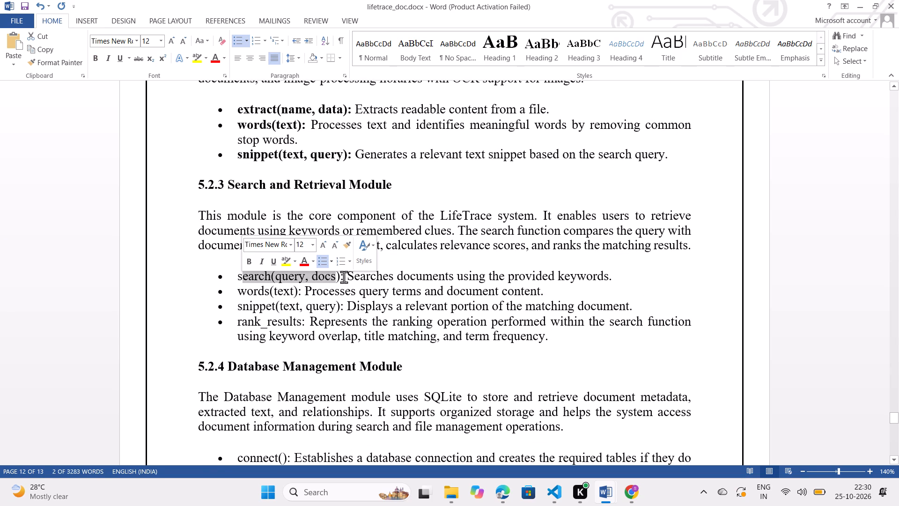
left_click_drag(344, 277, 247, 274)
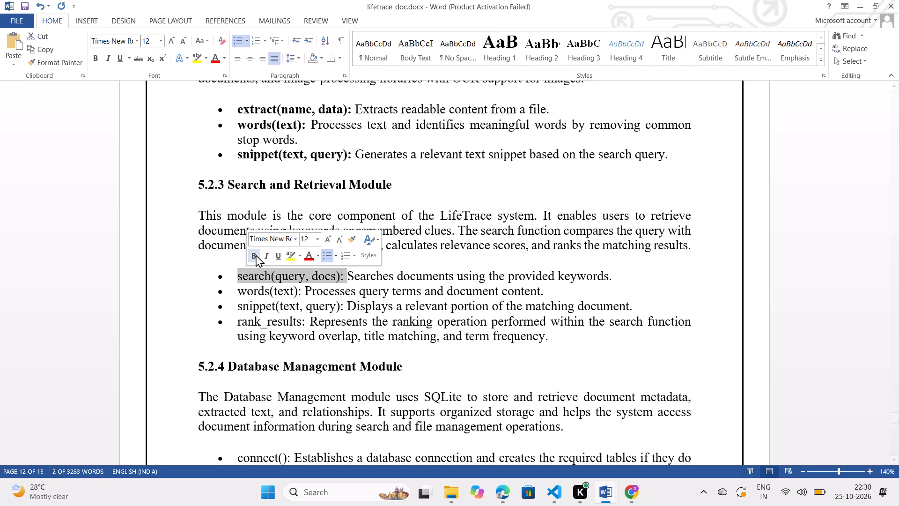
left_click(256, 254)
left_click_drag(304, 296, 294, 293)
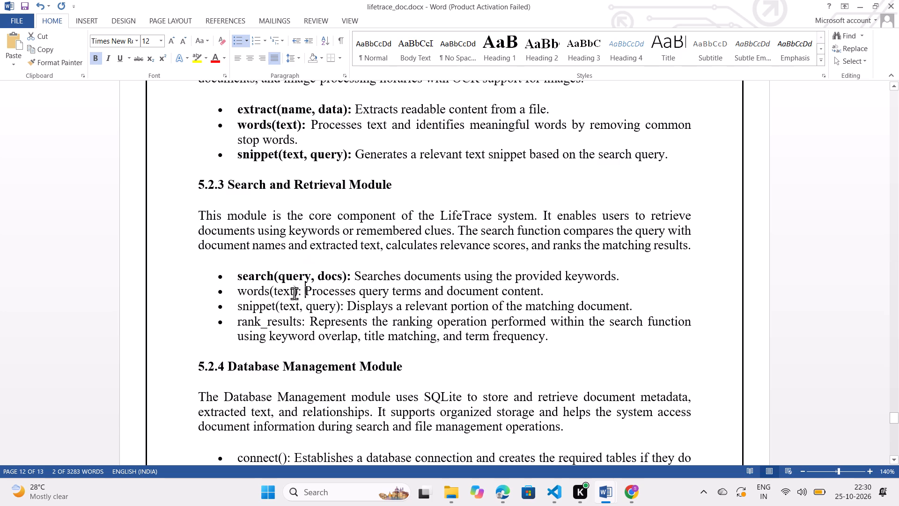
left_click_drag(294, 293, 250, 289)
left_click(254, 274)
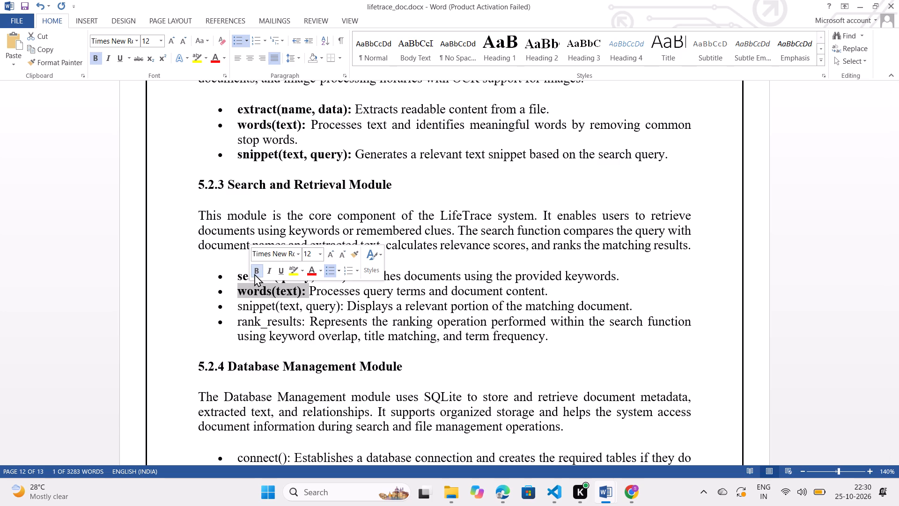
Bold the snippet(text, query): and rank_results: labels in the 5.2.3 Search and Retrieval Module list.
left_click_drag(343, 313, 325, 305)
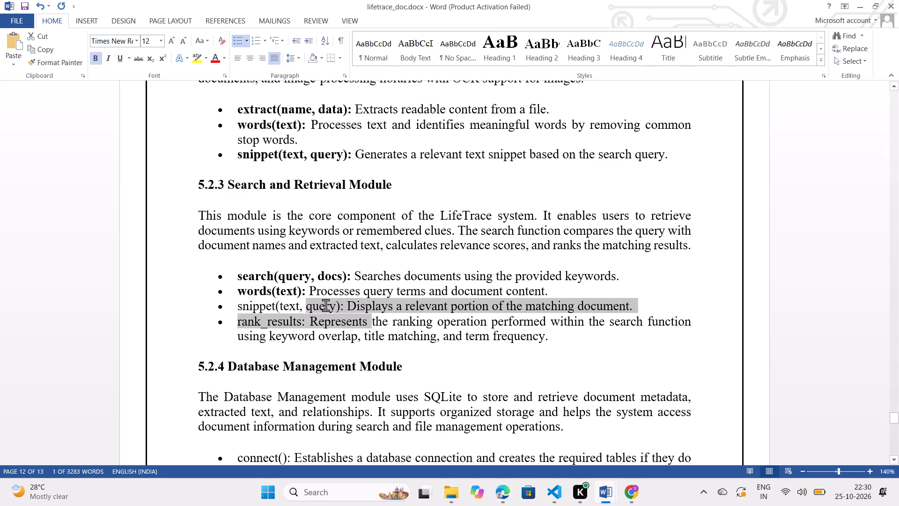
triple_click(344, 303)
double_click(344, 303)
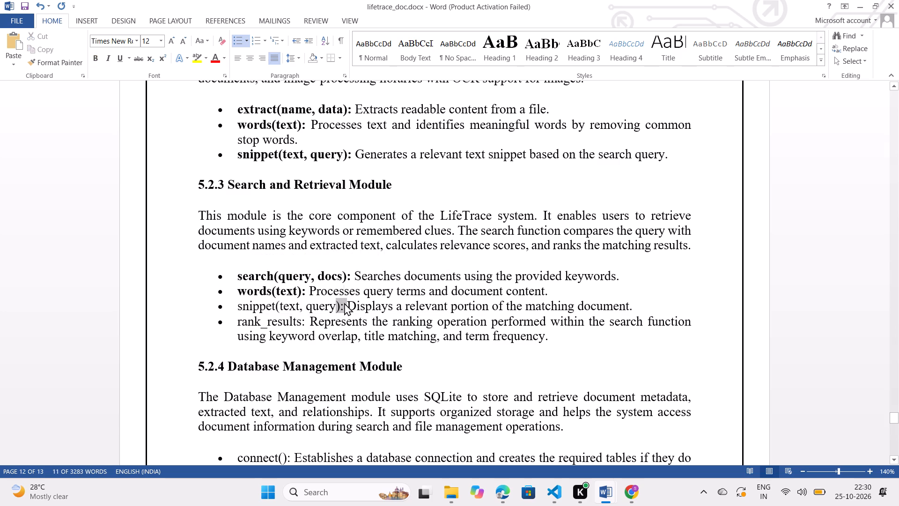
left_click(344, 303)
left_click(344, 303)
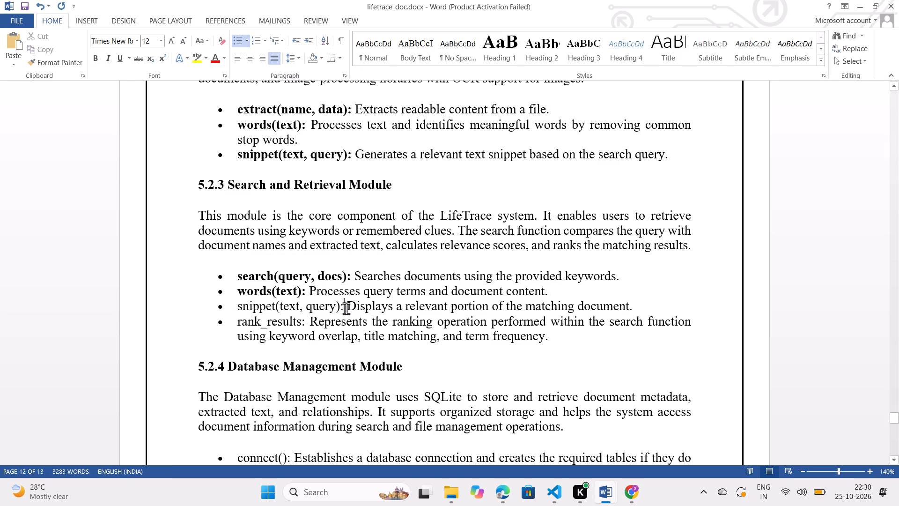
left_click_drag(346, 308, 253, 306)
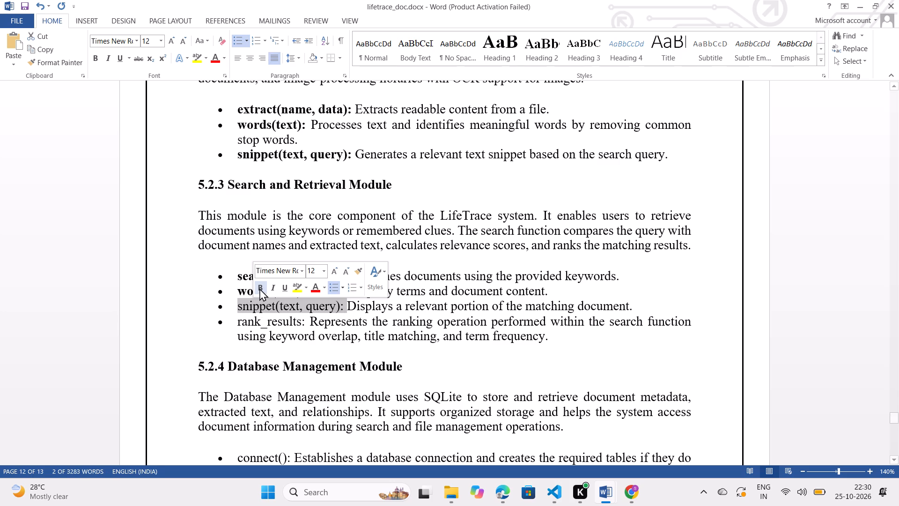
left_click(259, 288)
left_click_drag(307, 321, 294, 322)
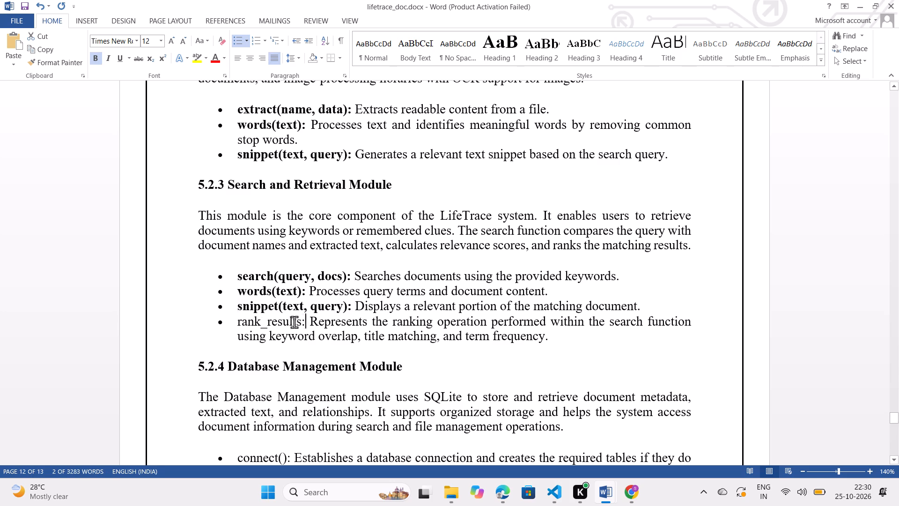
left_click_drag(294, 322, 244, 322)
left_click(250, 307)
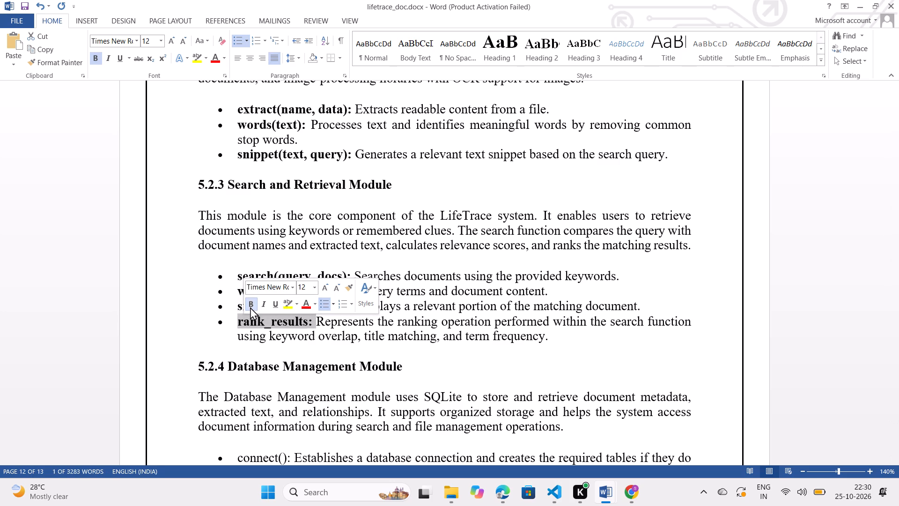
left_click(297, 362)
Bold the connect(): and get_docs(): labels in the 5.2.4 Database Management Module list.
scroll(297, 362, "down", 1)
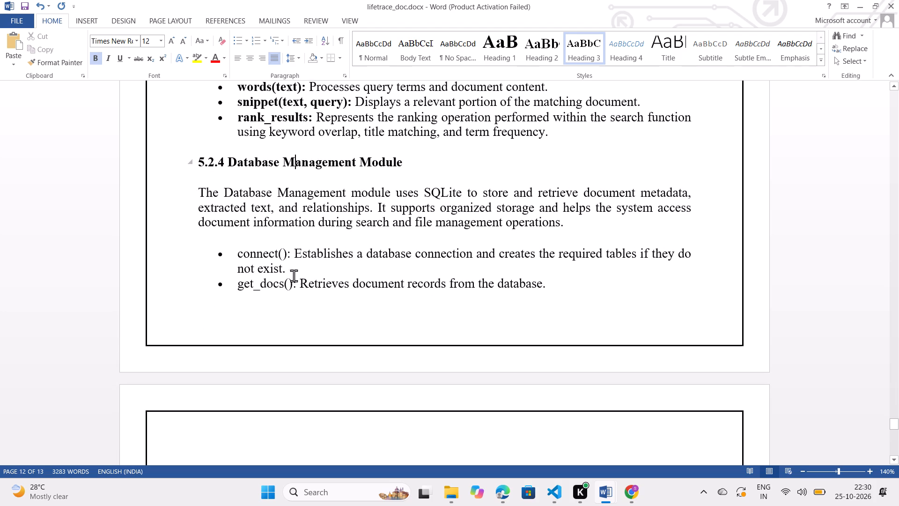
left_click_drag(293, 258, 252, 257)
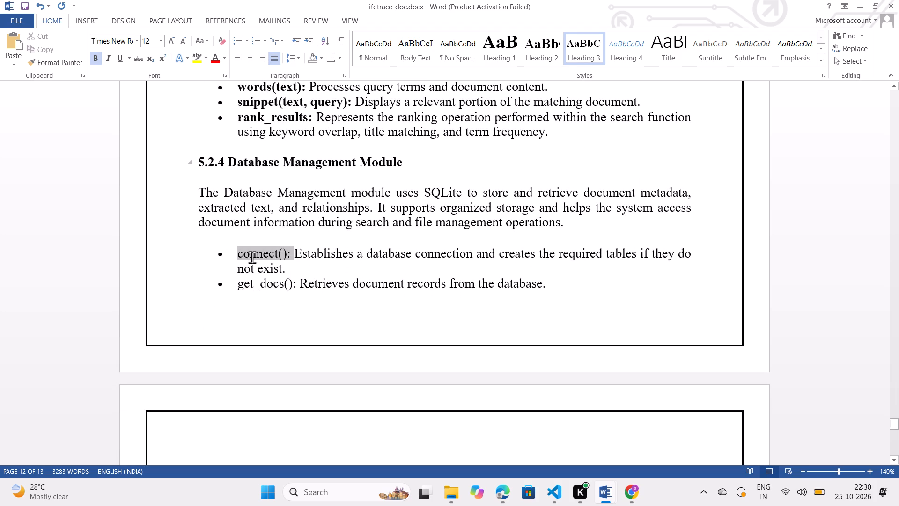
left_click_drag(252, 257, 289, 257)
left_click(289, 257)
left_click_drag(289, 257, 268, 257)
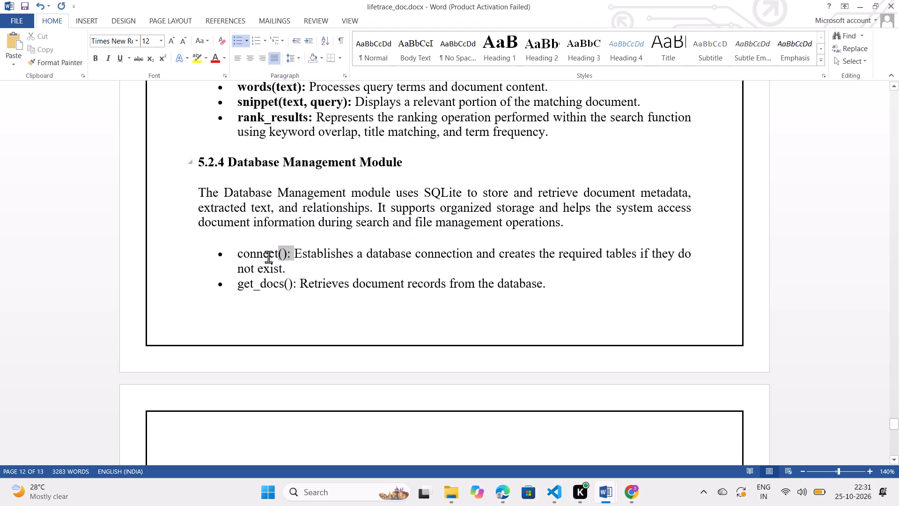
left_click_drag(268, 257, 242, 258)
left_click(249, 238)
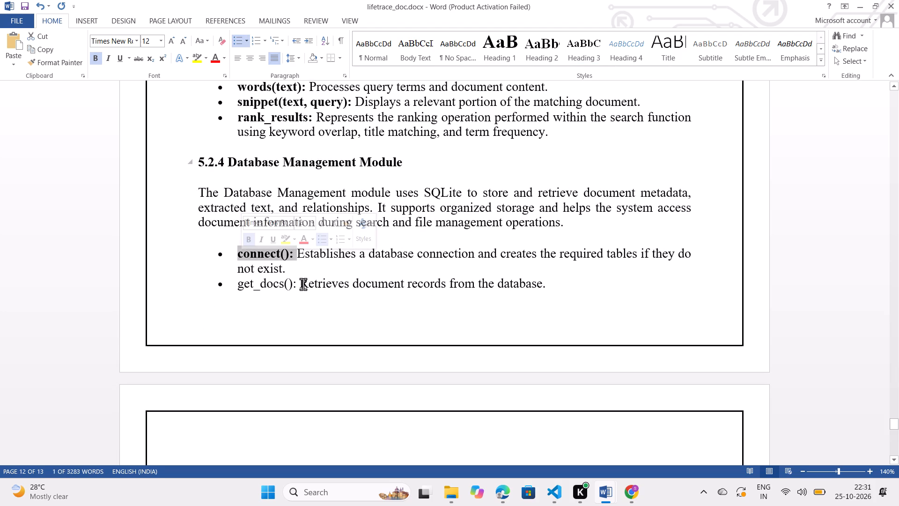
left_click_drag(299, 286, 240, 283)
left_click(243, 261)
left_click(284, 322)
Bold the import_file(name, data): and delete_doc(doc_id): labels of the 5.2.4 list that continue on page 13.
scroll(284, 322, "down", 2)
scroll(302, 187, "down", 1)
left_click(364, 148)
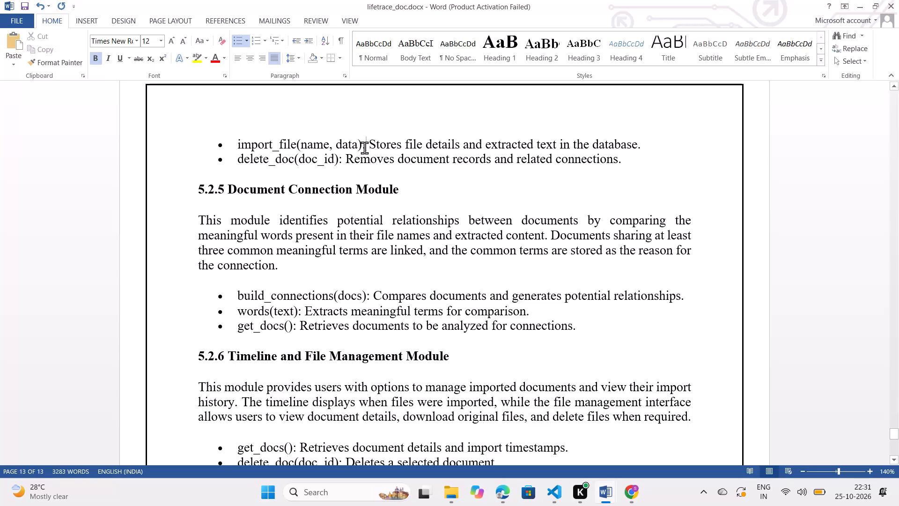
left_click_drag(364, 148, 242, 145)
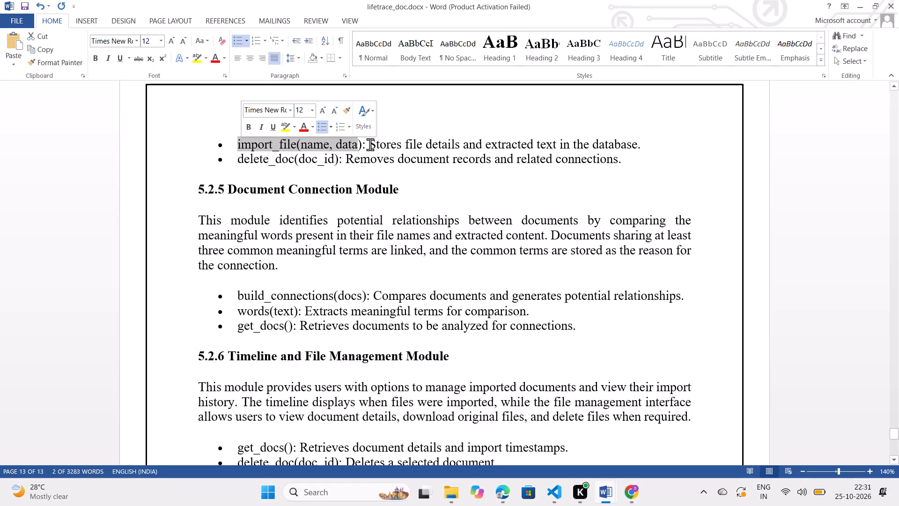
left_click_drag(370, 144, 245, 146)
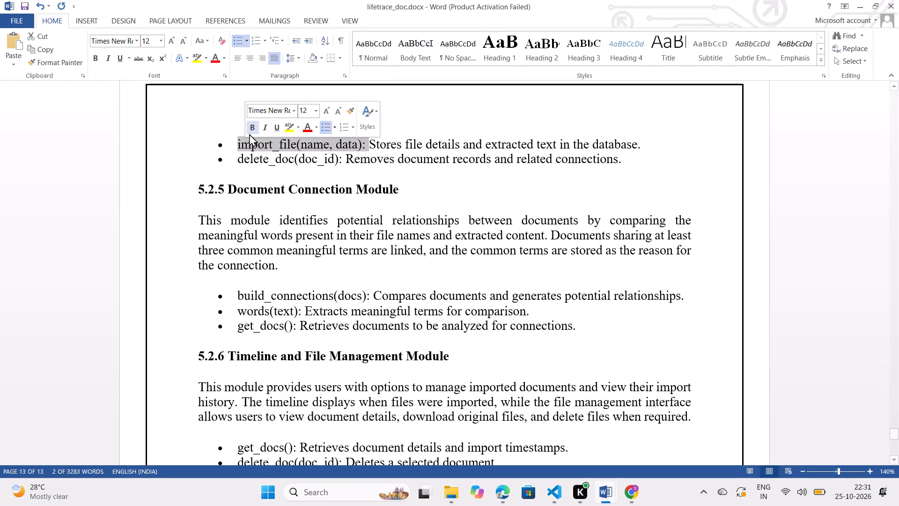
left_click(249, 134)
left_click_drag(345, 161, 245, 154)
scroll(248, 162, "left", 1)
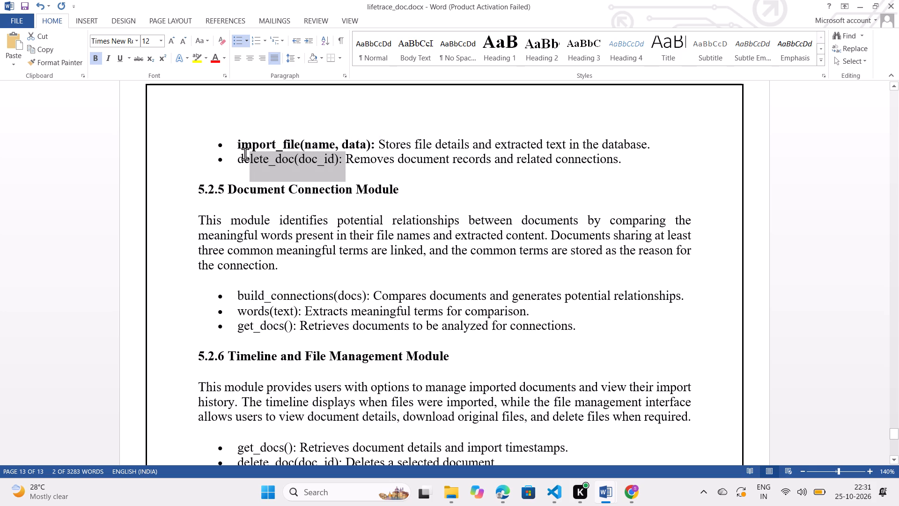
left_click_drag(245, 154, 232, 159)
left_click(240, 137)
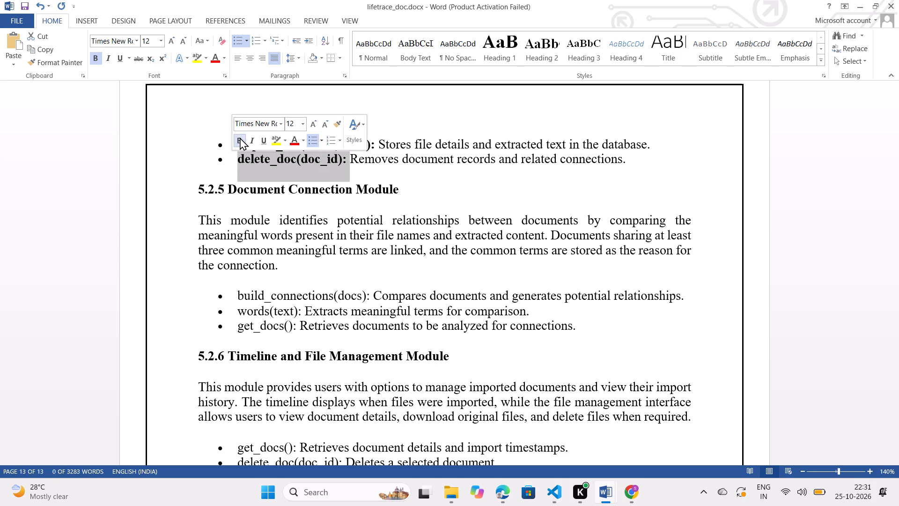
Bold the build_connections(docs):, words(text): and get_docs(): labels in the 5.2.5 Document Connection Module list.
left_click_drag(370, 298, 247, 296)
left_click(253, 278)
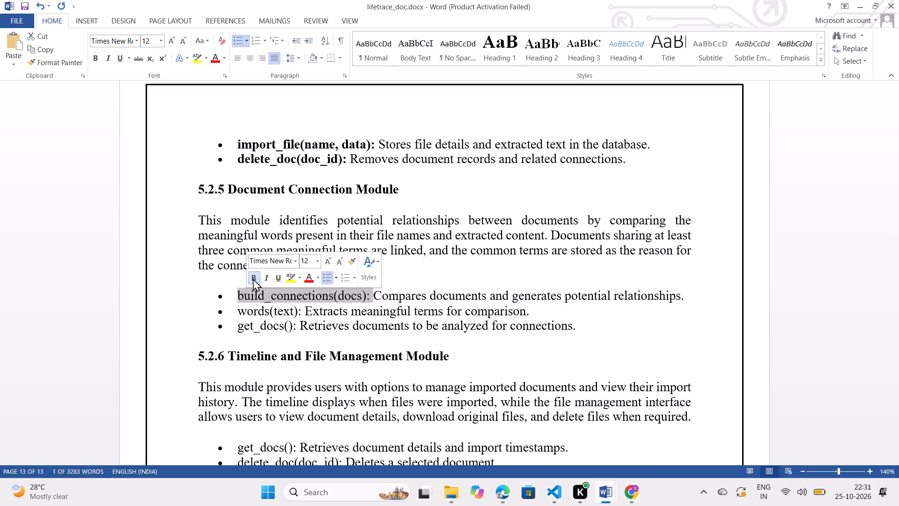
left_click_drag(303, 310, 238, 312)
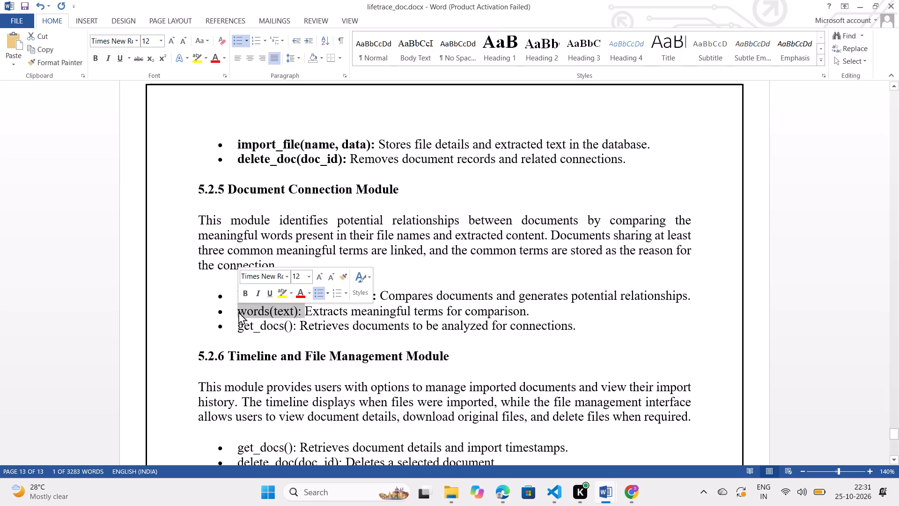
left_click(246, 299)
left_click_drag(295, 330, 242, 334)
left_click(247, 313)
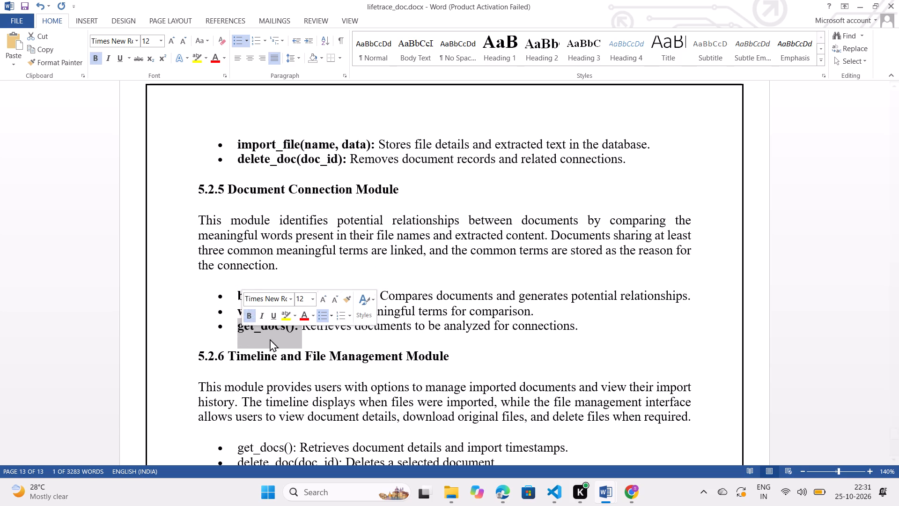
left_click(291, 381)
Bold the get_docs():, delete_doc(doc_id):, import_file(name, data) and snippet(text, query): labels in the 5.2.6 Timeline and File Management Module list.
scroll(291, 381, "down", 2)
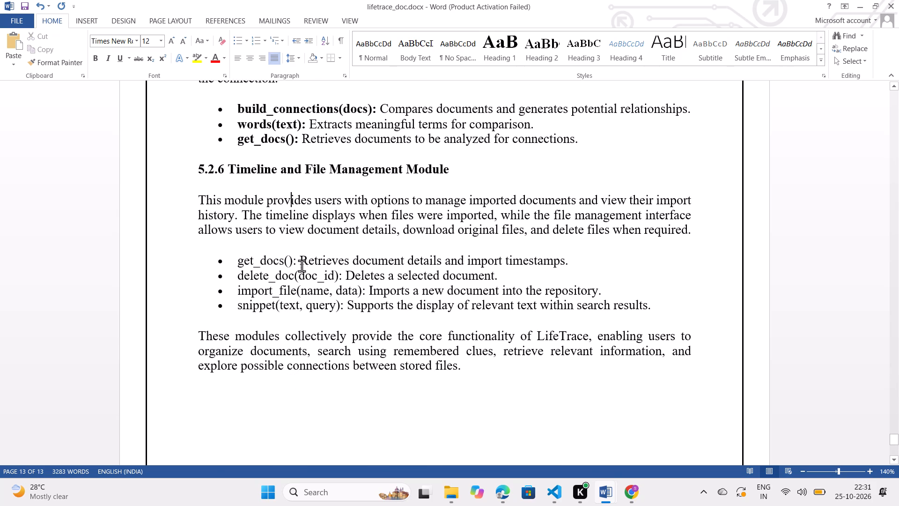
left_click_drag(298, 264, 240, 262)
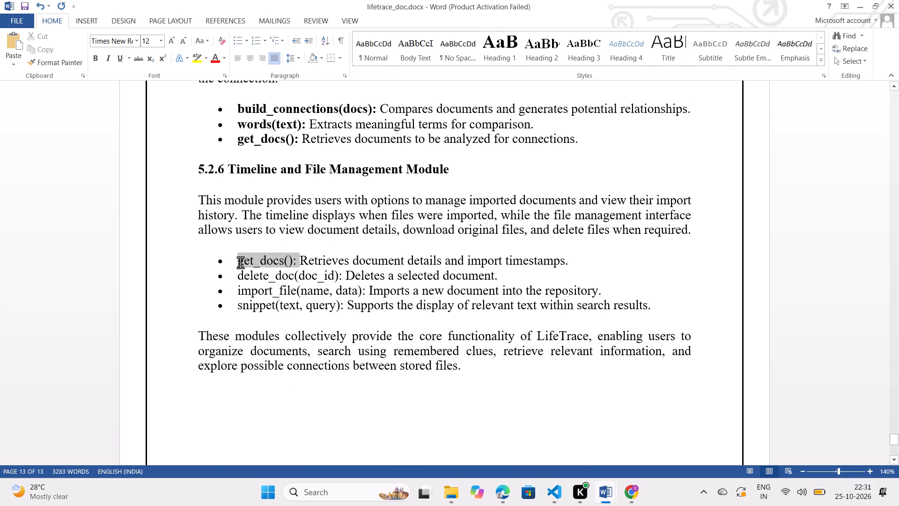
left_click_drag(240, 262, 238, 262)
left_click(248, 246)
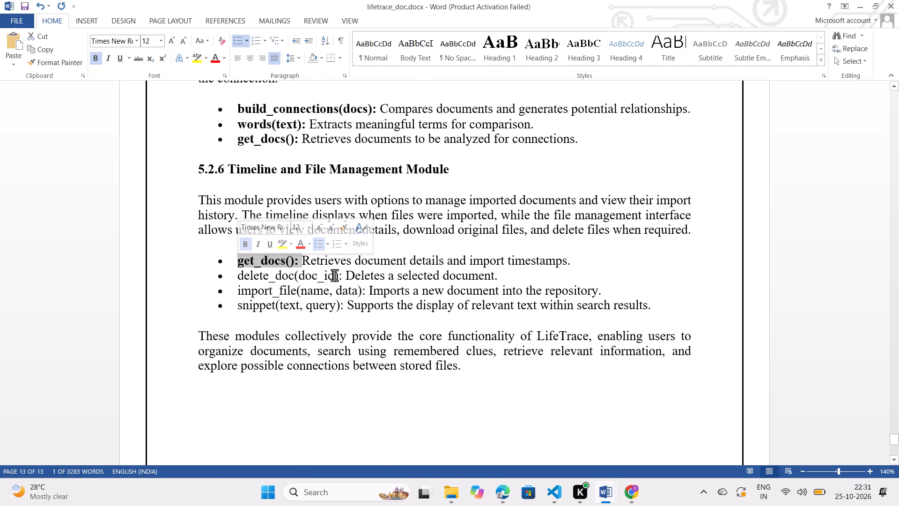
left_click_drag(341, 277, 243, 280)
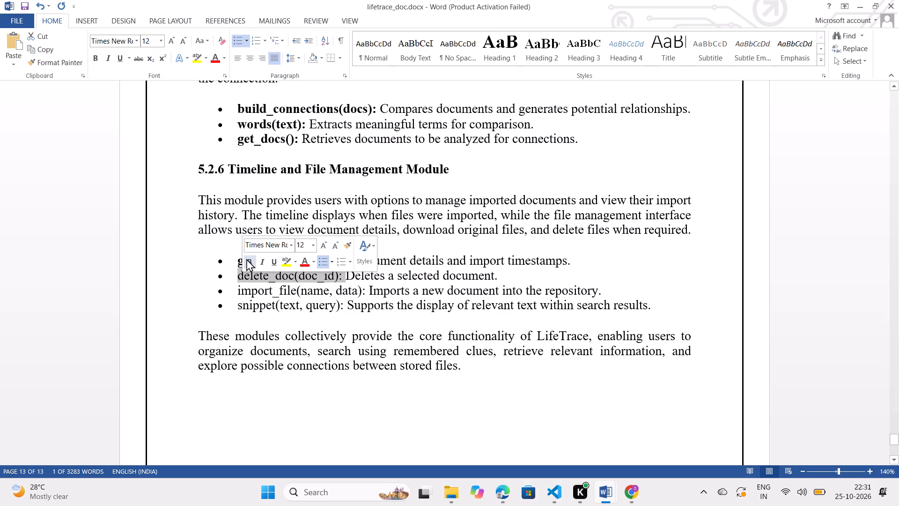
left_click(248, 254)
left_click(249, 257)
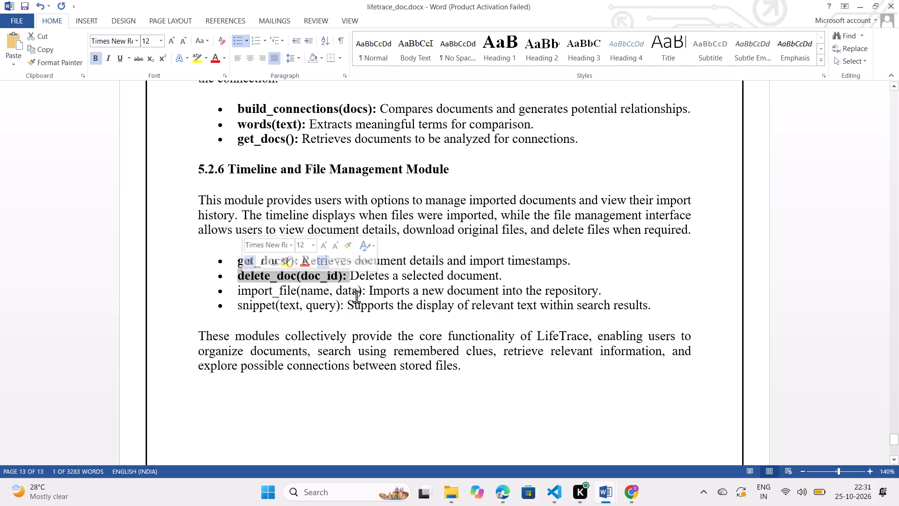
left_click_drag(367, 296, 242, 293)
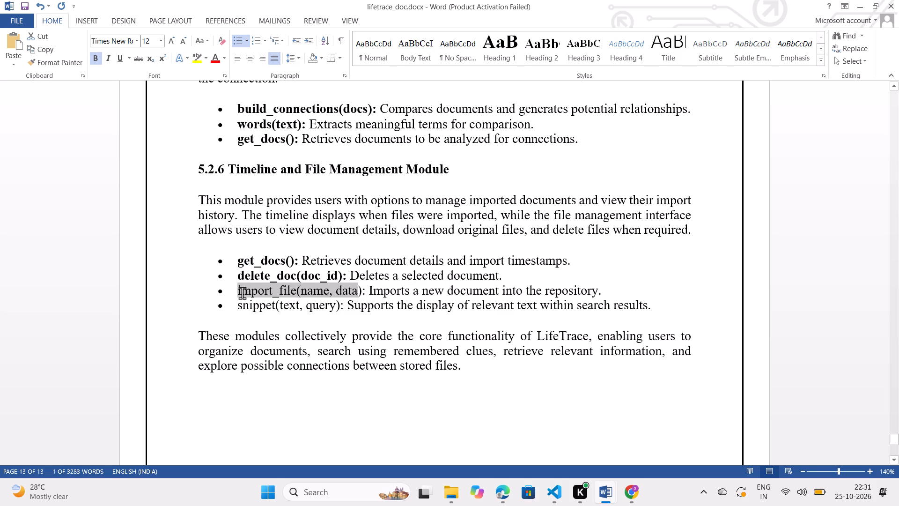
left_click(245, 276)
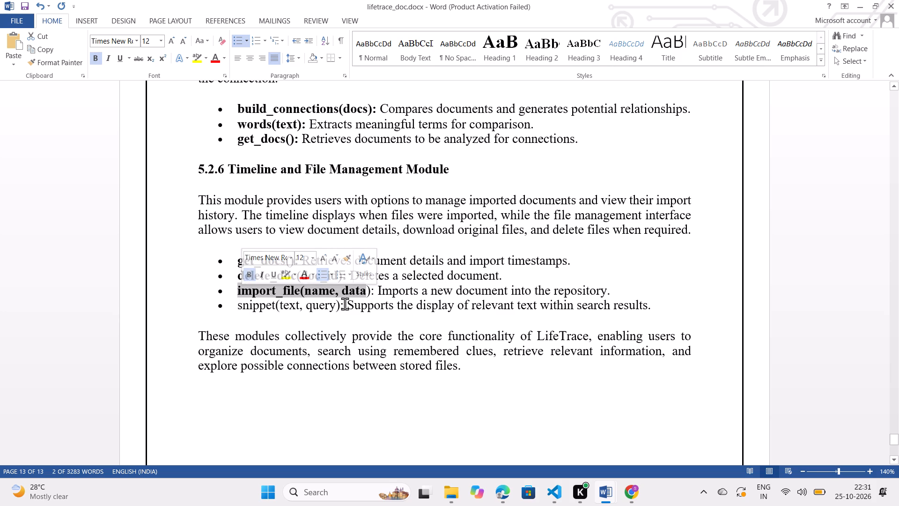
left_click_drag(345, 304, 249, 303)
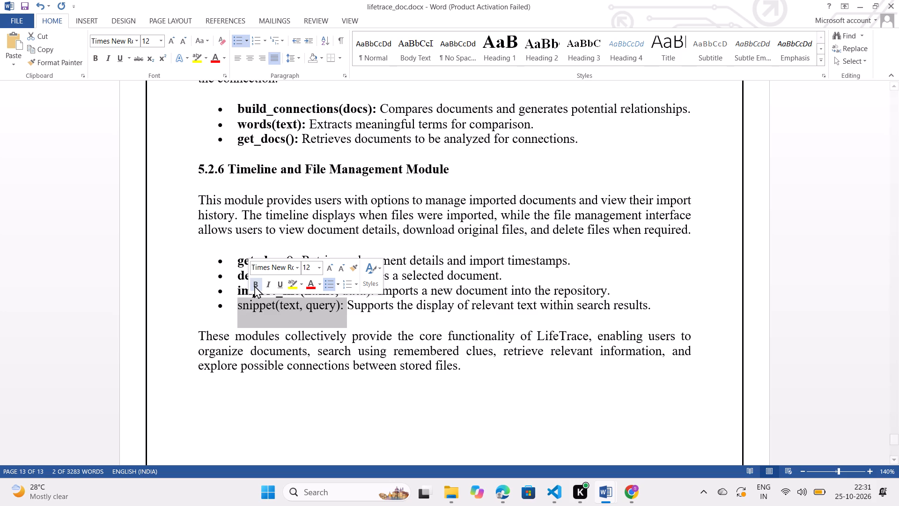
left_click(254, 285)
left_click(422, 372)
Save the LifeTrace document.
scroll(422, 372, "down", 2)
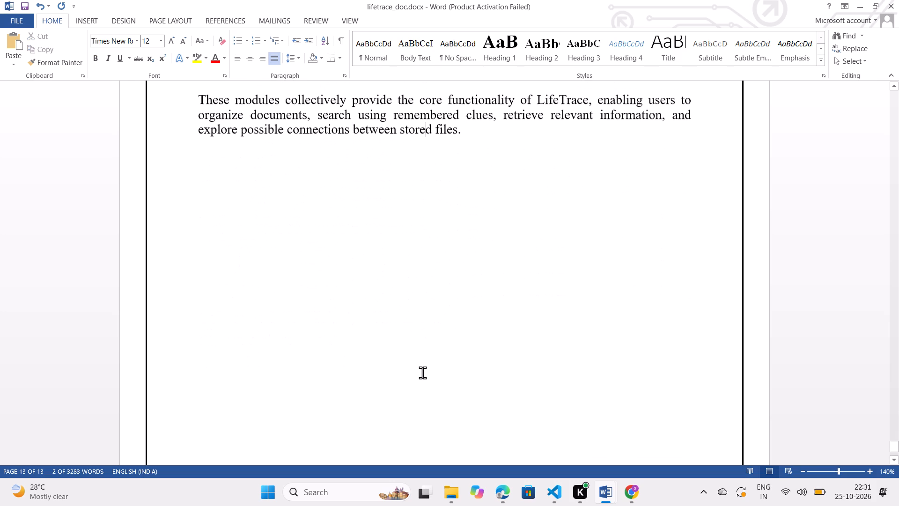
left_click(422, 372)
key("ctrl+s")
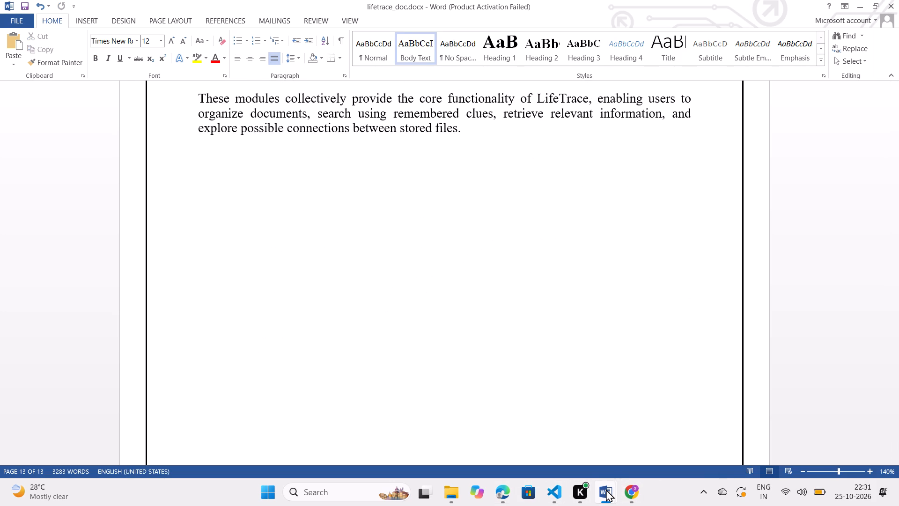
Switch to the reference internship report and examine its 6. Implementation chapter, covering the overview and the encryption and decryption workflows.
left_click(545, 429)
scroll(545, 429, "down", 2)
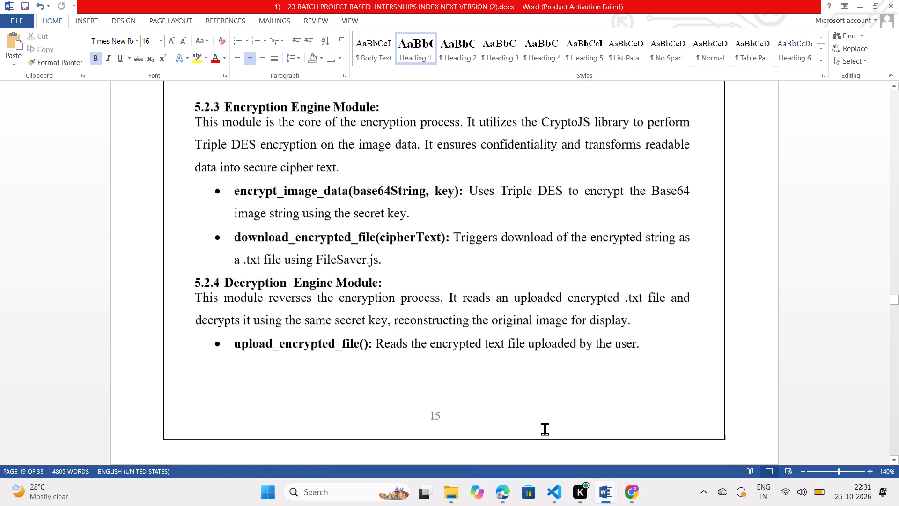
scroll(545, 429, "down", 8)
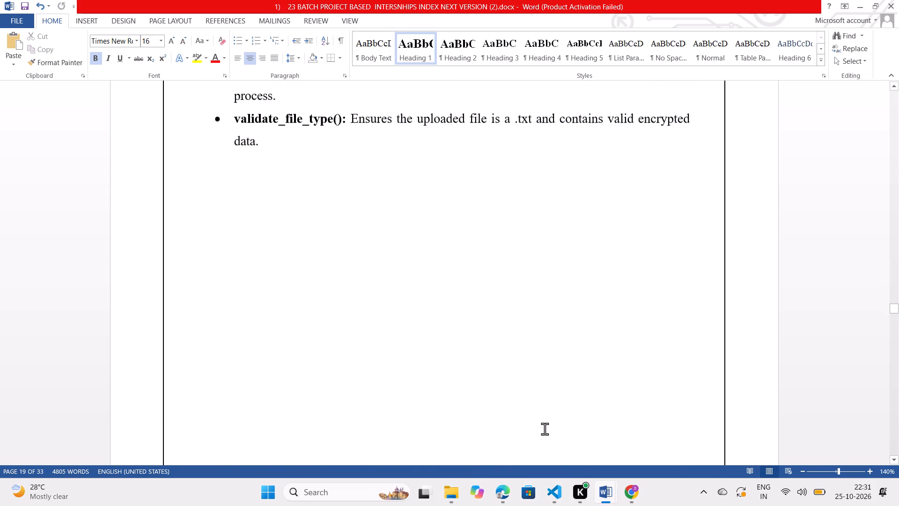
scroll(545, 429, "down", 7)
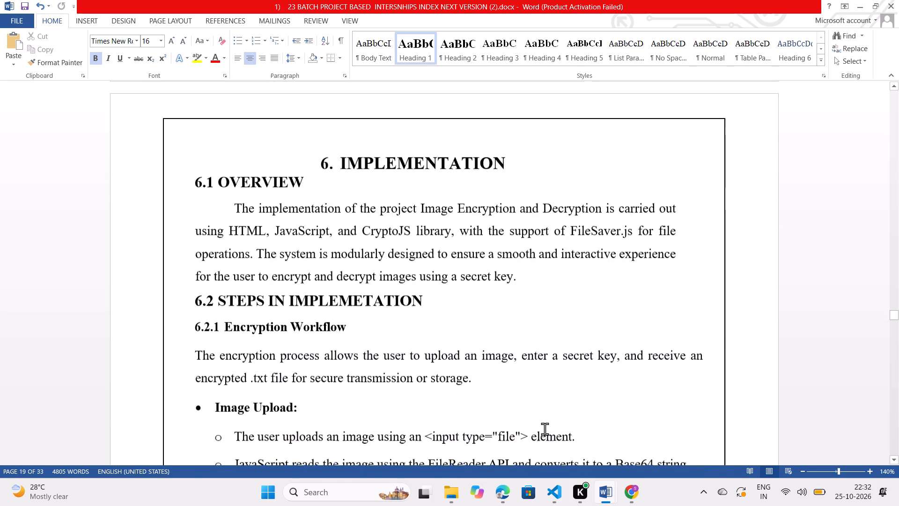
scroll(545, 429, "down", 4)
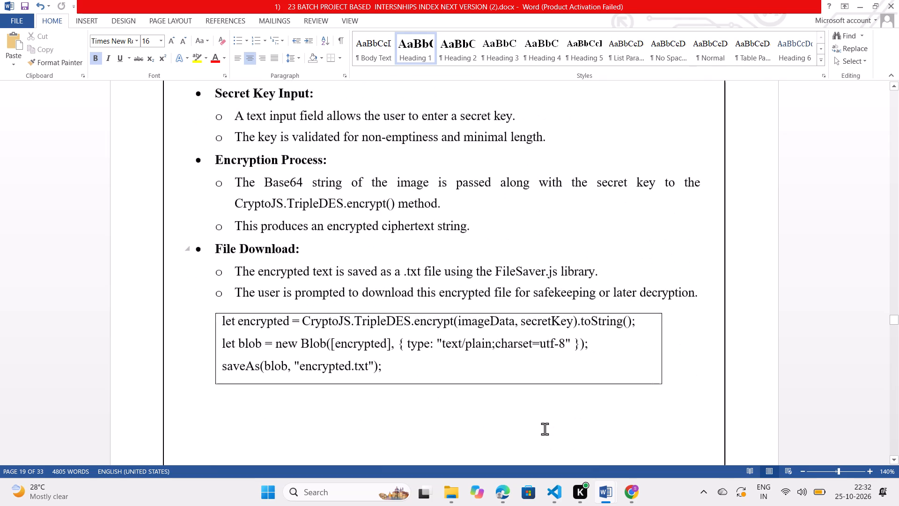
scroll(545, 429, "down", 5)
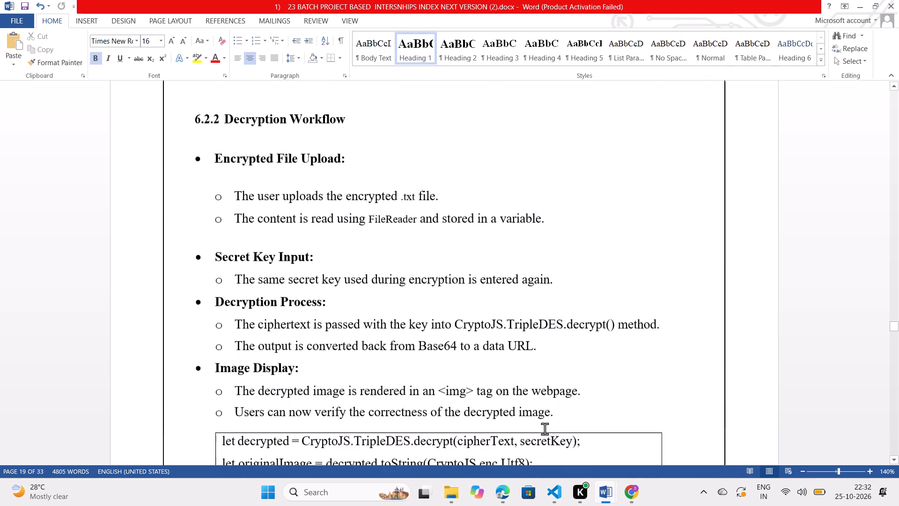
scroll(545, 429, "down", 6)
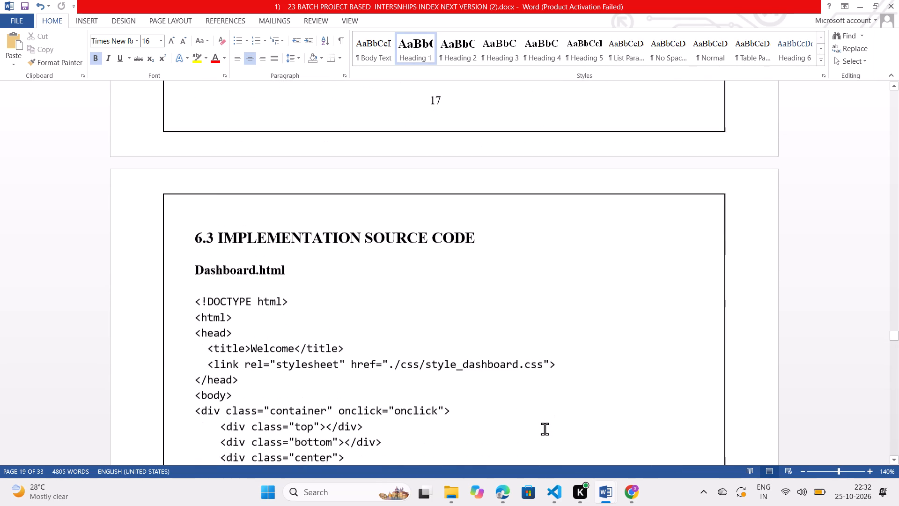
Examine the reference report's 6.3 Implementation Source Code and 6.4 Highlights of the Implementation sections.
scroll(545, 429, "down", 4)
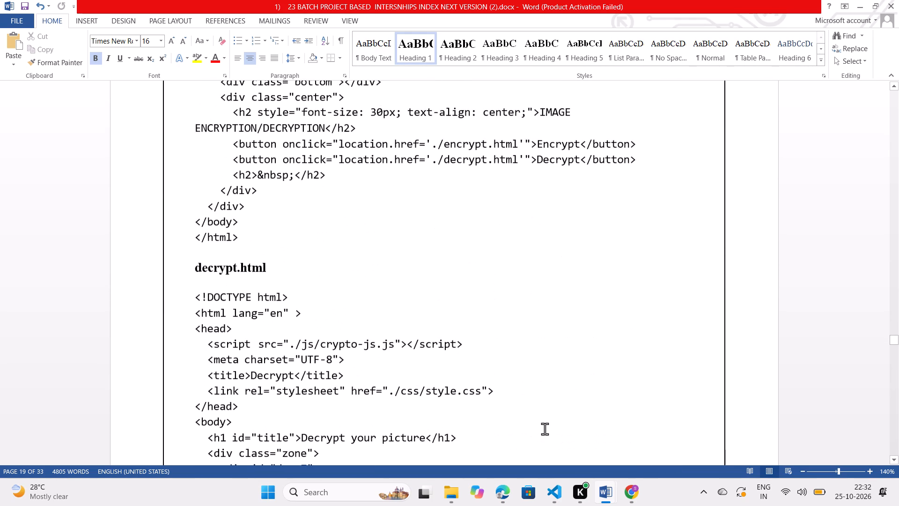
scroll(545, 429, "down", 13)
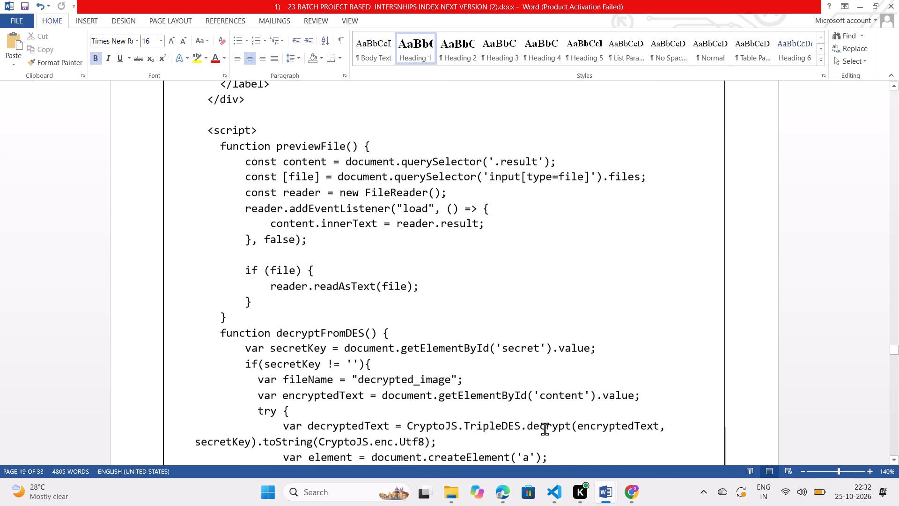
scroll(545, 429, "down", 4)
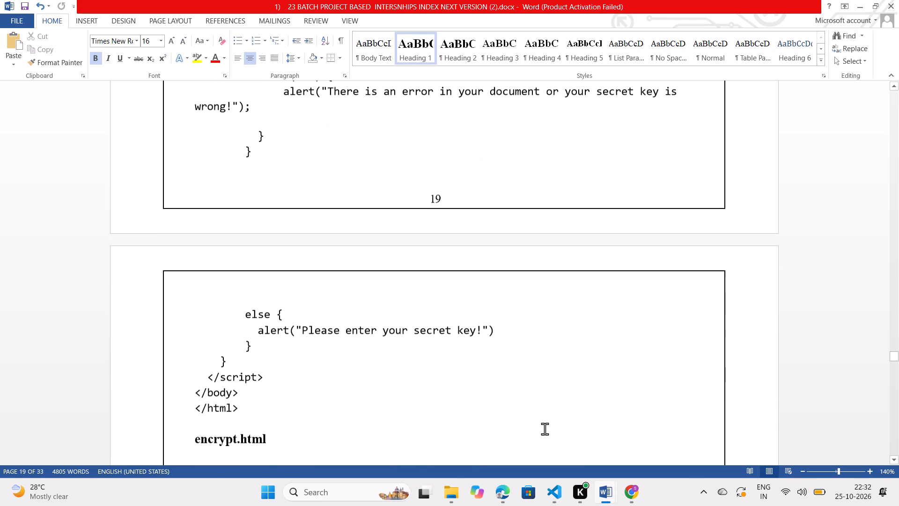
scroll(545, 429, "down", 5)
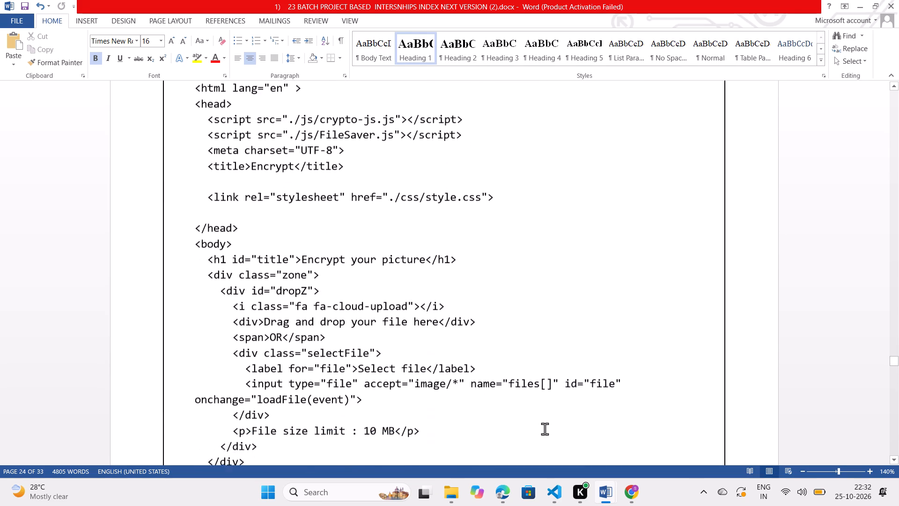
scroll(545, 429, "down", 3)
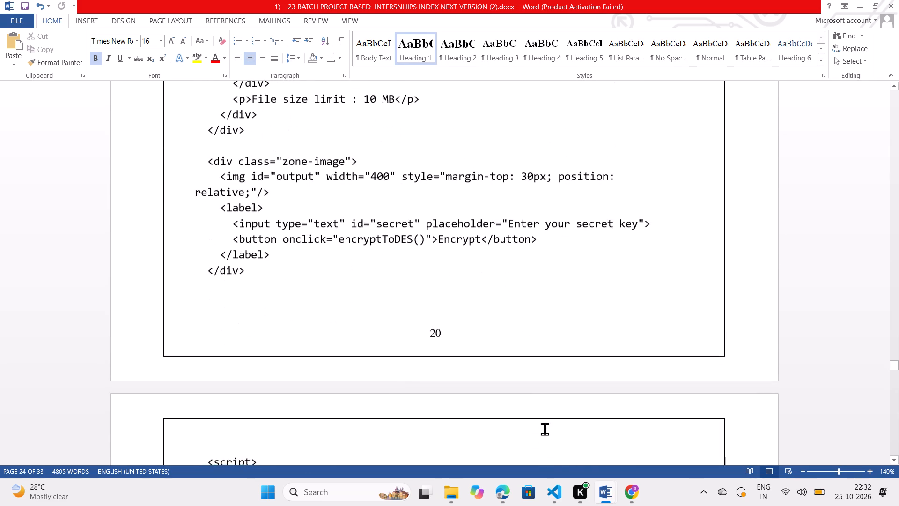
scroll(545, 429, "down", 9)
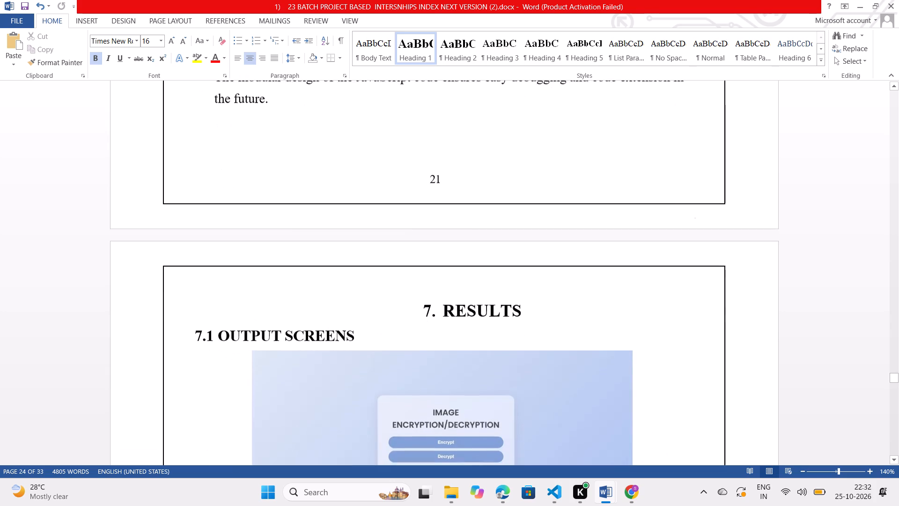
scroll(545, 429, "up", 1)
scroll(545, 429, "down", 1, "ctrl")
scroll(545, 429, "up", 1, "ctrl")
scroll(545, 429, "up", 2)
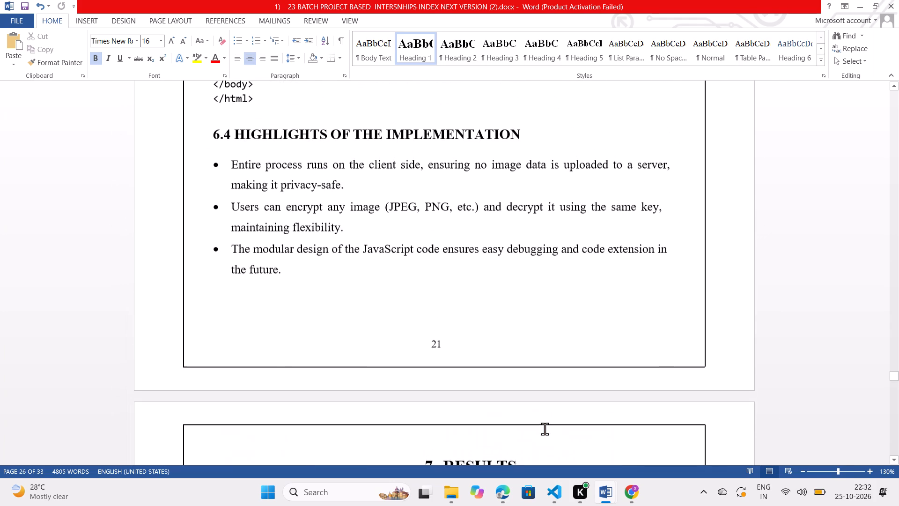
scroll(545, 429, "up", 2)
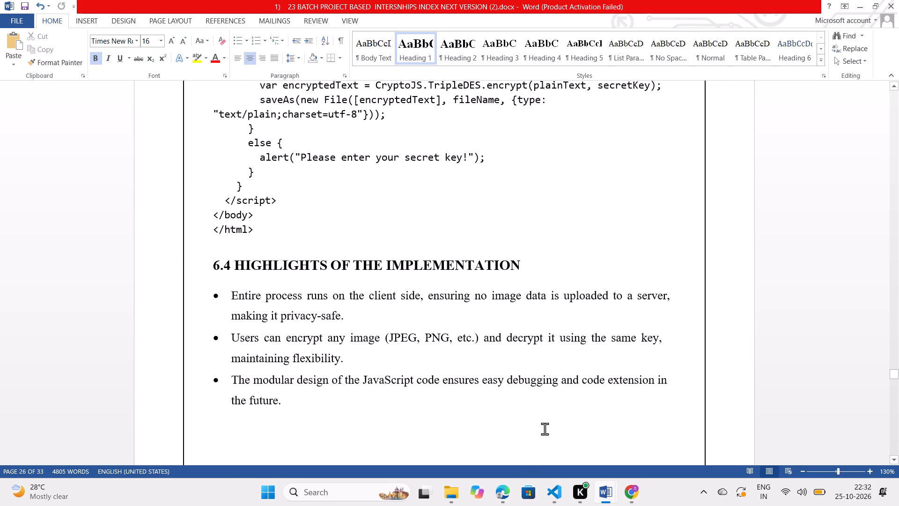
scroll(545, 429, "down", 1)
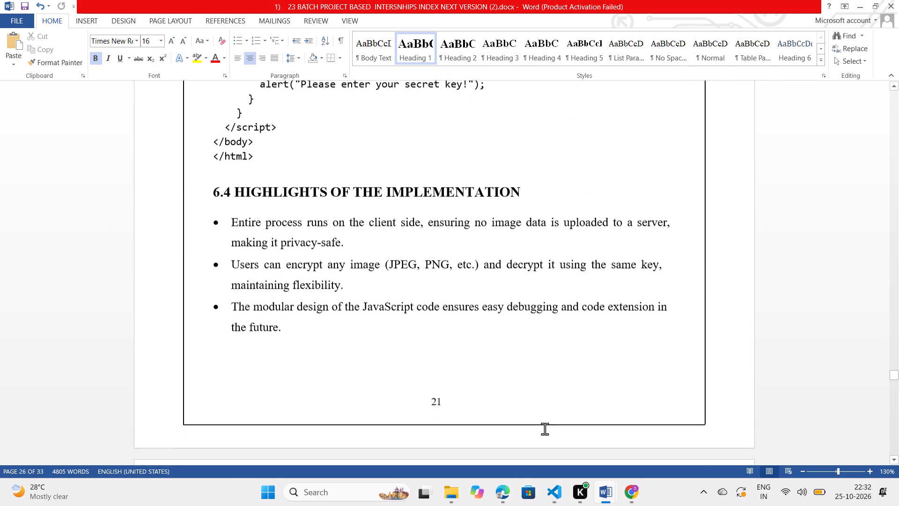
Examine the reference report's 7. Results output screens and the 8. Testing chapter with its types of testing.
scroll(545, 429, "down", 4)
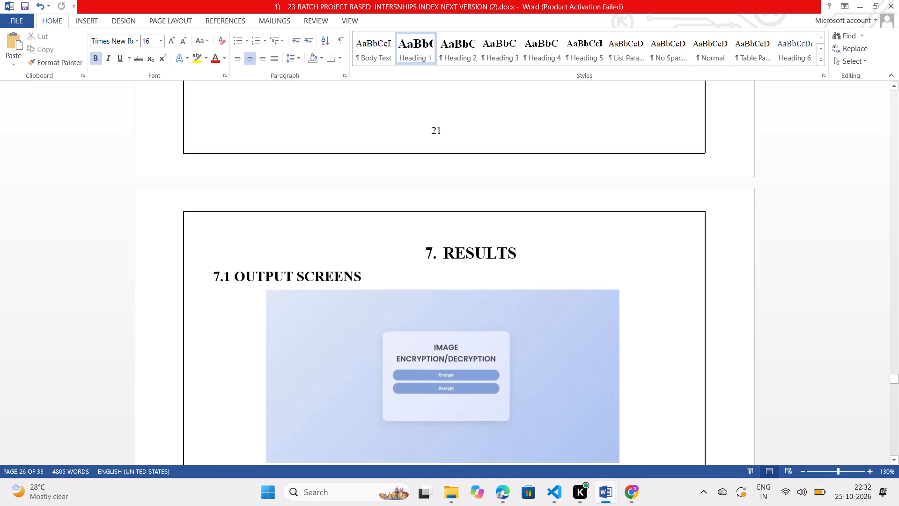
scroll(545, 429, "down", 2)
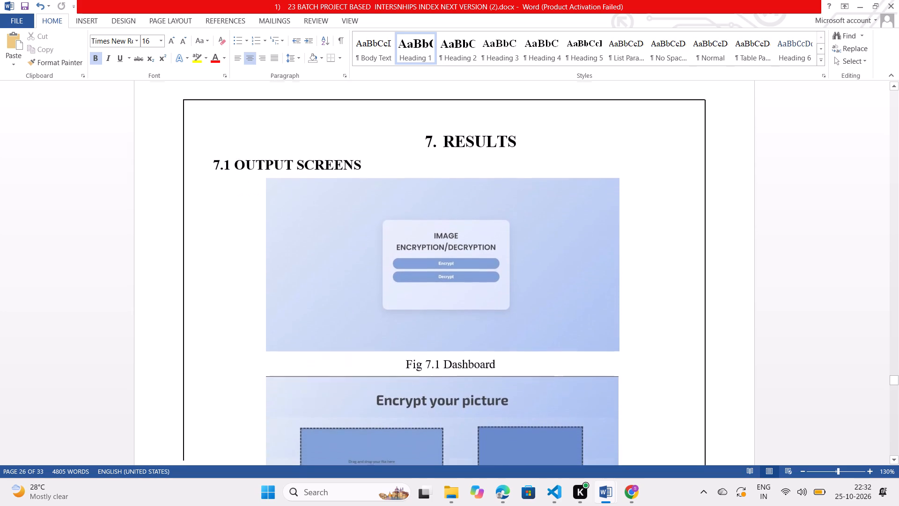
scroll(545, 429, "down", 7)
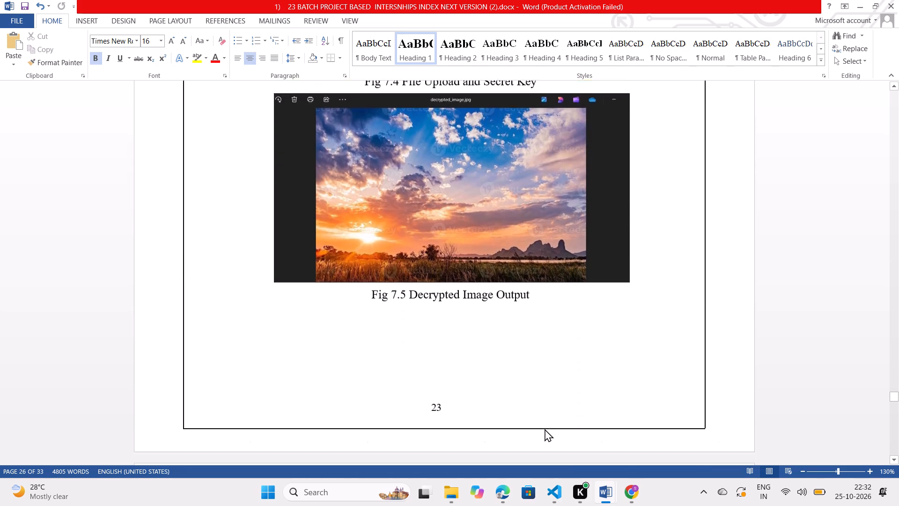
scroll(545, 429, "down", 3)
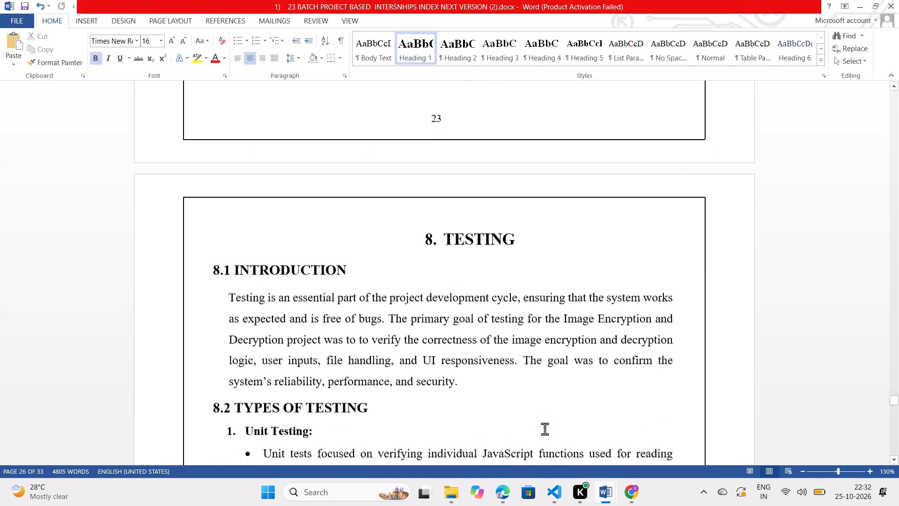
scroll(545, 429, "down", 2)
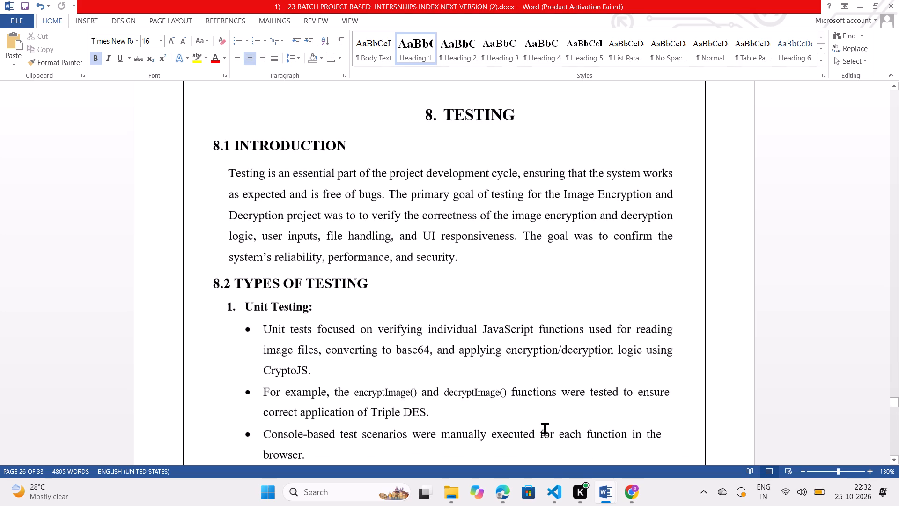
scroll(545, 429, "down", 6)
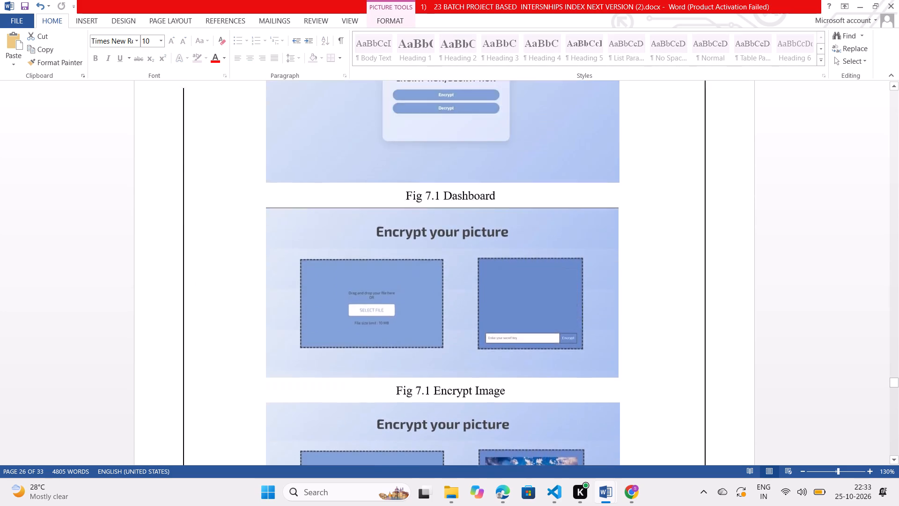
scroll(462, 321, "up", 6)
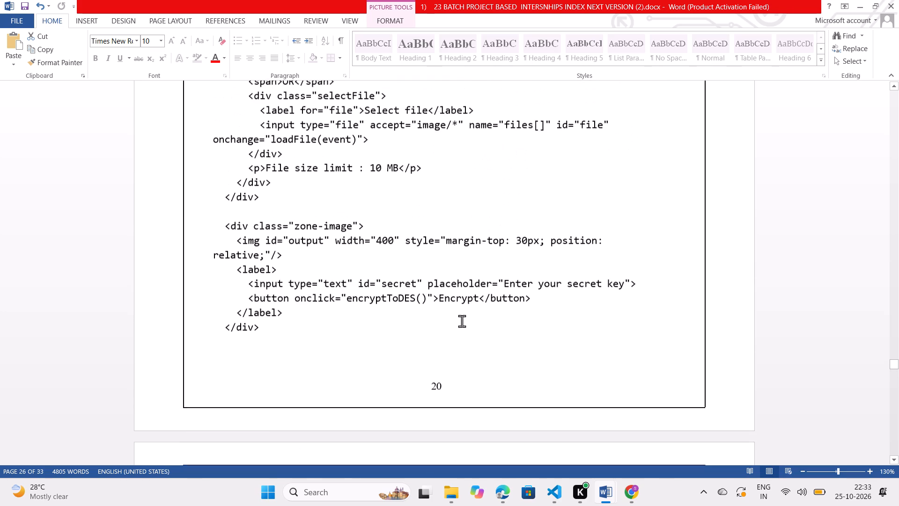
scroll(462, 321, "down", 1)
scroll(462, 321, "up", 2)
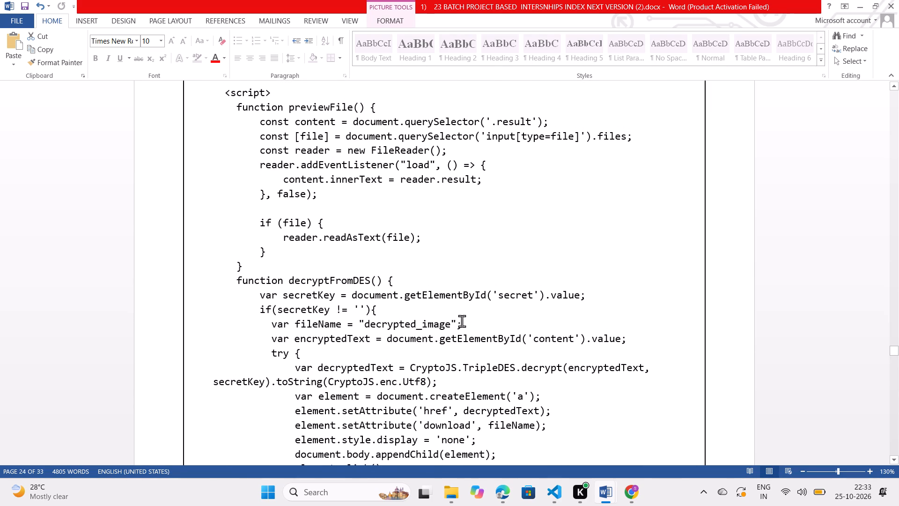
scroll(462, 321, "up", 11)
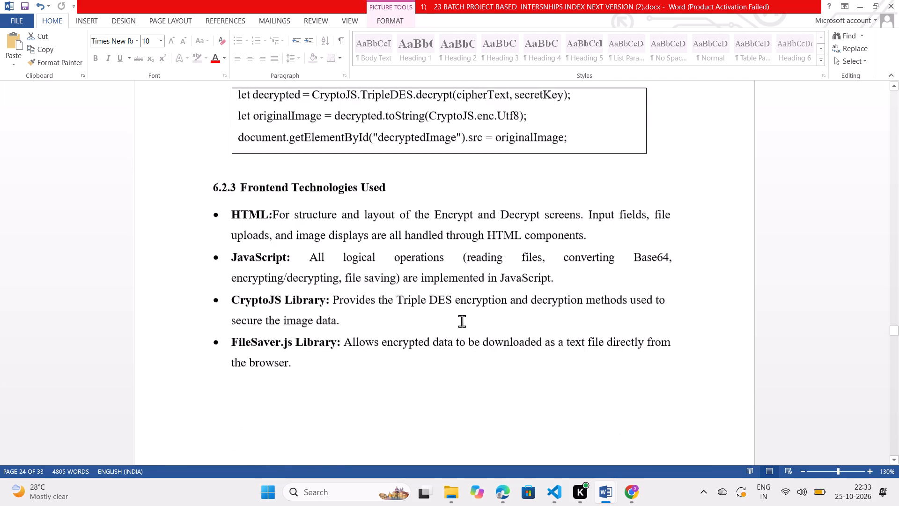
scroll(462, 321, "up", 3)
scroll(462, 321, "right", 1)
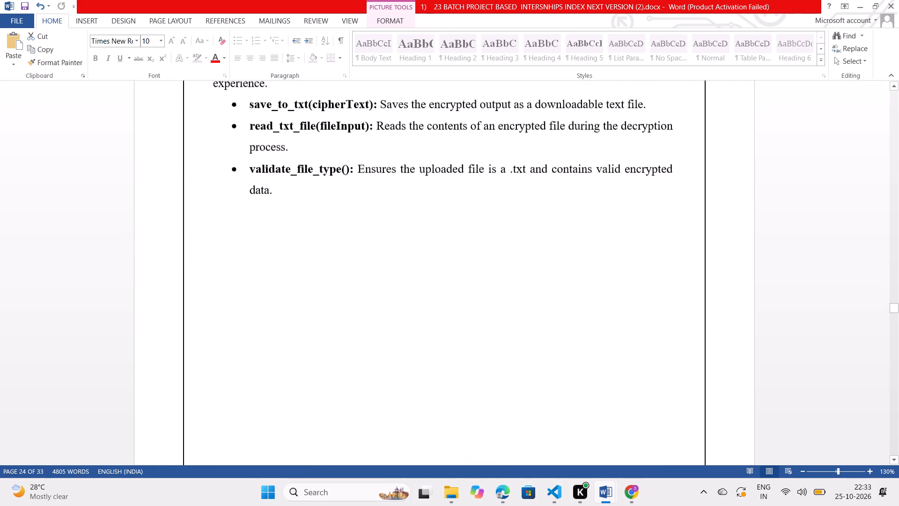
scroll(462, 321, "right", 1)
scroll(462, 321, "down", 3)
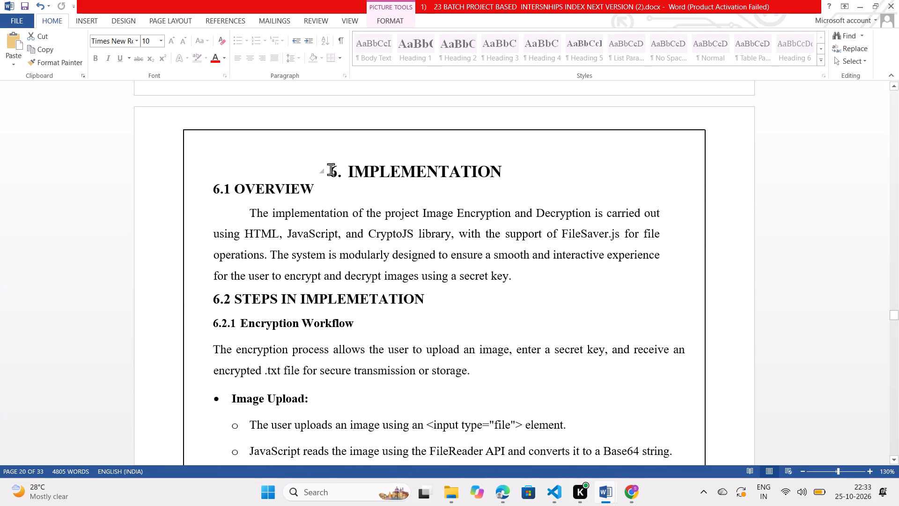
left_click_drag(331, 170, 237, 326)
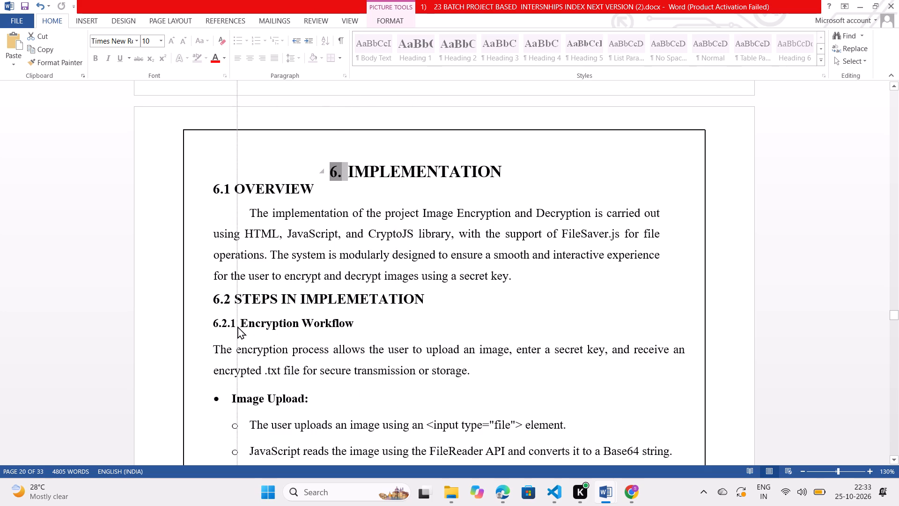
left_click(296, 304)
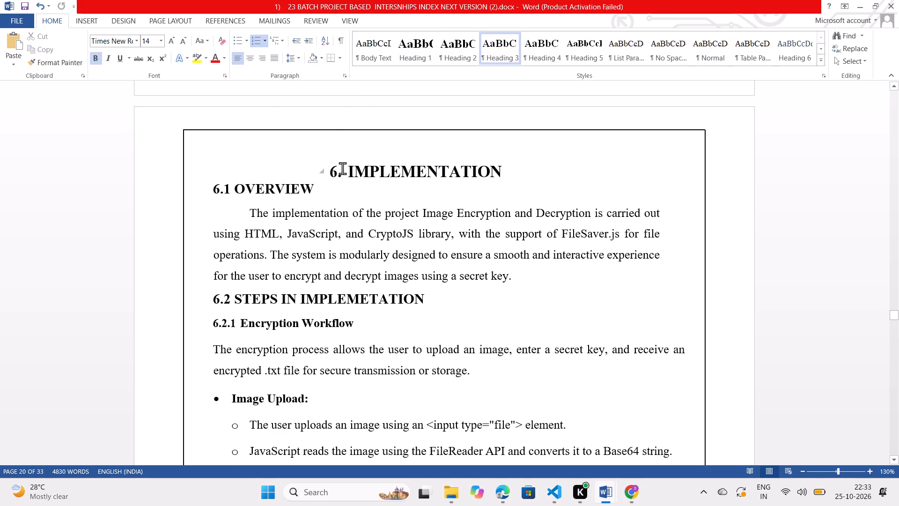
left_click_drag(342, 168, 404, 480)
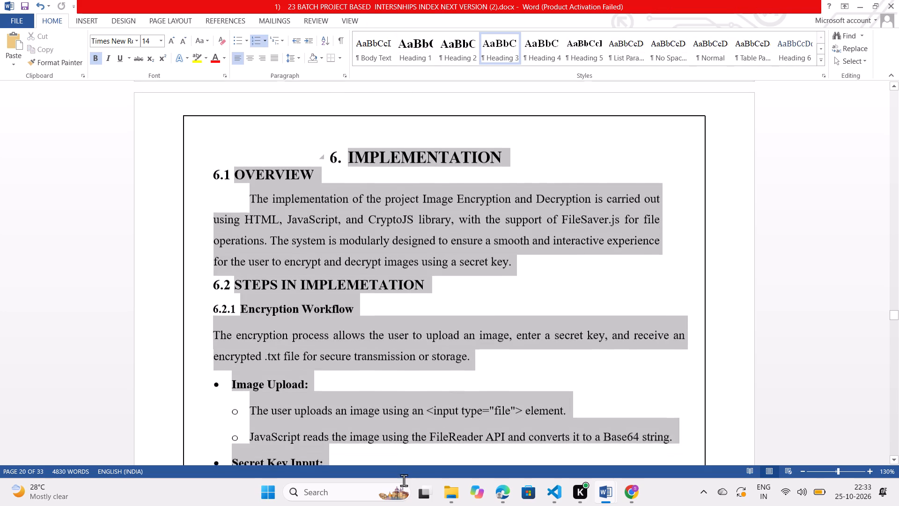
left_click_drag(404, 480, 453, 435)
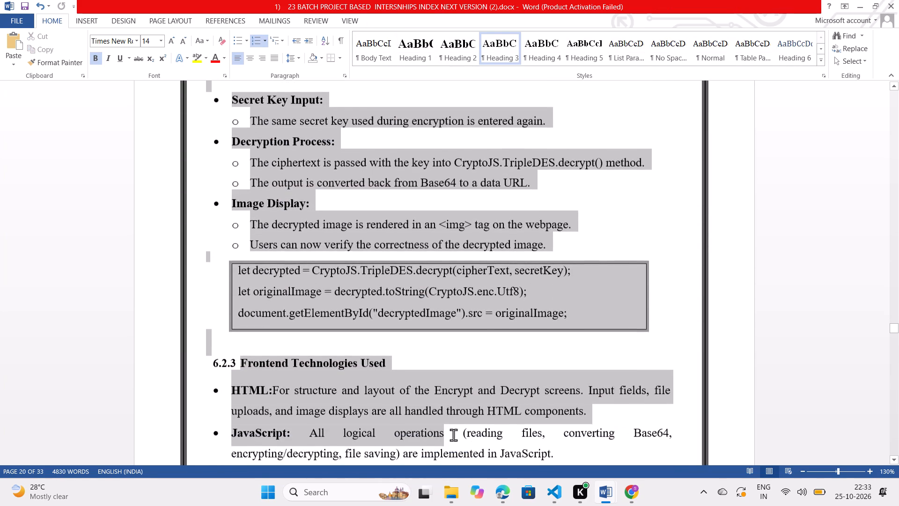
left_click_drag(453, 435, 449, 463)
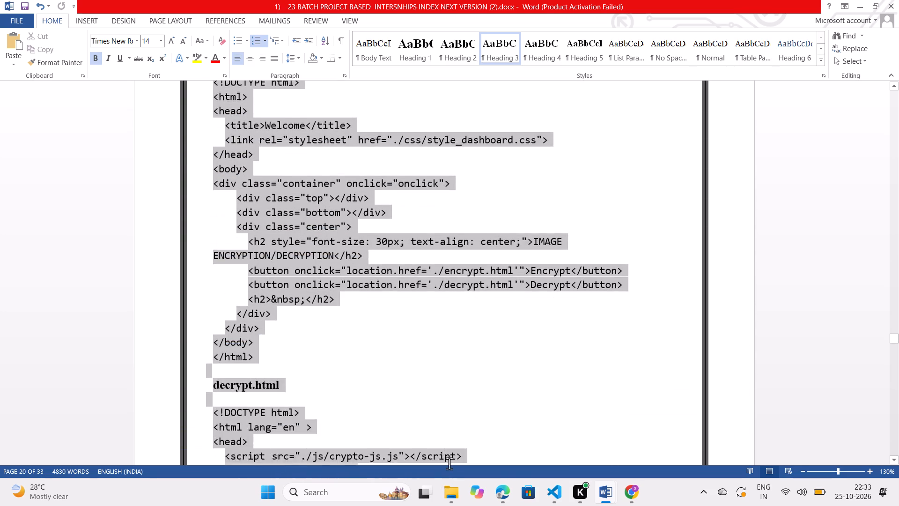
left_click_drag(449, 463, 439, 101)
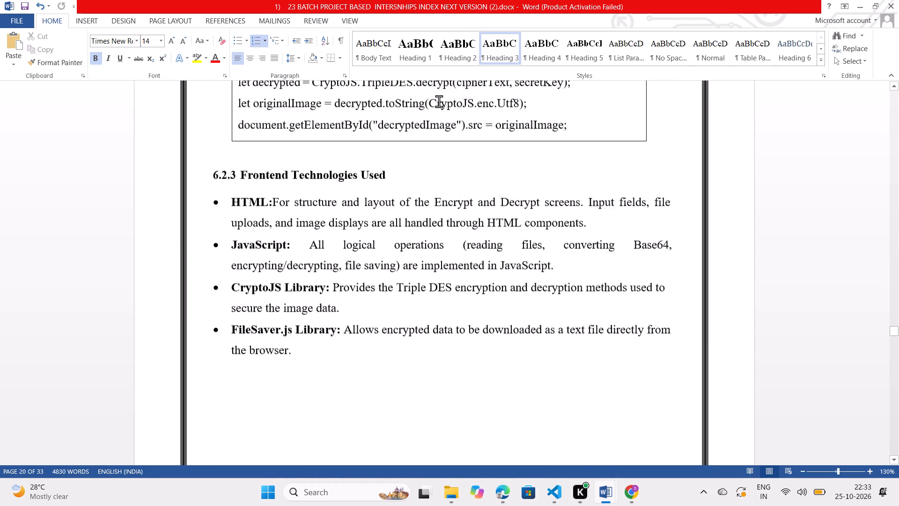
left_click_drag(439, 101, 361, 451)
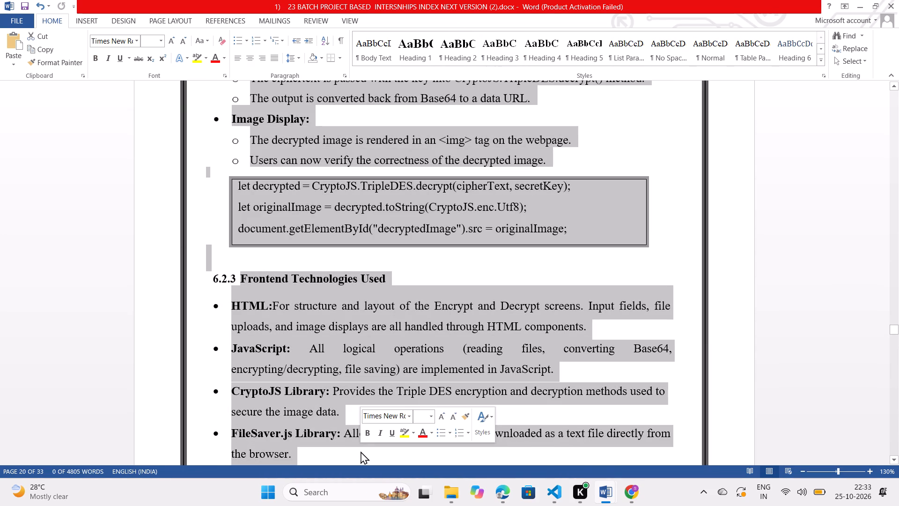
key("ctrl+c")
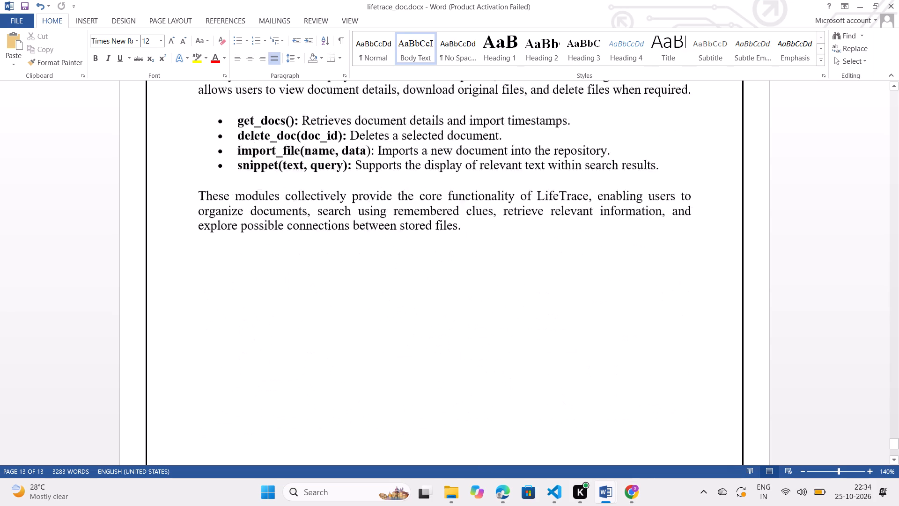
scroll(356, 302, "right", 1)
key("Return")
key("Return")
key("Return")
key("Return")
key("Return")
key("Return")
key("Return")
key("Return")
key("Return")
key("Return")
key("Return")
key("Return")
key("Return")
key("Return")
key("Return")
key("Return")
key("Return")
key("Return")
key("Return")
key("Return")
key("Return")
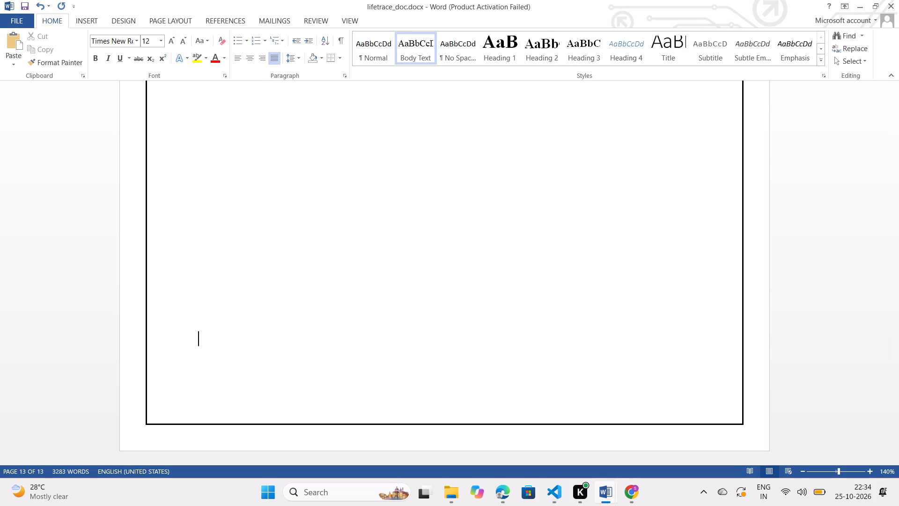
key("BackSpace")
key("BackSpace")
key("BackSpace")
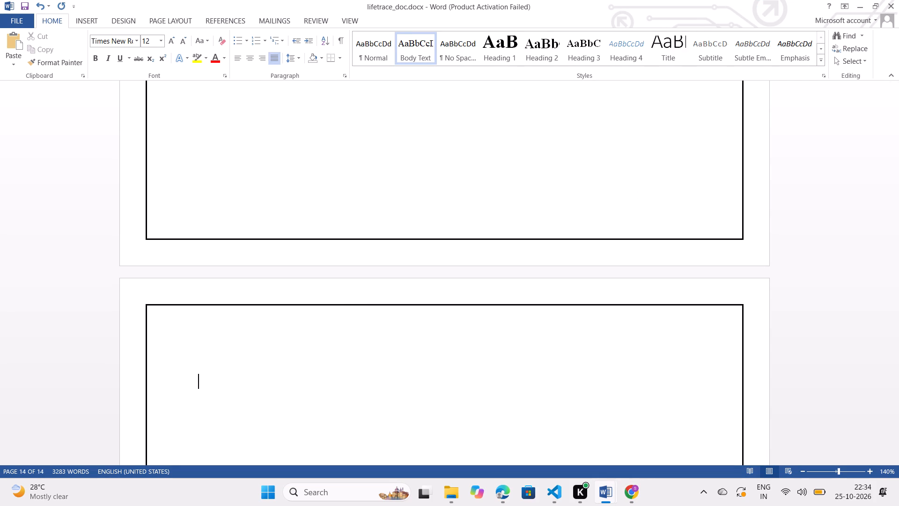
key("BackSpace")
key("BackSpace")
key("Return")
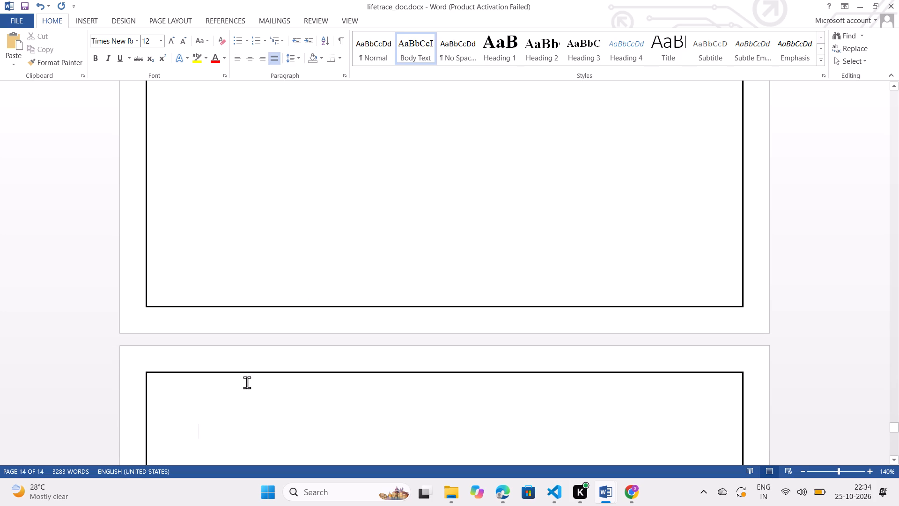
double_click(236, 400)
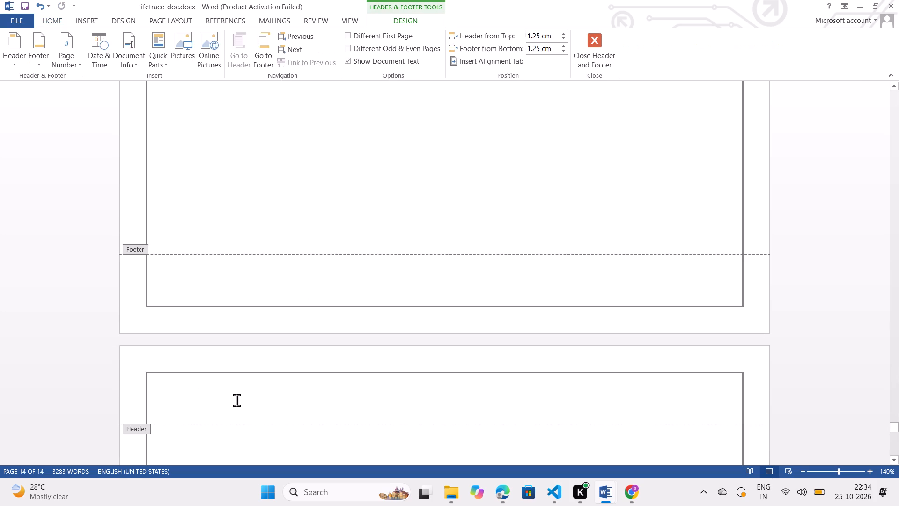
left_click(224, 435)
double_click(224, 435)
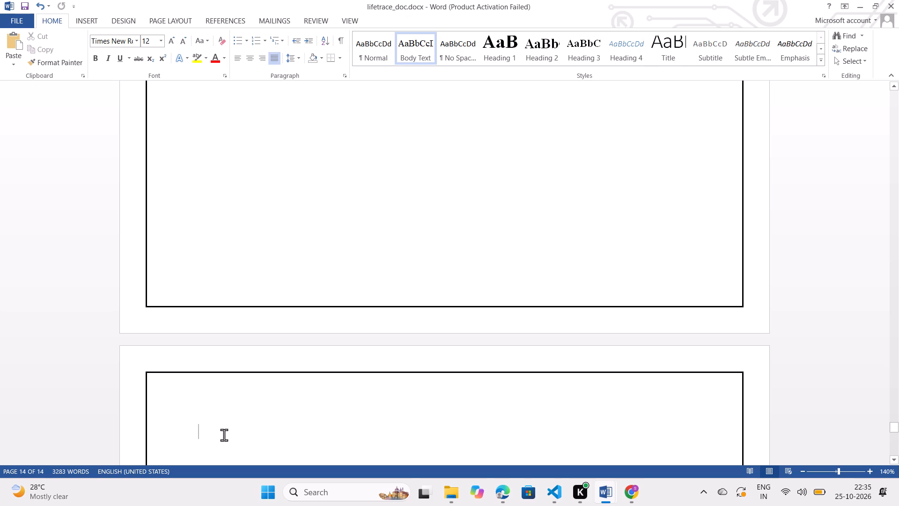
Paste the copied Implementation chapter at the start of the new last page of the LifeTrace report.
scroll(224, 435, "up", 8)
scroll(224, 435, "up", 20)
scroll(224, 435, "up", 20)
scroll(224, 435, "up", 20)
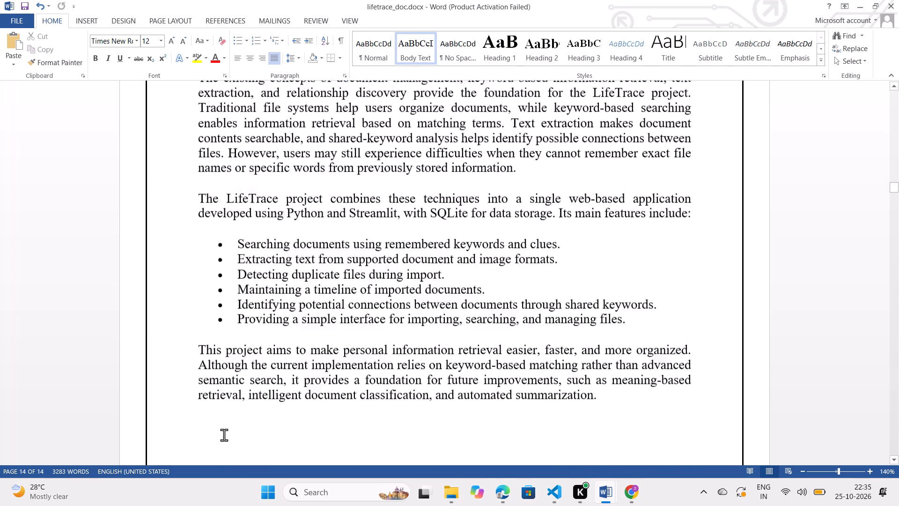
scroll(224, 435, "up", 20)
scroll(224, 435, "up", 8)
scroll(224, 435, "up", 20)
scroll(224, 435, "up", 20)
scroll(224, 435, "up", 20)
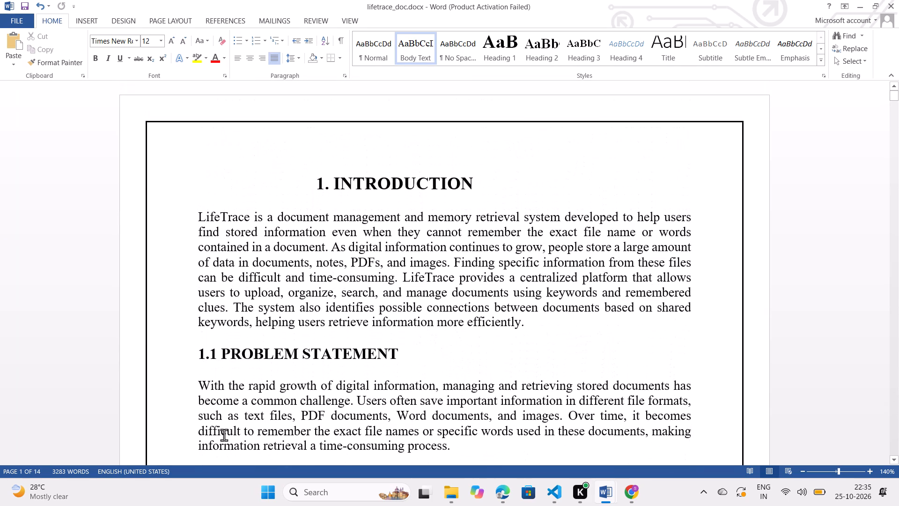
scroll(224, 435, "down", 16)
scroll(224, 435, "down", 20)
scroll(224, 435, "down", 4)
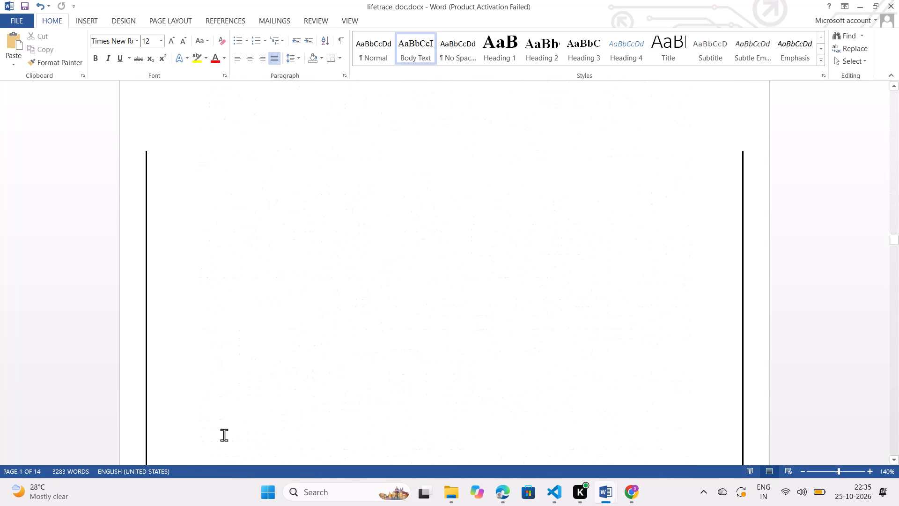
scroll(224, 435, "down", 20)
scroll(224, 435, "down", 20)
scroll(224, 435, "down", 9)
scroll(224, 435, "up", 4)
key("ctrl+v")
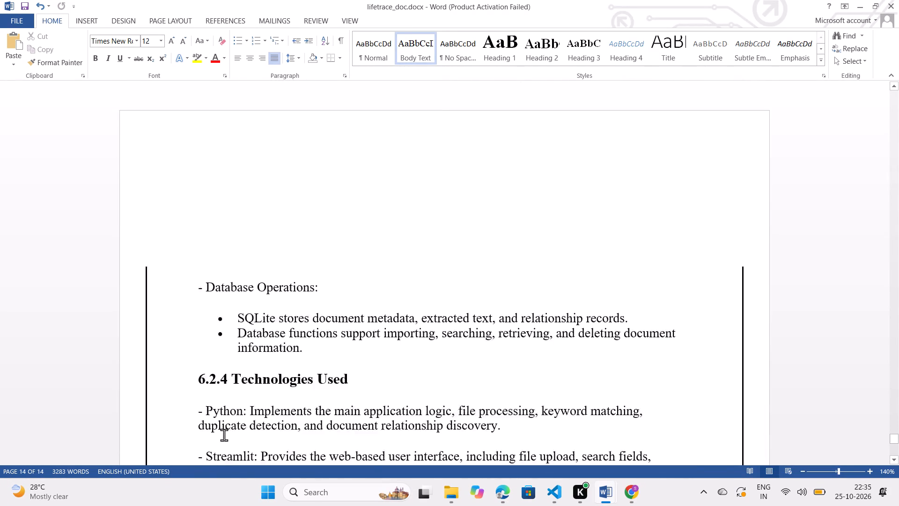
Review the pasted Implementation chapter from its 6.1 Overview through 6.2.4 Technologies Used.
scroll(224, 435, "up", 5)
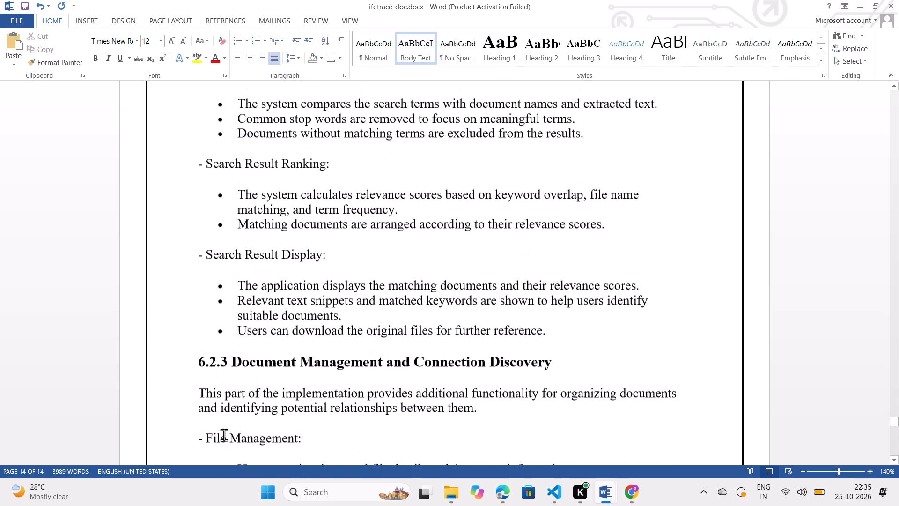
scroll(224, 435, "up", 5)
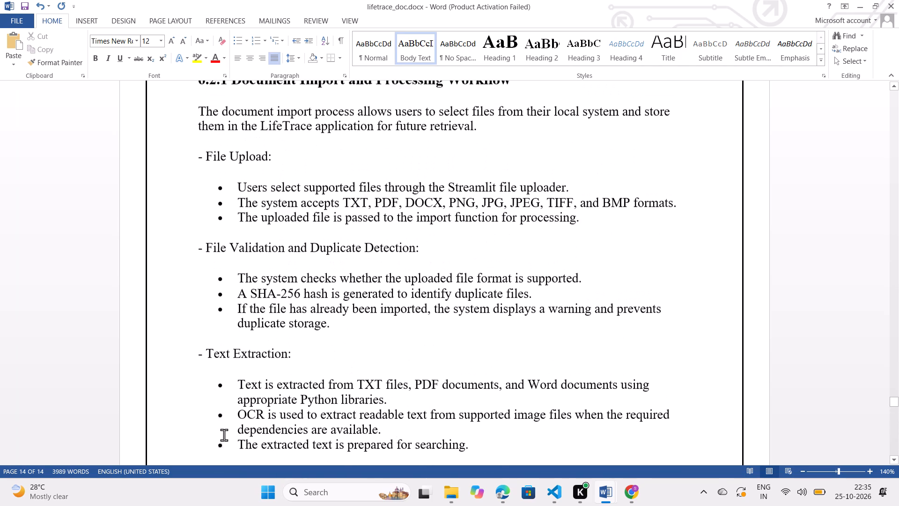
scroll(224, 435, "up", 5)
scroll(224, 435, "down", 1)
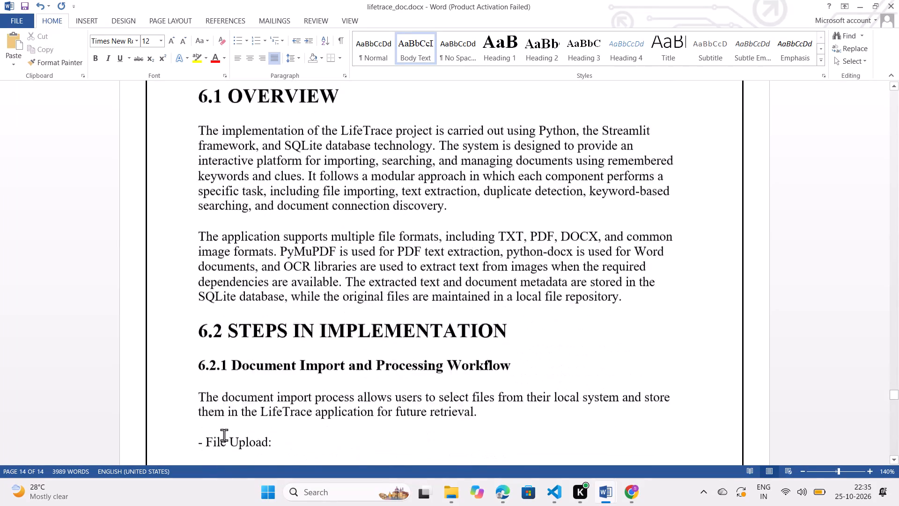
scroll(224, 435, "down", 9)
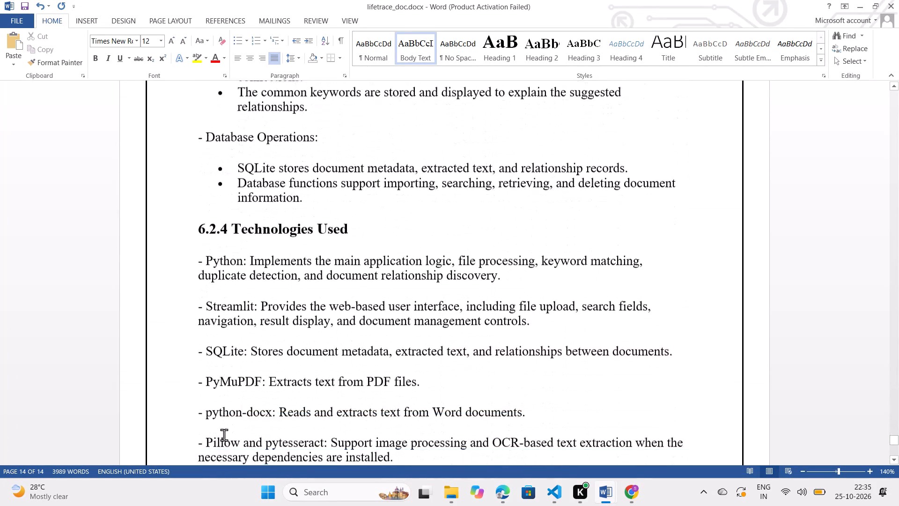
scroll(224, 435, "down", 2)
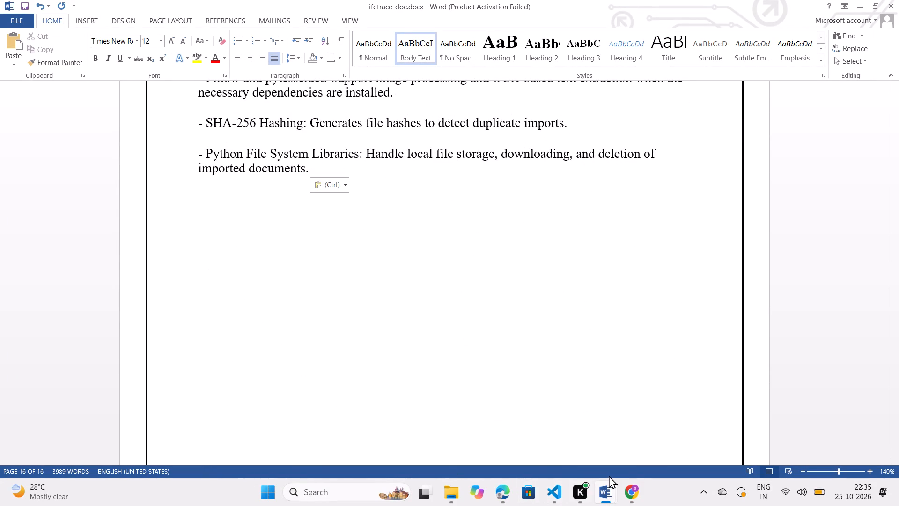
Switch to the reference internship report and examine the heading and bullet formatting of its Implementation chapter.
left_click(543, 410)
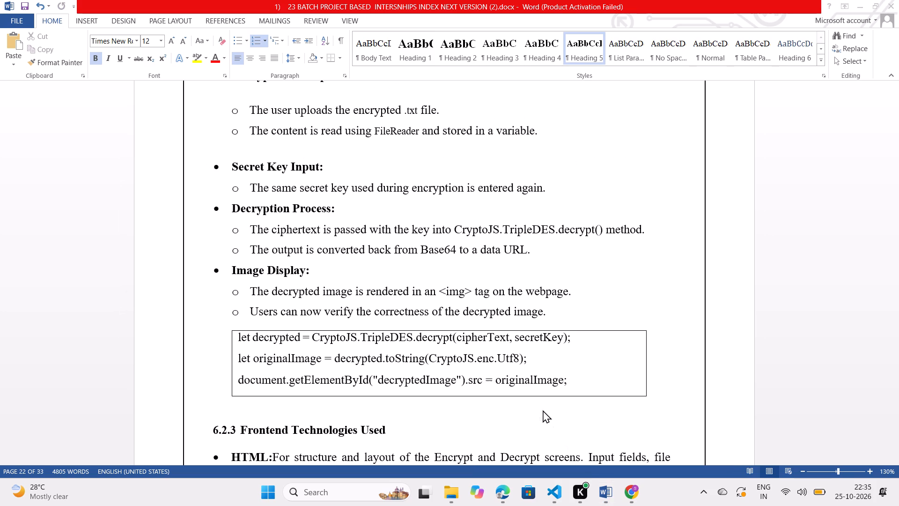
scroll(465, 334, "up", 8)
scroll(465, 334, "down", 9)
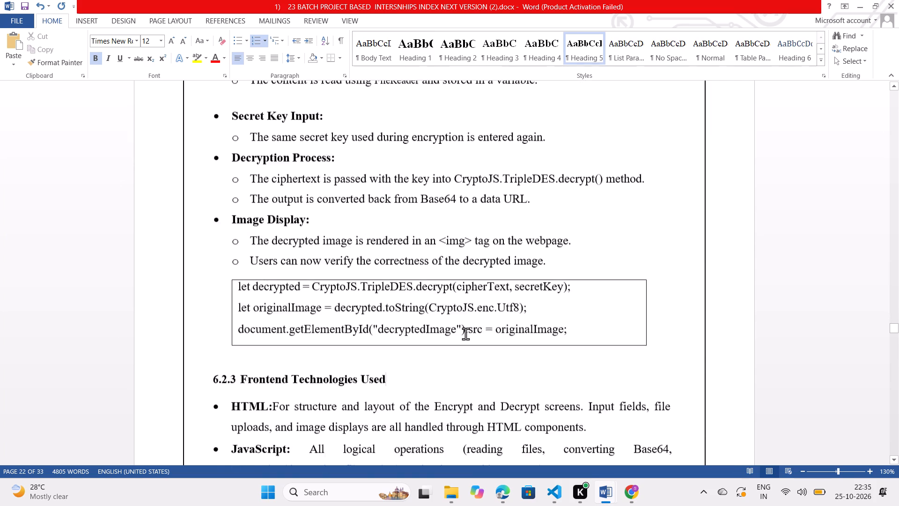
scroll(465, 334, "up", 3)
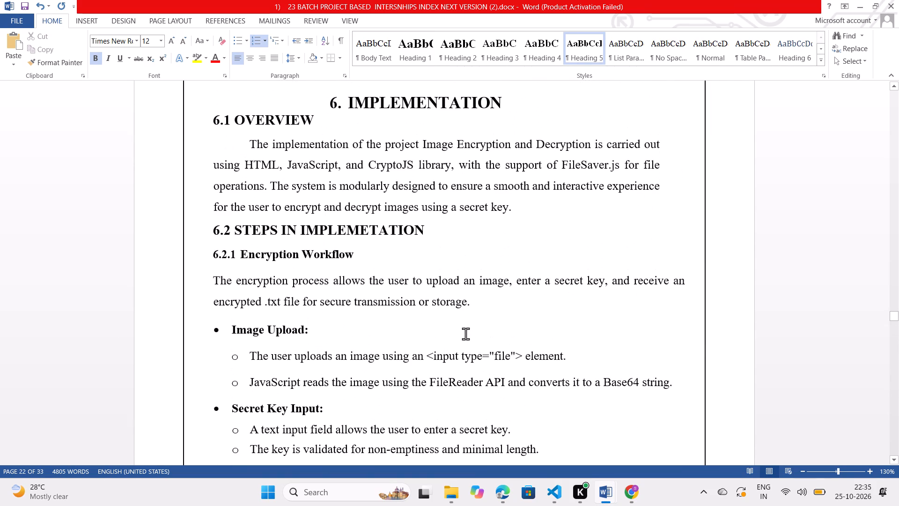
scroll(465, 334, "down", 5)
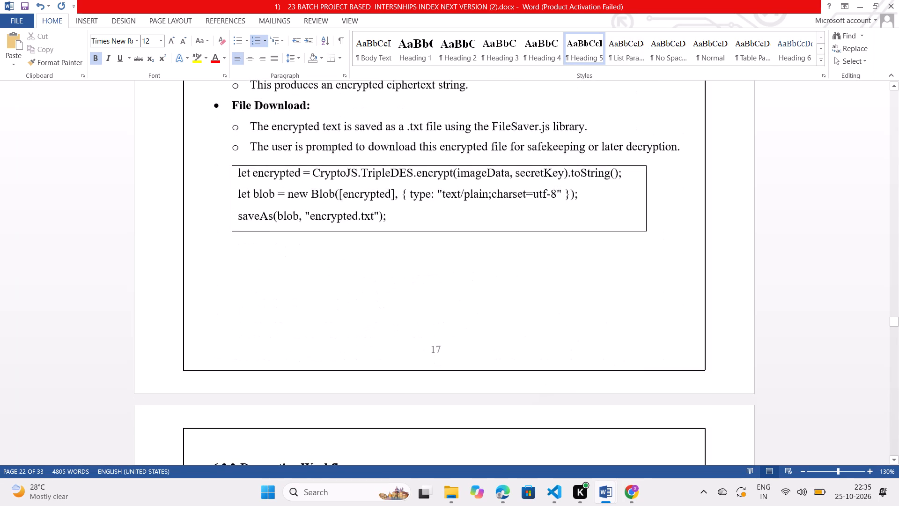
scroll(465, 334, "down", 7)
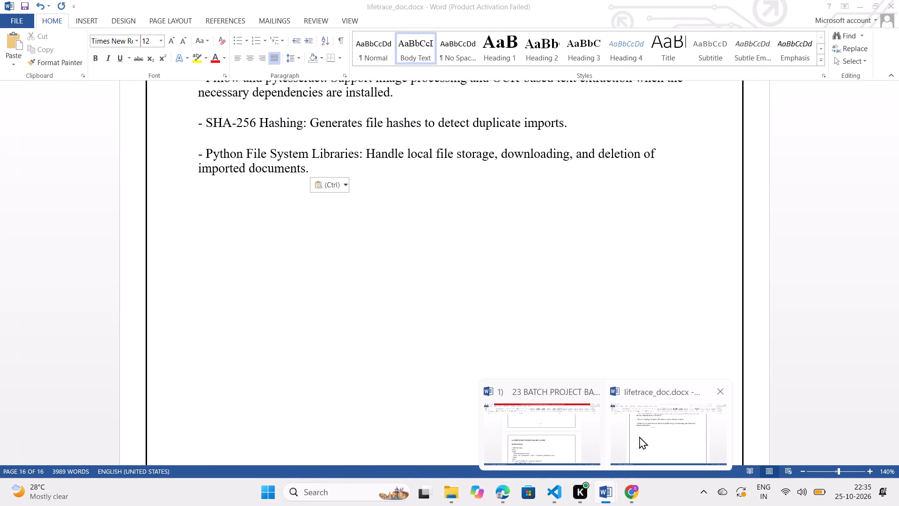
Return to the LifeTrace report and indent the 6. IMPLEMENTATION heading by two tab stops toward the page centre.
left_click(639, 436)
scroll(485, 302, "up", 6)
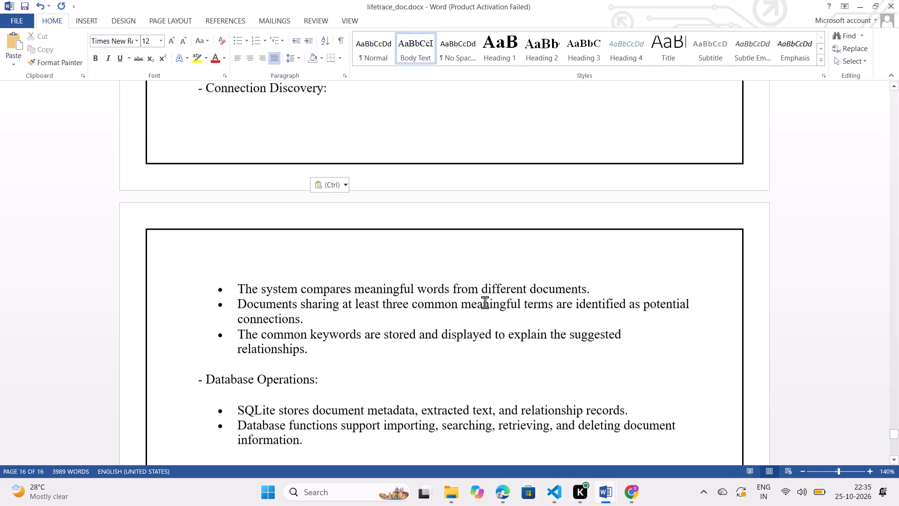
scroll(485, 302, "up", 7)
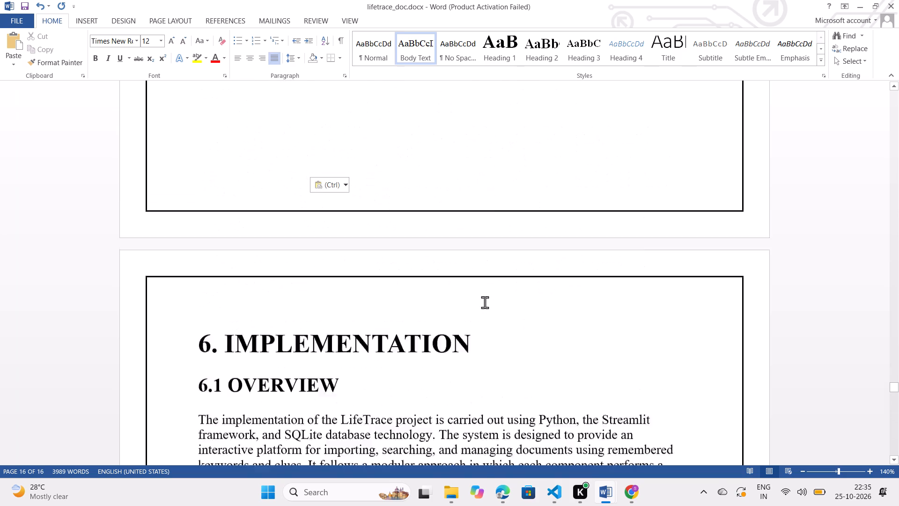
scroll(485, 302, "down", 5)
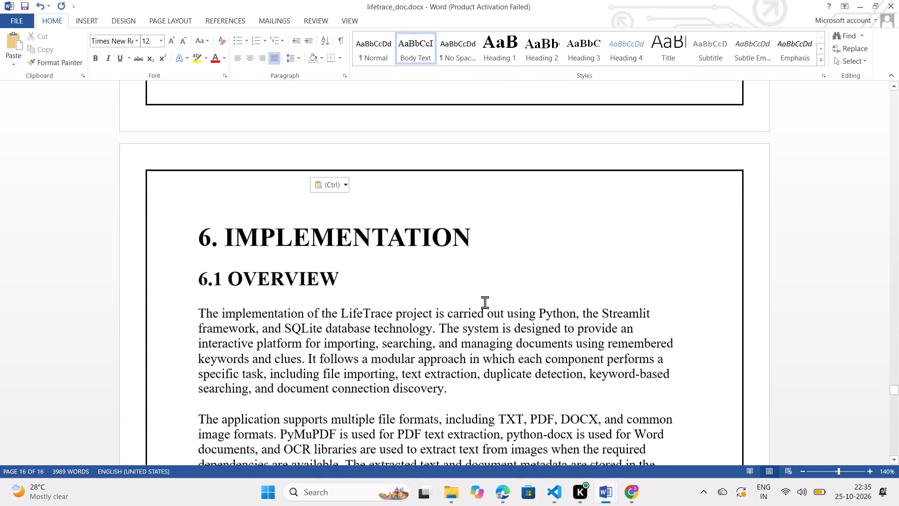
scroll(485, 302, "down", 1)
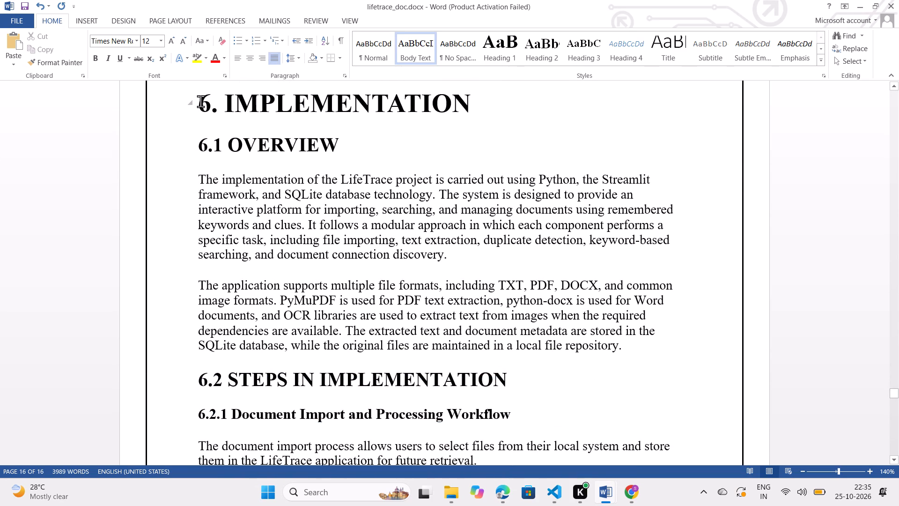
left_click(200, 101)
key("Tab")
key("Tab")
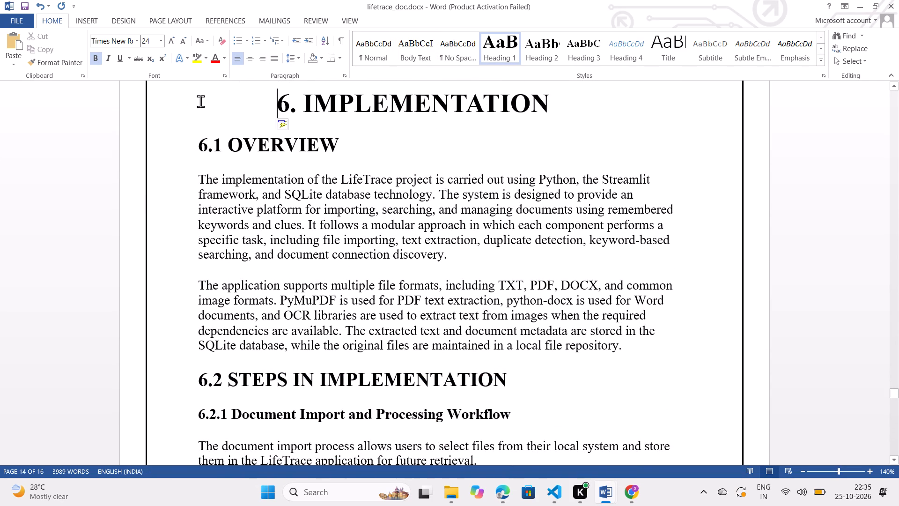
Set the 6. IMPLEMENTATION heading to 16 pt and the 6.1 OVERVIEW heading to 14 pt.
scroll(200, 101, "up", 1)
left_click_drag(562, 245, 269, 232)
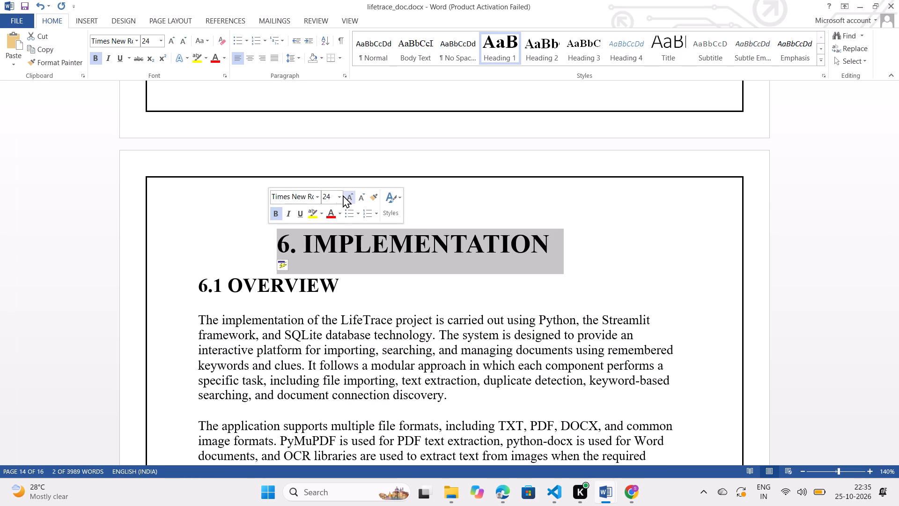
left_click(343, 195)
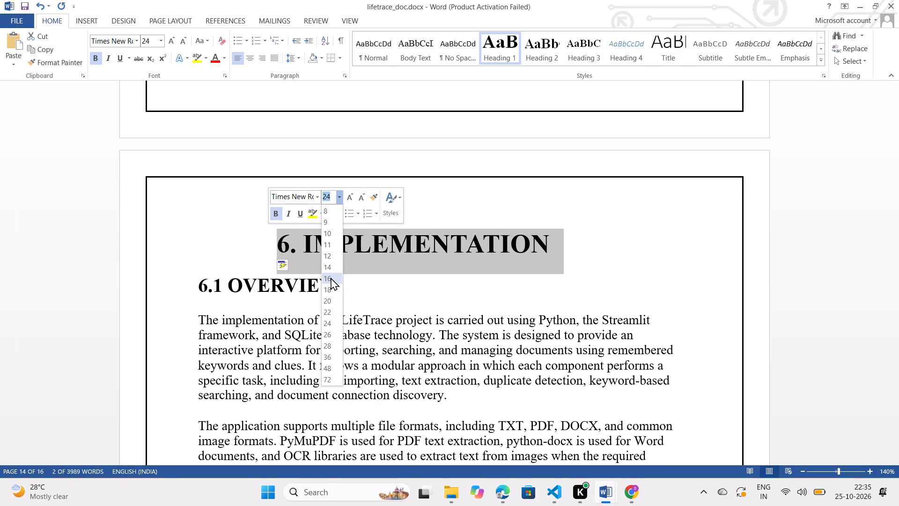
left_click(331, 277)
left_click_drag(345, 273, 198, 268)
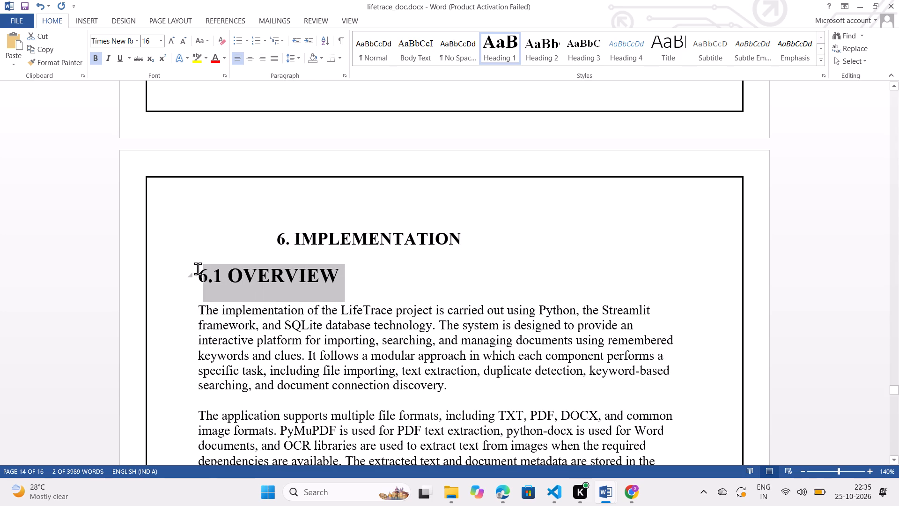
left_click_drag(198, 268, 194, 270)
left_click(262, 237)
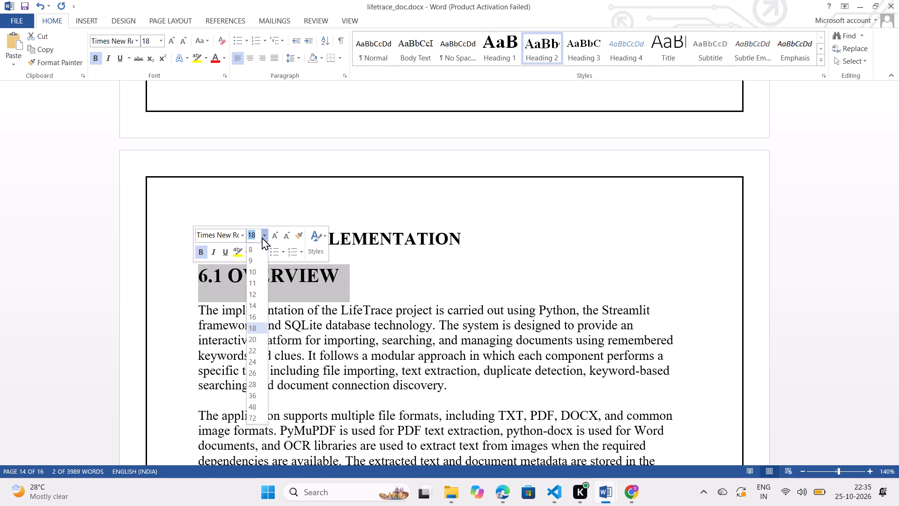
left_click(251, 305)
left_click(383, 260)
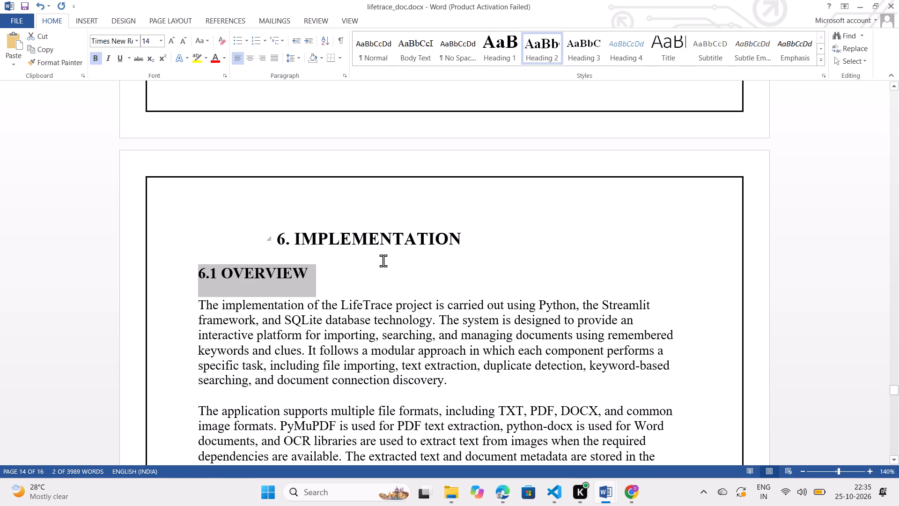
Shift the 6. IMPLEMENTATION heading closer to the page centre by adding six spaces before it.
left_click(278, 242)
key("space")
key("space")
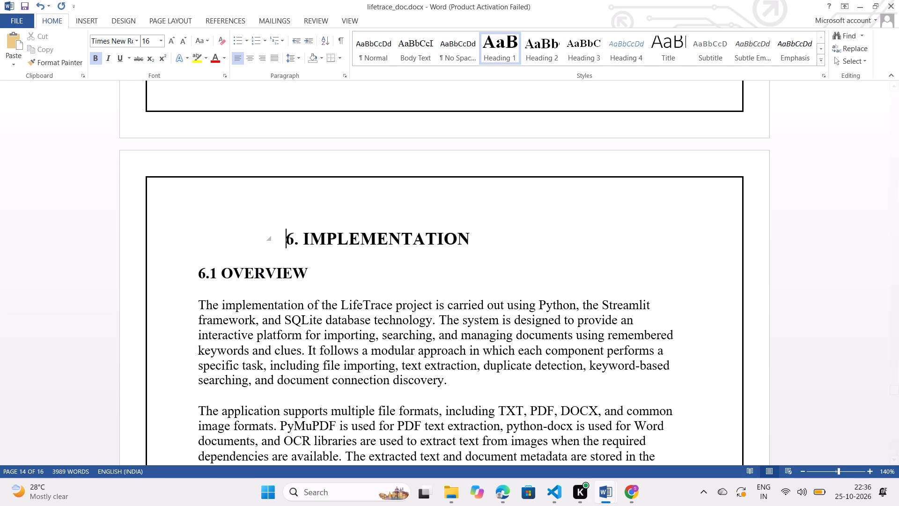
key("space")
key("space")
key("space")
key("space")
Set the 6.2 STEPS IN IMPLEMENTATION heading to 14 pt and the 6.2.1 Document Import and Processing Workflow heading to 12 pt.
scroll(287, 312, "down", 1)
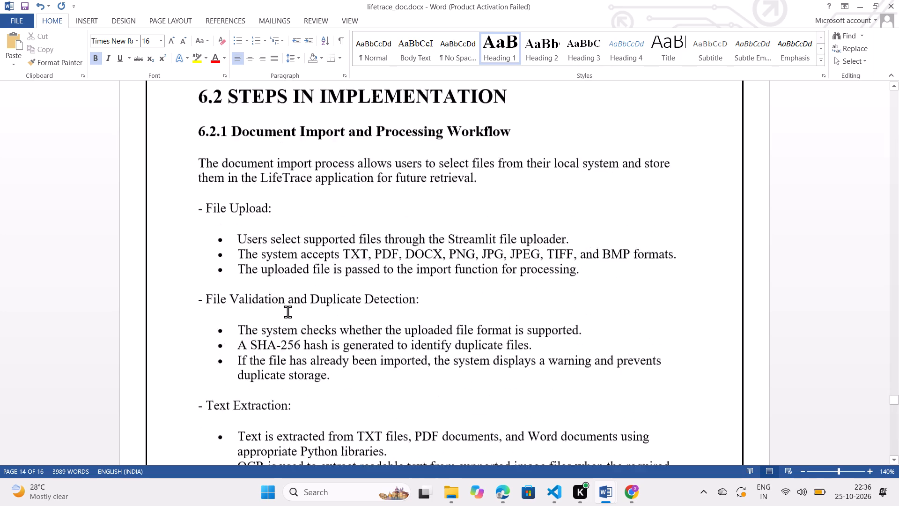
scroll(287, 312, "down", 1)
left_click_drag(518, 219, 192, 214)
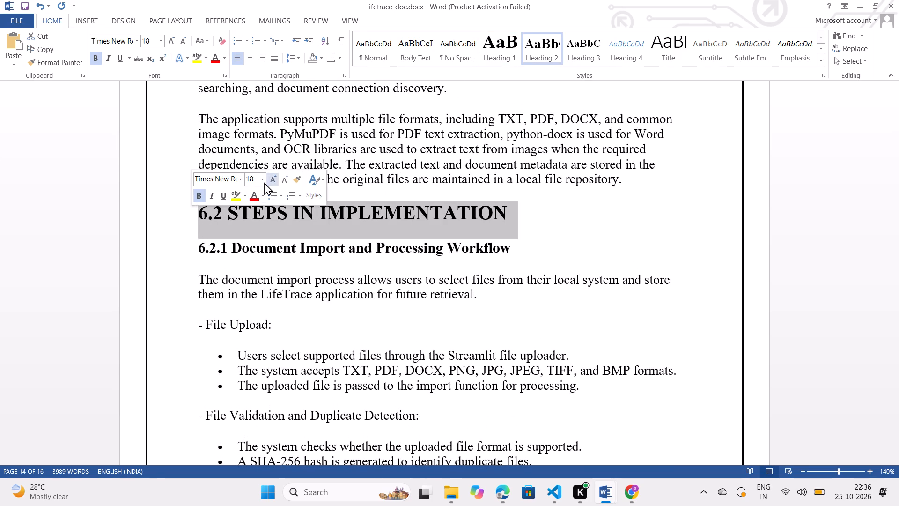
left_click(262, 182)
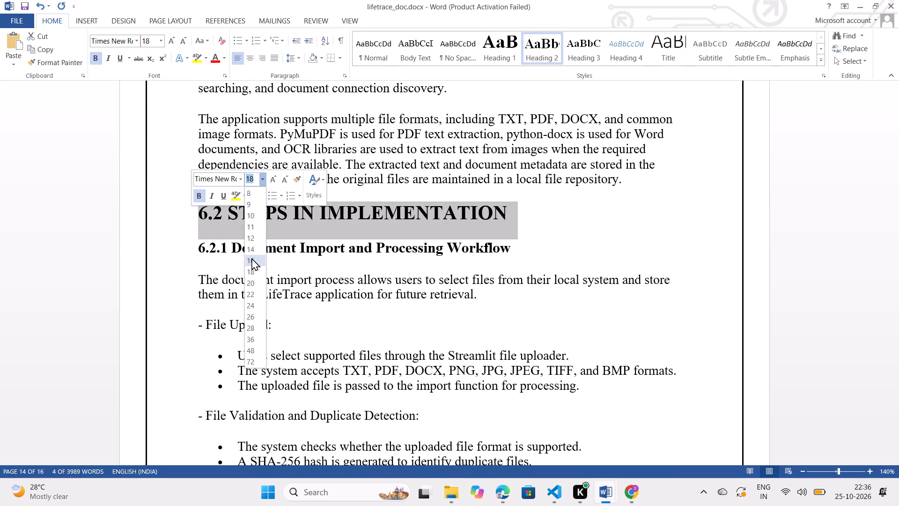
left_click(253, 246)
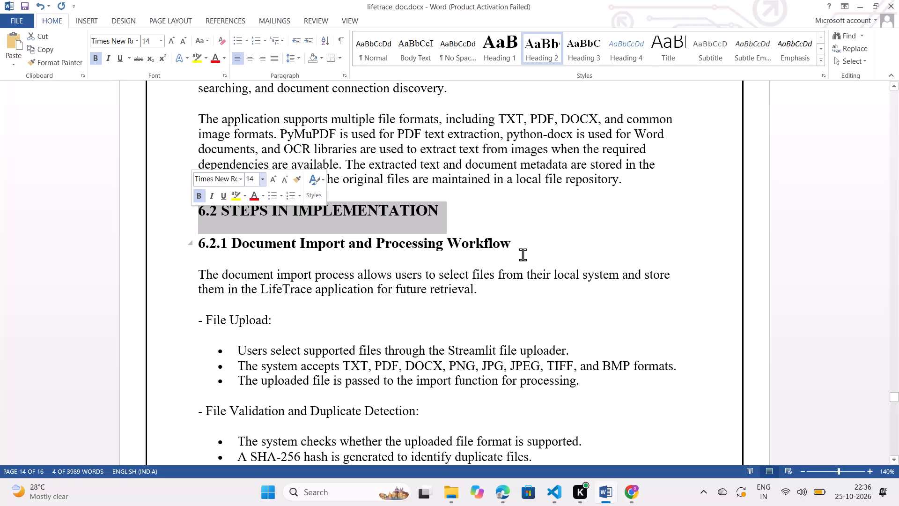
left_click_drag(519, 246, 193, 251)
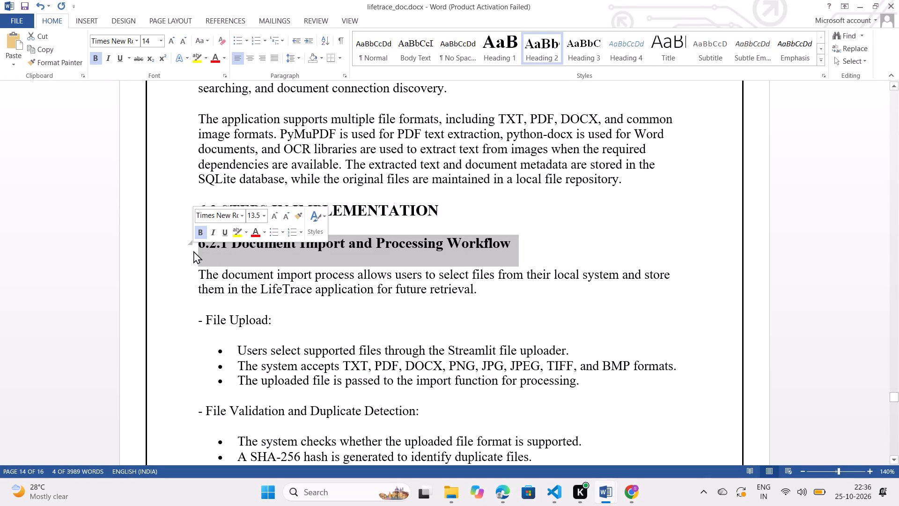
left_click(162, 41)
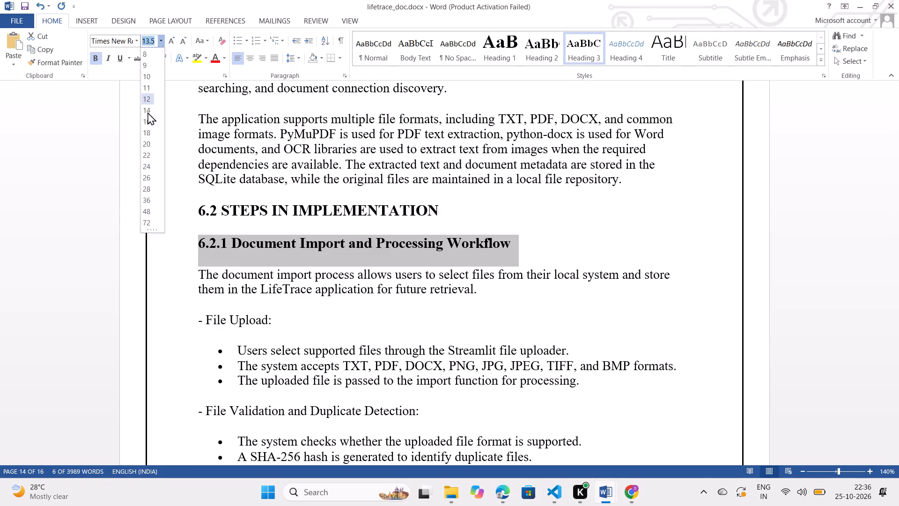
left_click(151, 93)
left_click(282, 270)
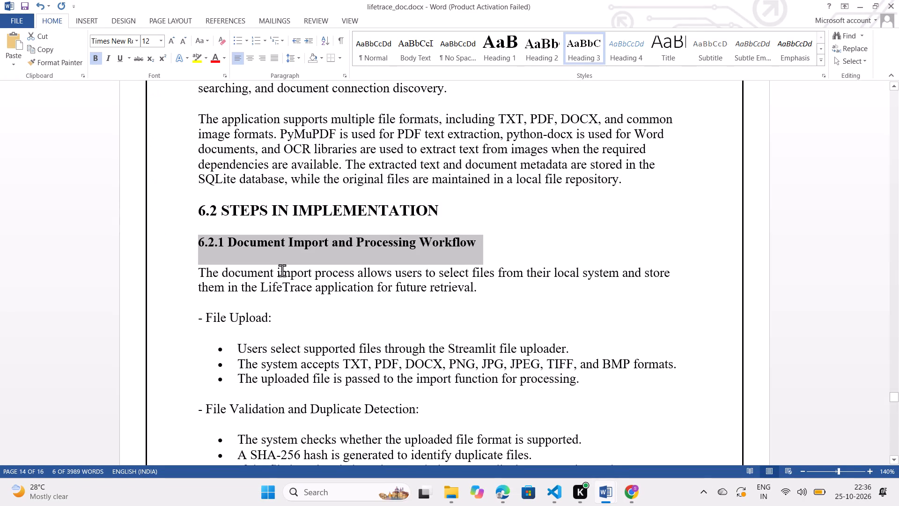
Justify the Implementation chapter's text from the first Overview paragraph to the end of the document.
scroll(265, 256, "up", 3)
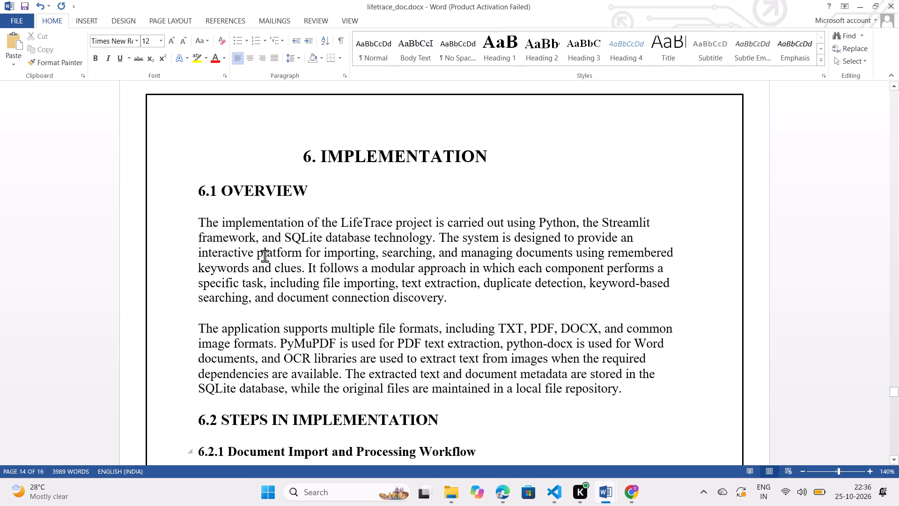
left_click_drag(198, 226, 367, 475)
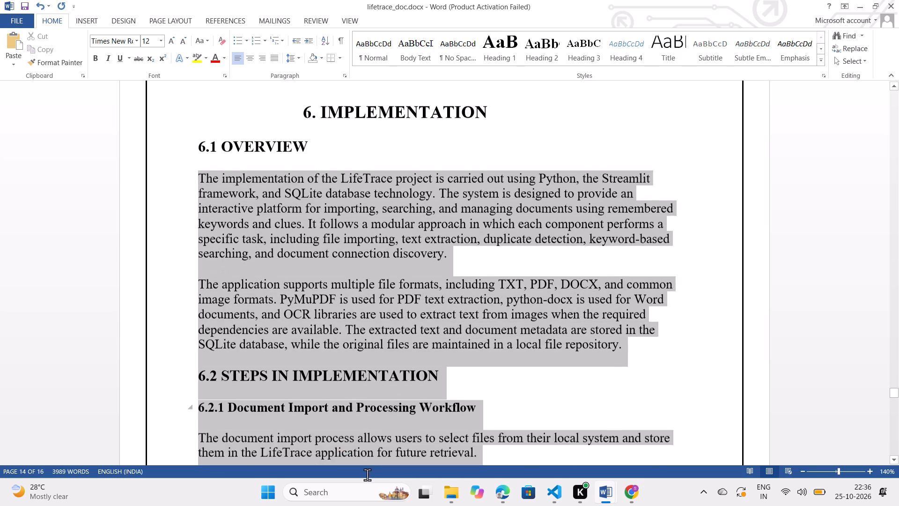
left_click_drag(367, 475, 368, 476)
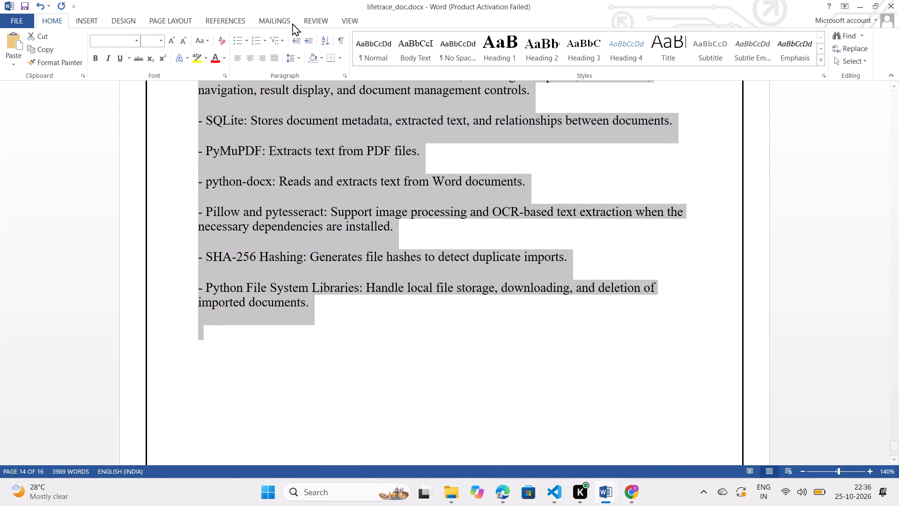
left_click(274, 55)
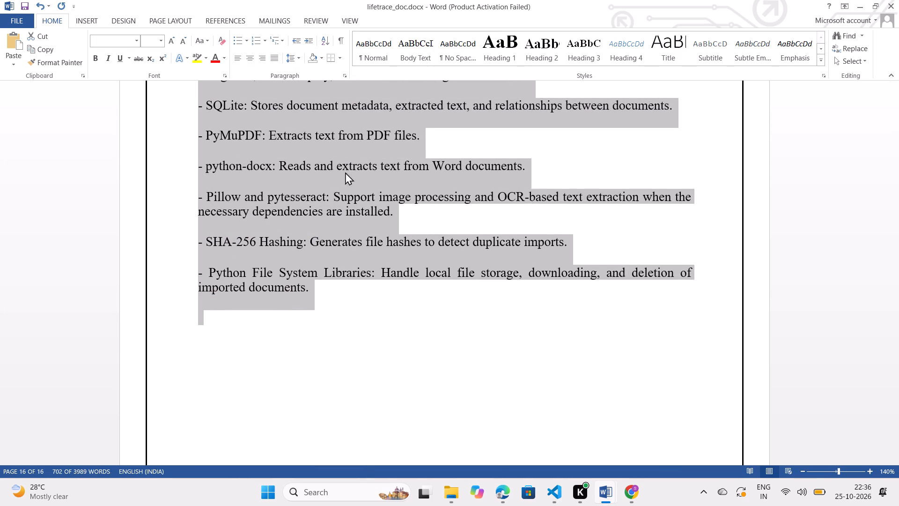
left_click(414, 294)
scroll(414, 294, "up", 6)
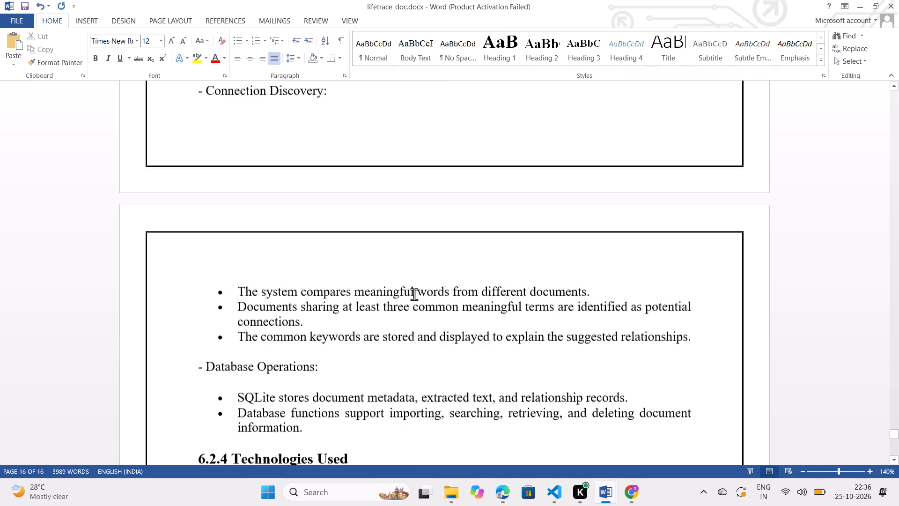
scroll(414, 294, "up", 6)
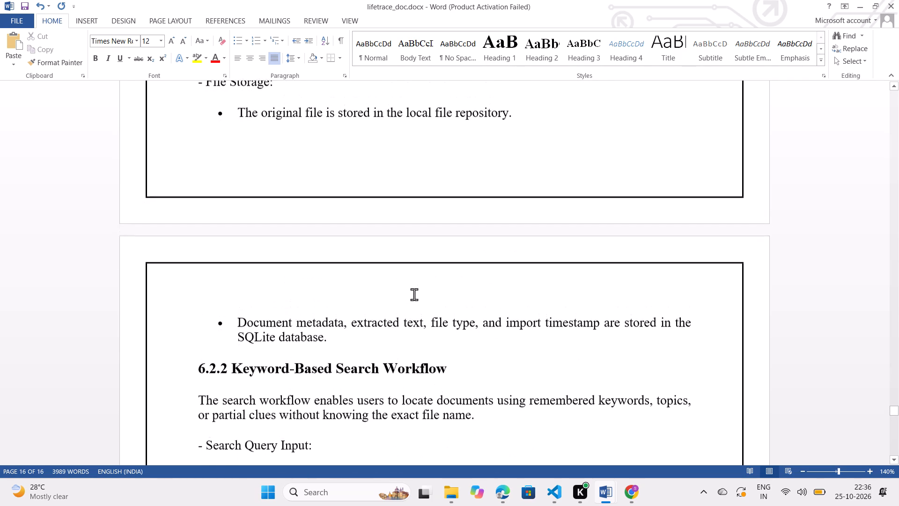
scroll(414, 294, "up", 2)
scroll(414, 294, "down", 1)
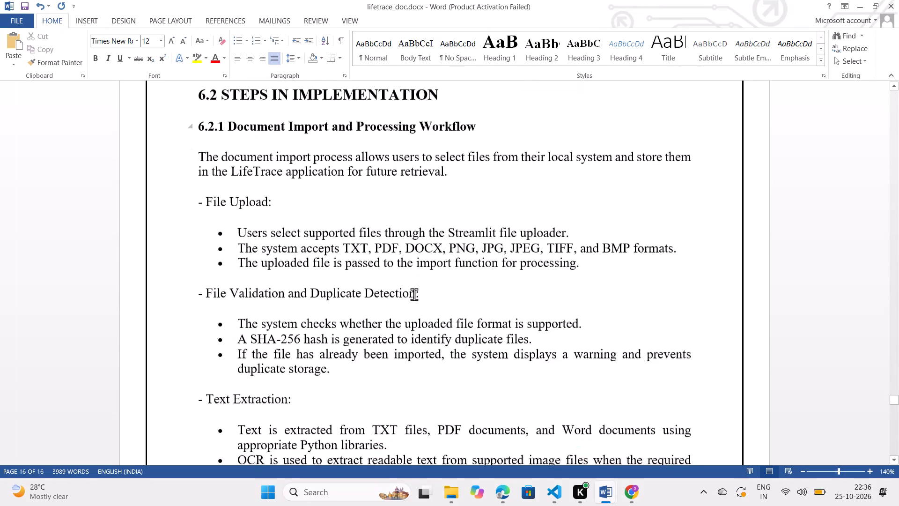
scroll(414, 294, "down", 1)
scroll(414, 294, "right", 1)
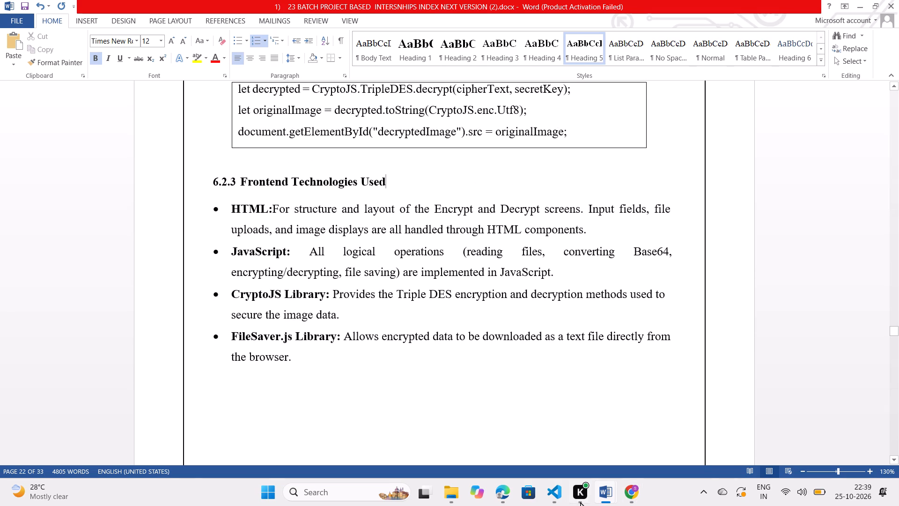
left_click(680, 435)
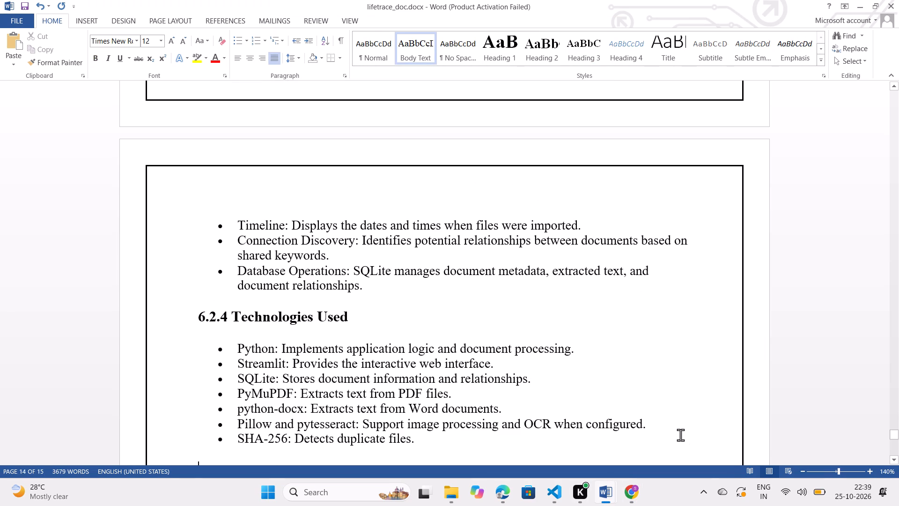
scroll(477, 290, "up", 4)
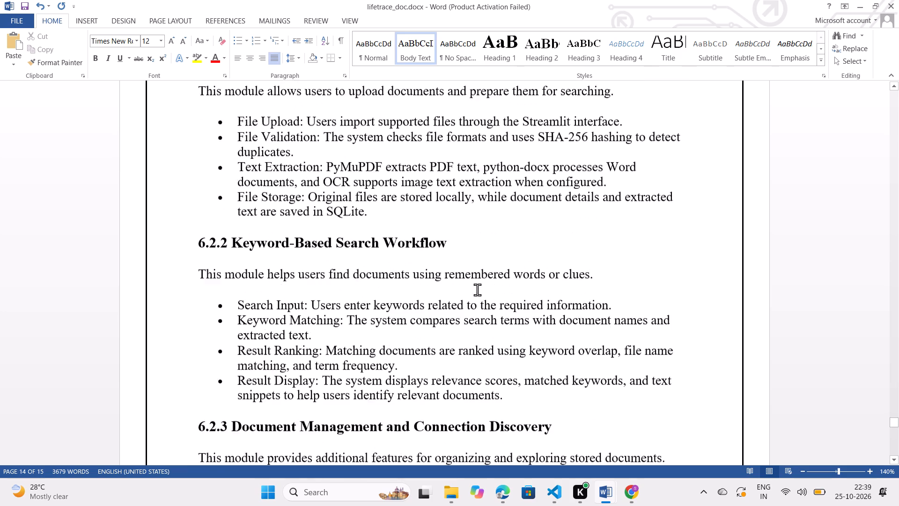
scroll(477, 290, "up", 2)
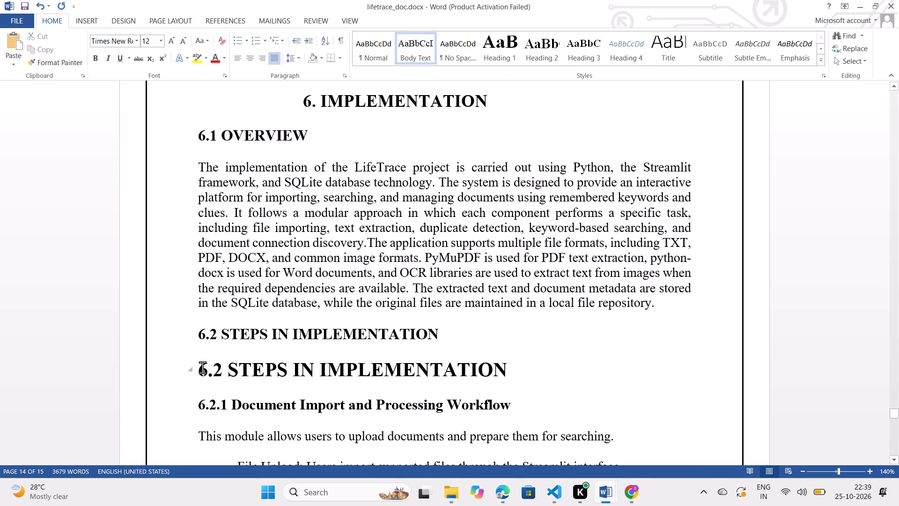
left_click_drag(202, 367, 262, 476)
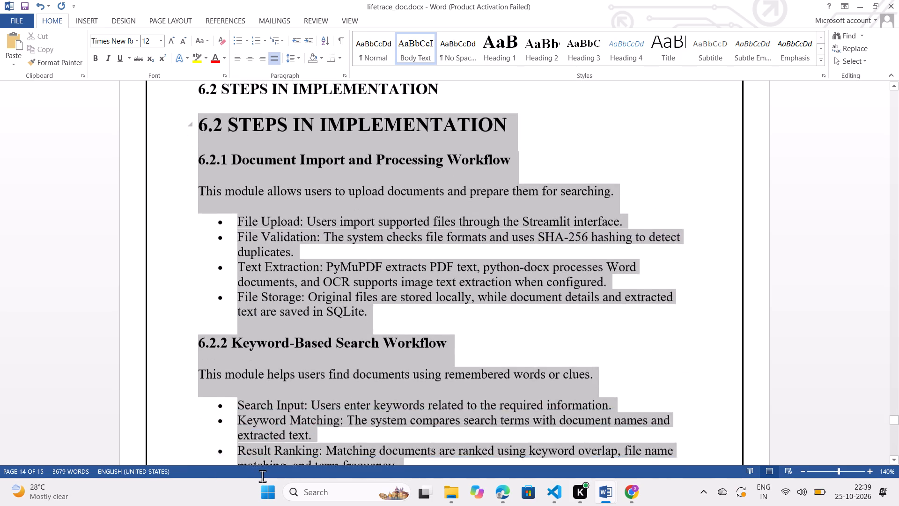
left_click_drag(262, 476, 377, 455)
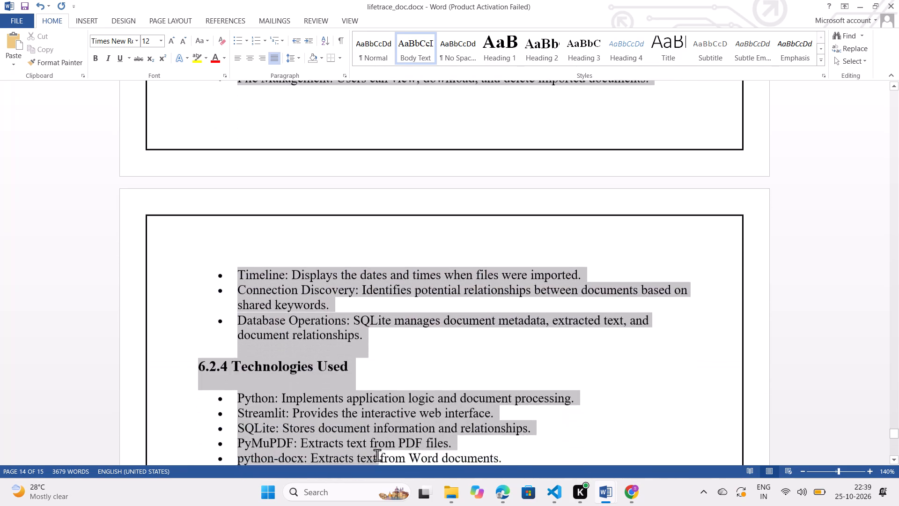
left_click_drag(377, 455, 432, 357)
key("BackSpace")
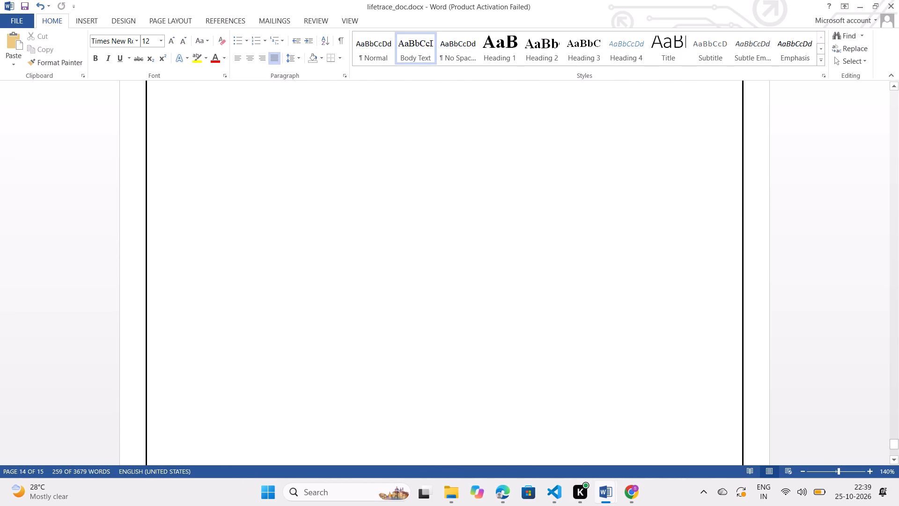
scroll(432, 359, "up", 1)
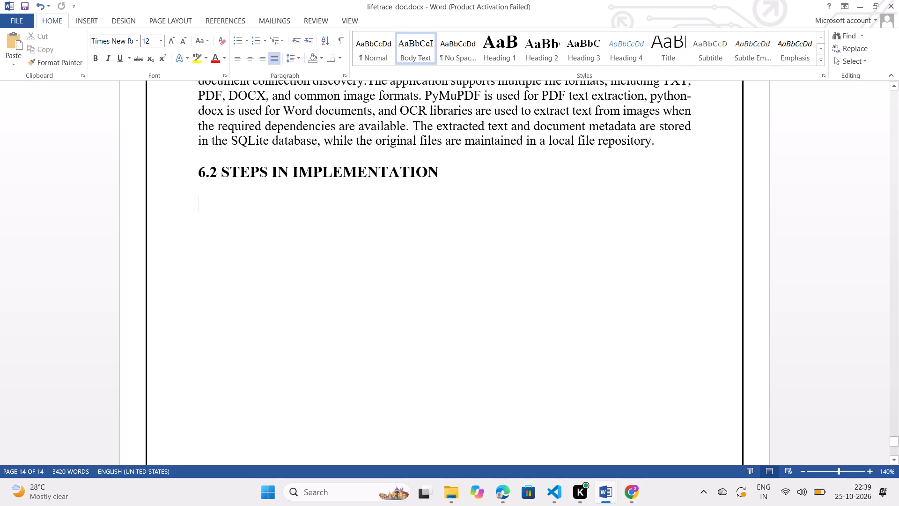
key("ctrl+v")
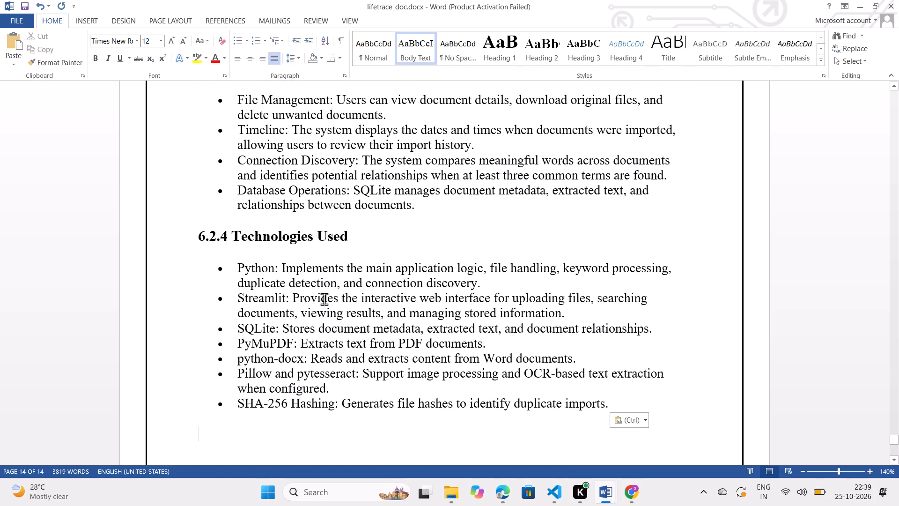
Review the length and layout of the Implementation chapter from its title through 6.2.4 Technologies Used.
scroll(324, 299, "up", 6)
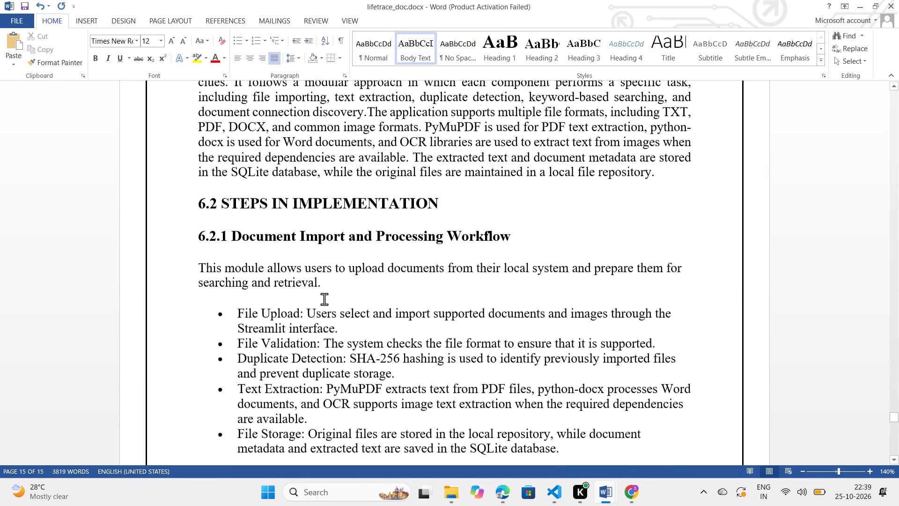
left_click(380, 208)
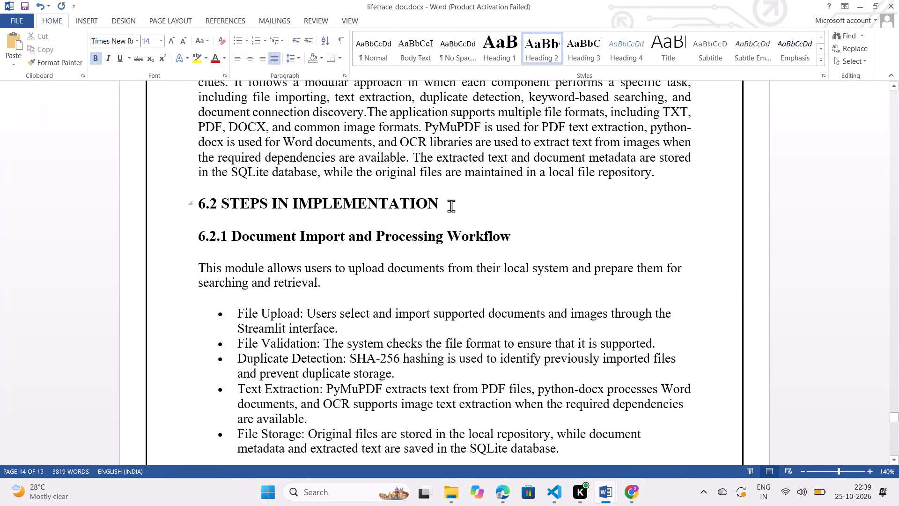
scroll(450, 207, "up", 2)
left_click(427, 344)
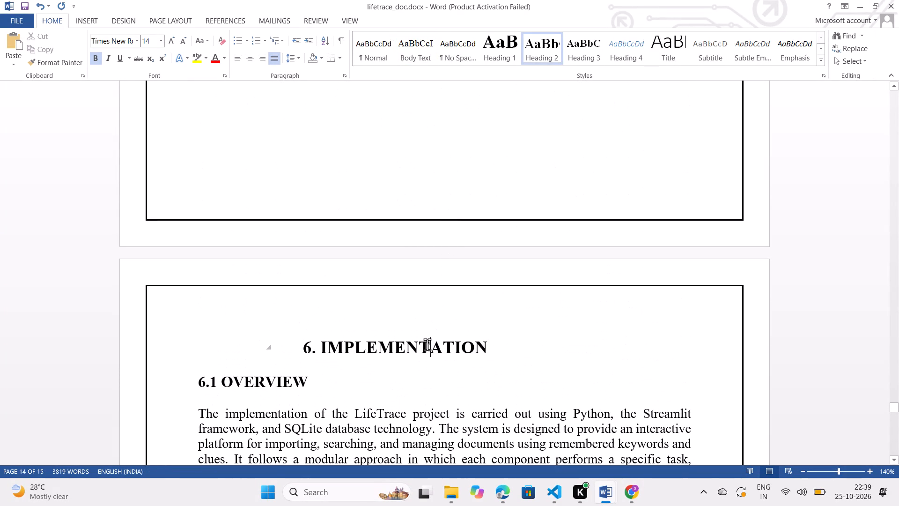
scroll(427, 332, "down", 5)
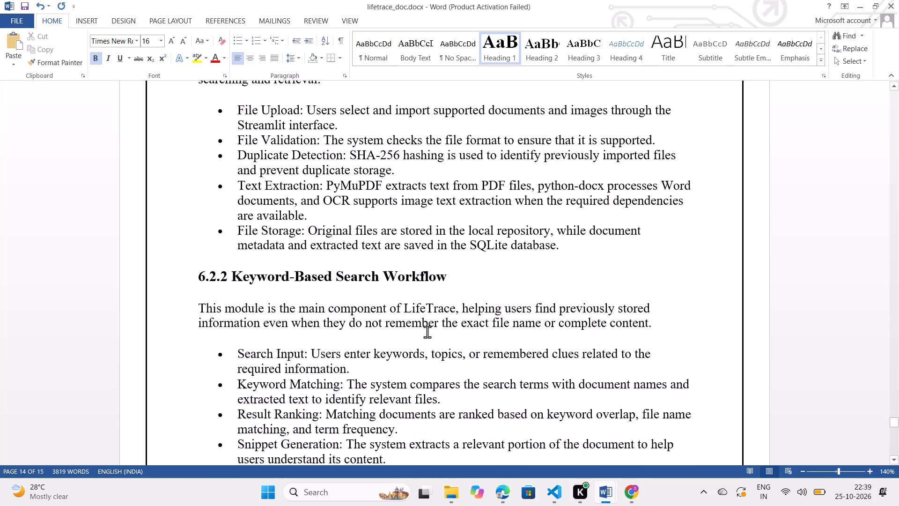
scroll(427, 332, "down", 6)
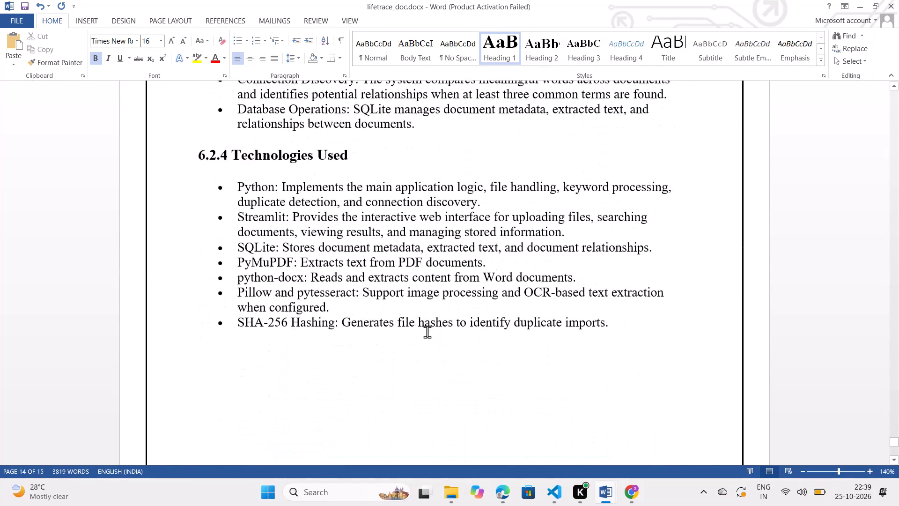
scroll(427, 332, "down", 2)
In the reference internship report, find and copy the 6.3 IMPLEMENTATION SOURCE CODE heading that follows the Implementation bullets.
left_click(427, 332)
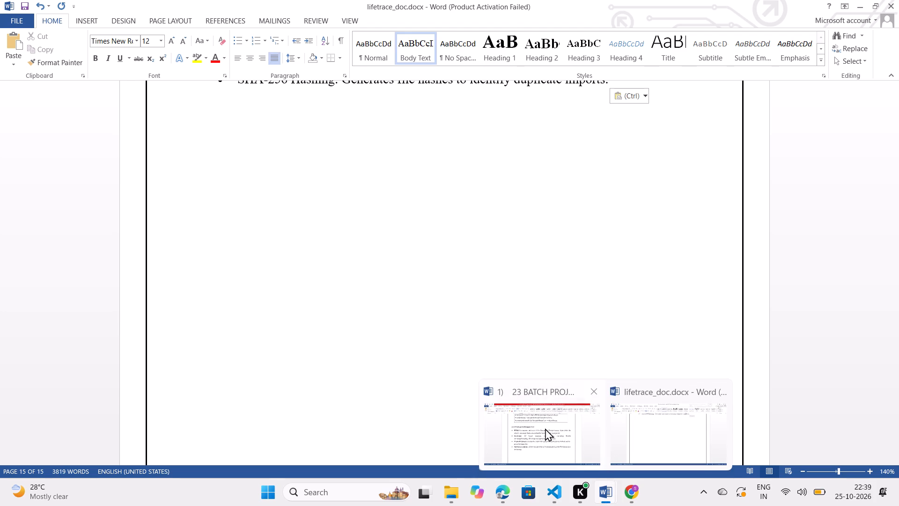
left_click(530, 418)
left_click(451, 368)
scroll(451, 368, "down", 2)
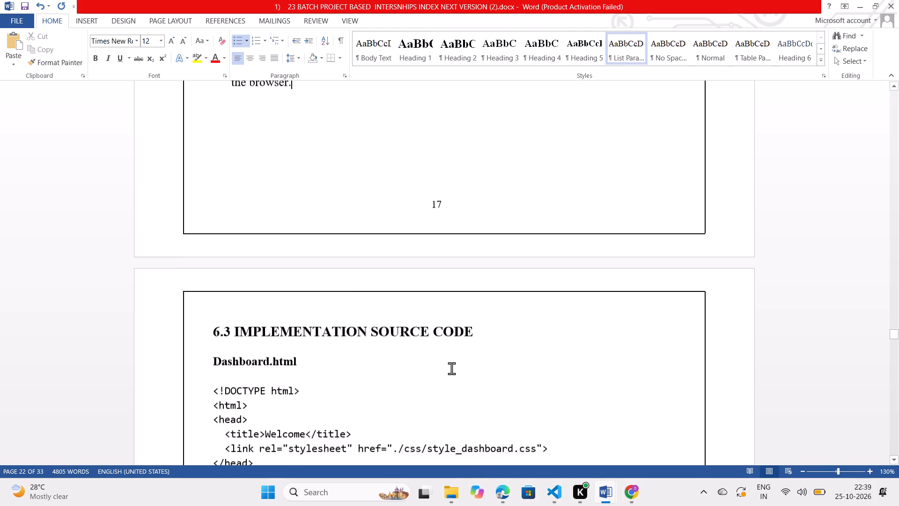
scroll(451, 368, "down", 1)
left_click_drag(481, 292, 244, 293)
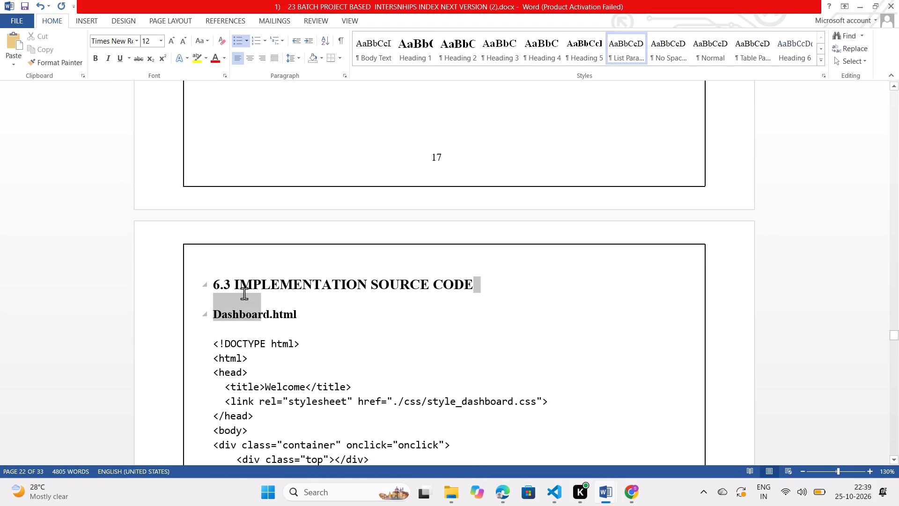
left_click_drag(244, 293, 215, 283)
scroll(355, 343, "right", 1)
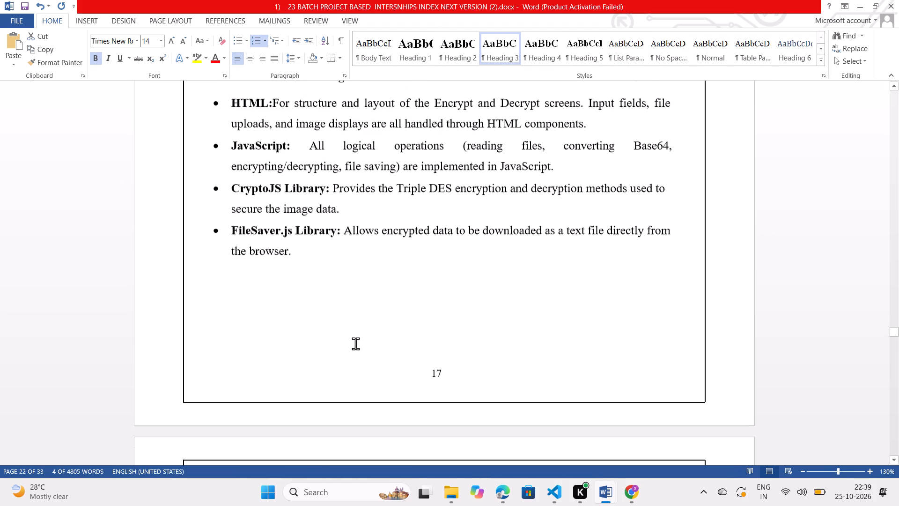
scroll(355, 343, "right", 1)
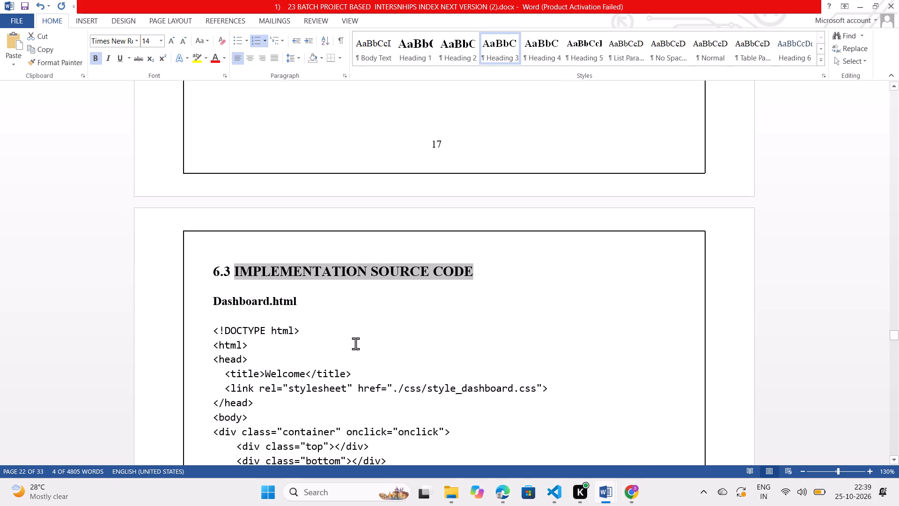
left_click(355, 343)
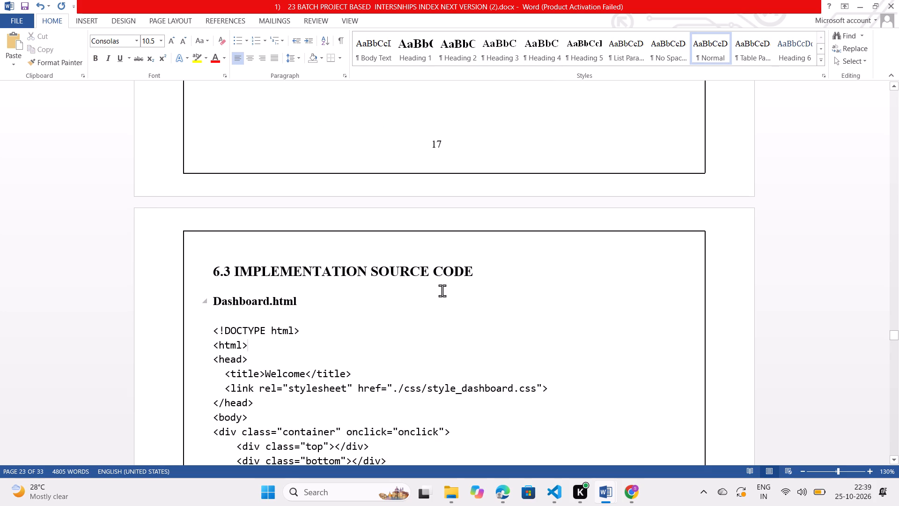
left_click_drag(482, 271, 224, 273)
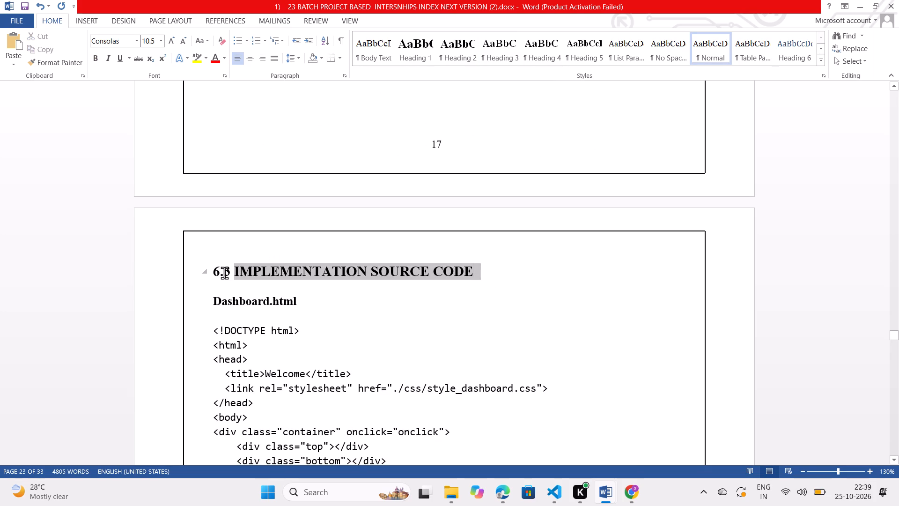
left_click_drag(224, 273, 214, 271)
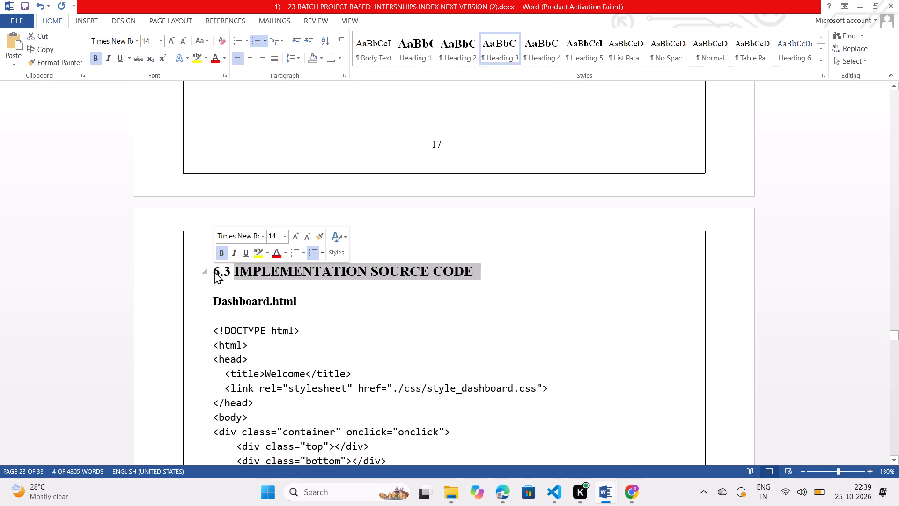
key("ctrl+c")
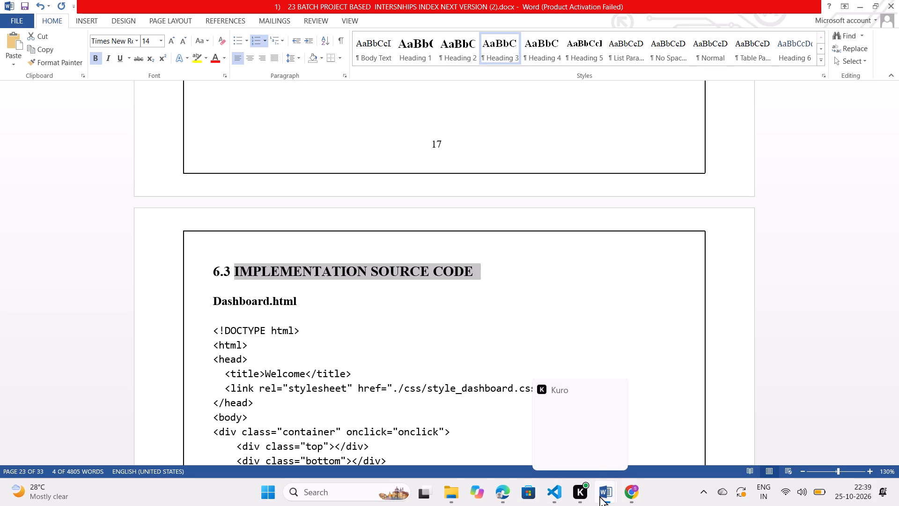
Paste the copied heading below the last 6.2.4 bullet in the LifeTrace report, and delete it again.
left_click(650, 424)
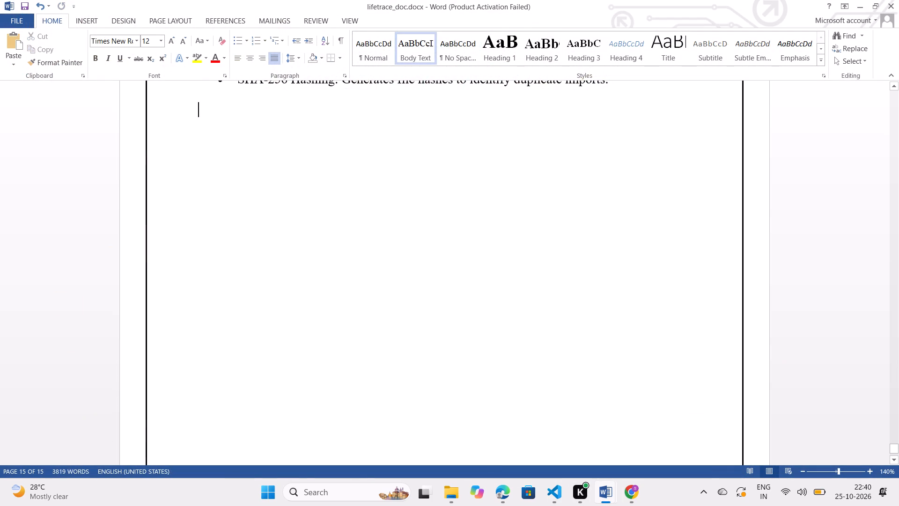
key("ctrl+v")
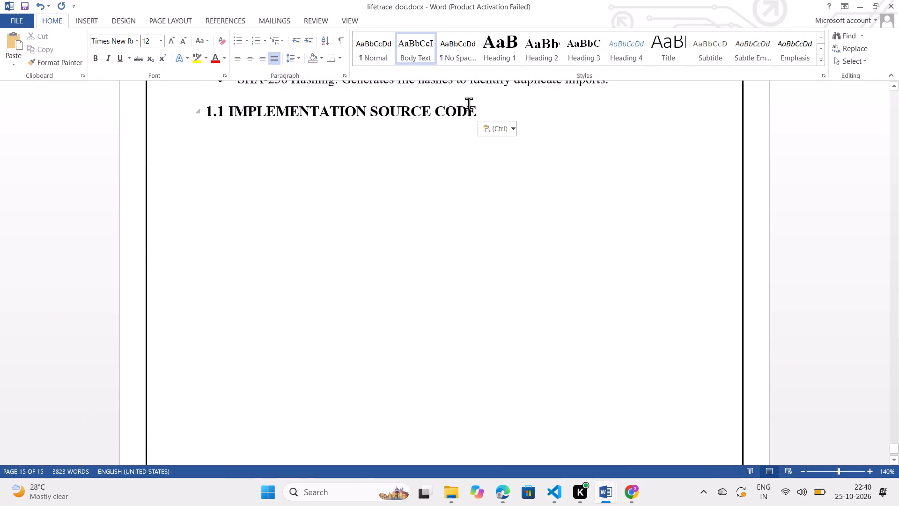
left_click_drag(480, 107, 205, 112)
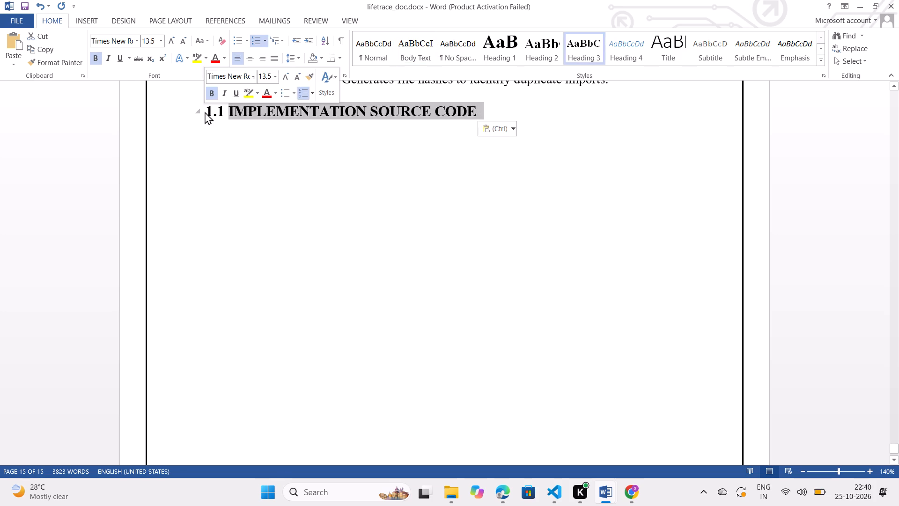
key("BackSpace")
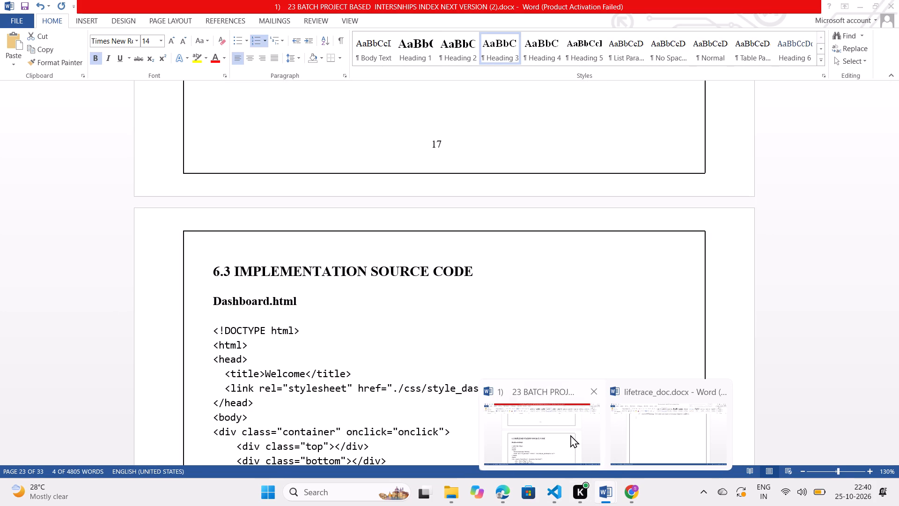
left_click(570, 435)
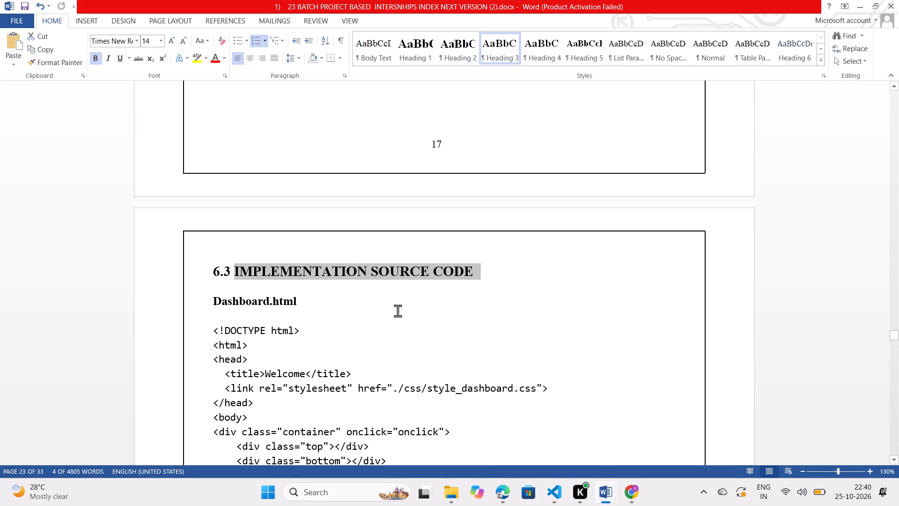
left_click(398, 311)
left_click_drag(491, 270, 275, 269)
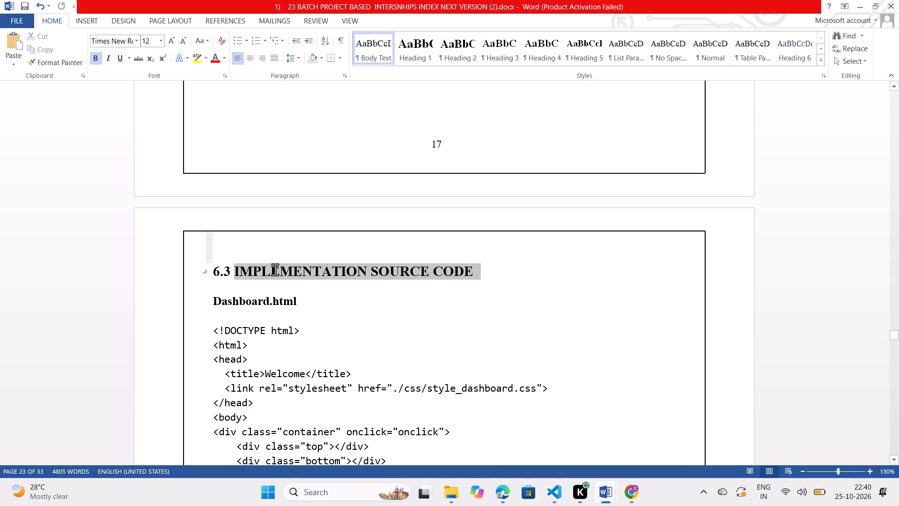
left_click_drag(275, 269, 233, 274)
key("ctrl+c")
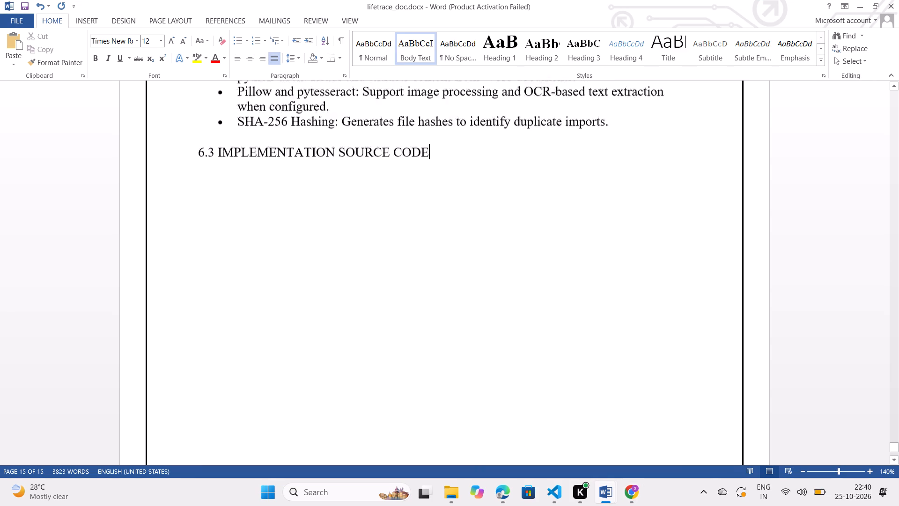
scroll(475, 310, "up", 1)
left_click_drag(445, 273, 231, 270)
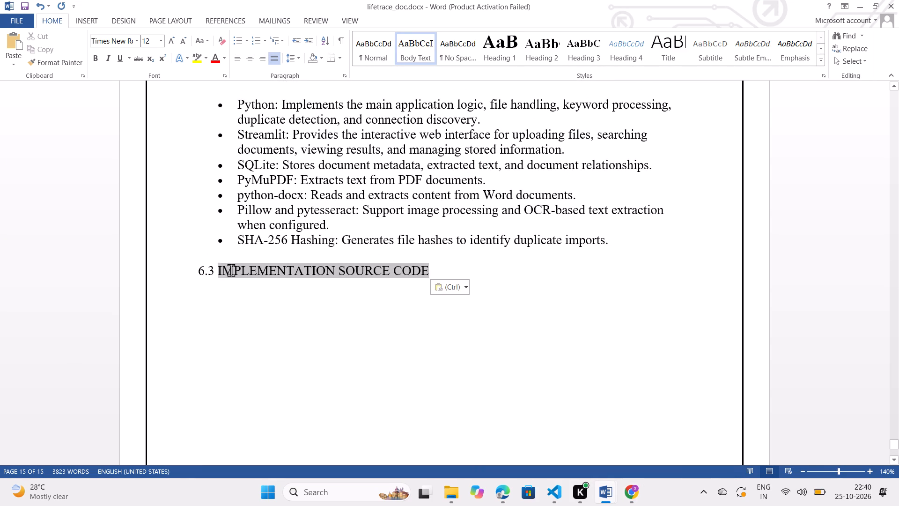
left_click_drag(231, 270, 196, 272)
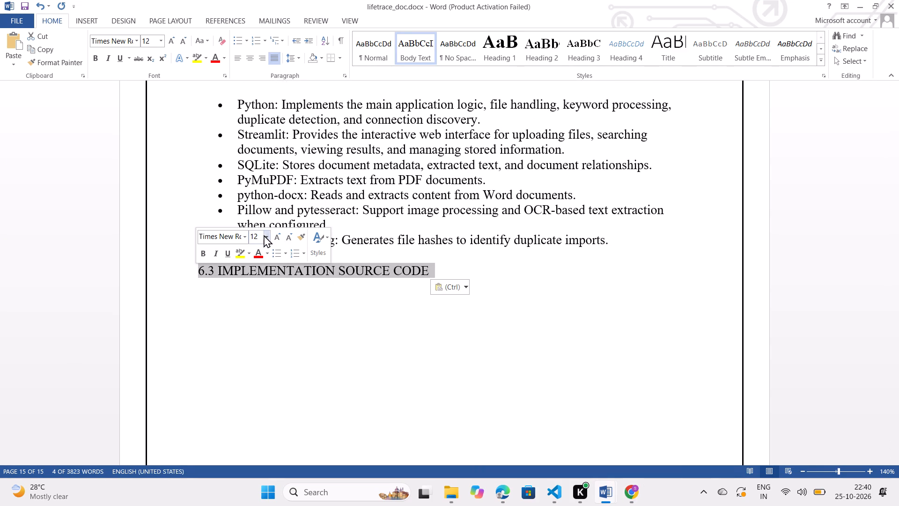
left_click(265, 235)
left_click(255, 311)
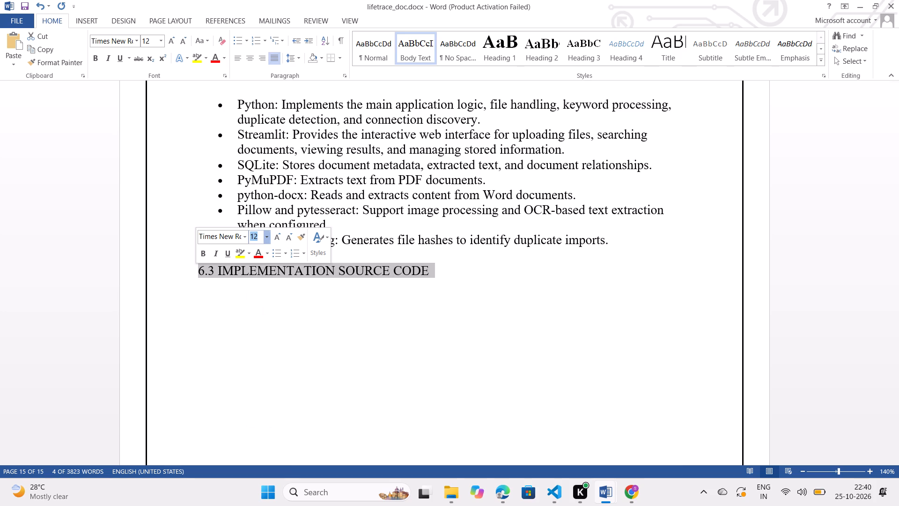
left_click(203, 251)
left_click(254, 309)
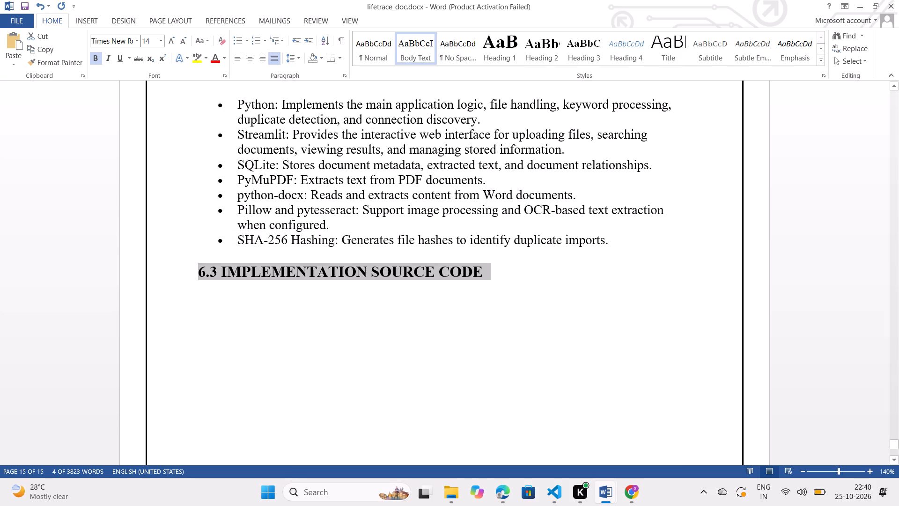
left_click(491, 276)
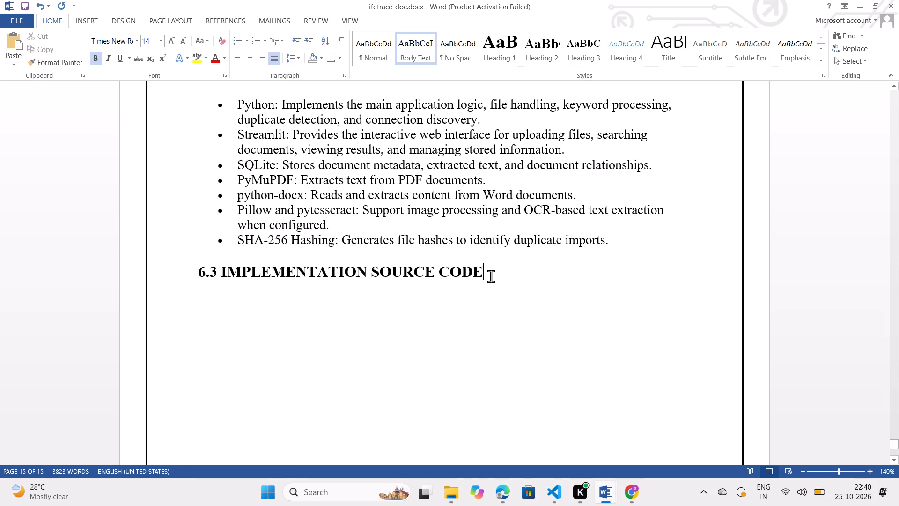
key("Return")
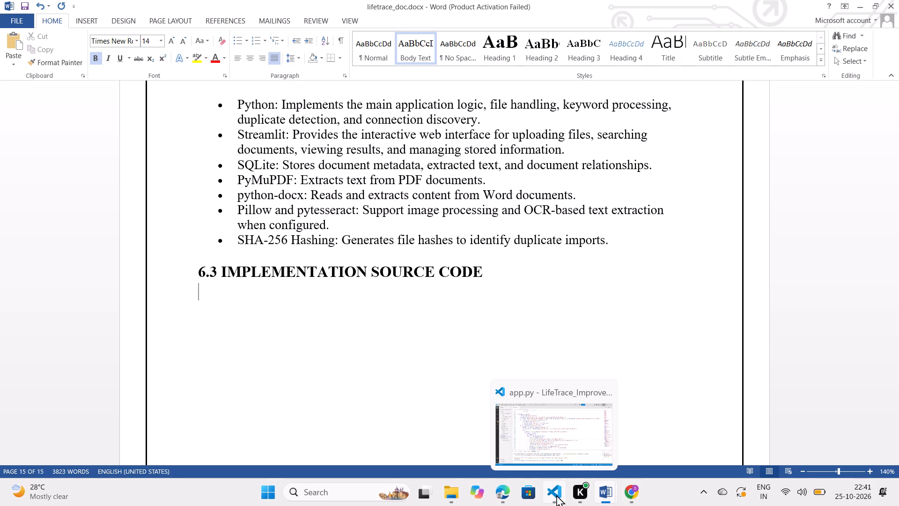
Switch to VS Code and look through the LifeTrace project's app.py, requirements.txt and README.md for source code to include in the report.
left_click(582, 427)
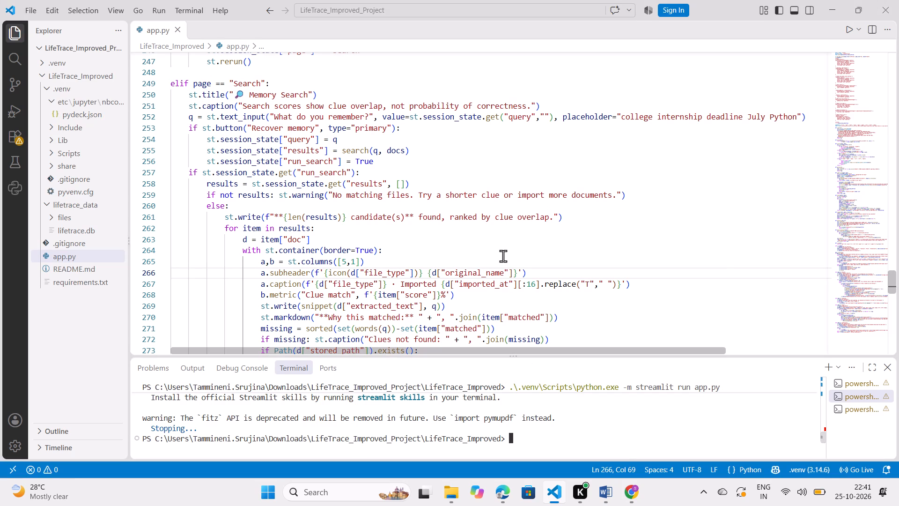
left_click(503, 256)
scroll(503, 259, "up", 1)
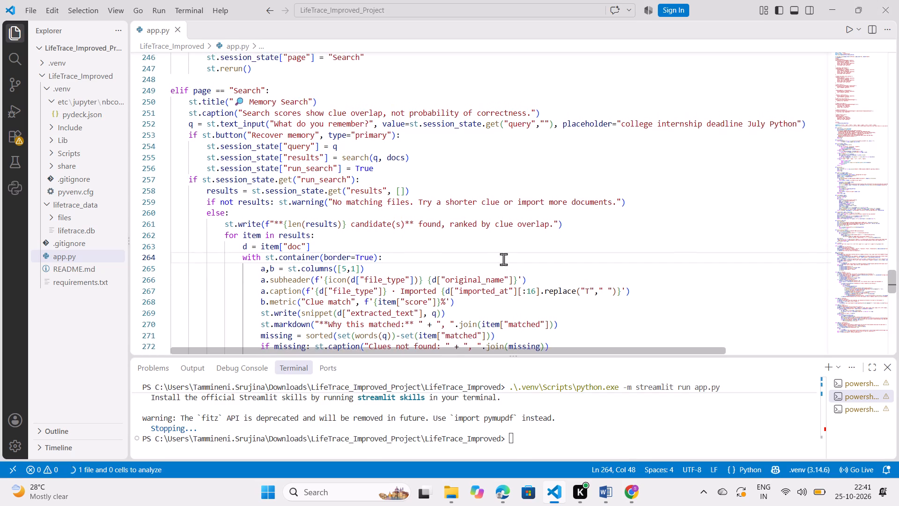
scroll(503, 259, "up", 6)
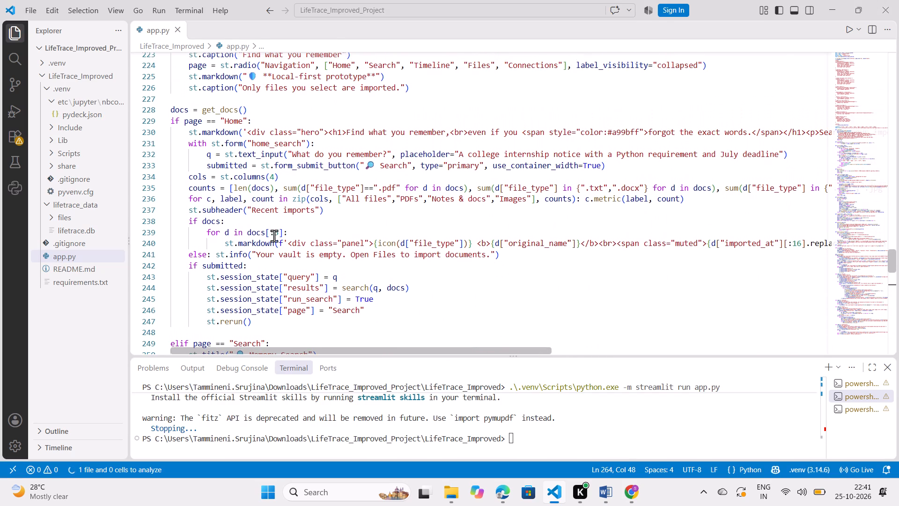
left_click(98, 277)
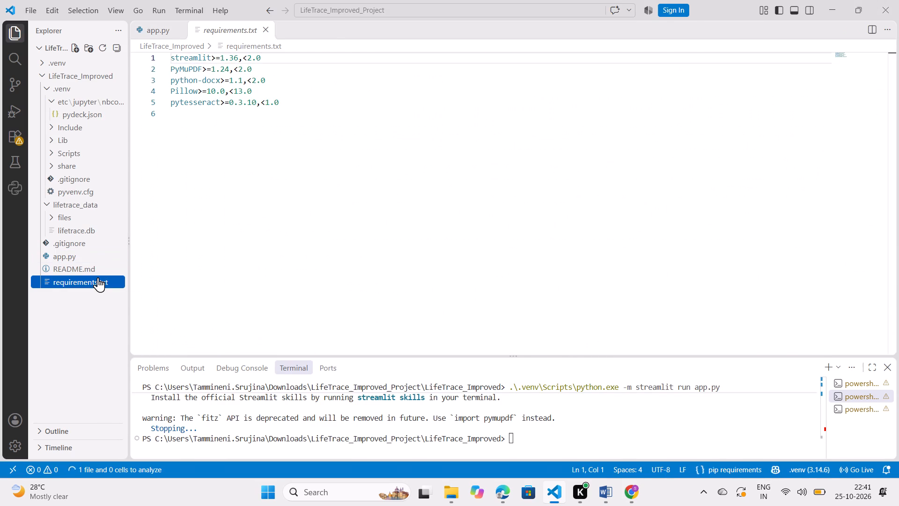
scroll(252, 186, "up", 4)
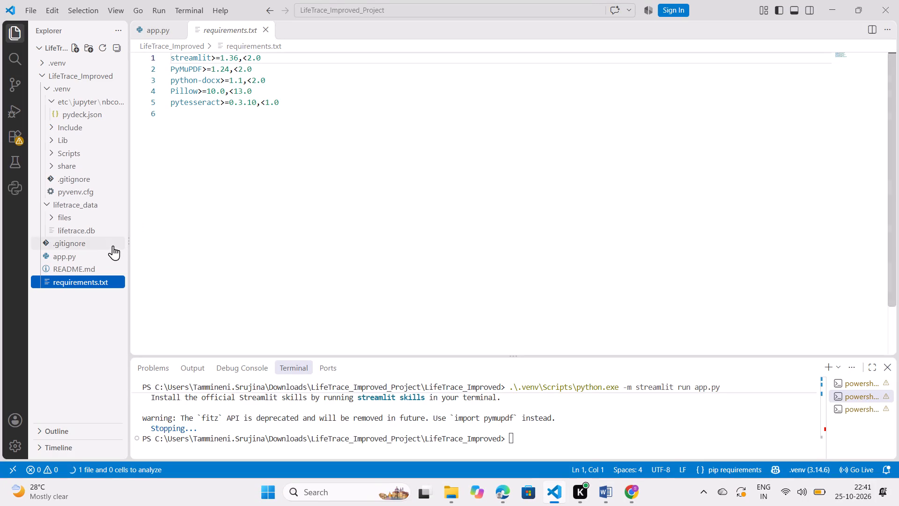
left_click(101, 264)
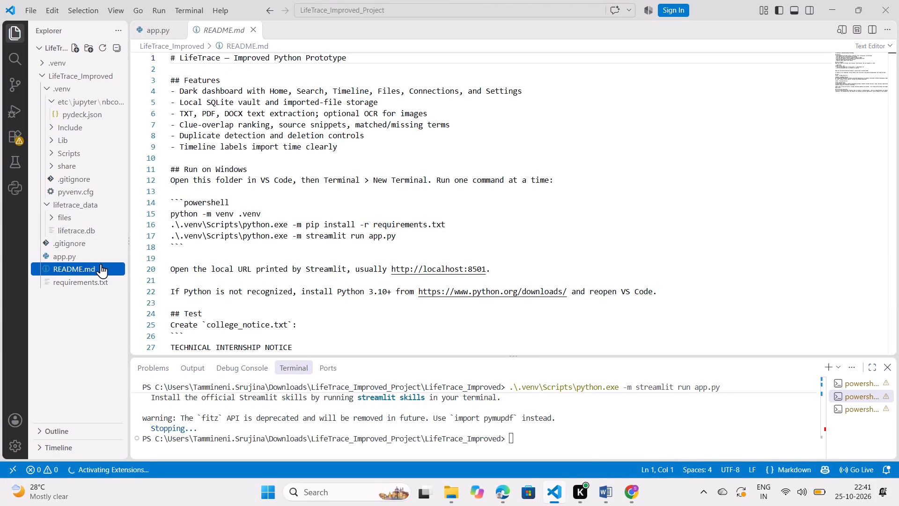
scroll(286, 207, "up", 2)
scroll(286, 207, "down", 2)
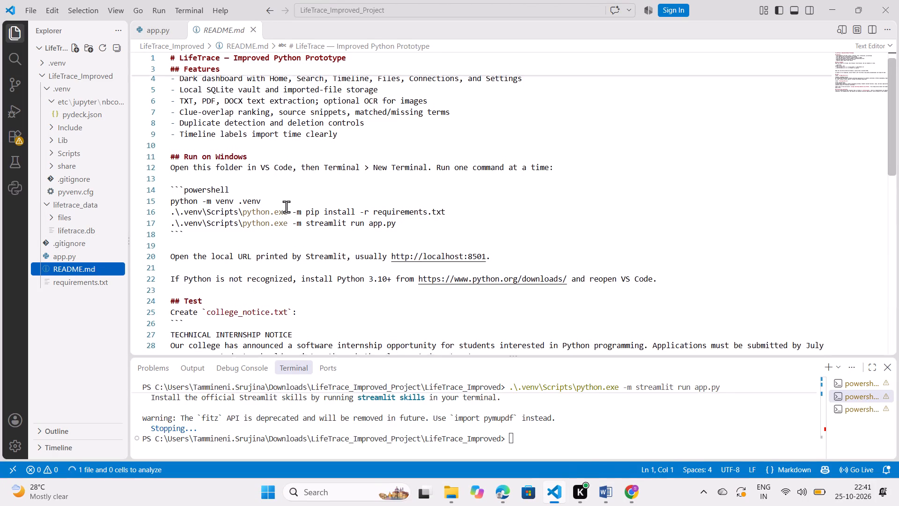
scroll(286, 207, "down", 6)
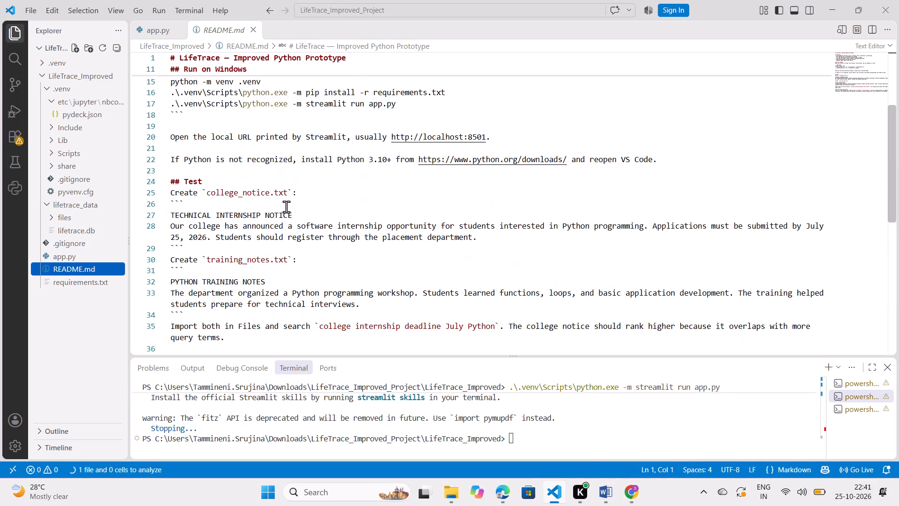
scroll(286, 207, "down", 3)
scroll(286, 207, "up", 5)
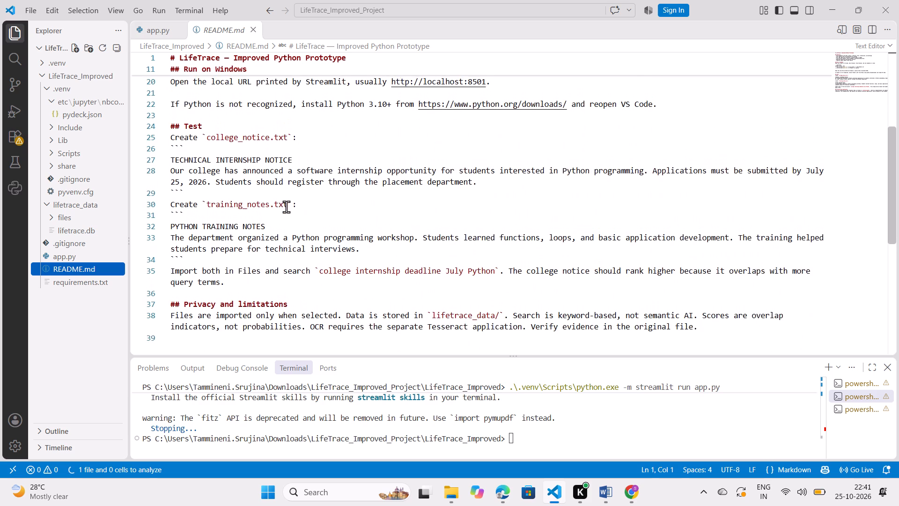
scroll(286, 207, "up", 2)
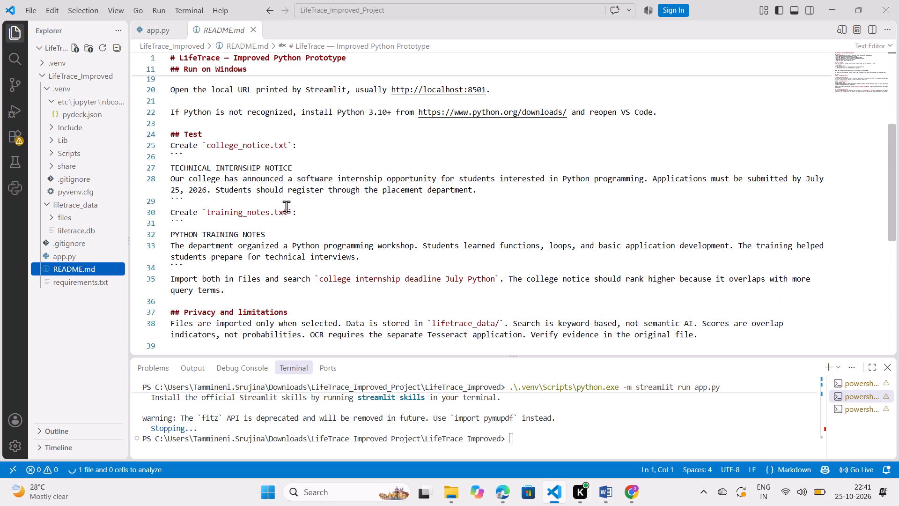
scroll(286, 207, "up", 2)
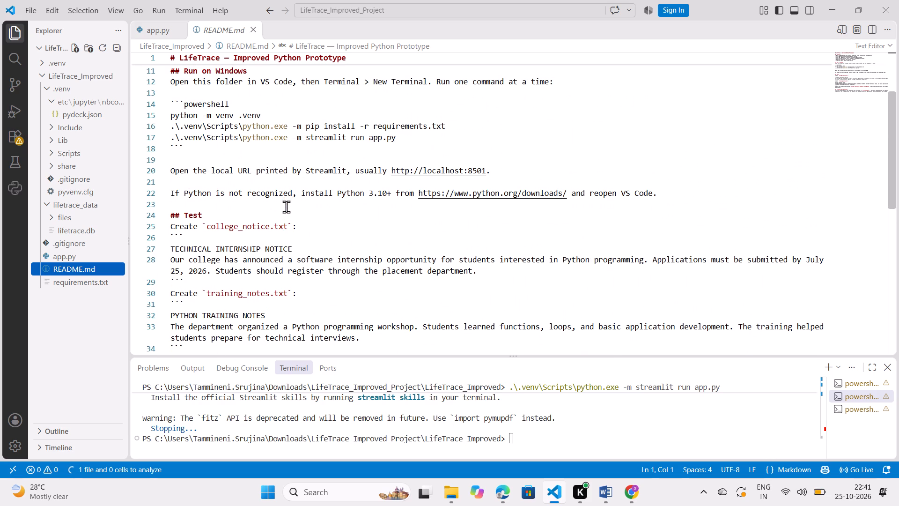
scroll(286, 207, "up", 7)
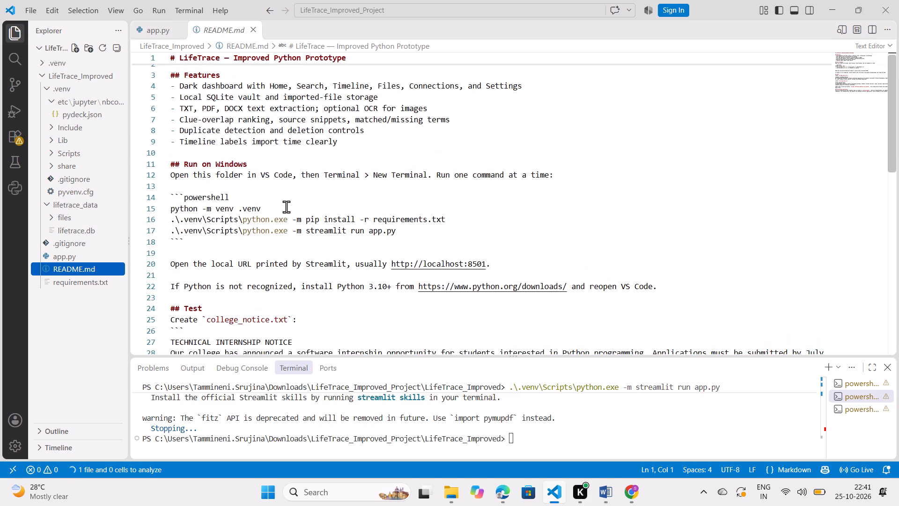
Copy the entire source code of app.py from the LifeTrace project.
left_click(90, 256)
scroll(379, 186, "up", 5)
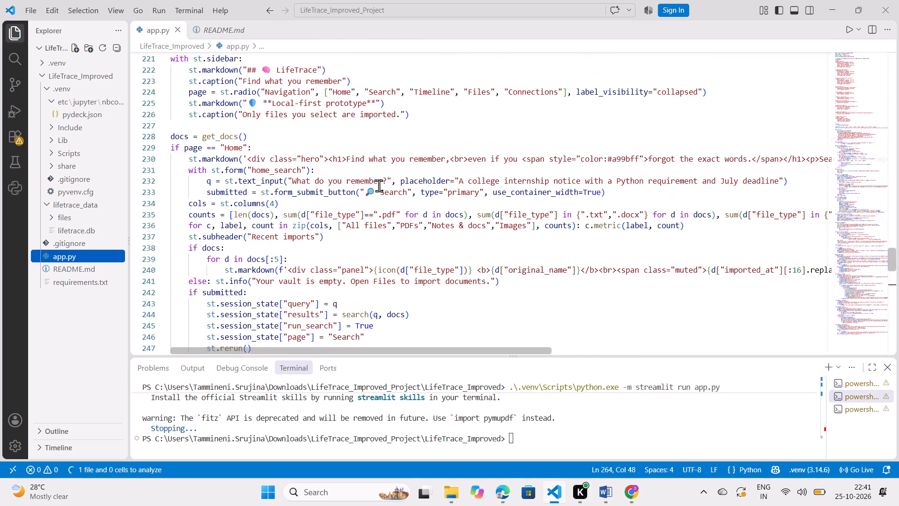
scroll(379, 186, "up", 20)
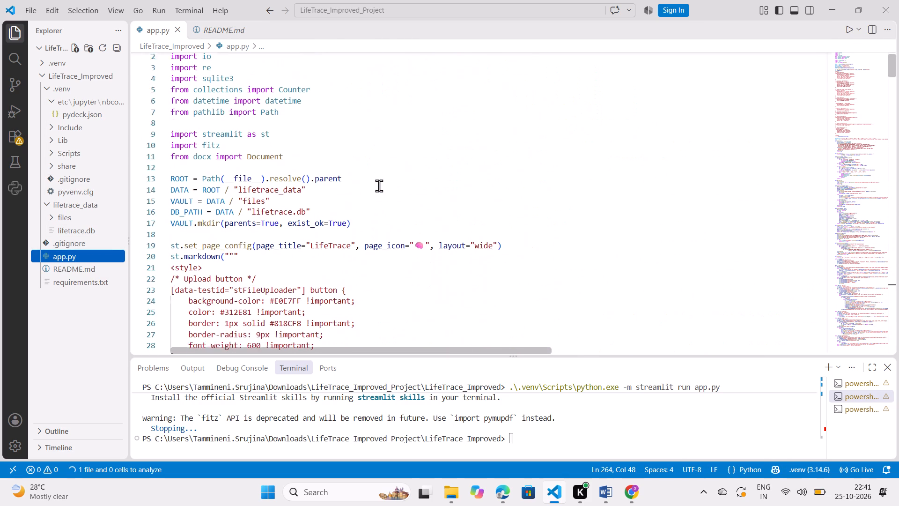
scroll(379, 186, "up", 6)
key("ctrl+a")
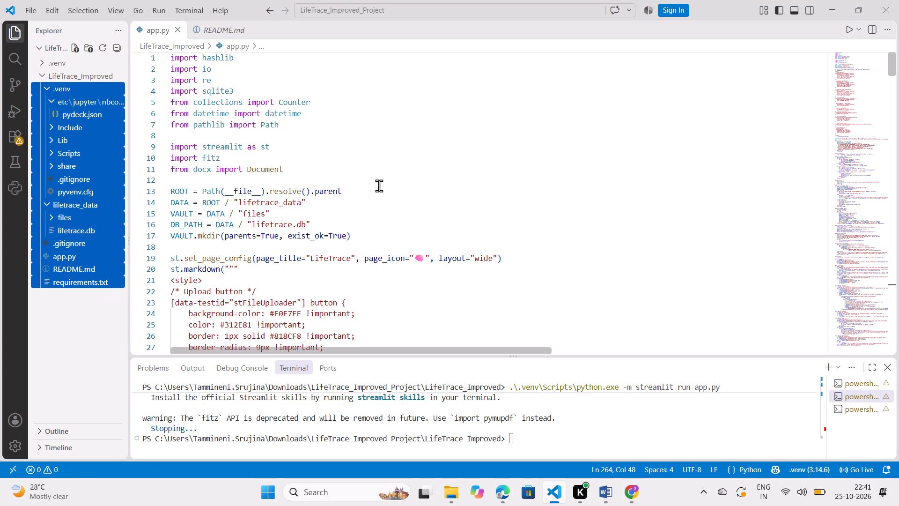
left_click(379, 186)
left_click(379, 186)
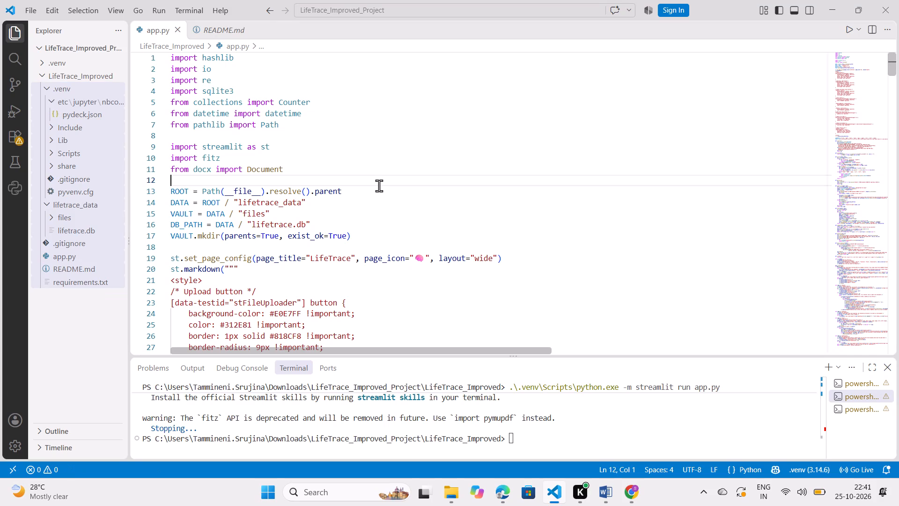
key("ctrl+a")
scroll(379, 186, "down", 4)
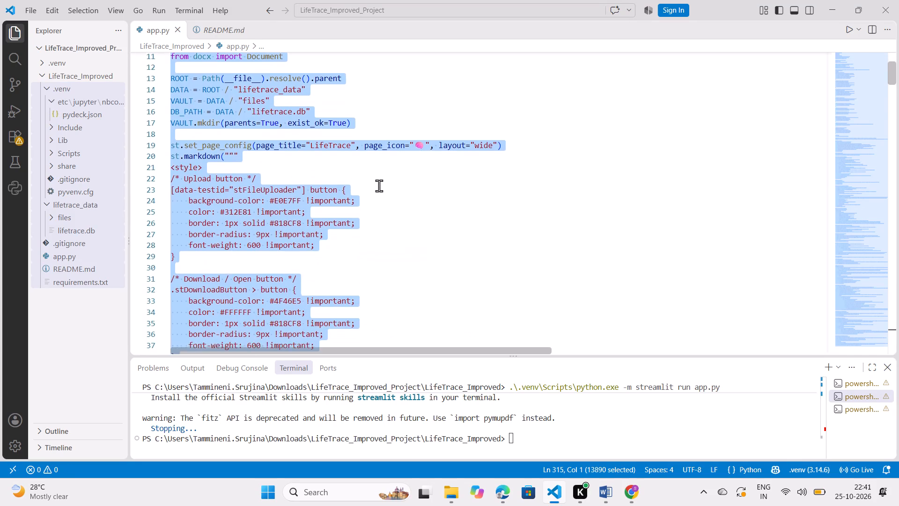
scroll(379, 186, "down", 15)
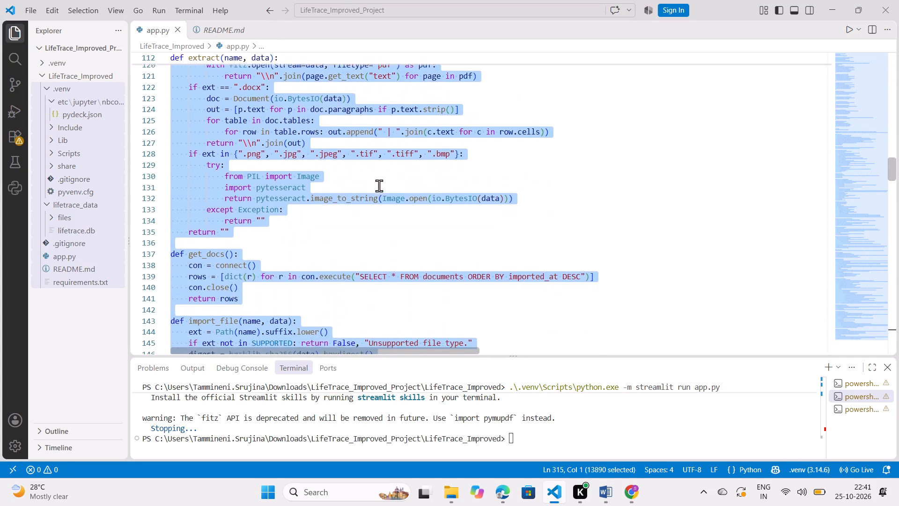
scroll(379, 186, "down", 16)
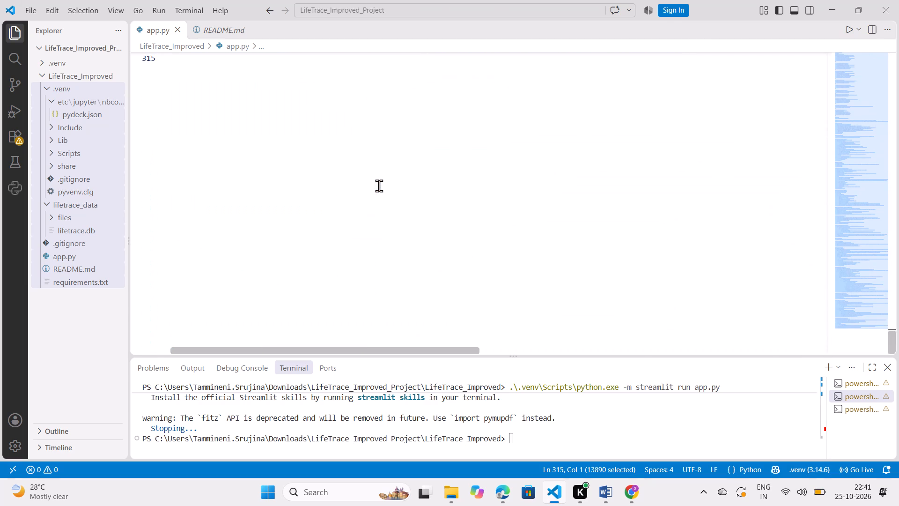
scroll(379, 186, "up", 3)
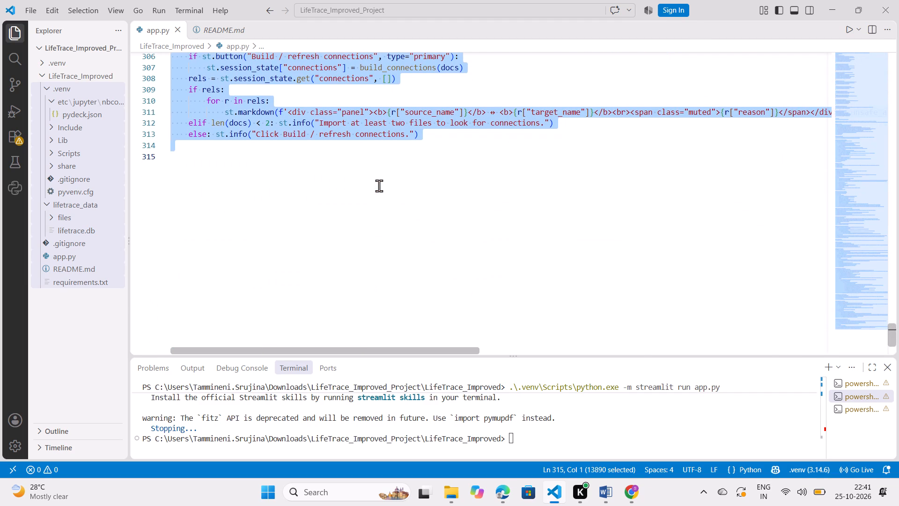
key("ctrl+s")
key("ctrl+a")
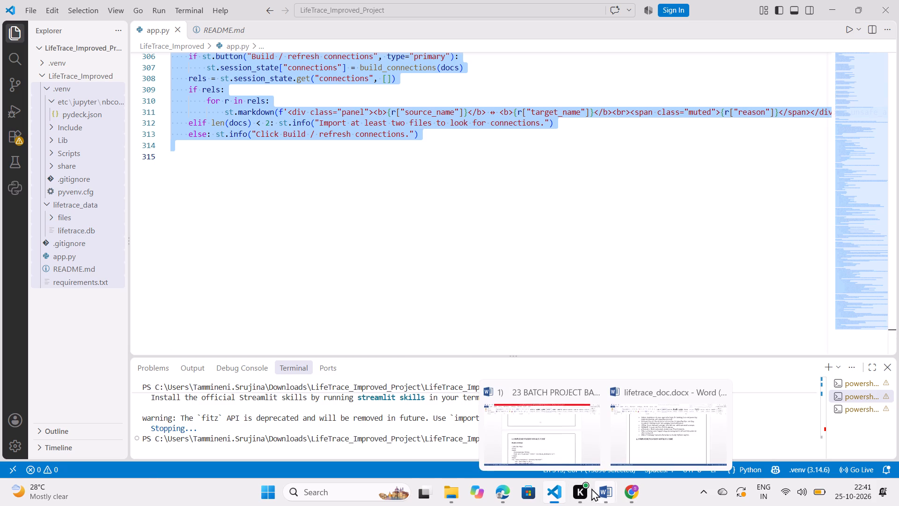
key("ctrl+c")
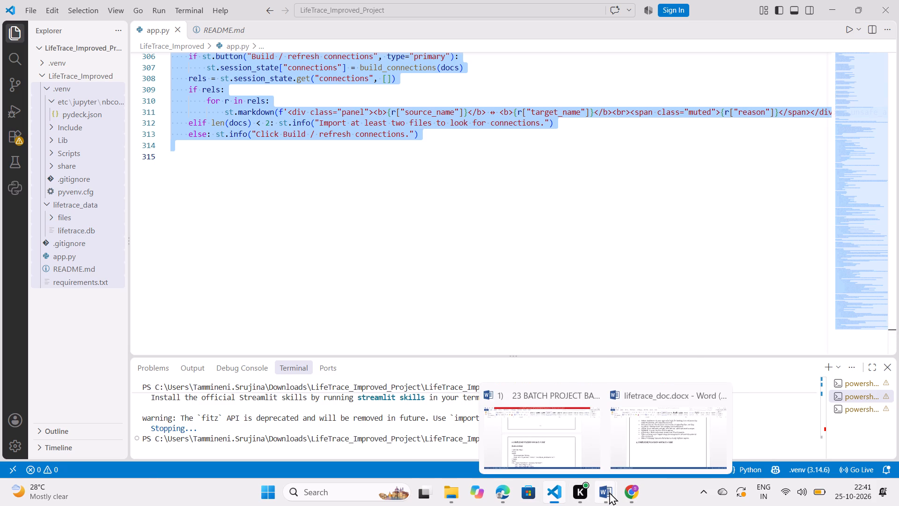
Switch to Word and examine how the reference report lays out its code listings under 6.3 and the sections that follow.
left_click(646, 438)
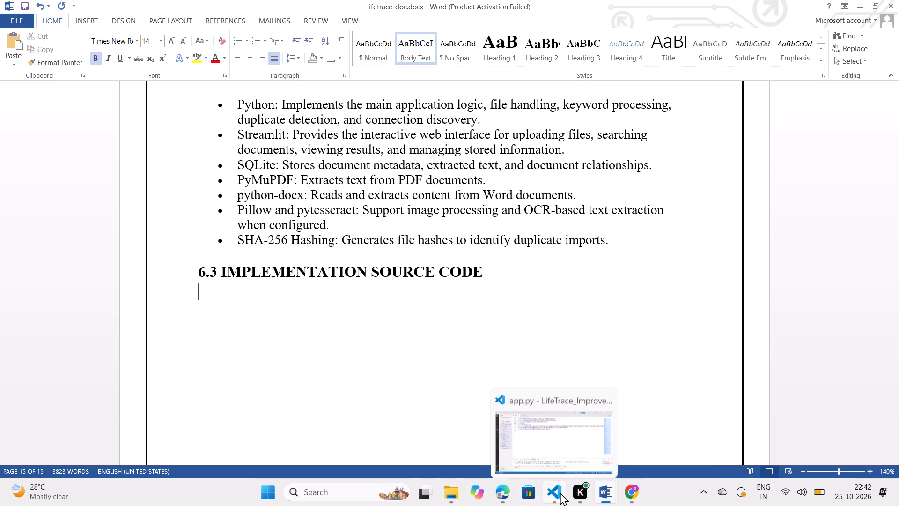
left_click(543, 454)
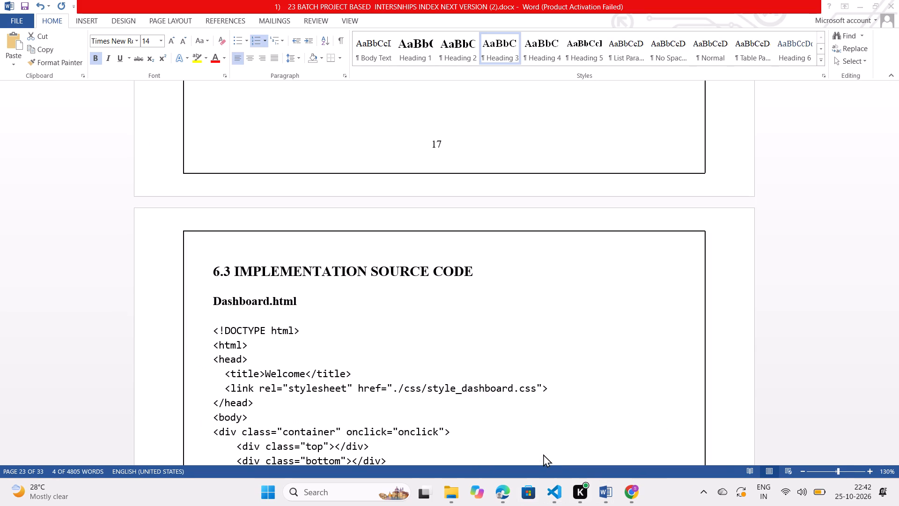
scroll(442, 360, "down", 7)
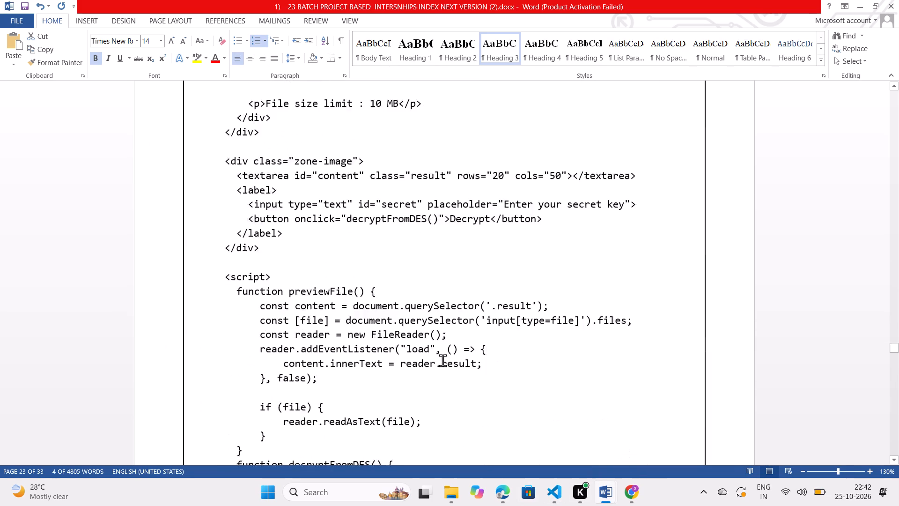
scroll(442, 360, "down", 6)
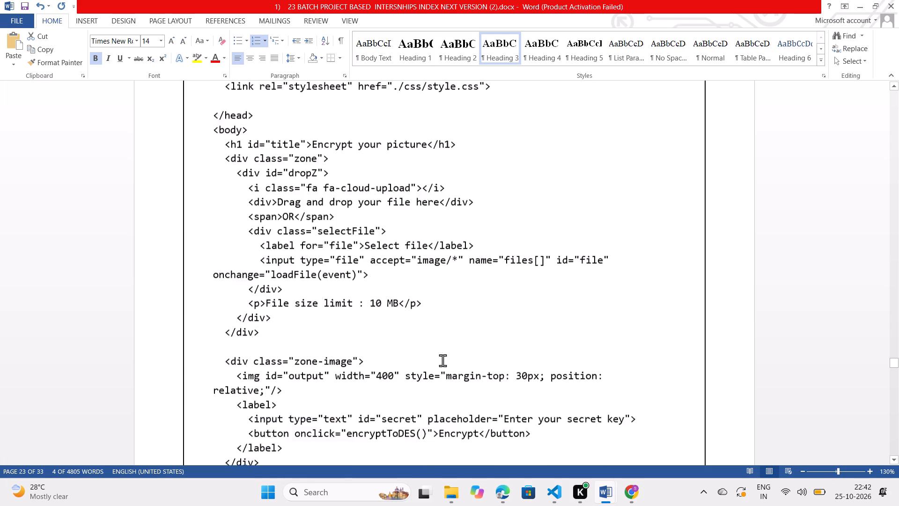
scroll(442, 360, "down", 5)
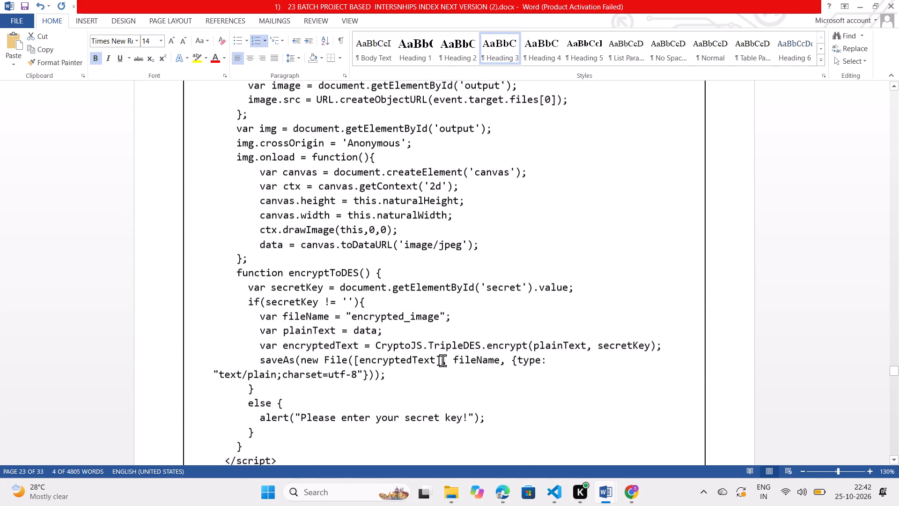
scroll(442, 360, "down", 2)
scroll(449, 204, "up", 1)
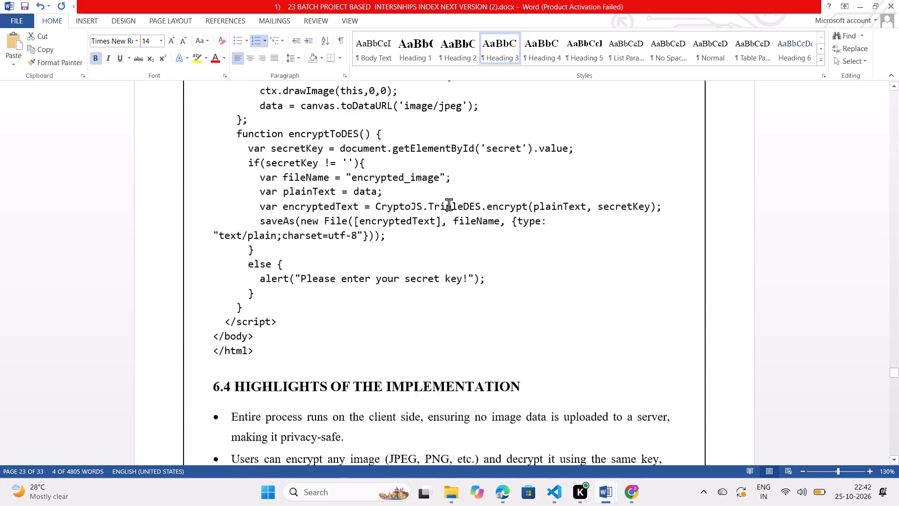
scroll(449, 204, "up", 7)
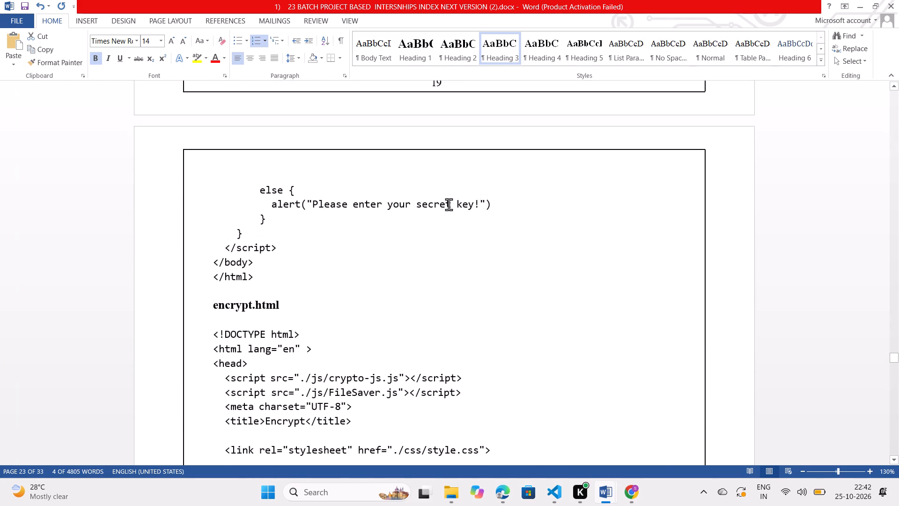
scroll(449, 204, "up", 6)
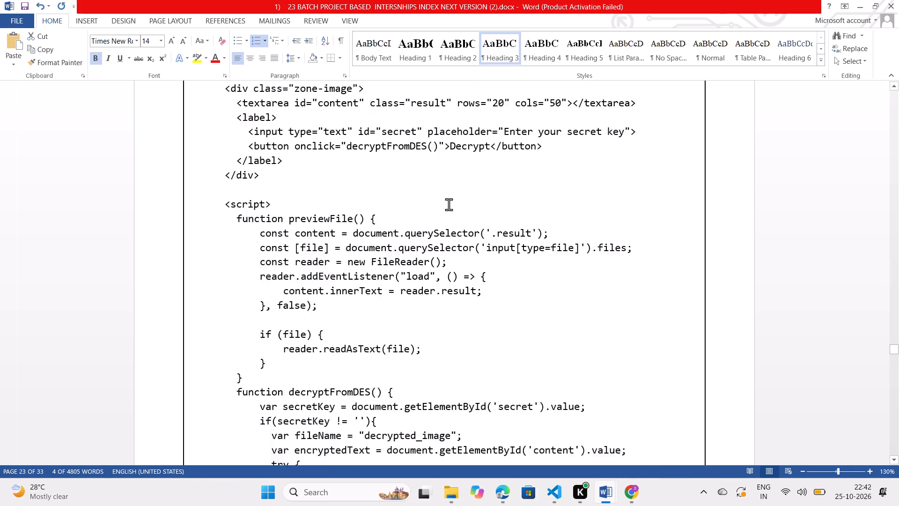
scroll(449, 204, "up", 3)
scroll(449, 204, "down", 11)
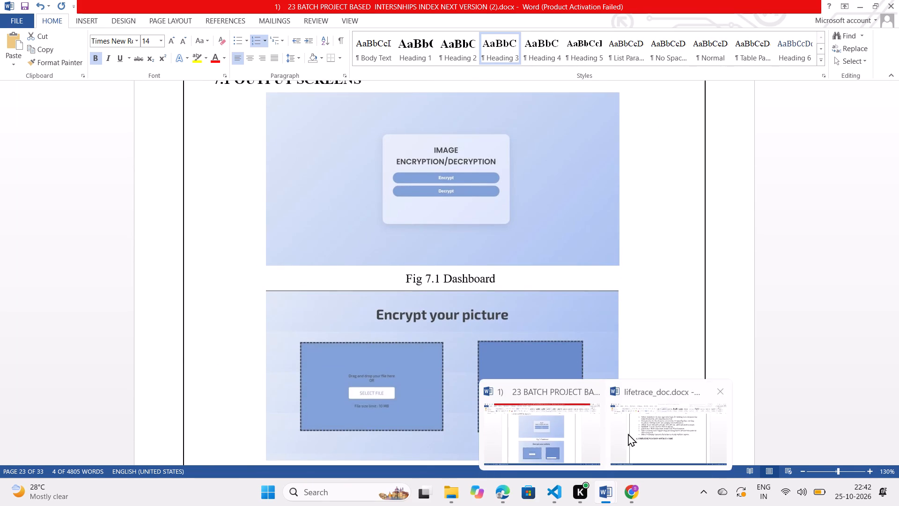
Paste the copied app.py code below the 6.3 IMPLEMENTATION SOURCE CODE heading in the LifeTrace report.
left_click(630, 431)
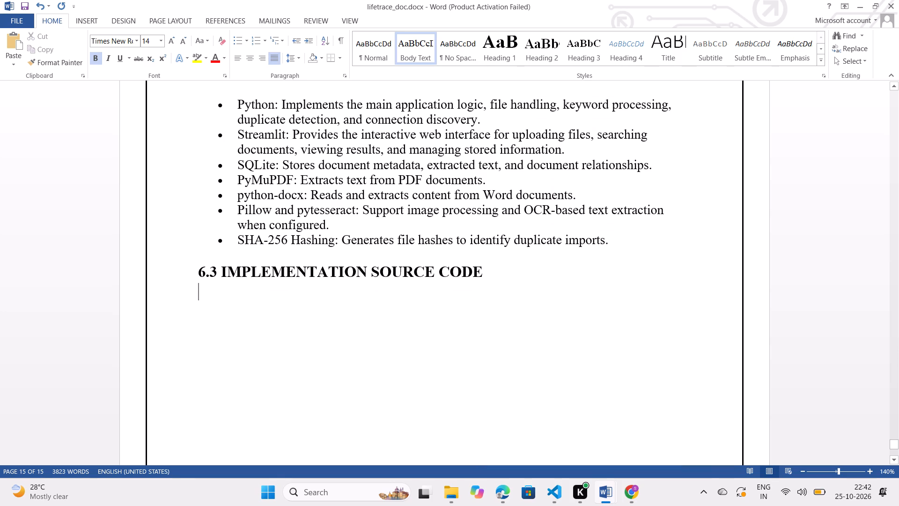
key("ctrl+v")
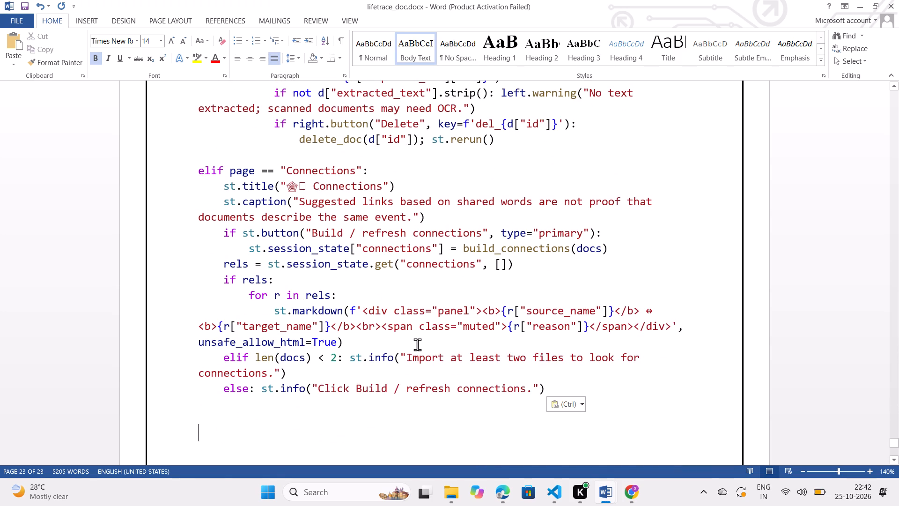
scroll(417, 344, "up", 6)
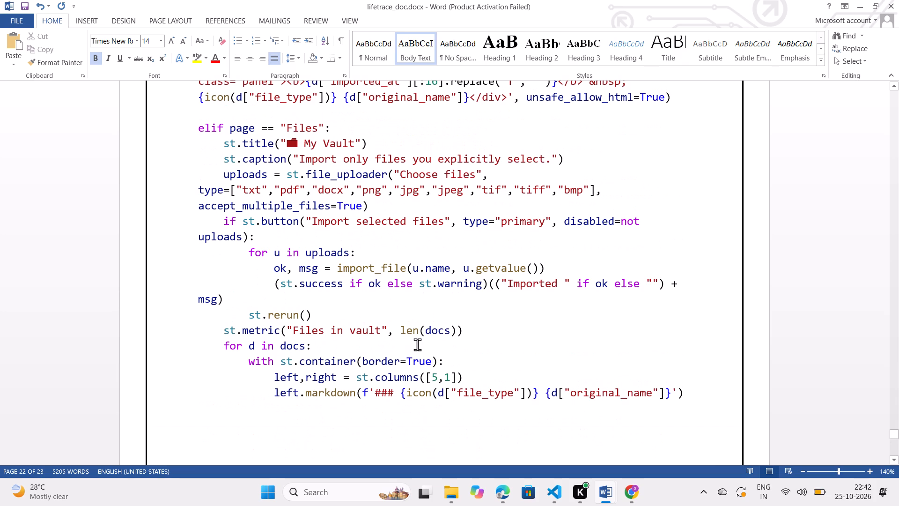
Look through the pasted app.py code under 6.3 from the heading to its end, checking its layout across the pages.
scroll(417, 344, "up", 3)
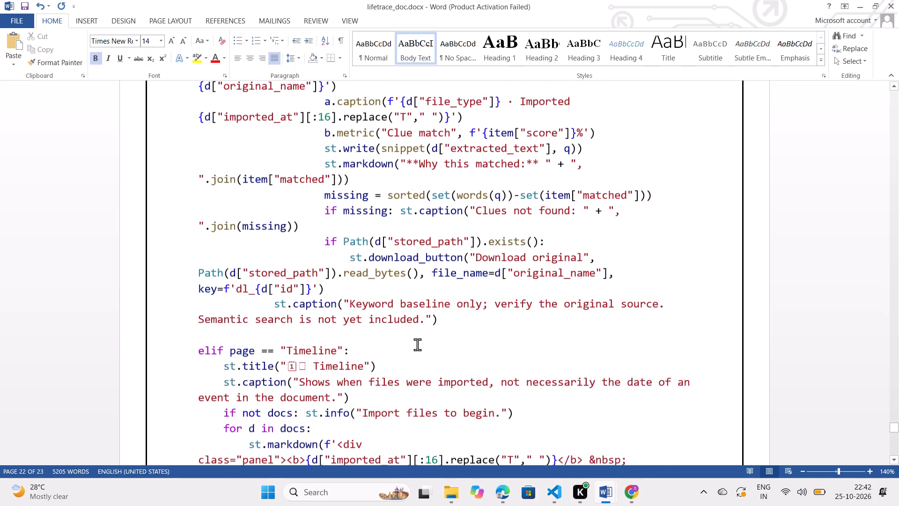
scroll(417, 344, "up", 20)
scroll(417, 344, "up", 20)
scroll(417, 344, "up", 13)
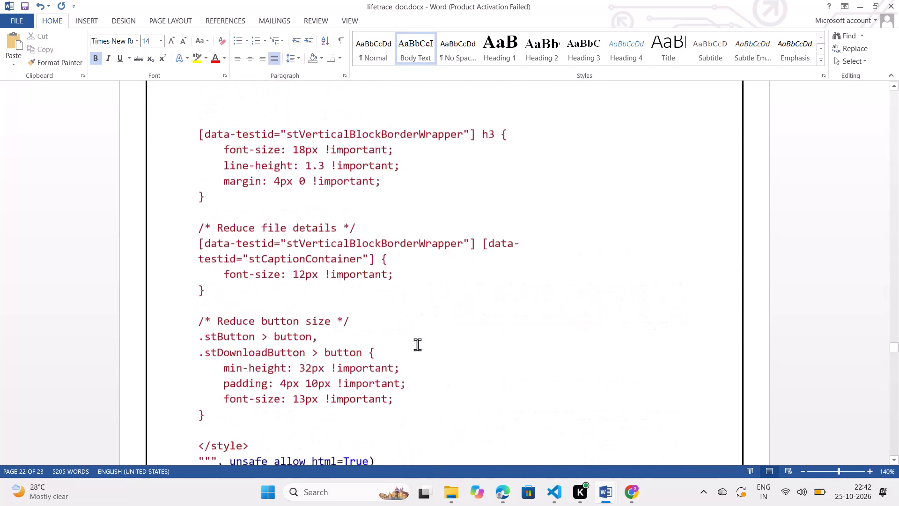
scroll(417, 344, "up", 6)
scroll(417, 344, "down", 17)
scroll(417, 344, "left", 2)
scroll(417, 344, "up", 5)
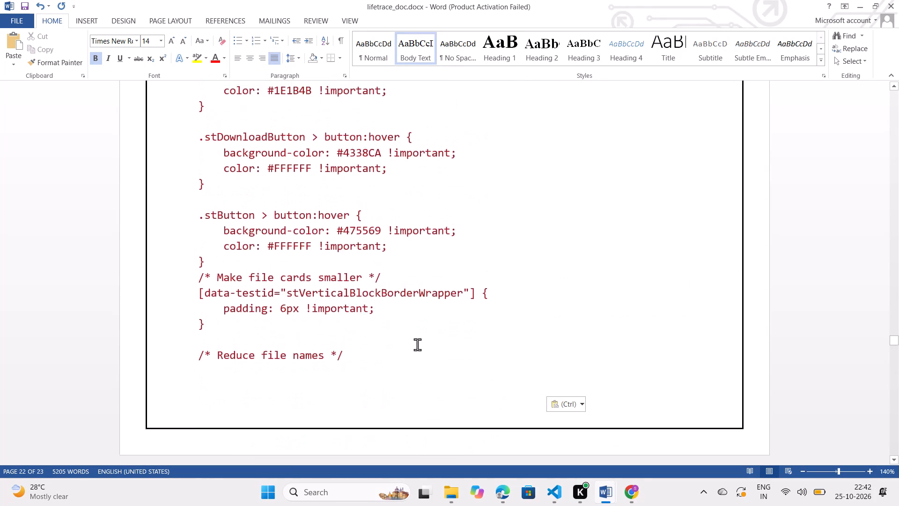
scroll(417, 344, "up", 2)
scroll(417, 344, "down", 3)
scroll(417, 344, "up", 1)
scroll(417, 344, "down", 2)
scroll(417, 344, "up", 1)
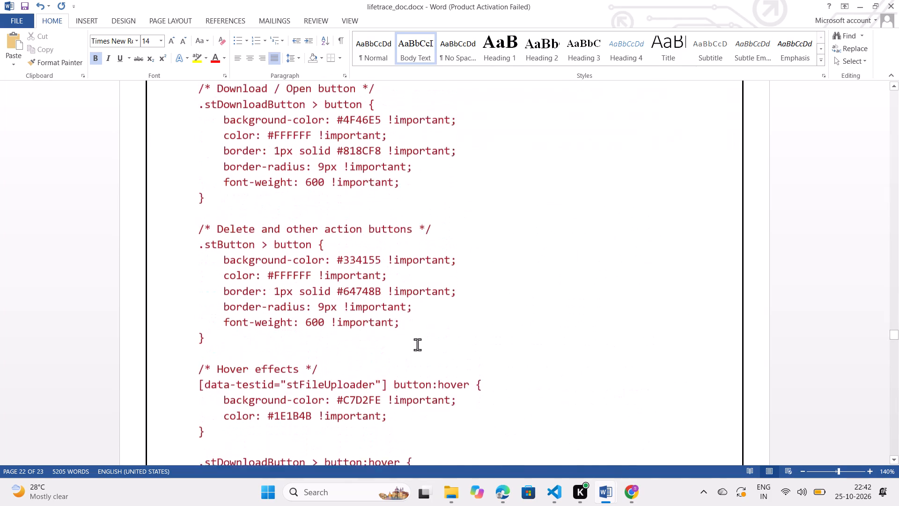
scroll(417, 344, "up", 1)
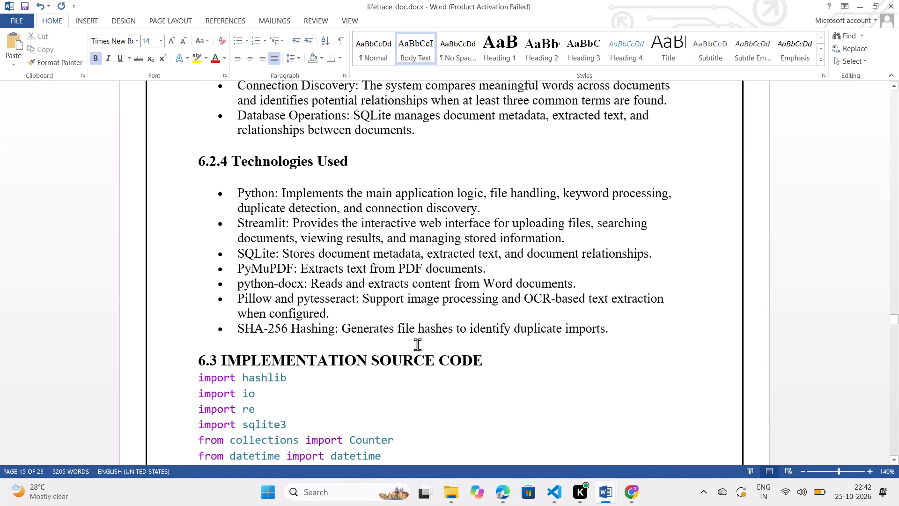
scroll(417, 344, "down", 1)
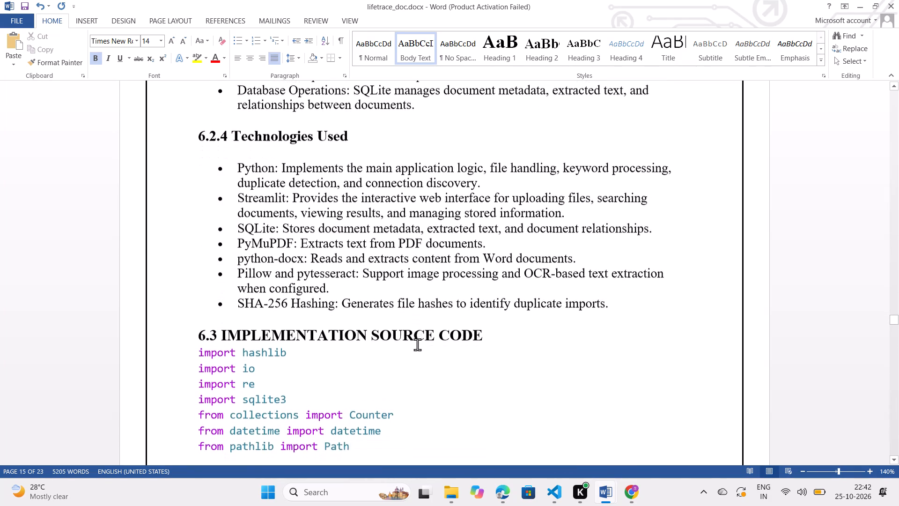
scroll(417, 344, "down", 5)
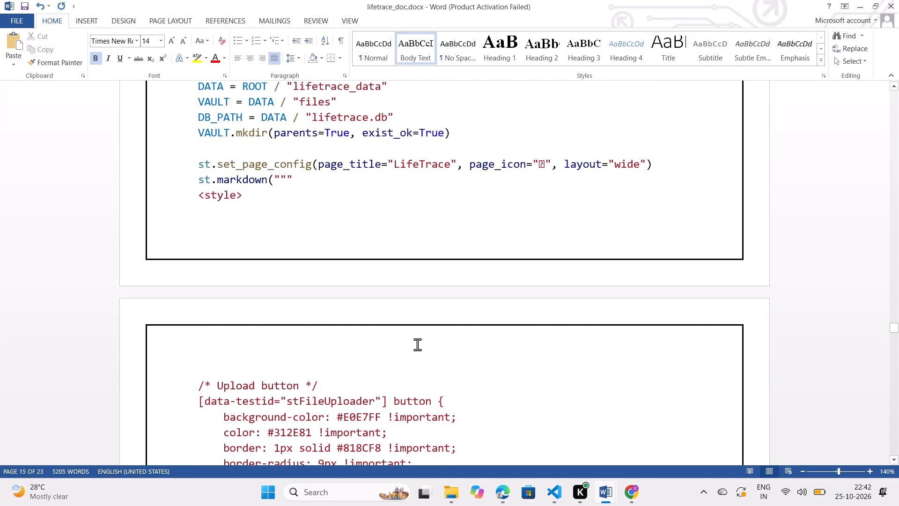
scroll(417, 344, "down", 5)
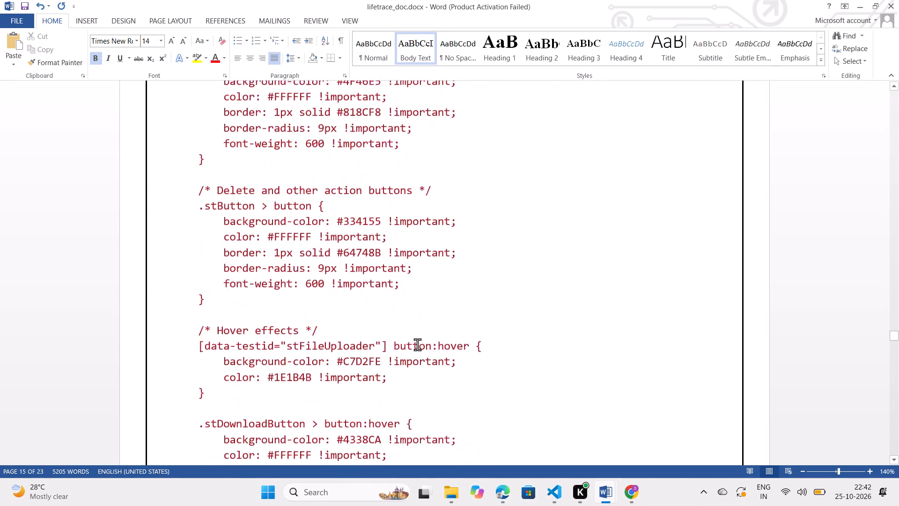
scroll(417, 344, "down", 6)
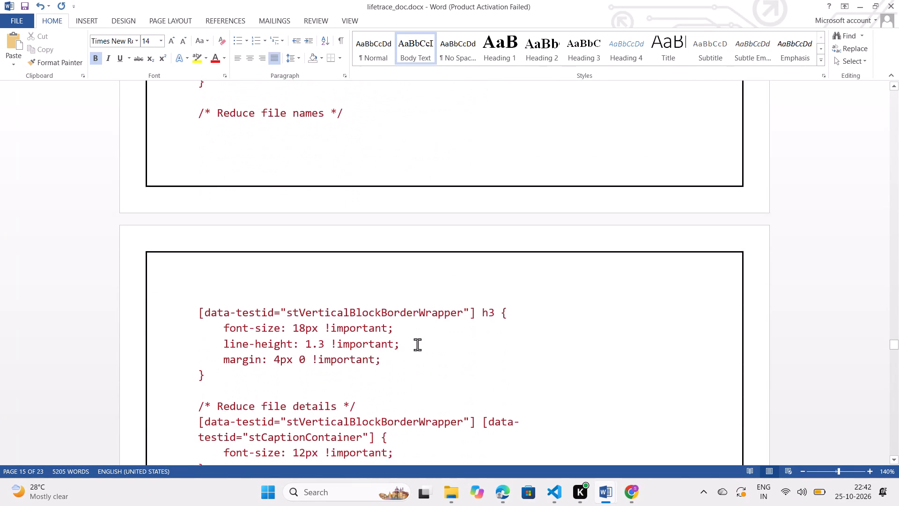
scroll(417, 344, "down", 6)
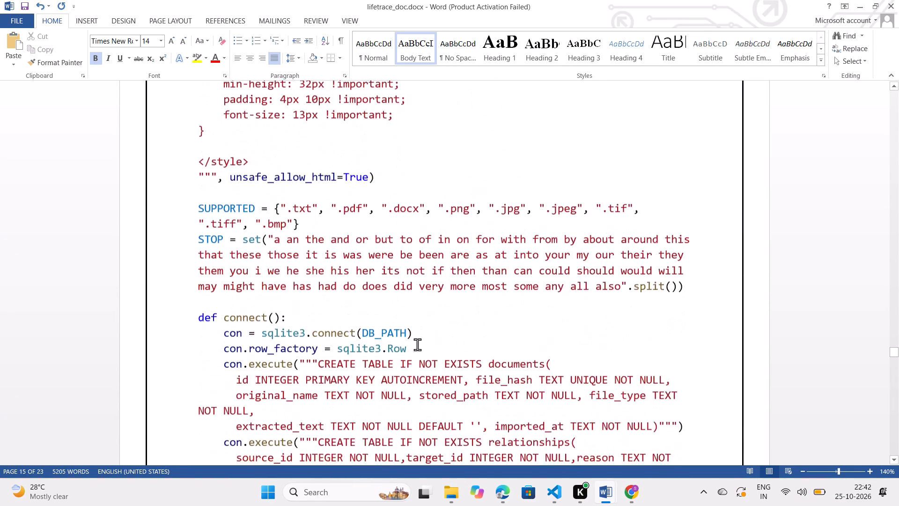
scroll(417, 344, "down", 5)
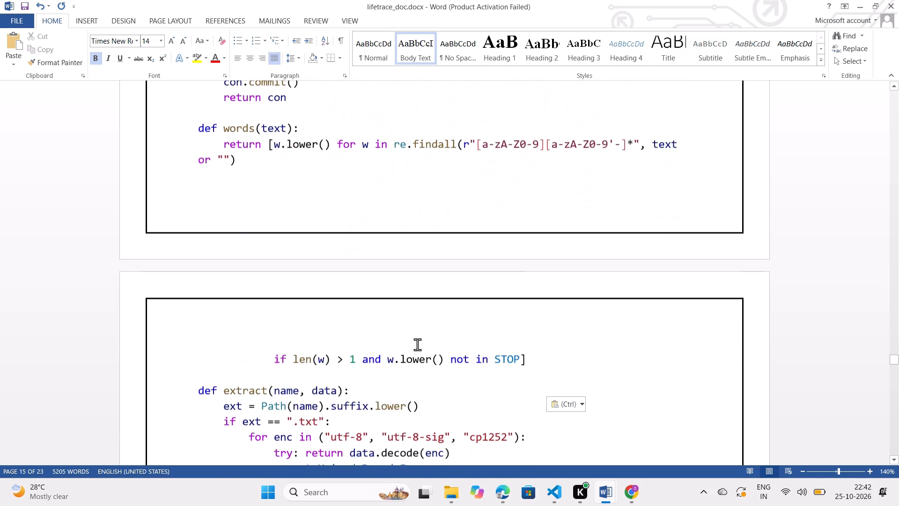
scroll(417, 344, "down", 8)
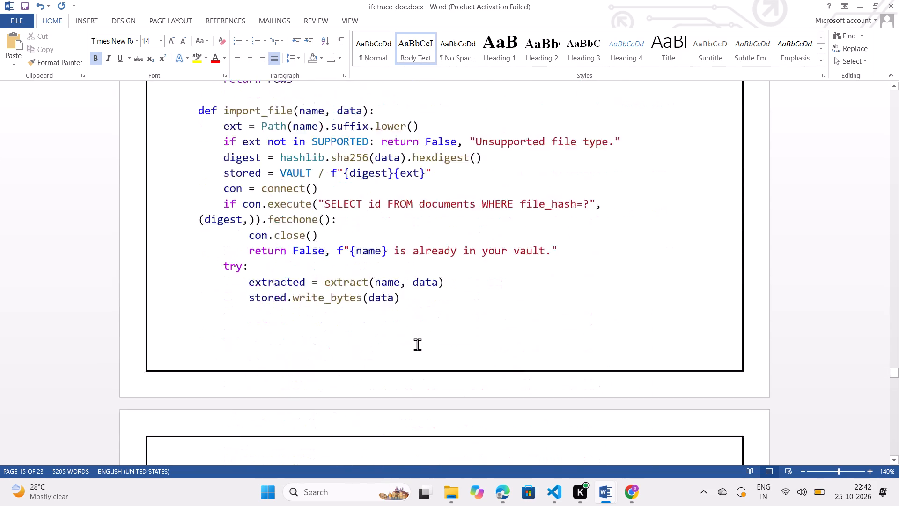
scroll(417, 344, "down", 5)
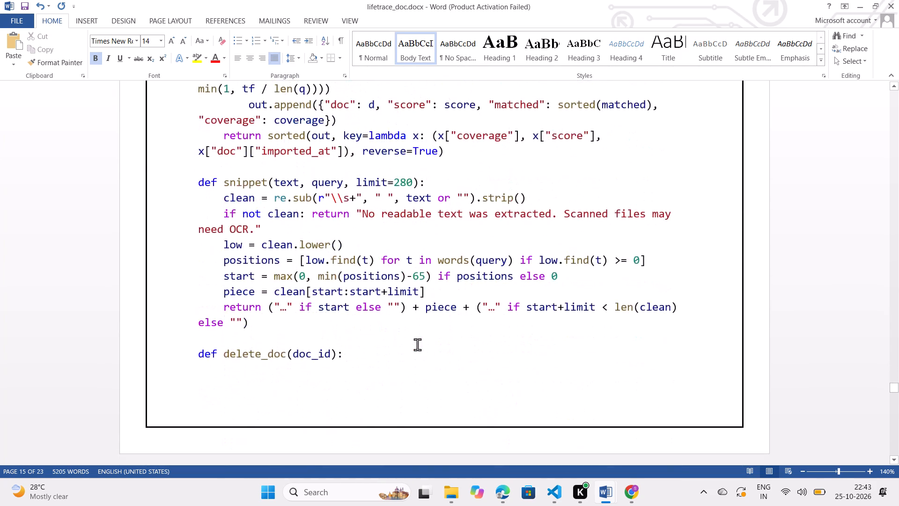
scroll(417, 344, "down", 4)
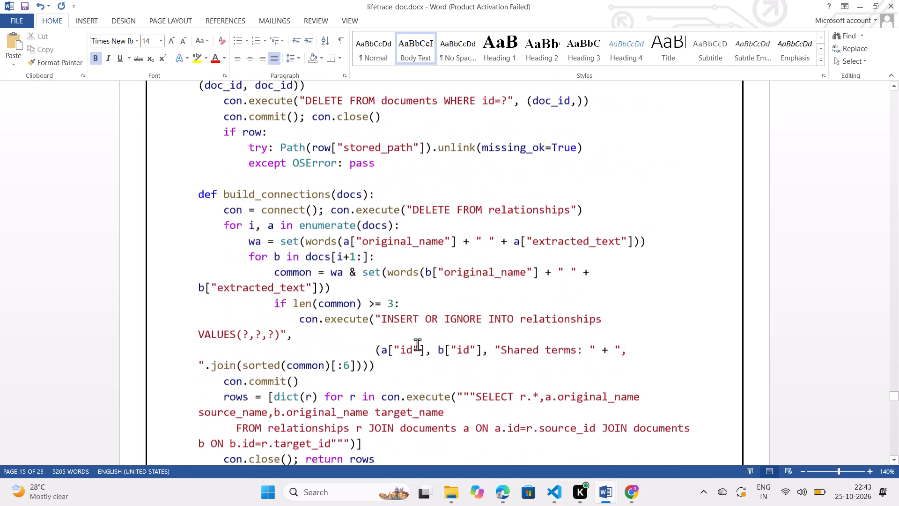
scroll(417, 344, "down", 8)
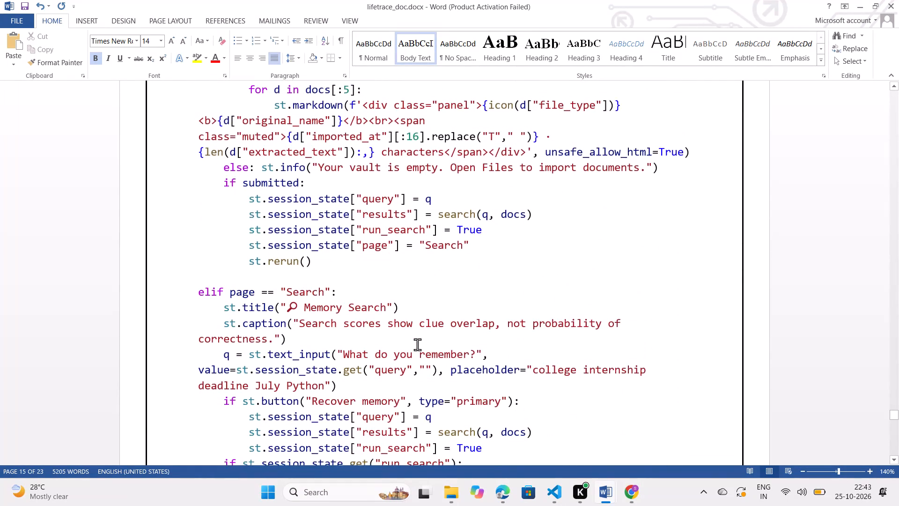
scroll(417, 344, "down", 16)
Copy the entire pasted source code under 6.3 IMPLEMENTATION SOURCE CODE, from "import hashlib" through the final Connections page line.
scroll(417, 344, "up", 5)
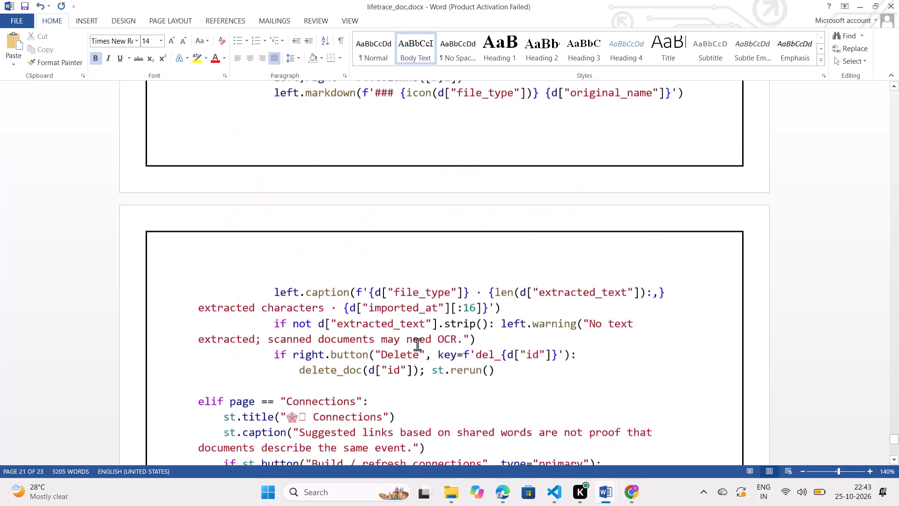
scroll(417, 344, "up", 9)
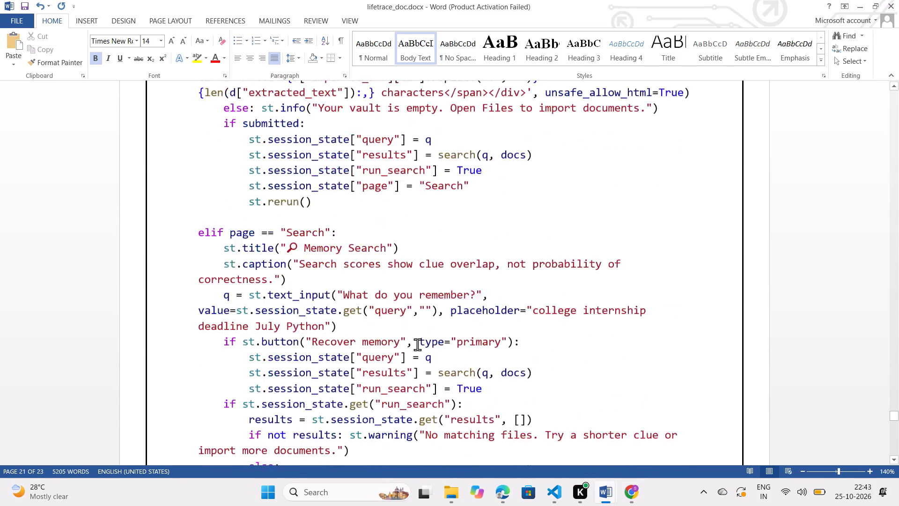
scroll(417, 344, "up", 18)
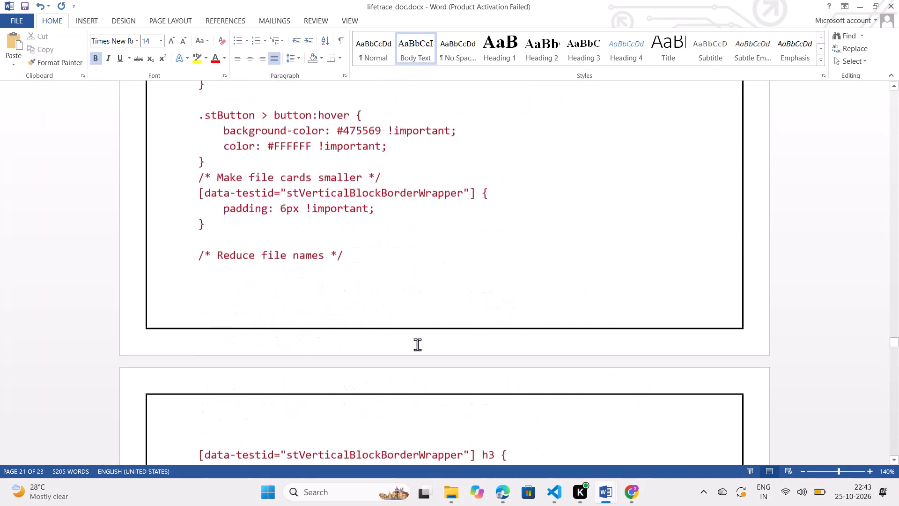
scroll(417, 344, "up", 20)
scroll(417, 344, "up", 1)
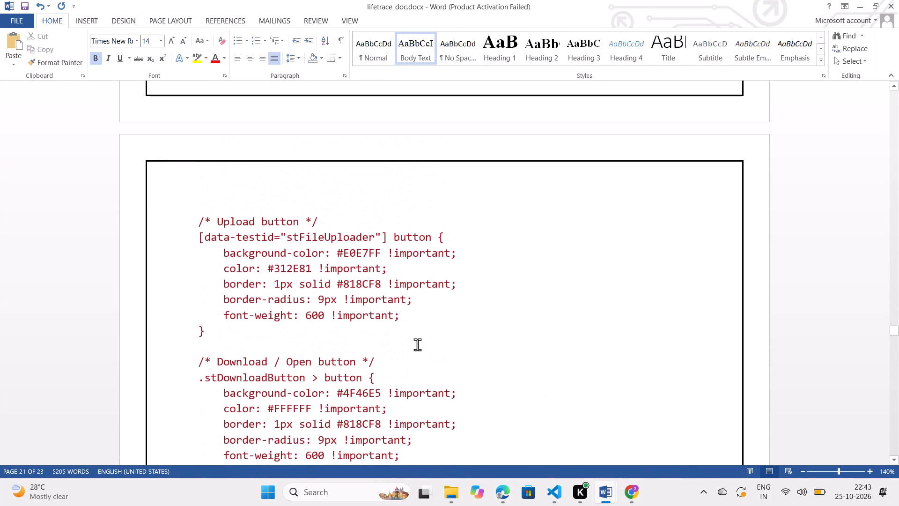
scroll(417, 344, "up", 4)
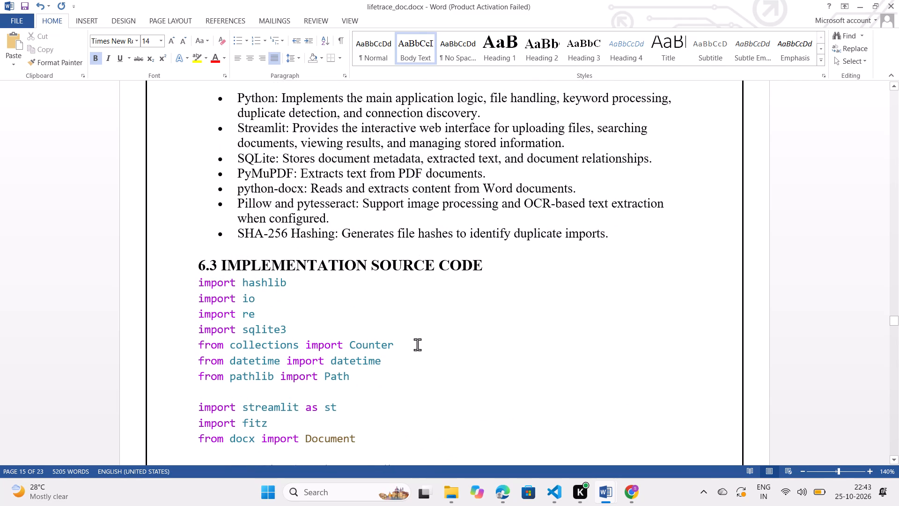
scroll(417, 344, "down", 1)
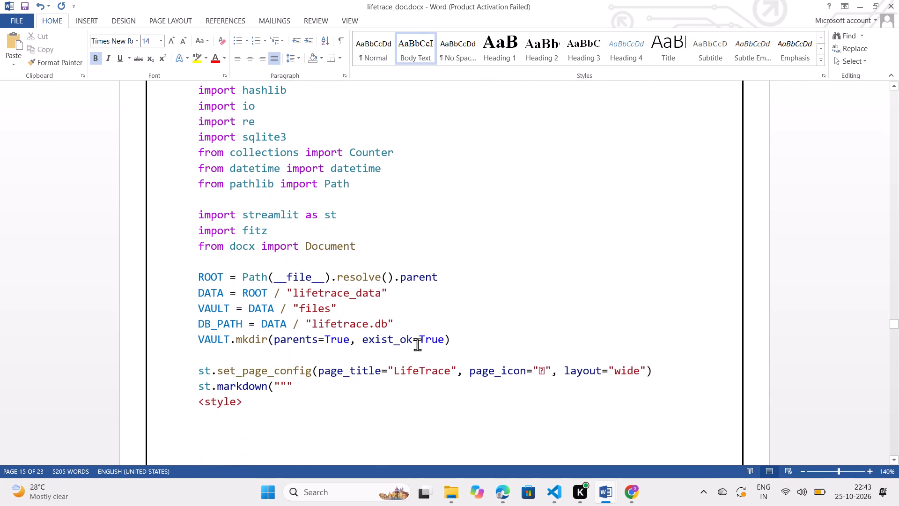
scroll(417, 344, "down", 2)
scroll(417, 344, "up", 1)
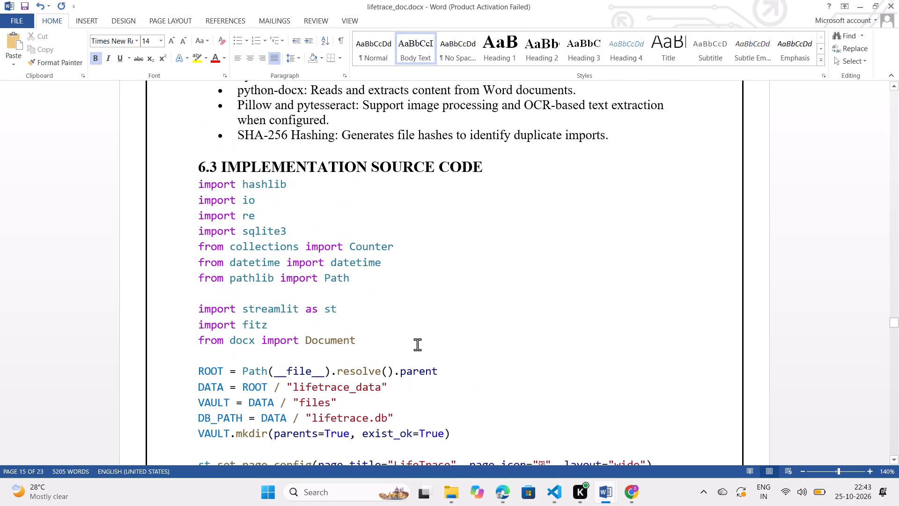
left_click_drag(200, 185, 337, 484)
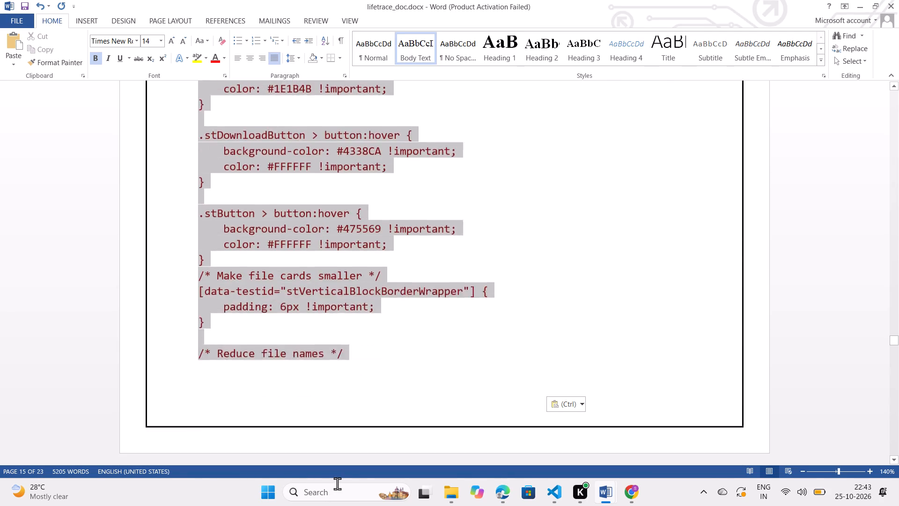
left_click_drag(337, 484, 397, 438)
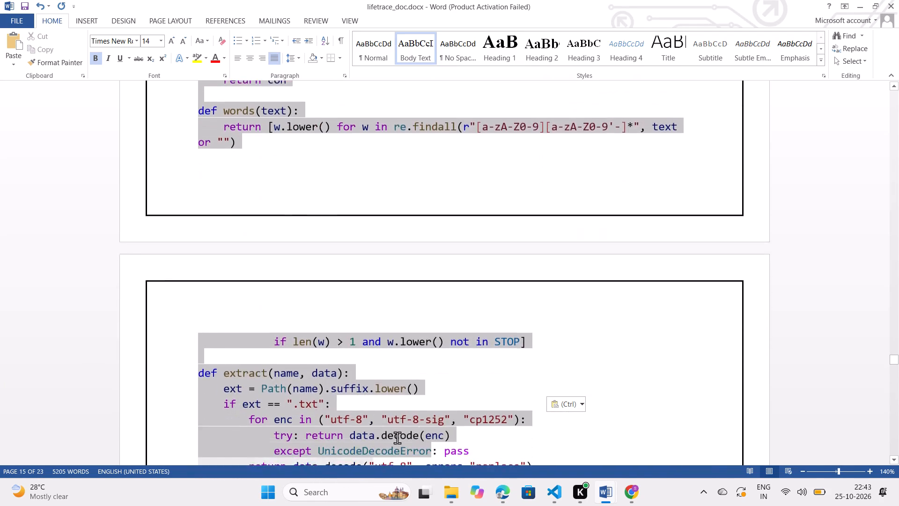
left_click_drag(397, 438, 400, 482)
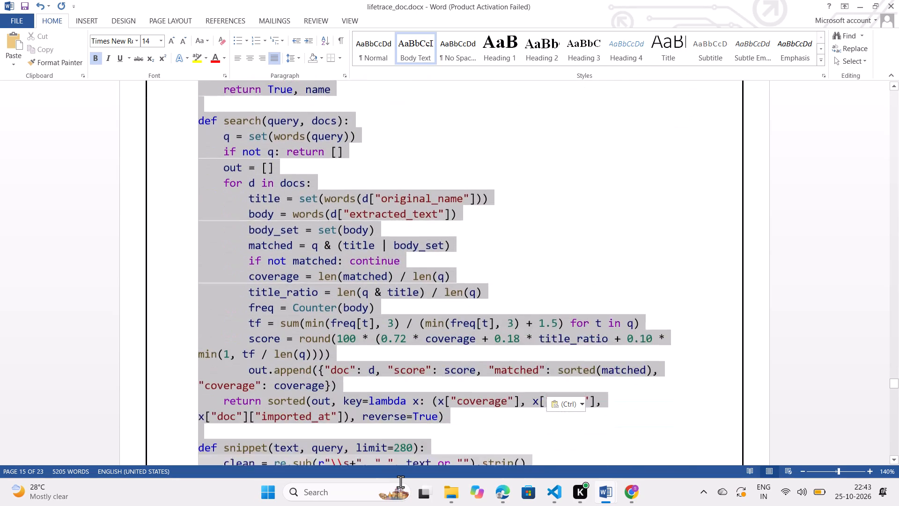
left_click_drag(400, 482, 408, 486)
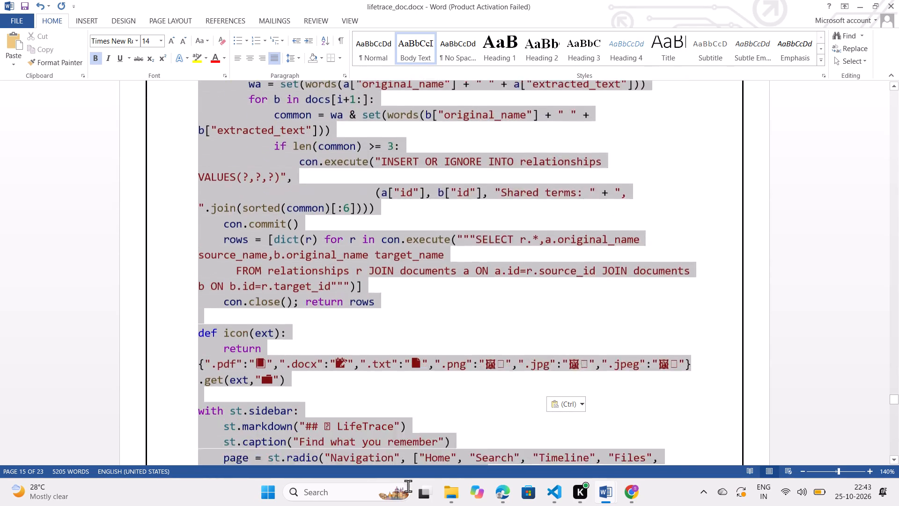
left_click_drag(408, 486, 412, 479)
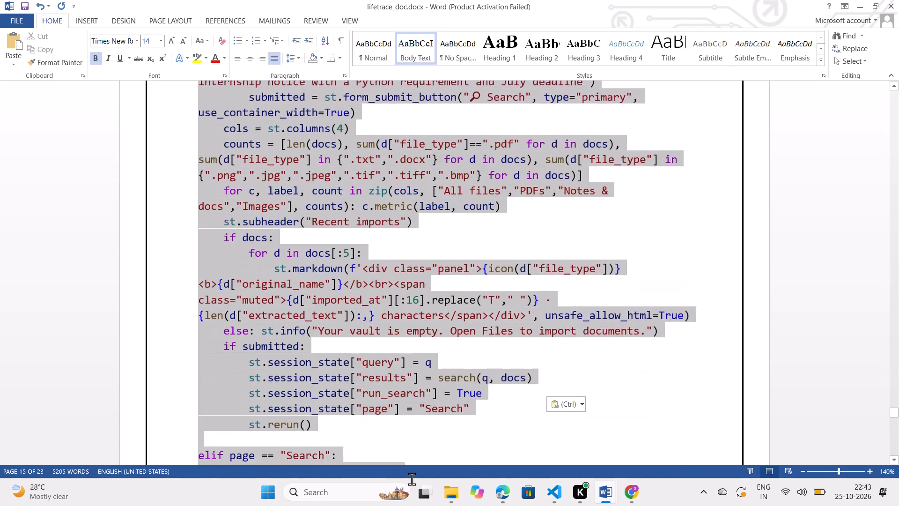
left_click_drag(412, 479, 412, 476)
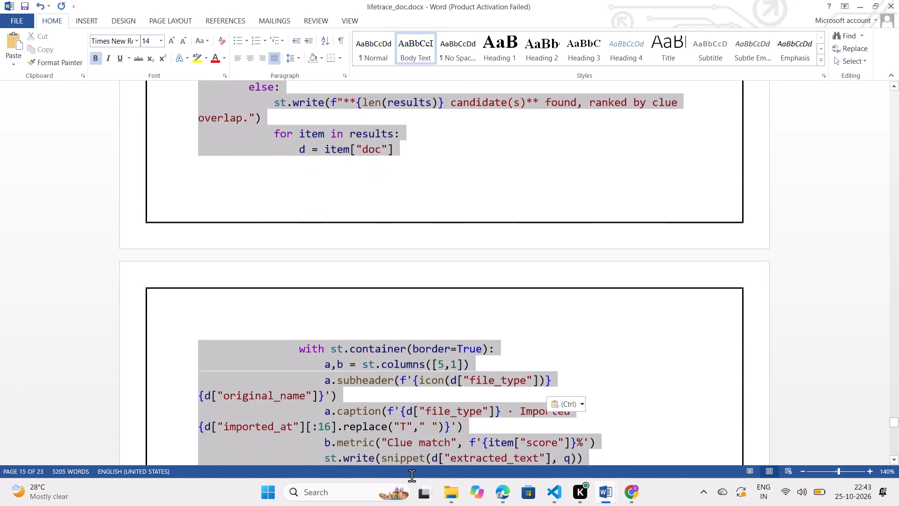
left_click_drag(412, 476, 412, 475)
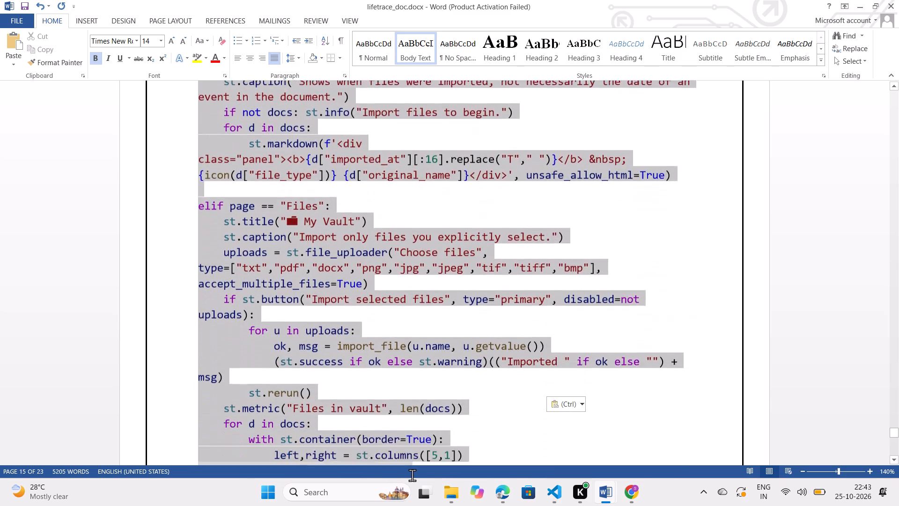
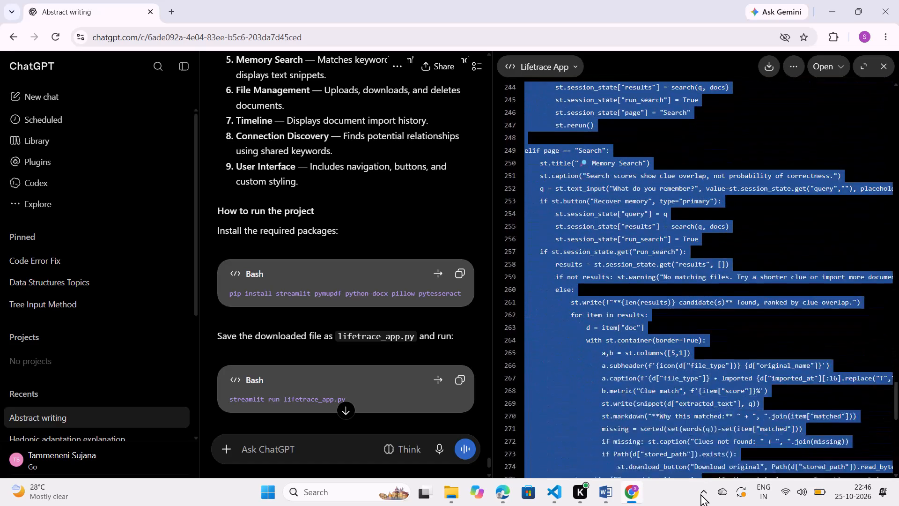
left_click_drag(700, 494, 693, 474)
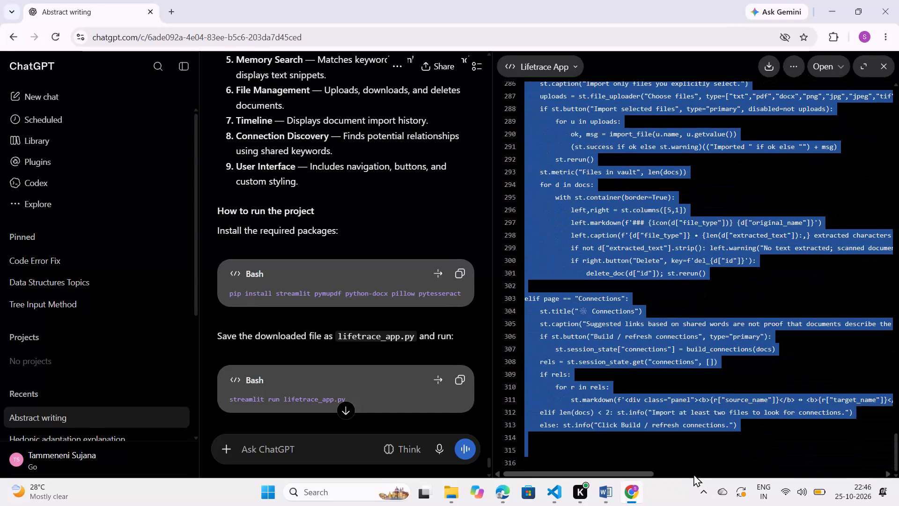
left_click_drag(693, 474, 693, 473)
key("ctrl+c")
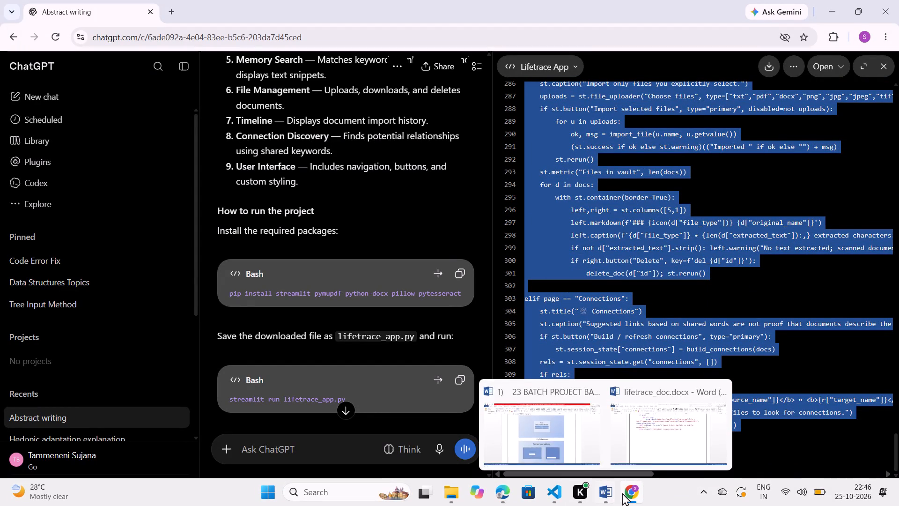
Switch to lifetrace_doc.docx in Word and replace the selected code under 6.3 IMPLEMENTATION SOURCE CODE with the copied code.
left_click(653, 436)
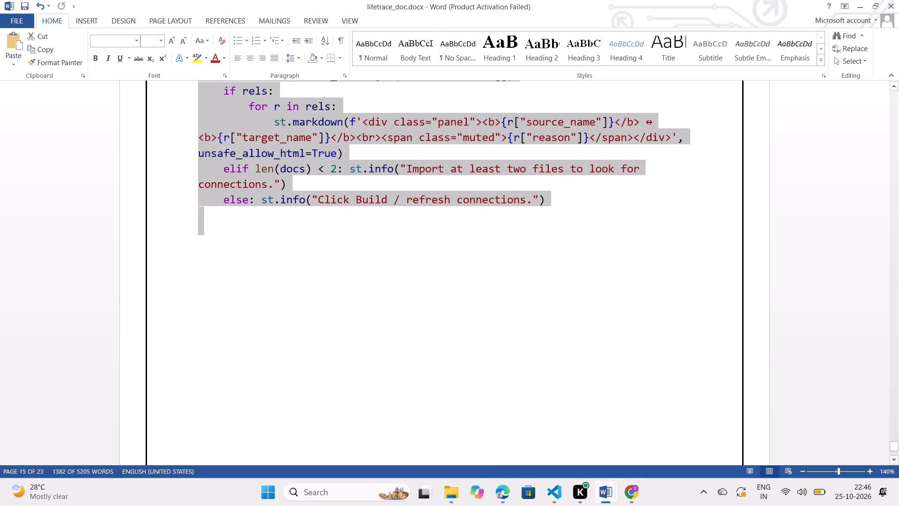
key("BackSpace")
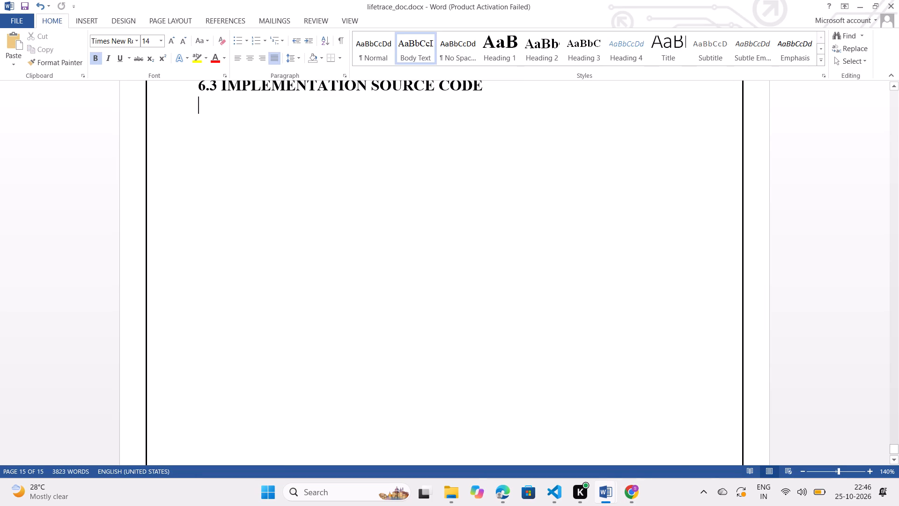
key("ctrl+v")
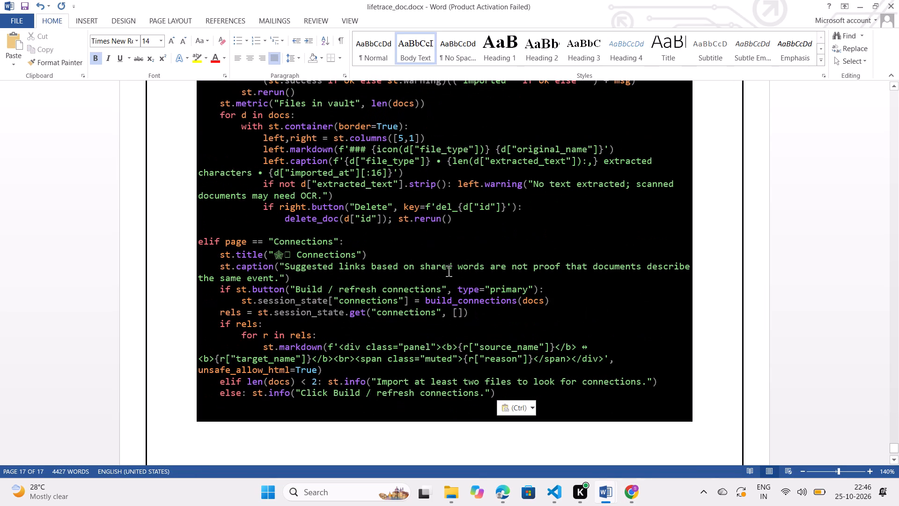
Examine the pasted code from its end back to the 6.3 IMPLEMENTATION SOURCE CODE heading, checking its start and formatting.
scroll(449, 271, "up", 7)
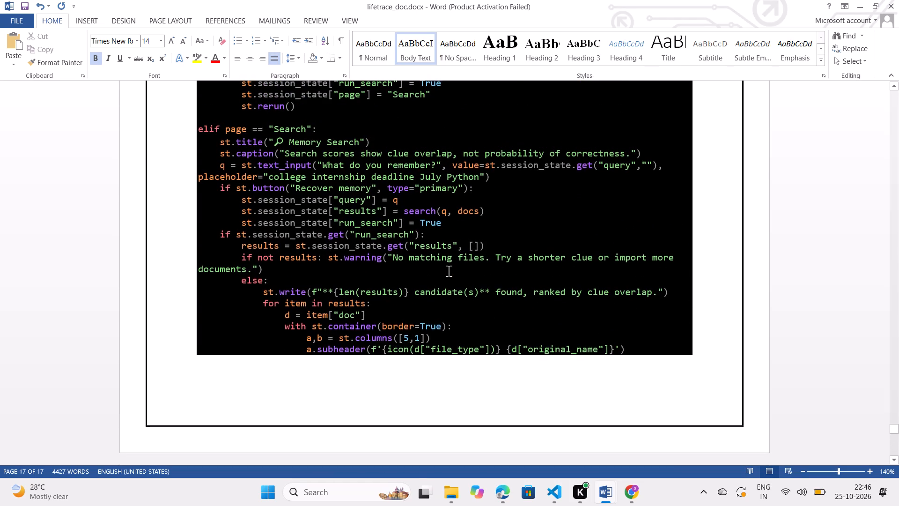
scroll(449, 271, "up", 4)
scroll(449, 271, "right", 1)
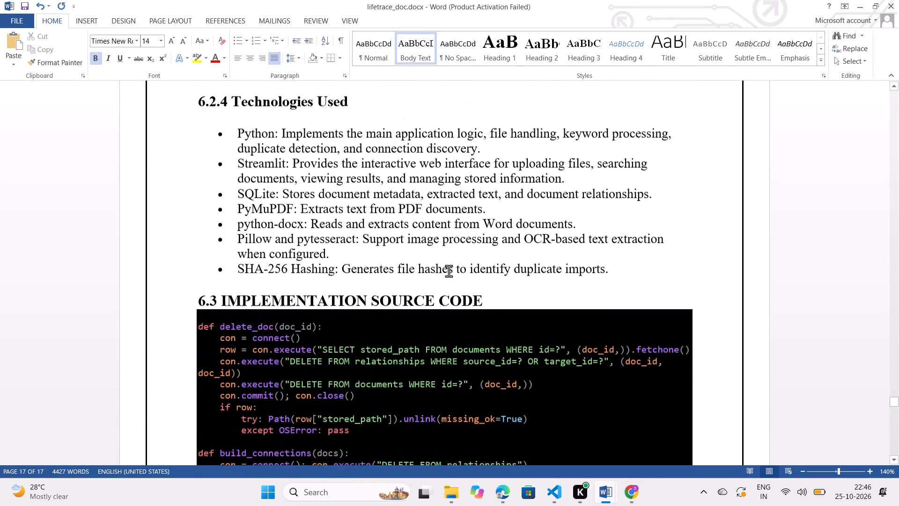
scroll(449, 271, "right", 1)
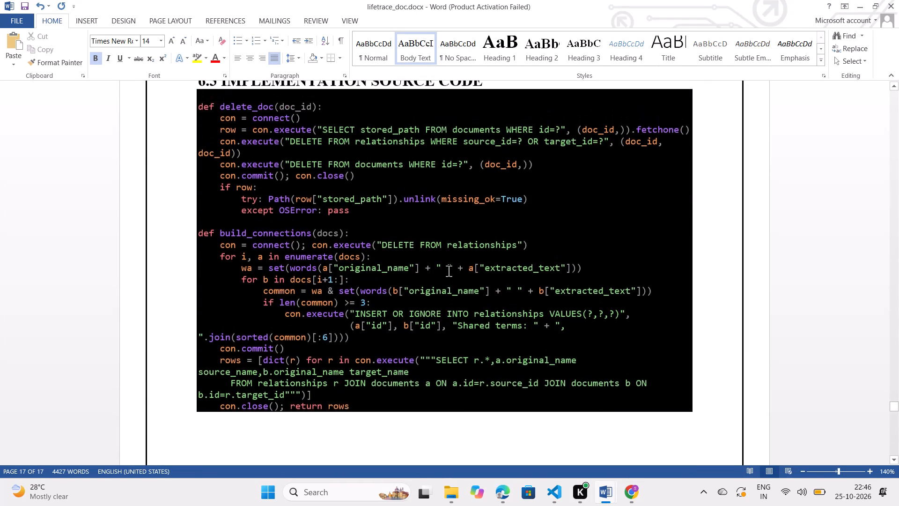
scroll(449, 271, "right", 1)
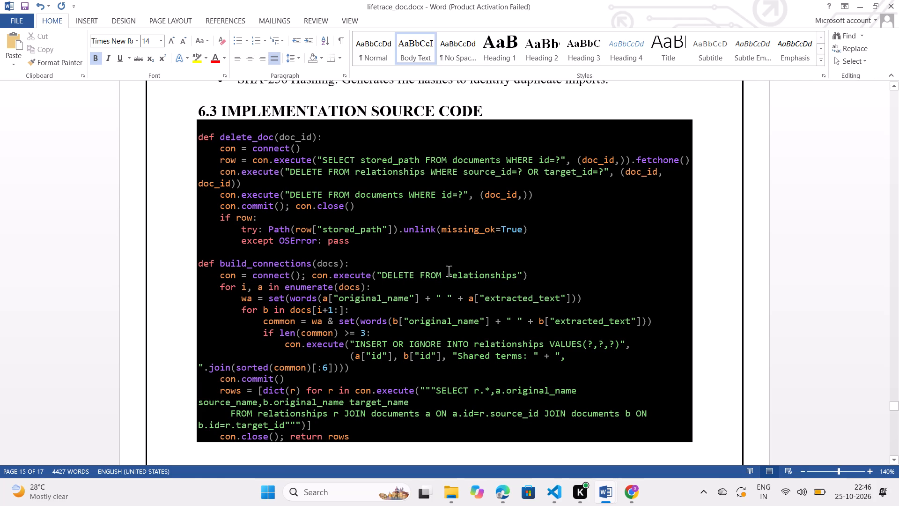
scroll(449, 271, "right", 1)
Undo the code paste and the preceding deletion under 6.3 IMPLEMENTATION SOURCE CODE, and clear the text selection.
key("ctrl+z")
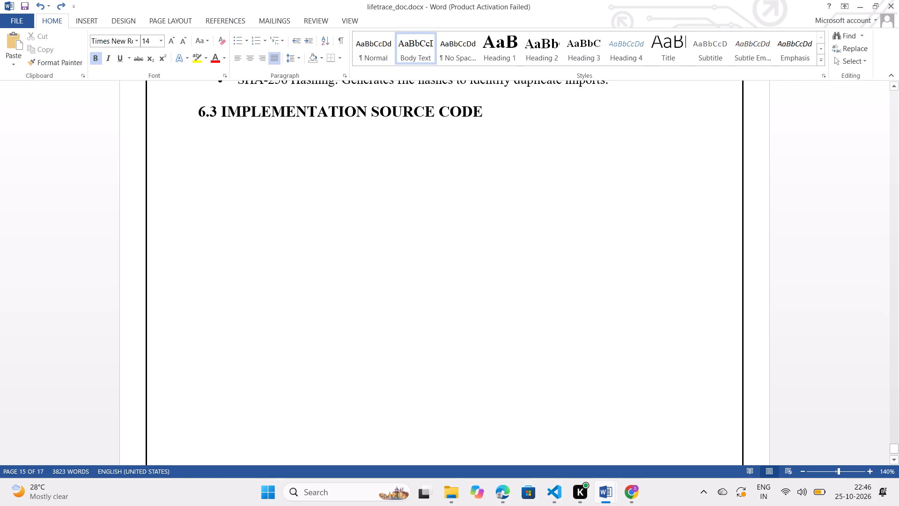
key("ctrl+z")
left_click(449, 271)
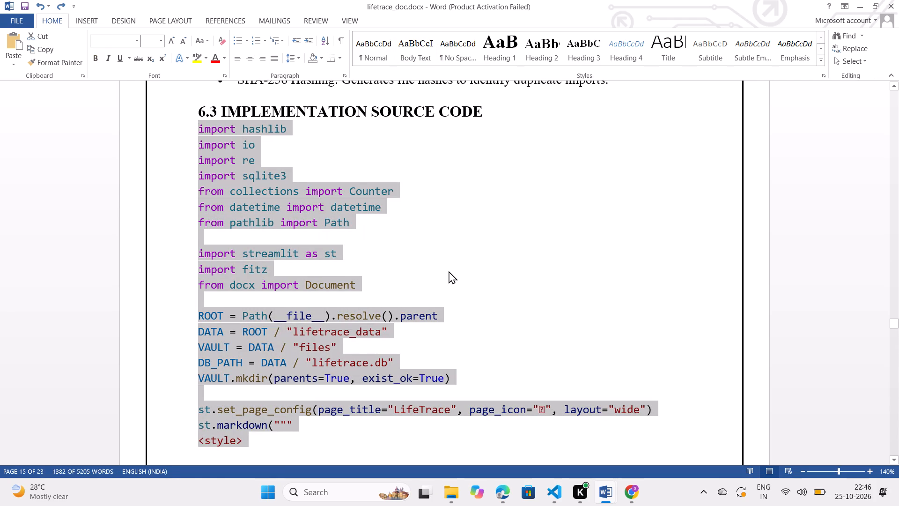
Review the source code in section 6.3, checking its content and layout across the pages.
scroll(349, 277, "down", 7)
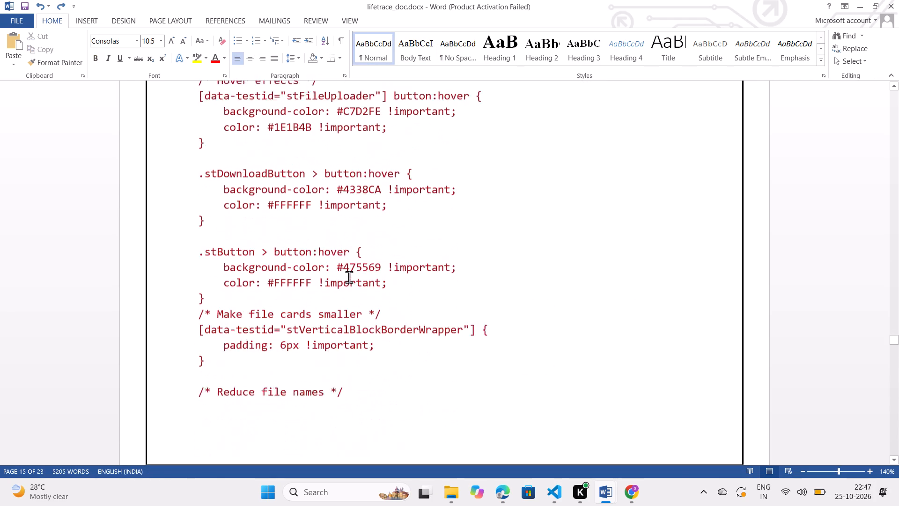
scroll(349, 277, "down", 9)
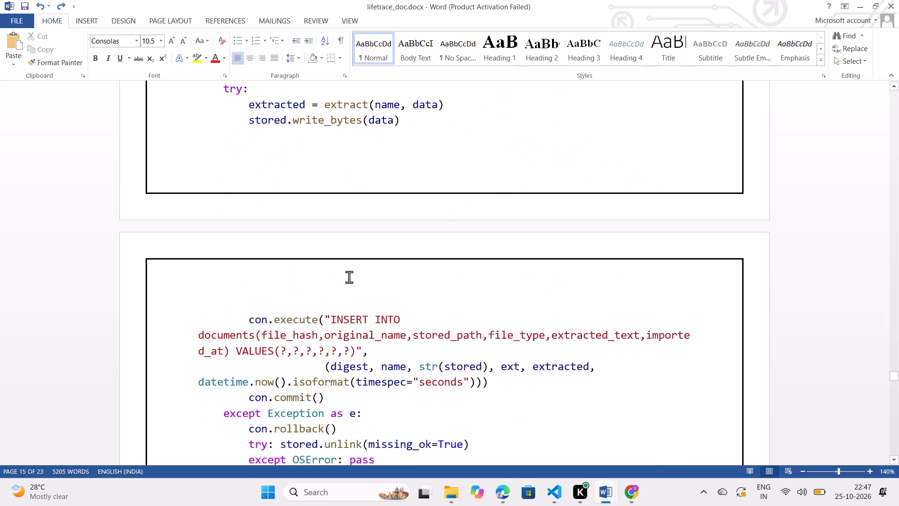
scroll(349, 277, "down", 11)
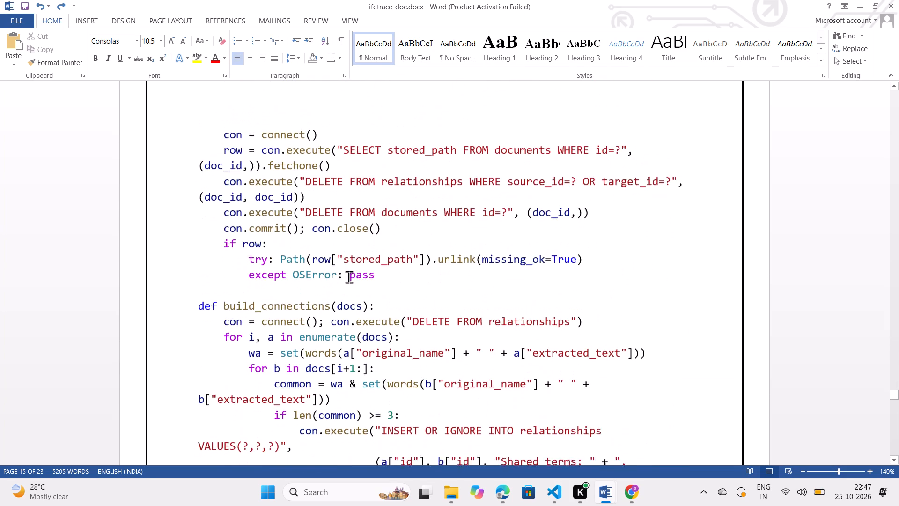
scroll(349, 277, "right", 1)
scroll(349, 277, "down", 1)
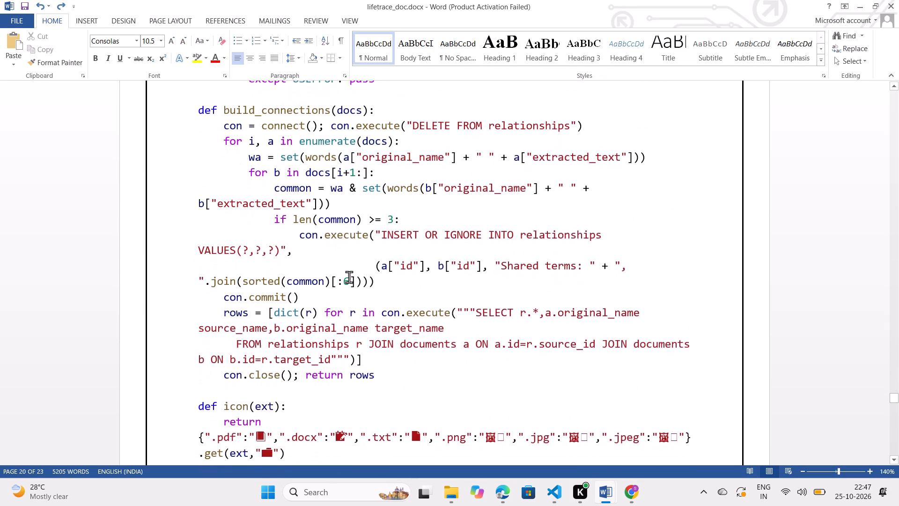
scroll(349, 277, "down", 2)
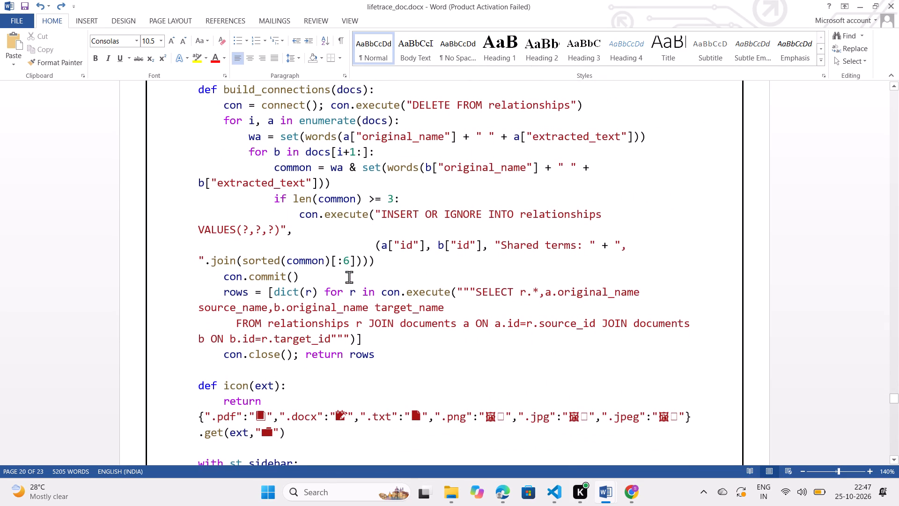
scroll(349, 277, "up", 14)
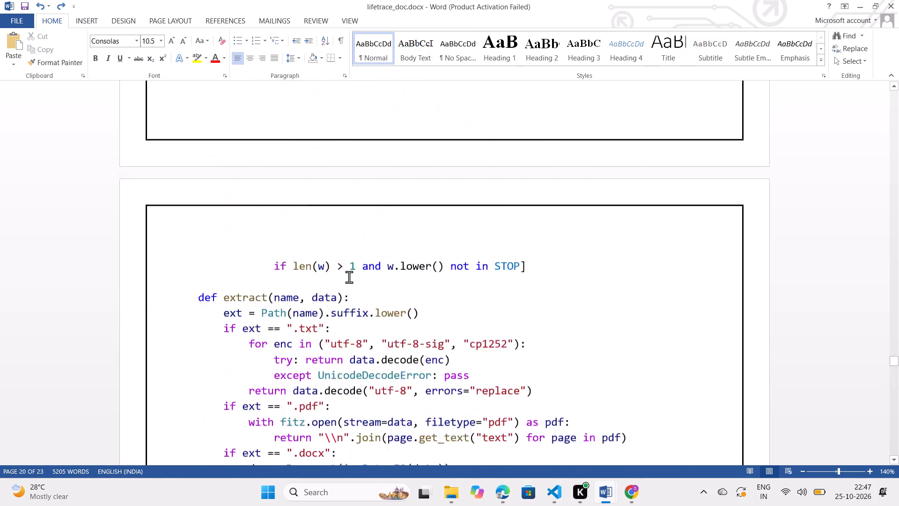
scroll(349, 277, "up", 6)
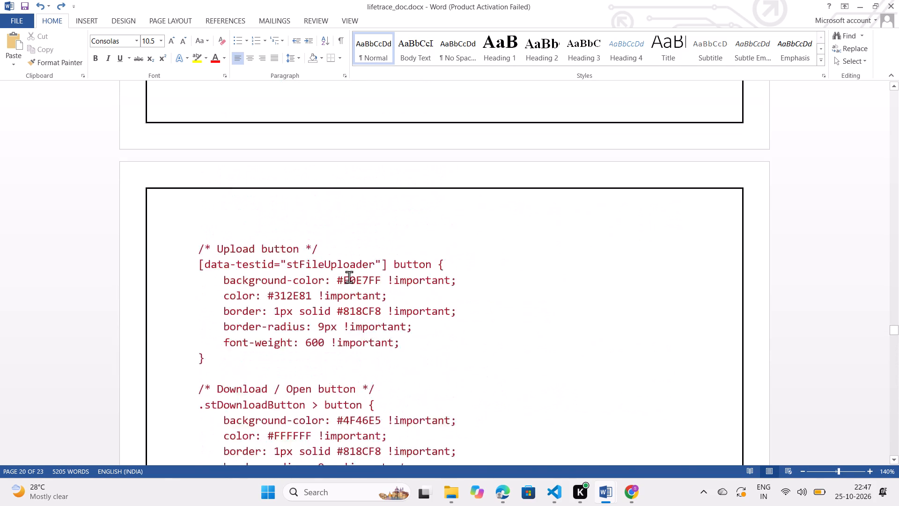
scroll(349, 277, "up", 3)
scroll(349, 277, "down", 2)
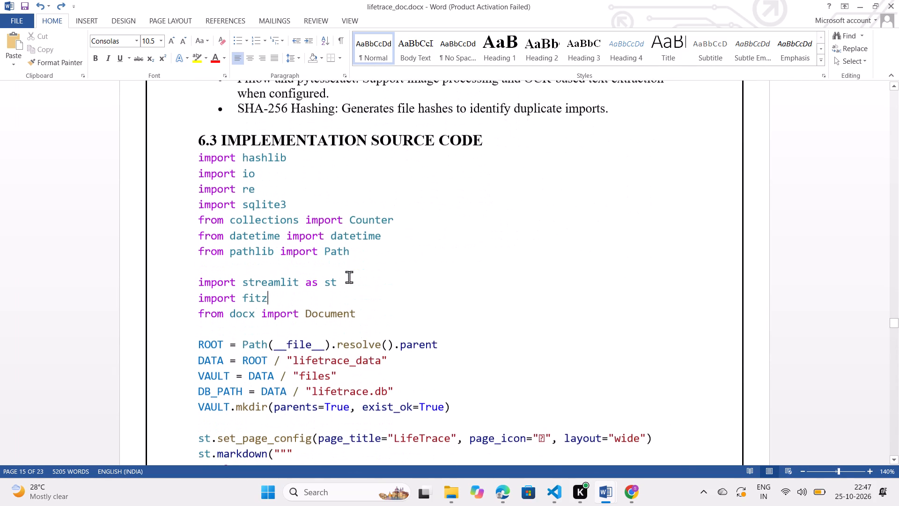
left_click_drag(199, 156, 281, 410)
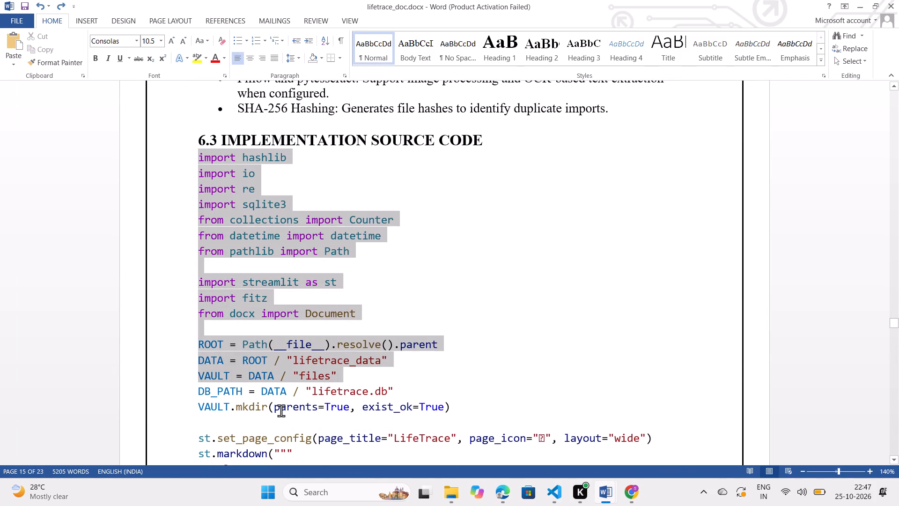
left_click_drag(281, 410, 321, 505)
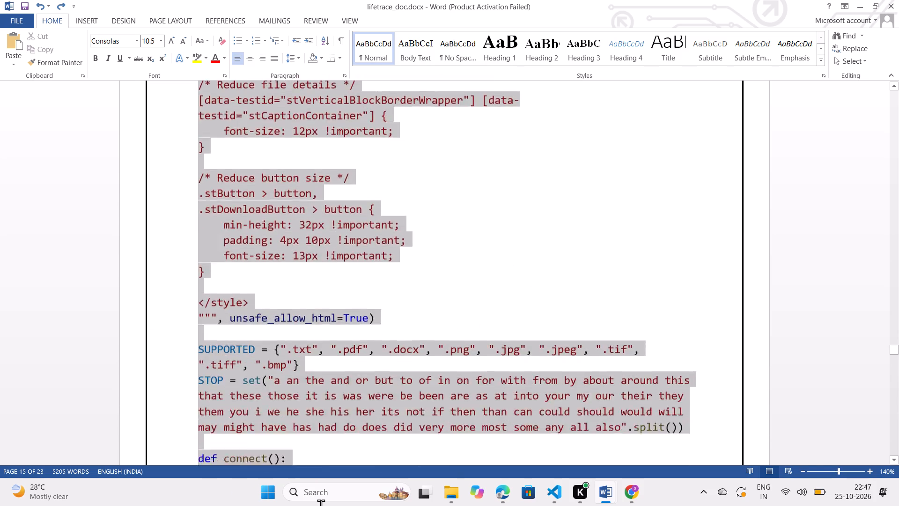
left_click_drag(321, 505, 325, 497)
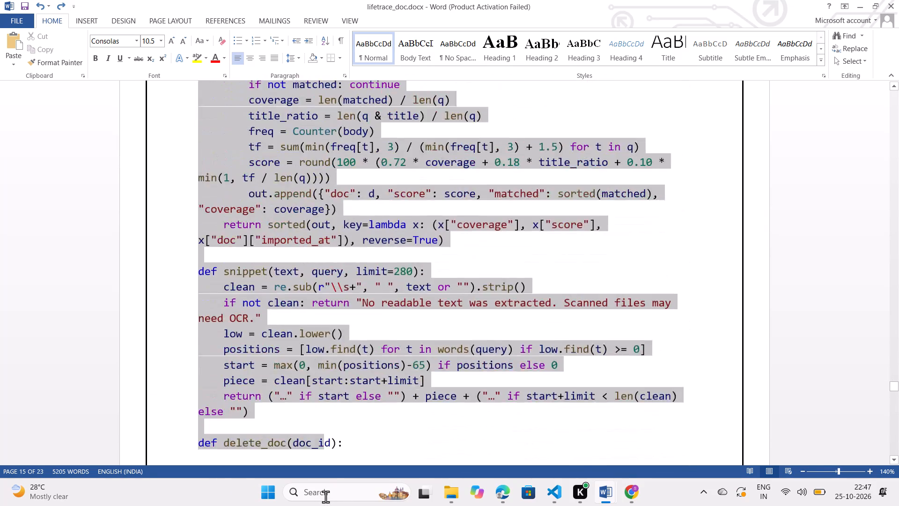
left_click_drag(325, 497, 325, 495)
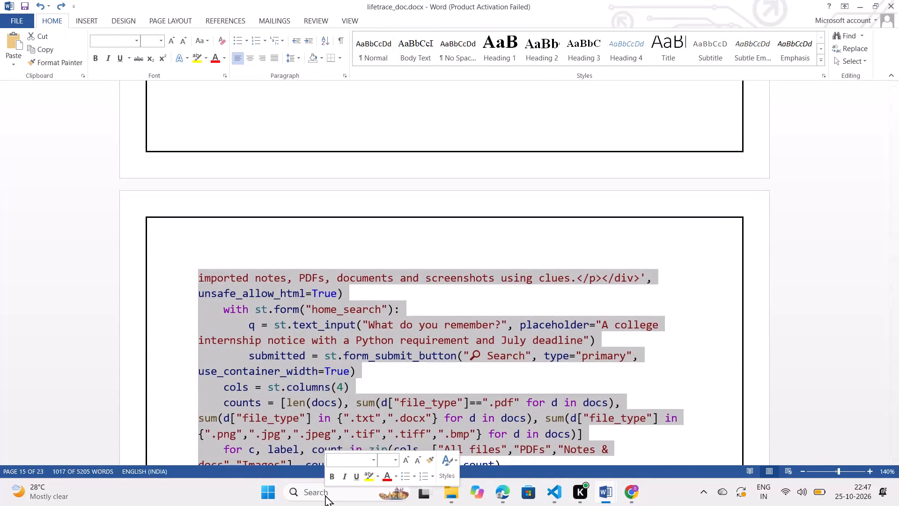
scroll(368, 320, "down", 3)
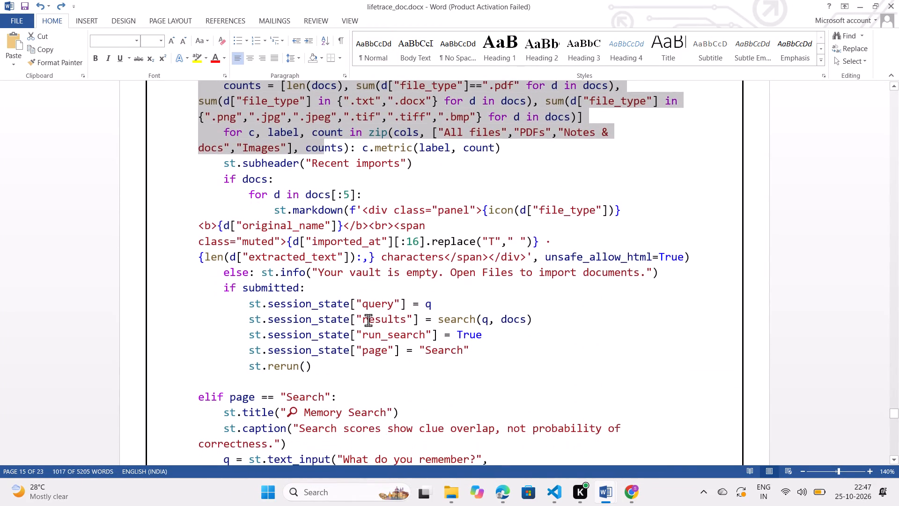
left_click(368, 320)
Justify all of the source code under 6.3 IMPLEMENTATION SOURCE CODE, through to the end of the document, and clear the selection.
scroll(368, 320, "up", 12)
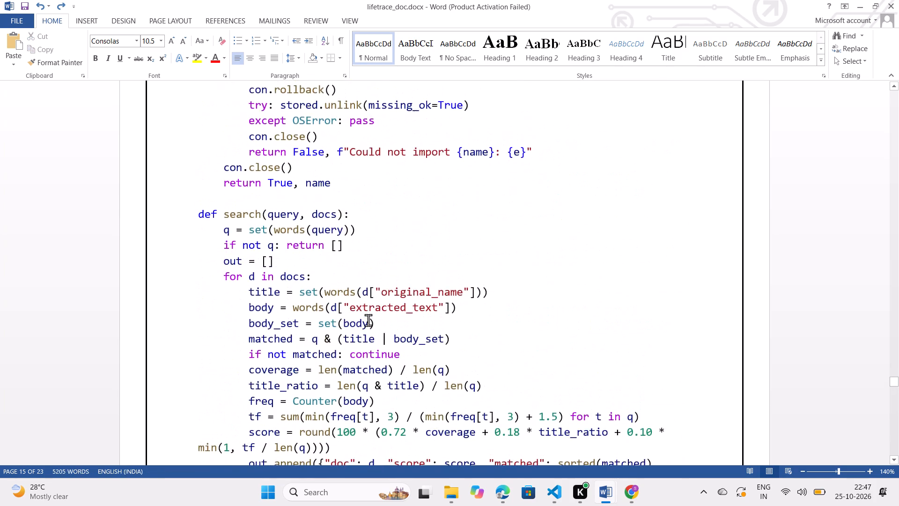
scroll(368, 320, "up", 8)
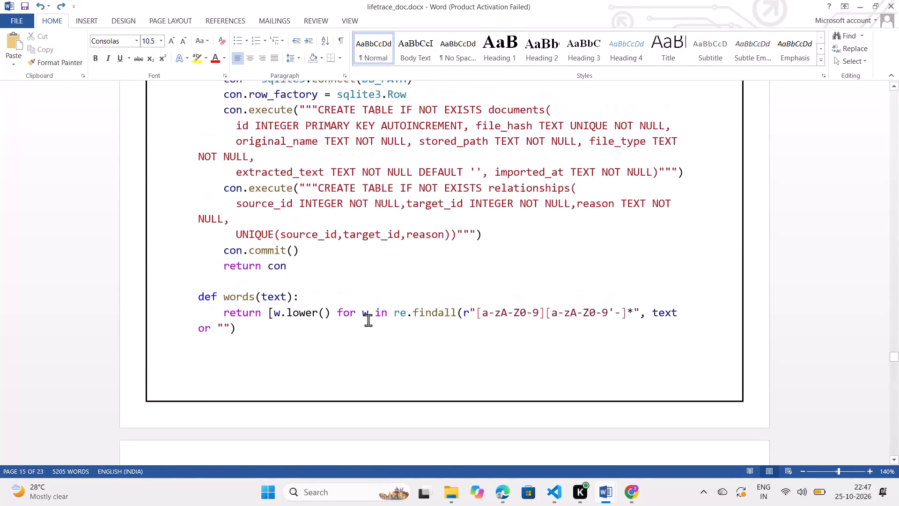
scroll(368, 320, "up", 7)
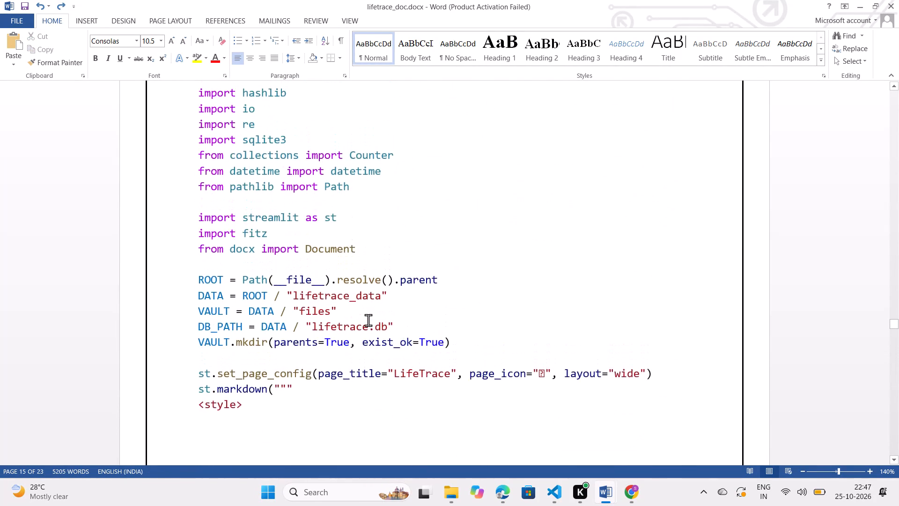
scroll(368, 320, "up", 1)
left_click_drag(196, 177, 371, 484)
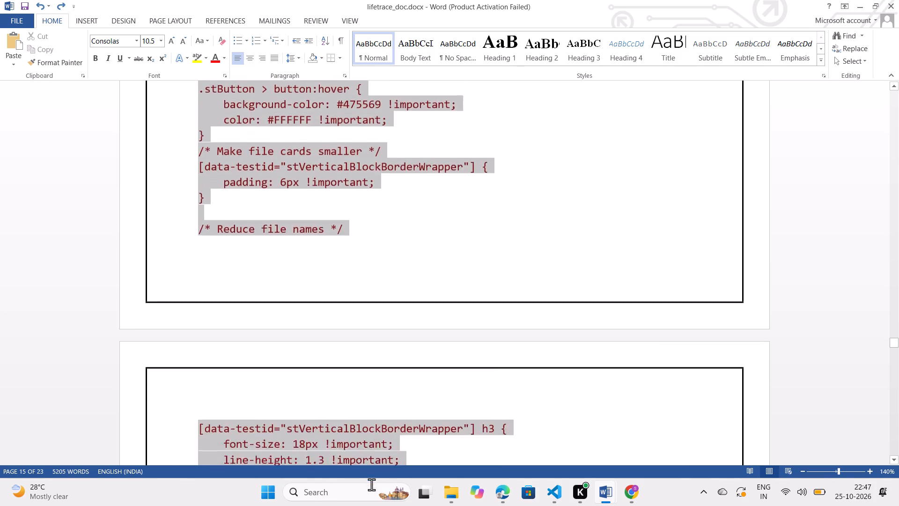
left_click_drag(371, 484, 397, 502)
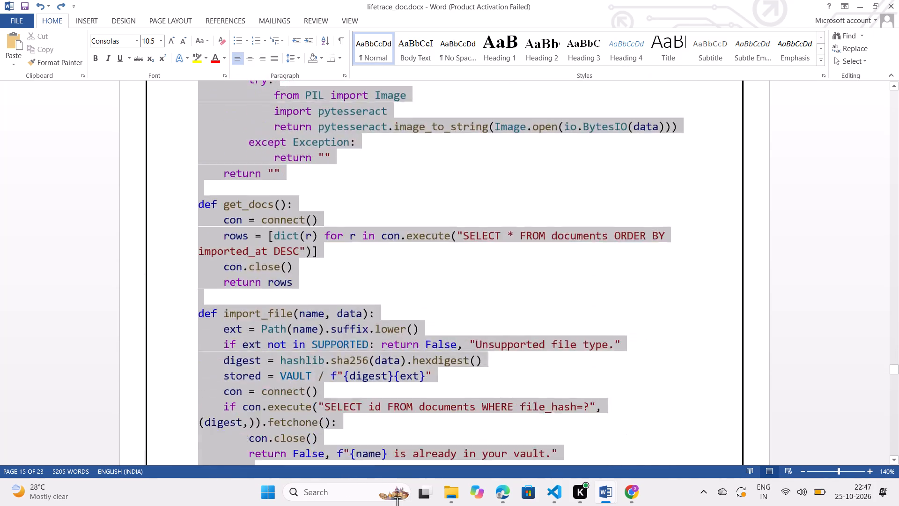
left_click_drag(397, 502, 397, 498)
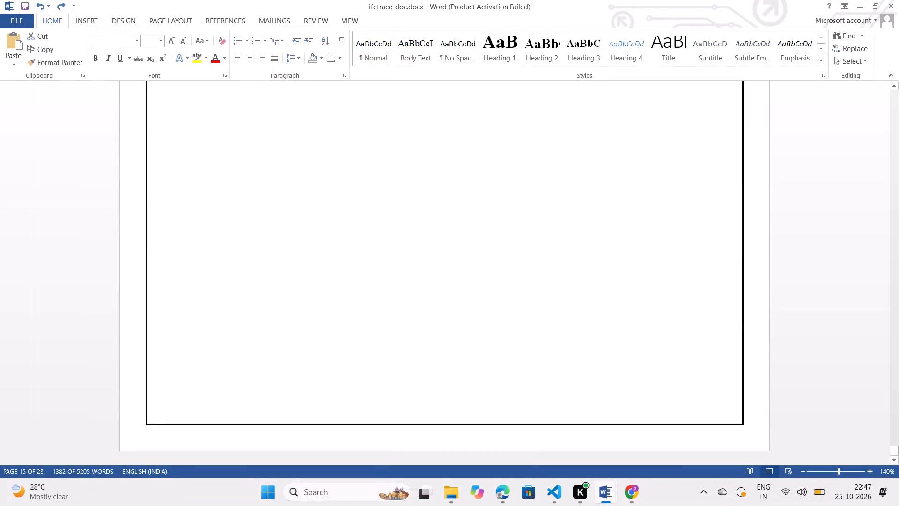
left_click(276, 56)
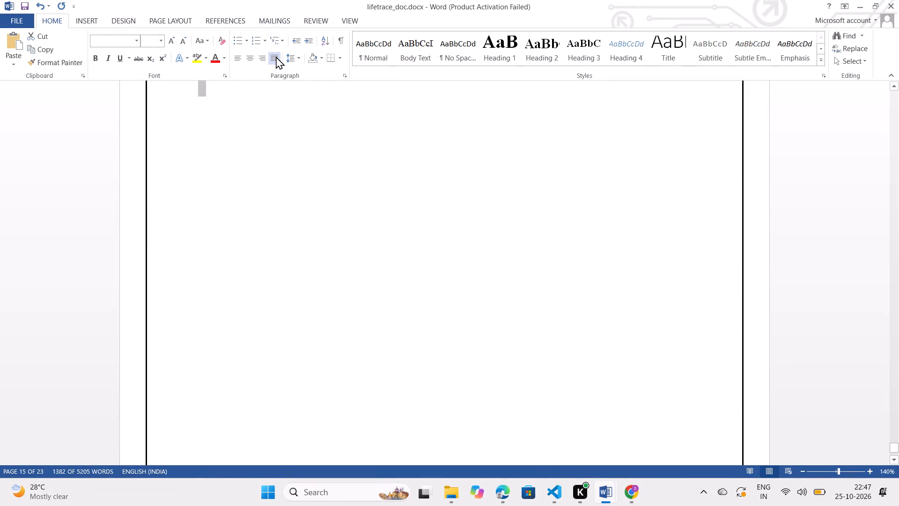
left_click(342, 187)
Examine the justified source code from its end back to the CSS button styles, checking word spacing and line layout.
scroll(342, 187, "up", 2)
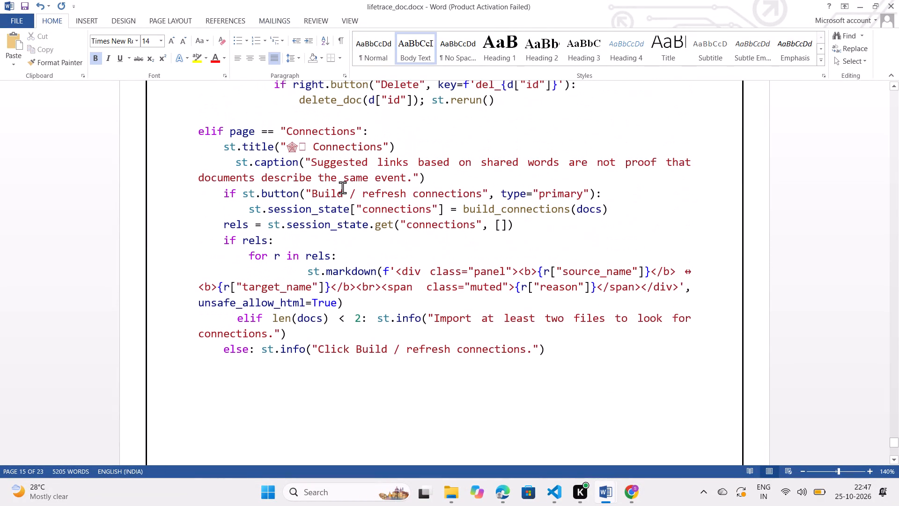
scroll(342, 187, "up", 8)
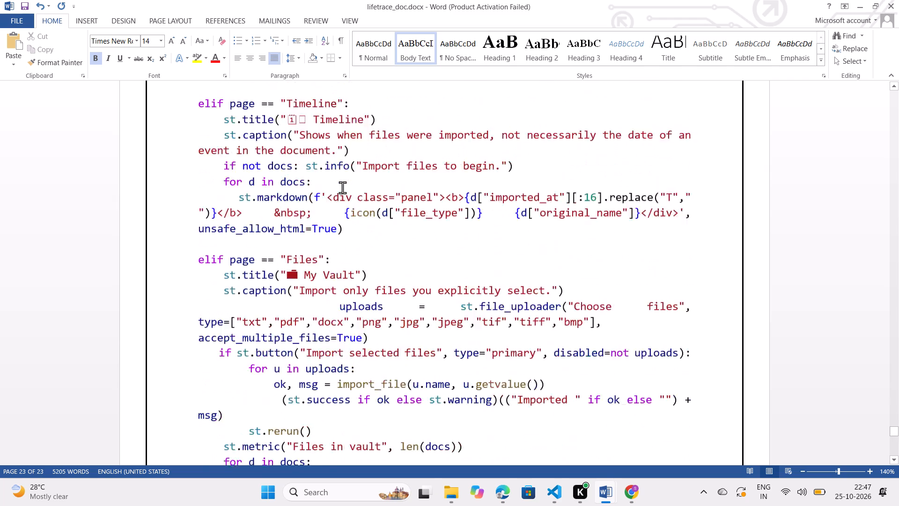
scroll(342, 187, "up", 7)
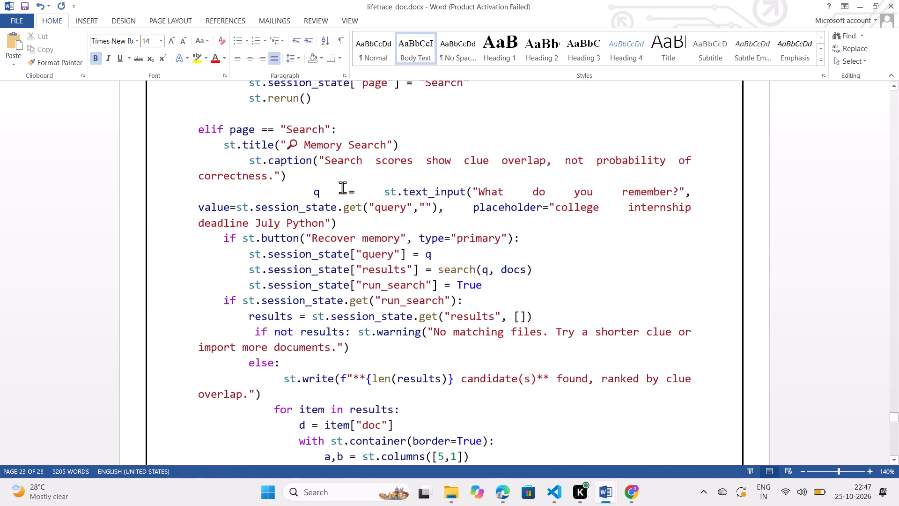
scroll(342, 187, "up", 5)
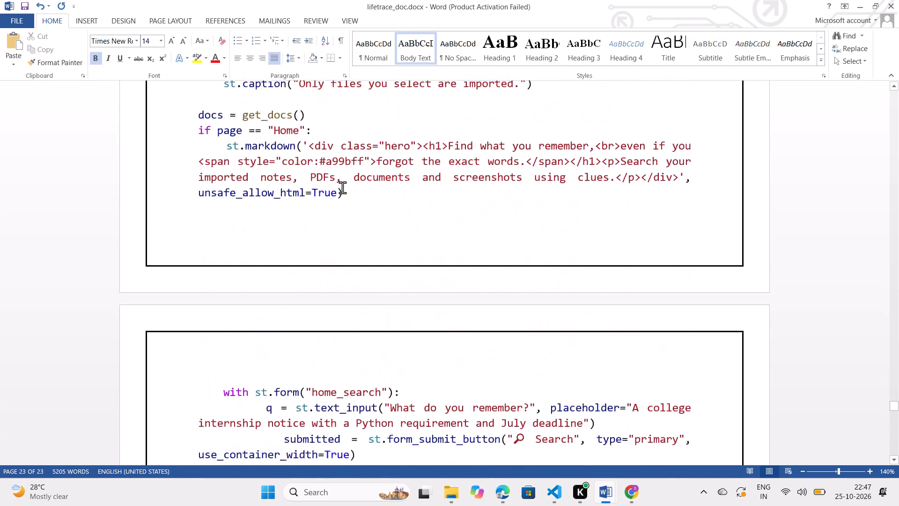
scroll(342, 187, "up", 7)
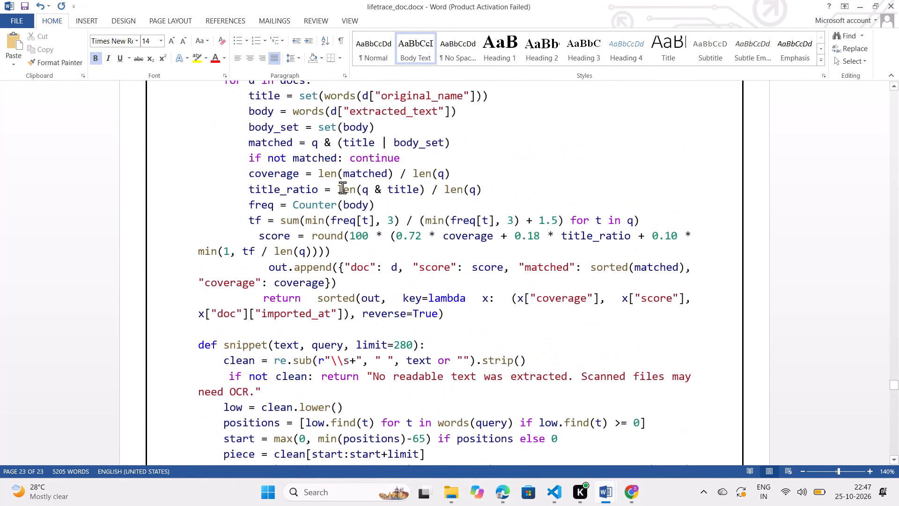
scroll(342, 187, "up", 4)
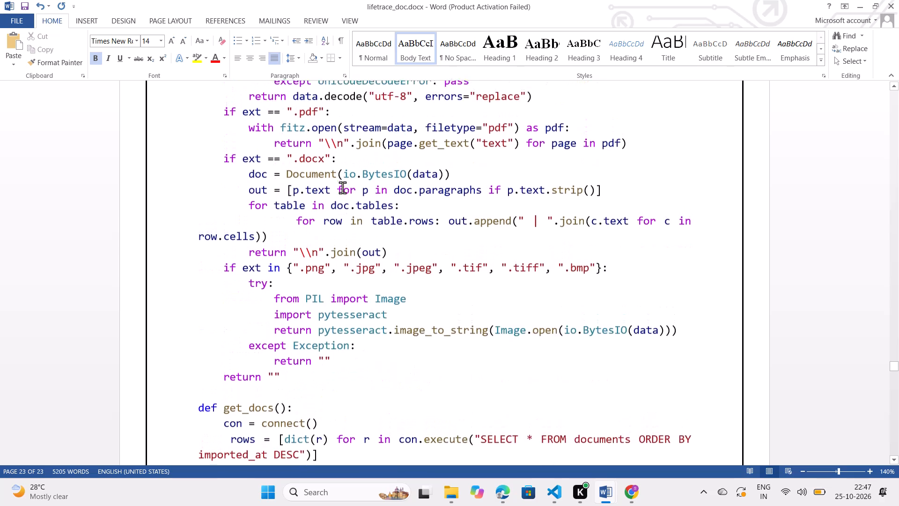
scroll(342, 187, "up", 3)
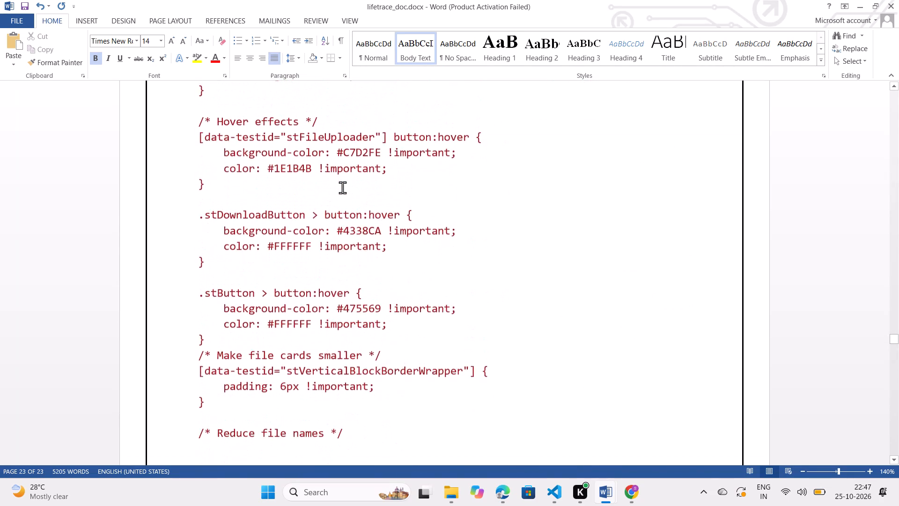
scroll(342, 187, "up", 1)
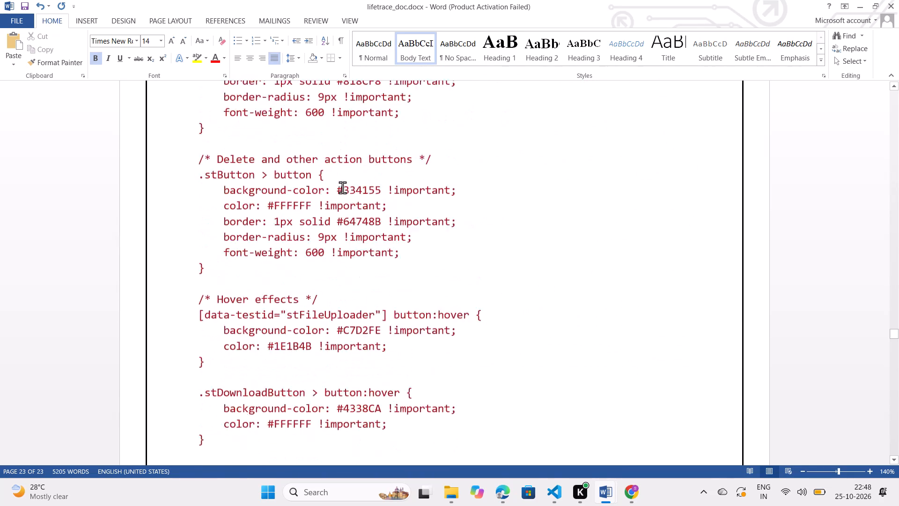
scroll(342, 187, "up", 1)
scroll(342, 187, "down", 5)
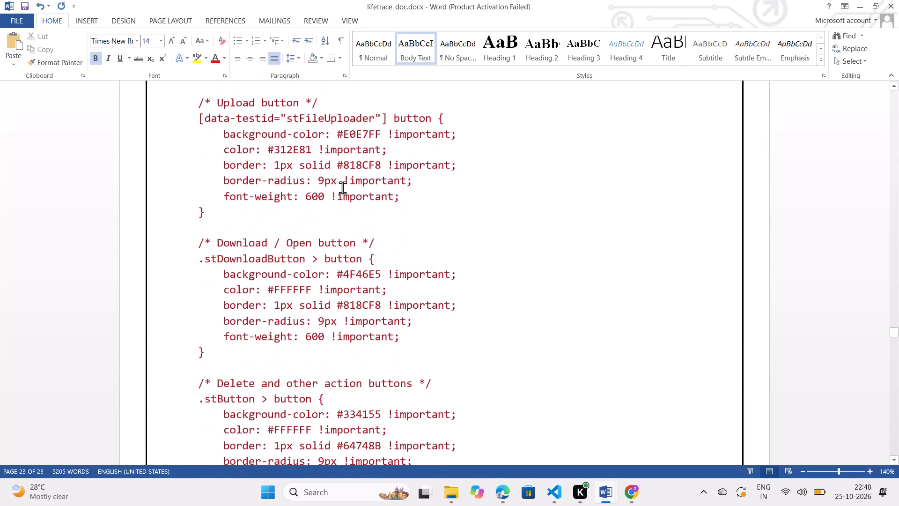
scroll(342, 187, "down", 3)
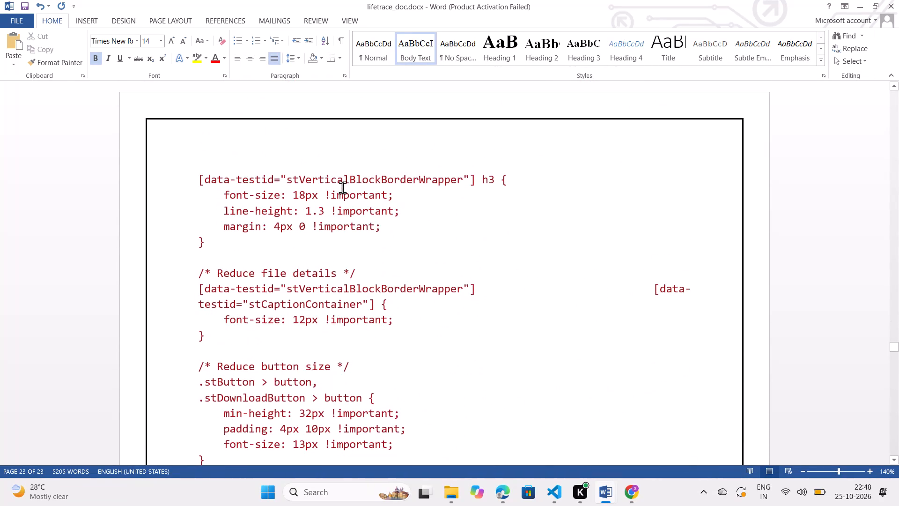
scroll(342, 187, "down", 1)
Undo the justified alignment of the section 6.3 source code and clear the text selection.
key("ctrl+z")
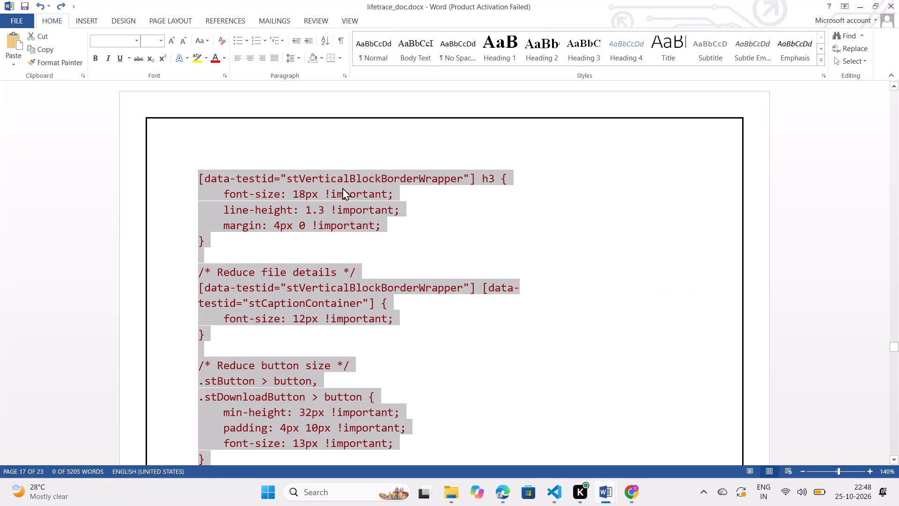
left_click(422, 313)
Review the section 6.3 source code from its heading to its last line and back up, checking alignment and page breaks.
scroll(422, 313, "up", 4)
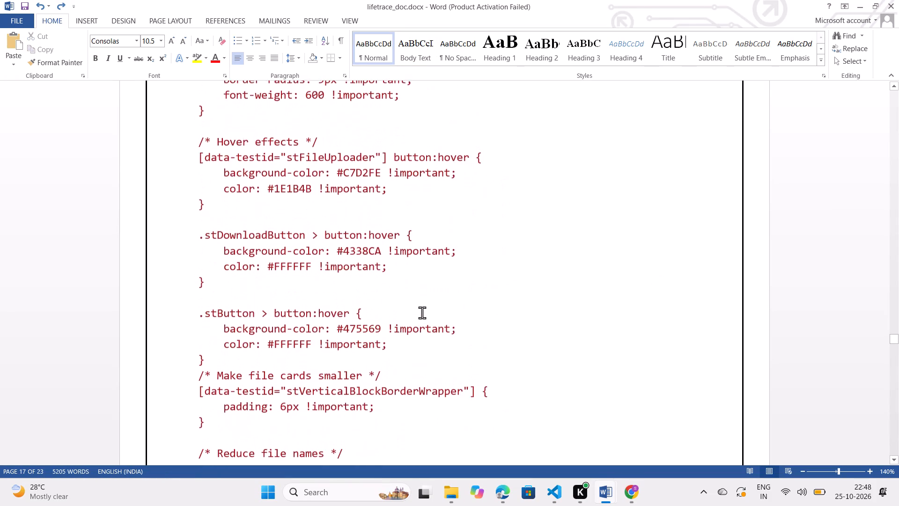
scroll(422, 313, "up", 1)
scroll(342, 264, "up", 3)
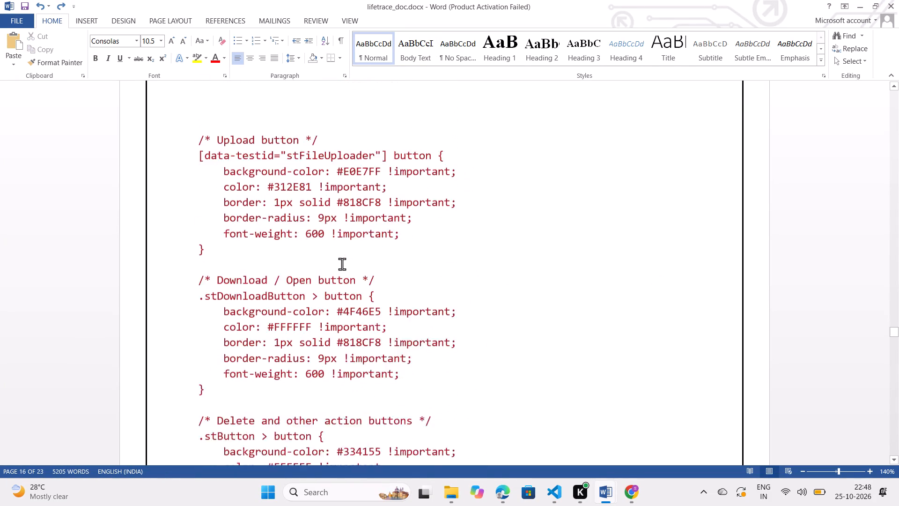
scroll(342, 264, "up", 3)
scroll(342, 264, "down", 19)
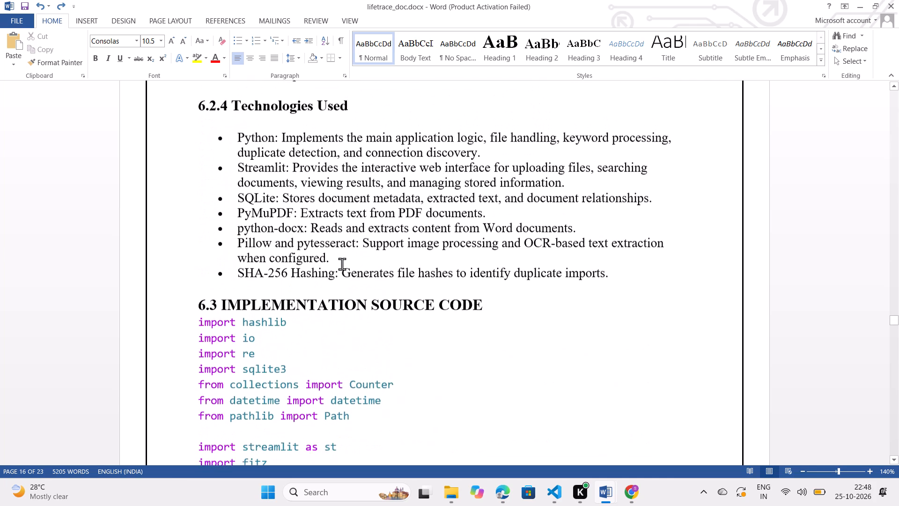
scroll(342, 264, "down", 20)
scroll(342, 264, "up", 5)
scroll(342, 264, "down", 1)
scroll(342, 264, "up", 1)
scroll(342, 264, "down", 1)
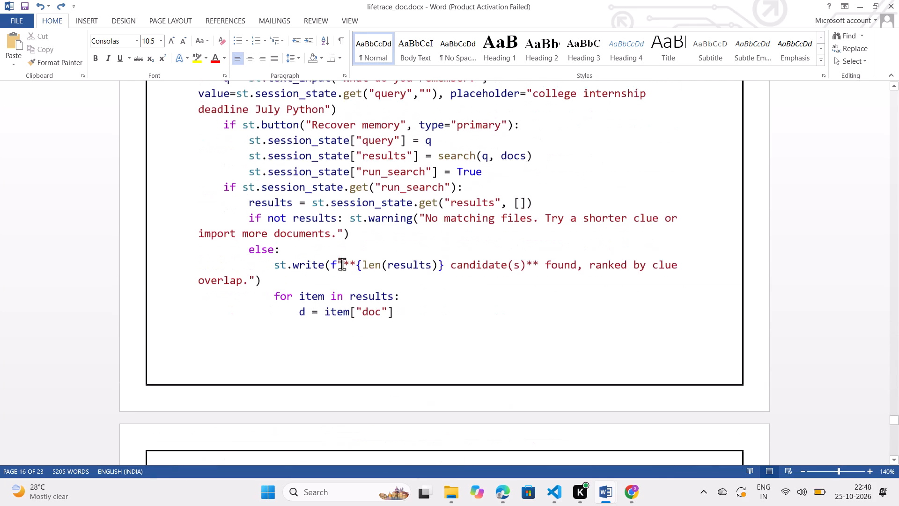
scroll(342, 264, "down", 1)
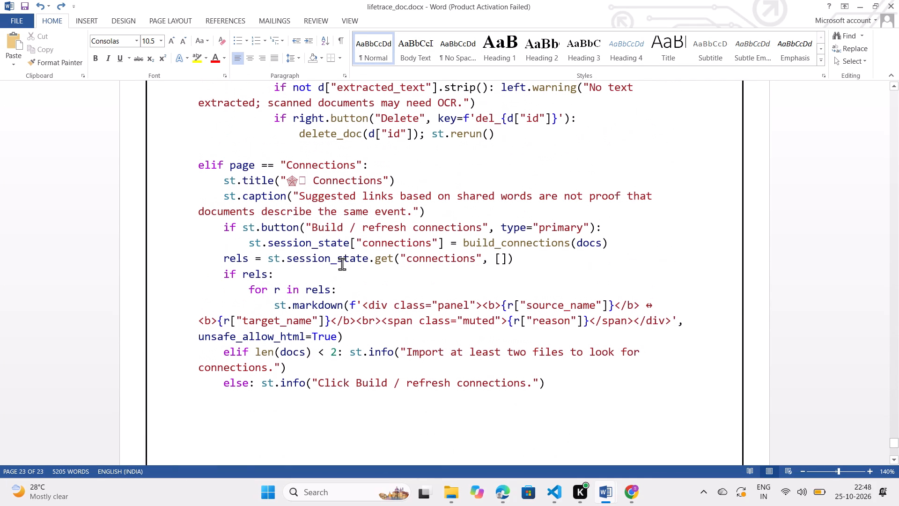
scroll(342, 264, "down", 1)
scroll(342, 264, "up", 3)
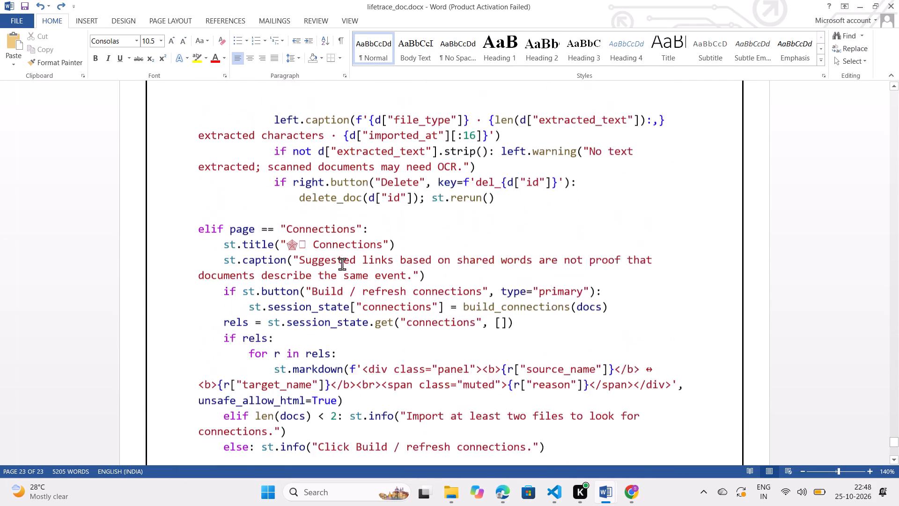
scroll(342, 264, "up", 7)
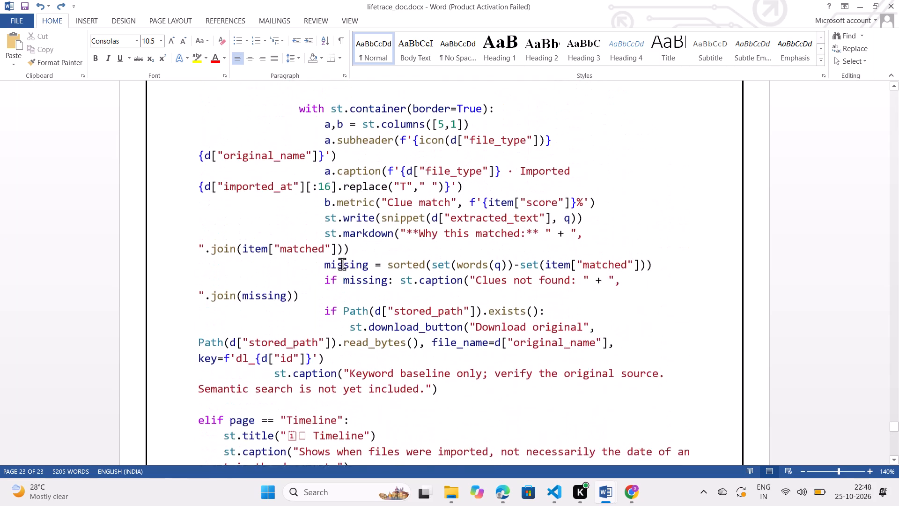
scroll(342, 264, "up", 7)
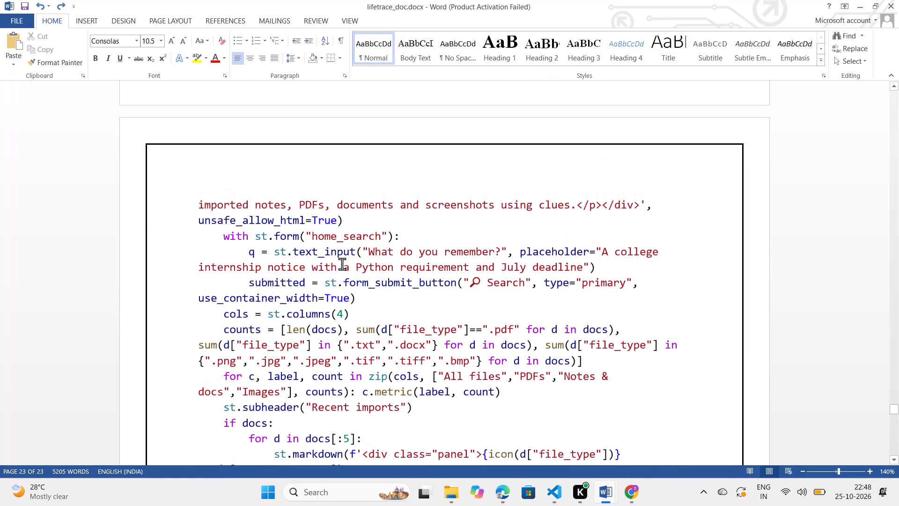
scroll(342, 264, "up", 9)
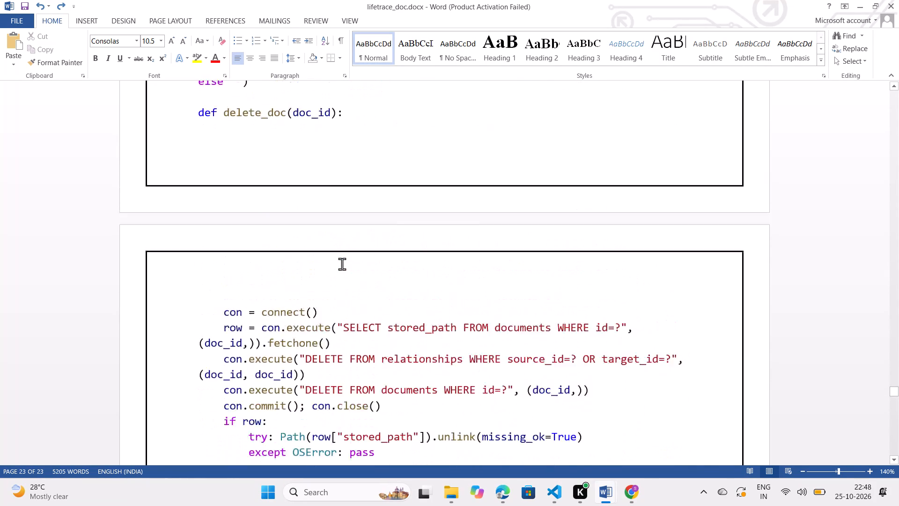
scroll(342, 264, "up", 9)
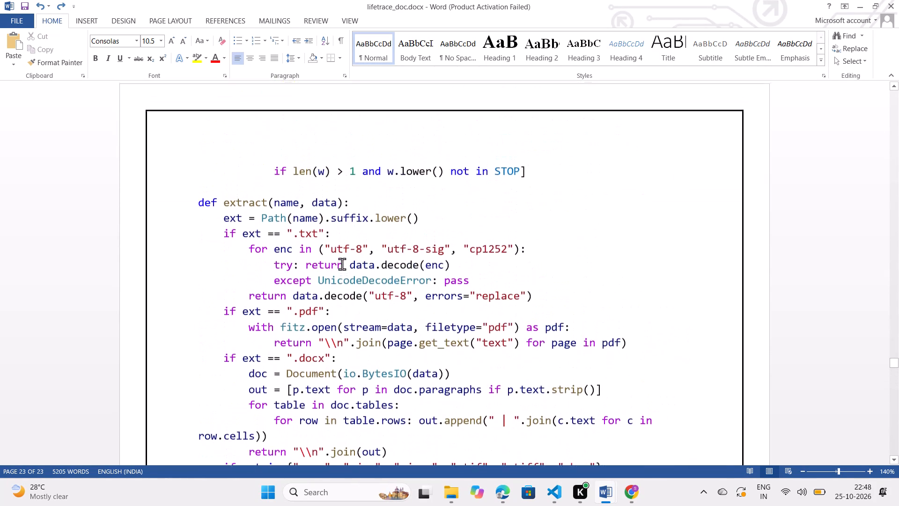
scroll(342, 264, "up", 9)
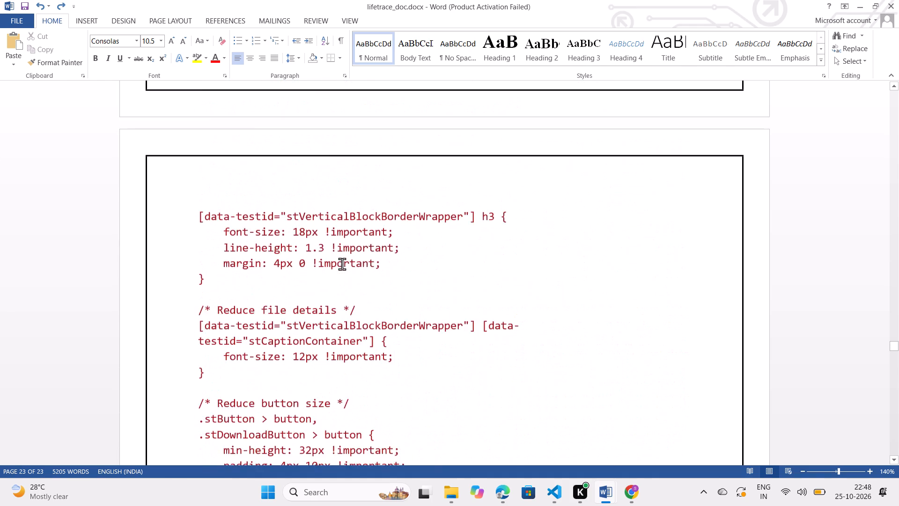
Delete the blank lines after the pathlib import, above the ROOT line and above st.set_page_config in the section 6.3 code.
scroll(342, 264, "up", 6)
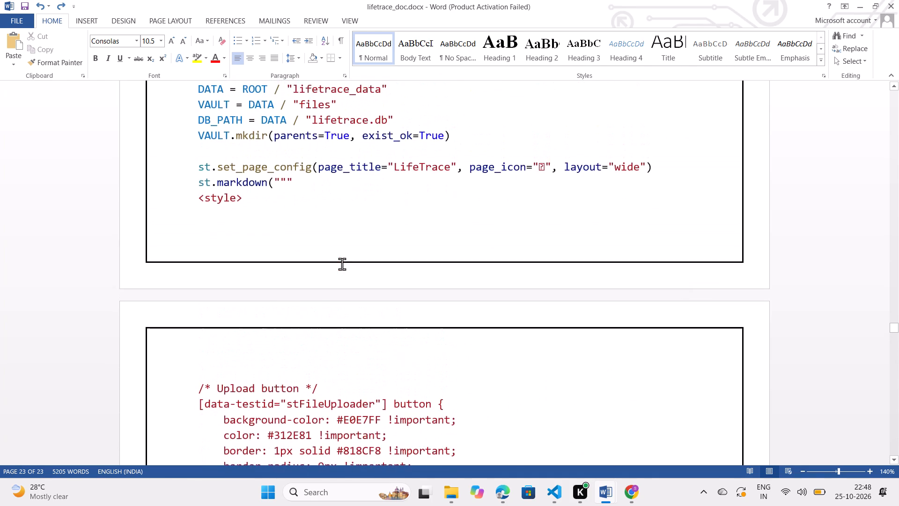
scroll(342, 264, "up", 3)
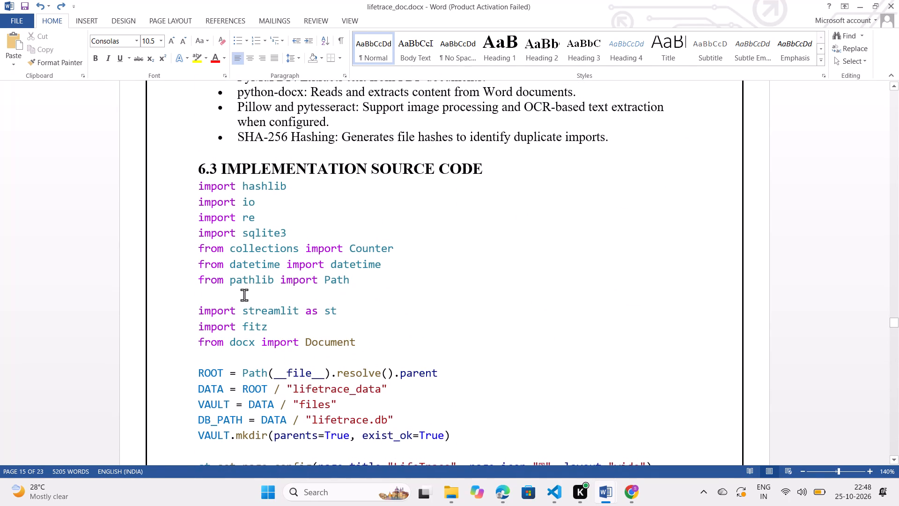
left_click(244, 295)
key("BackSpace")
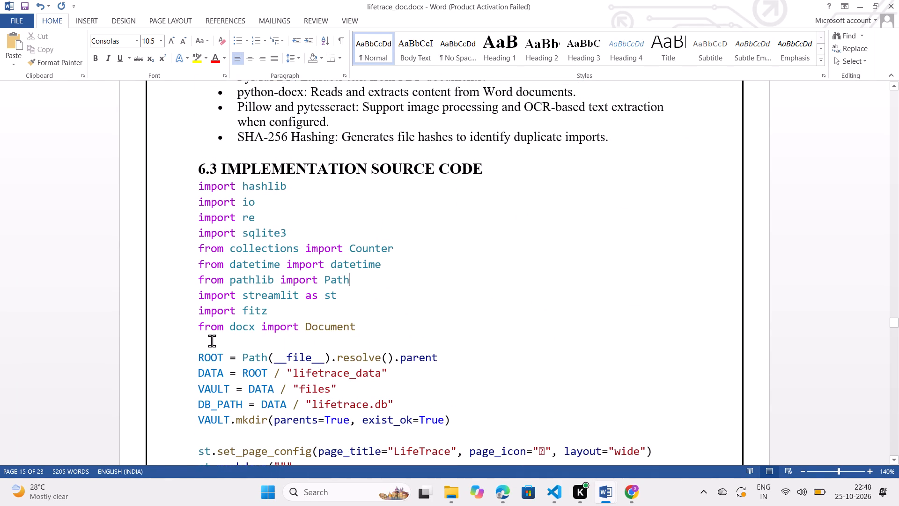
left_click(217, 340)
key("BackSpace")
scroll(217, 340, "down", 1)
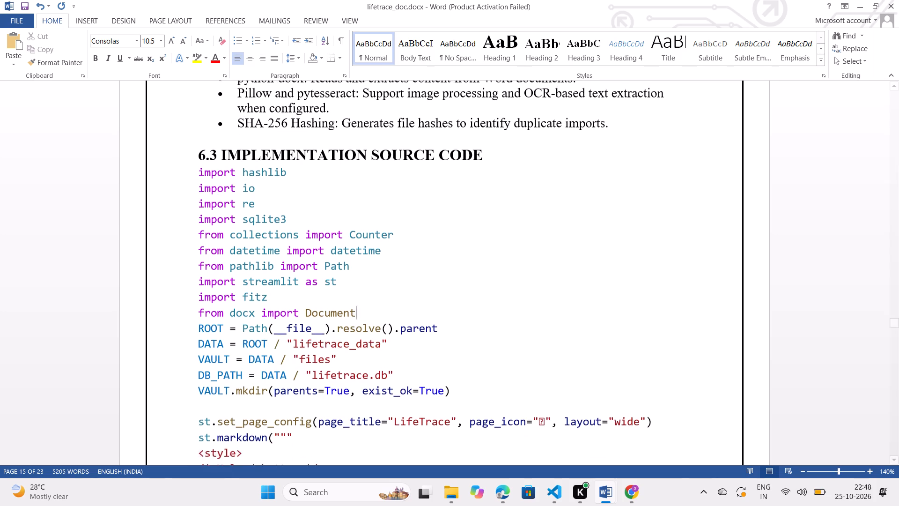
scroll(217, 340, "down", 1)
left_click(226, 230)
key("BackSpace")
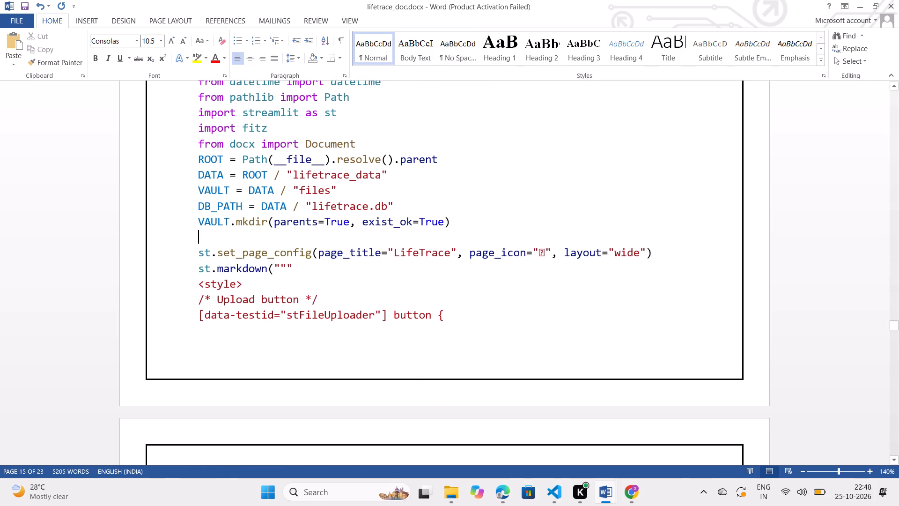
Delete the "/* Upload button */" comment below <style>, keeping the stFileUploader rule on its own line.
left_click_drag(326, 282, 201, 283)
key("BackSpace")
key("BackSpace")
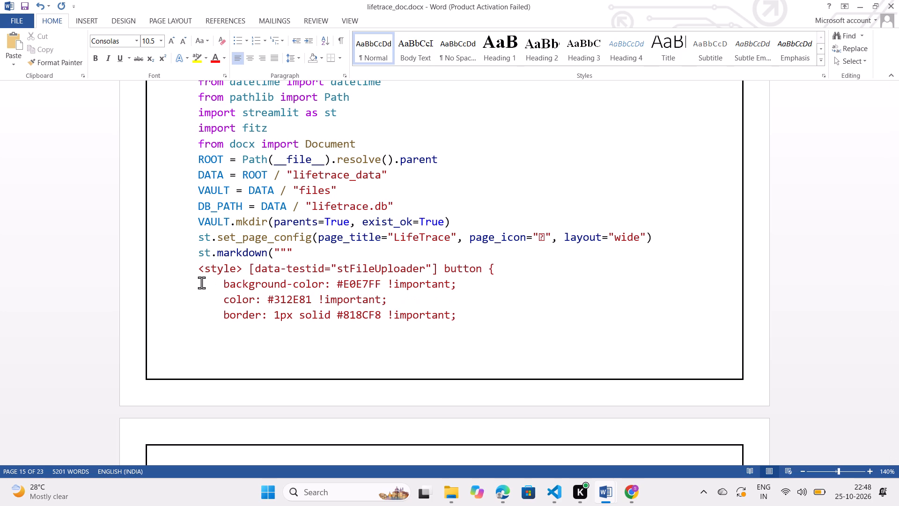
key("ctrl+z")
Delete the "Download / Open button" and "Delete and other action buttons" CSS comments together with the blank lines above them.
scroll(201, 283, "down", 2)
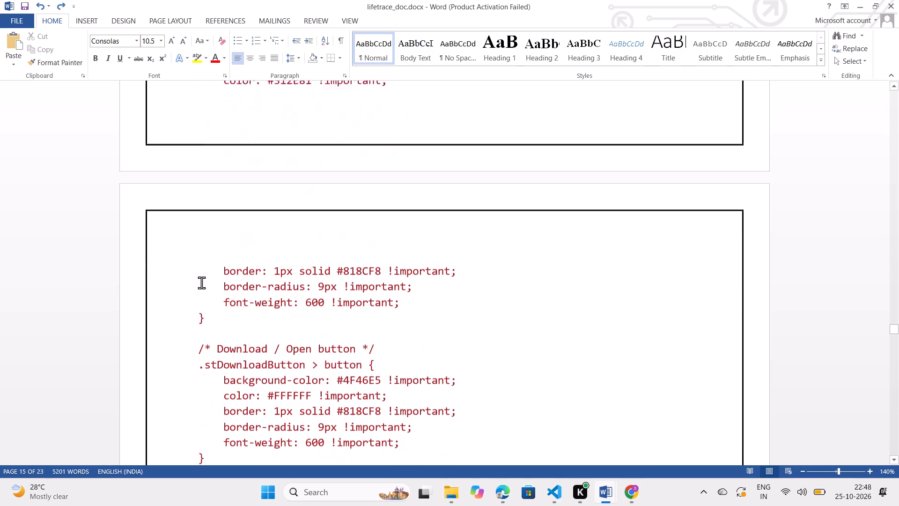
scroll(201, 283, "down", 1)
left_click(241, 221)
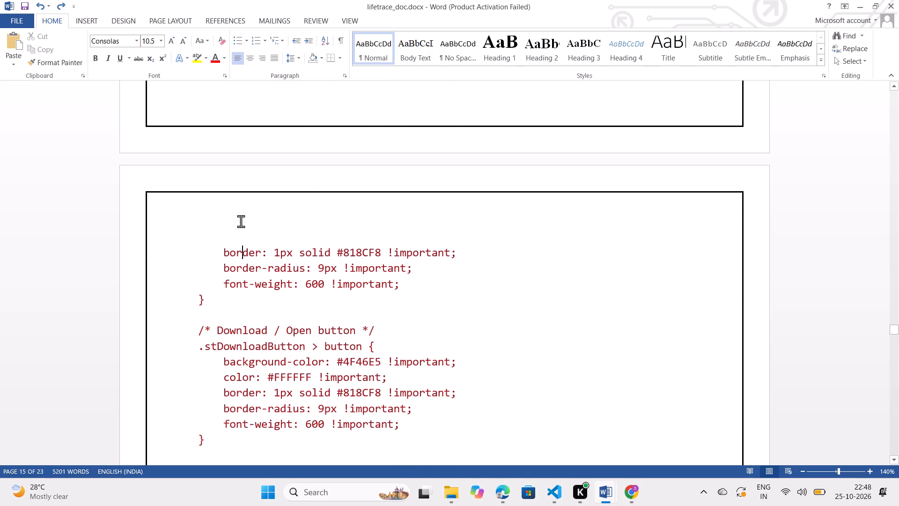
left_click_drag(394, 333, 362, 331)
left_click_drag(362, 331, 231, 317)
key("BackSpace")
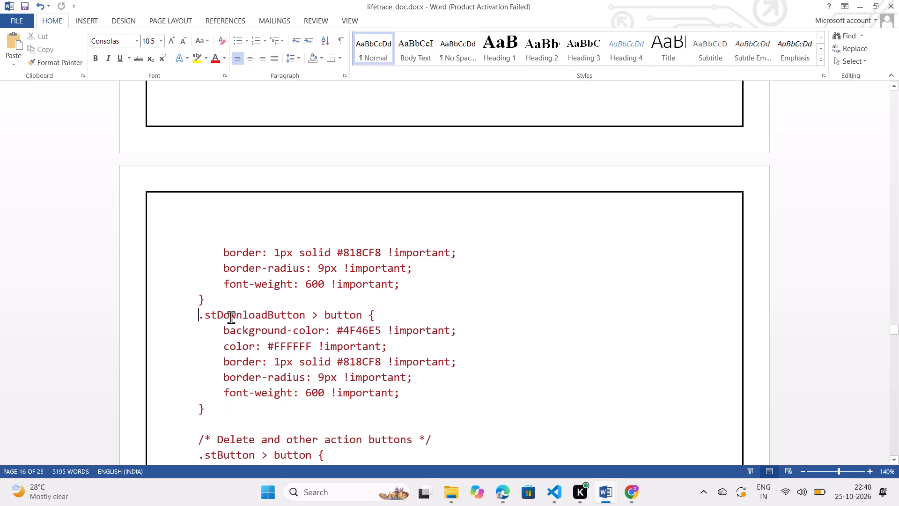
left_click_drag(446, 437, 327, 436)
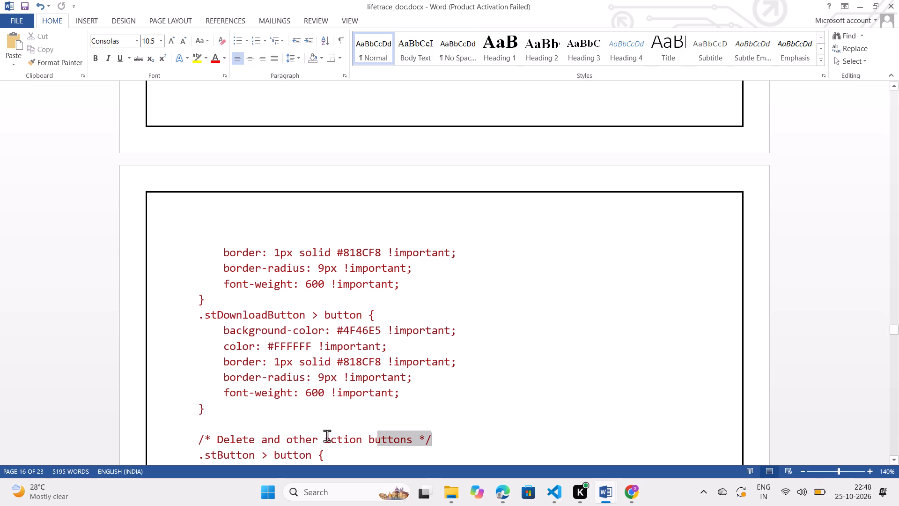
left_click_drag(327, 436, 223, 425)
key("BackSpace")
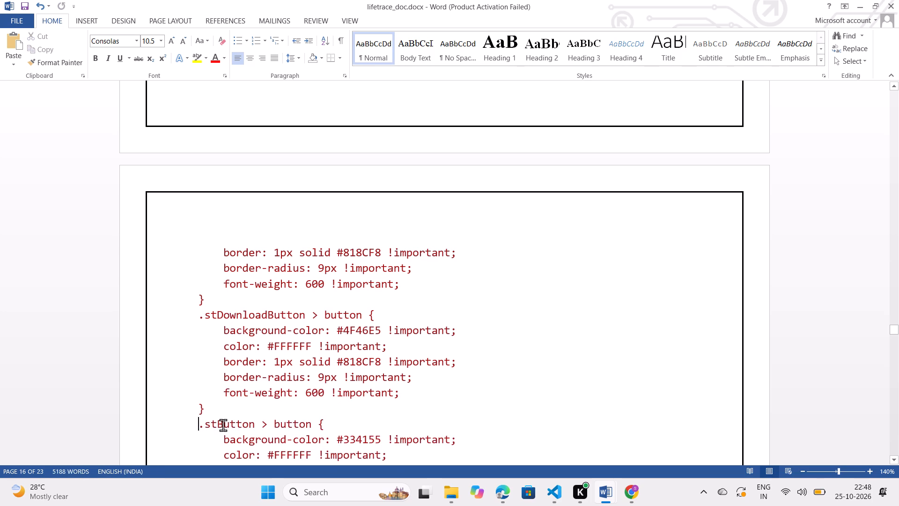
Delete the "Hover effects" comment with its blank line, and the blank lines between the three button:hover rules.
scroll(223, 425, "down", 3)
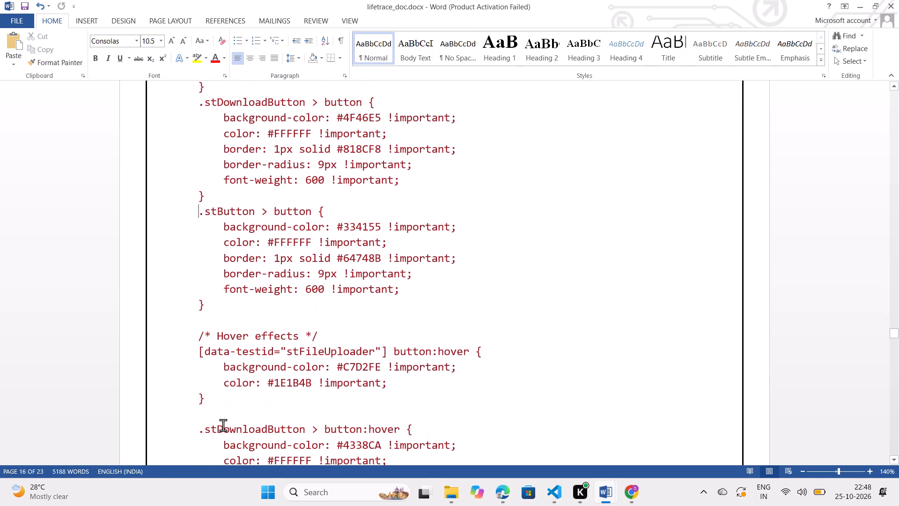
left_click_drag(339, 336, 213, 327)
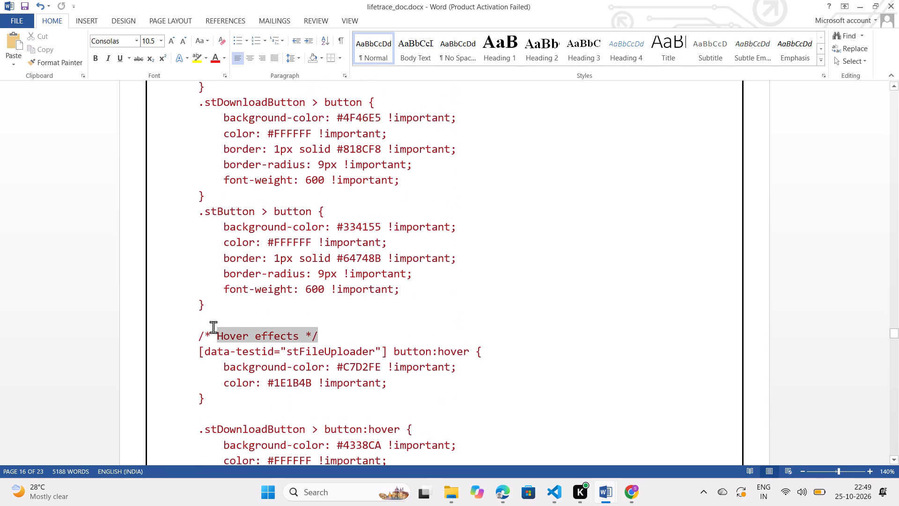
left_click_drag(213, 327, 200, 326)
key("BackSpace")
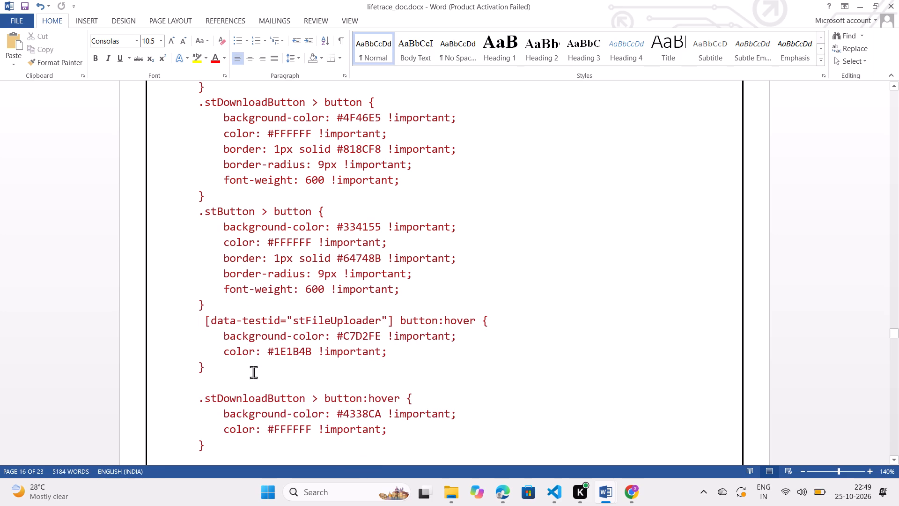
left_click(269, 383)
key("BackSpace")
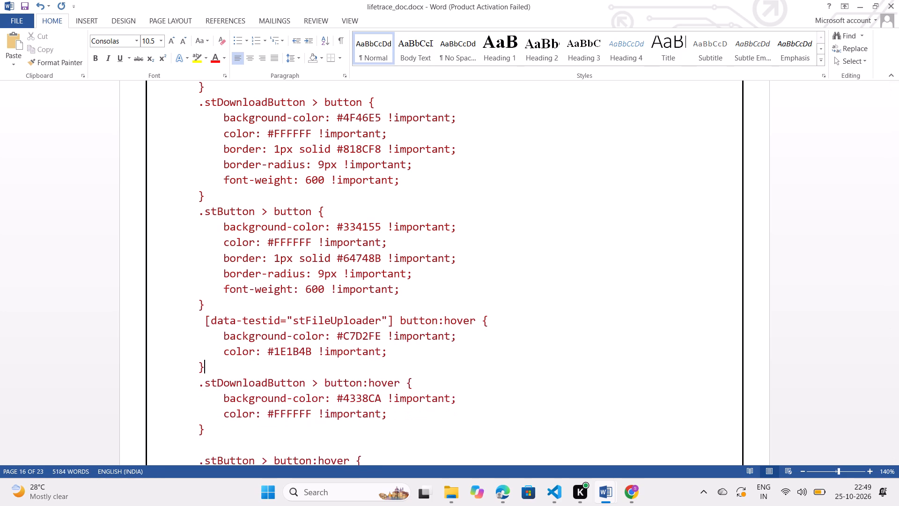
scroll(269, 383, "down", 1)
left_click(226, 402)
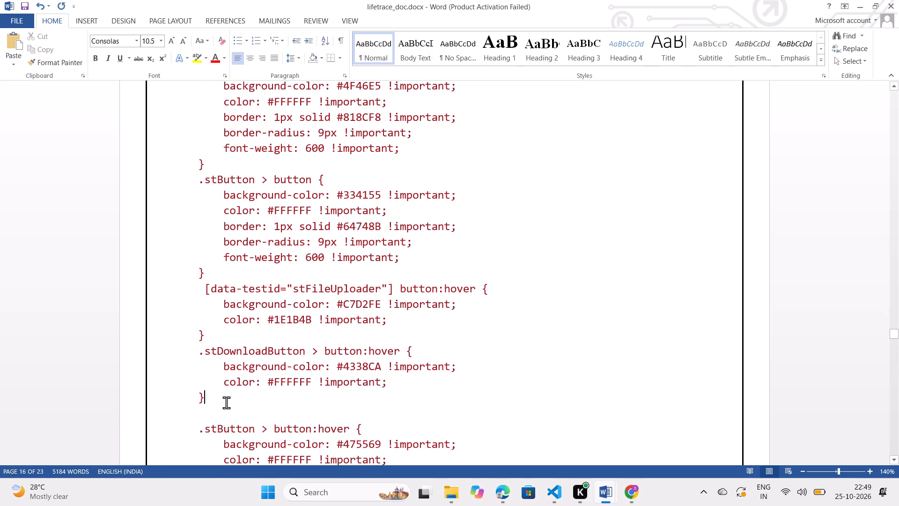
left_click(214, 412)
key("BackSpace")
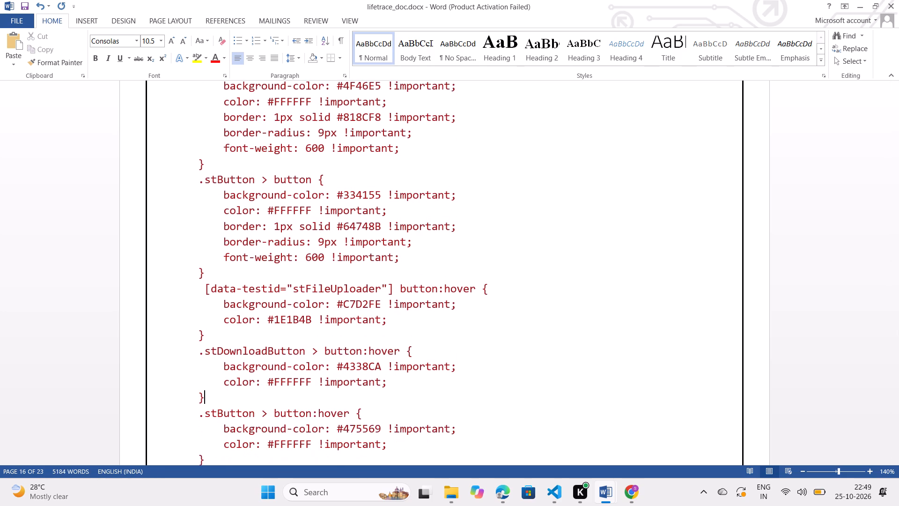
Delete the CSS comments "Make file cards smaller", "Reduce file names", "Reduce file details" and "Reduce button size" along with the blank lines above them.
scroll(214, 412, "down", 3)
left_click(217, 412)
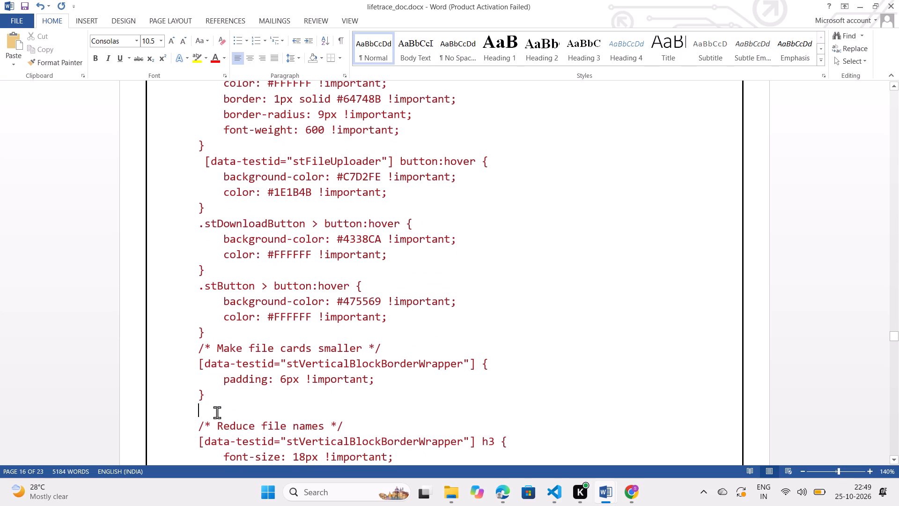
left_click_drag(395, 350, 196, 350)
key("BackSpace")
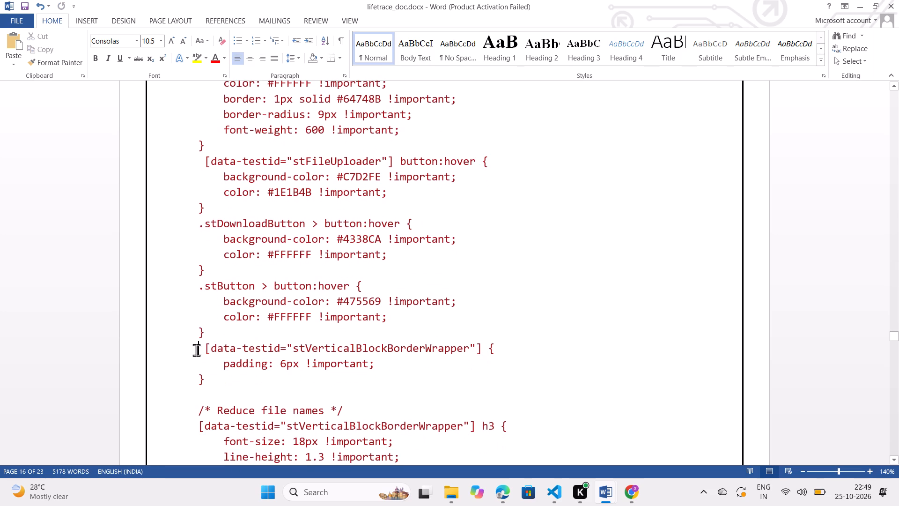
left_click_drag(353, 414, 204, 398)
key("BackSpace")
scroll(204, 398, "down", 1)
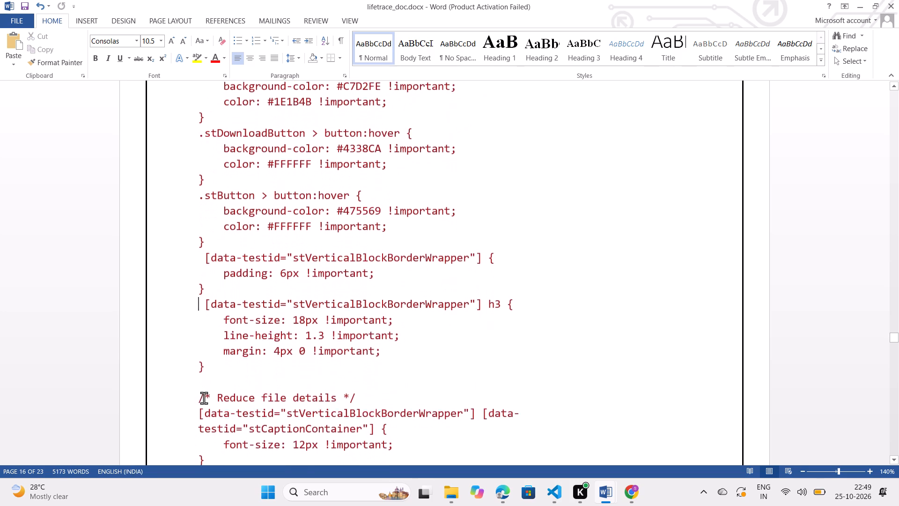
left_click_drag(372, 398, 222, 384)
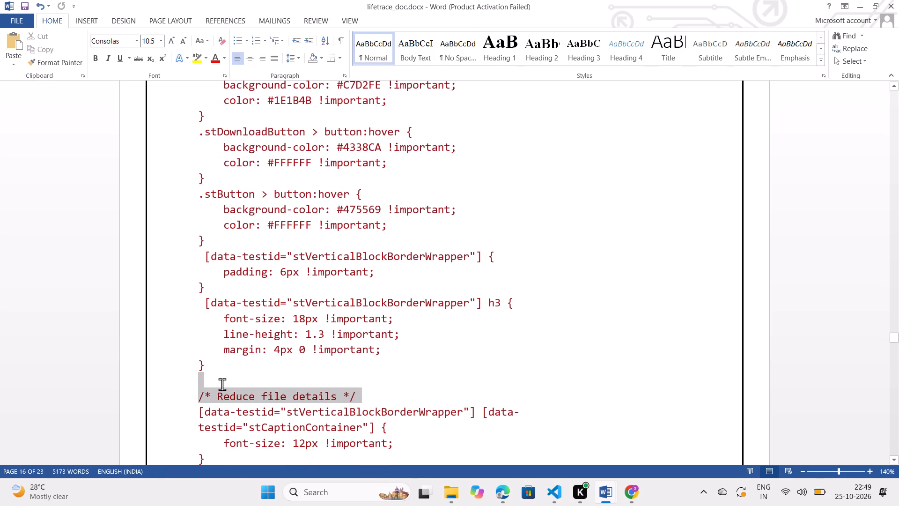
key("BackSpace")
scroll(222, 384, "down", 1)
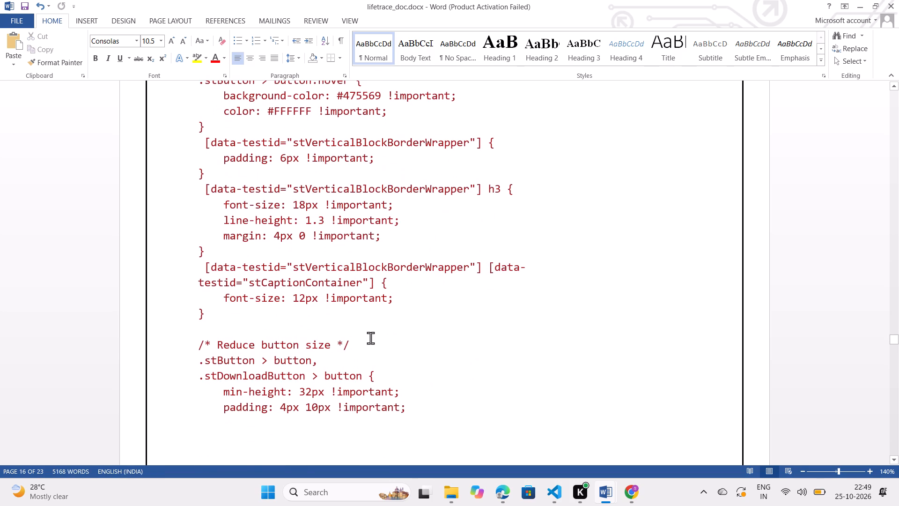
left_click_drag(370, 338, 203, 329)
key("BackSpace")
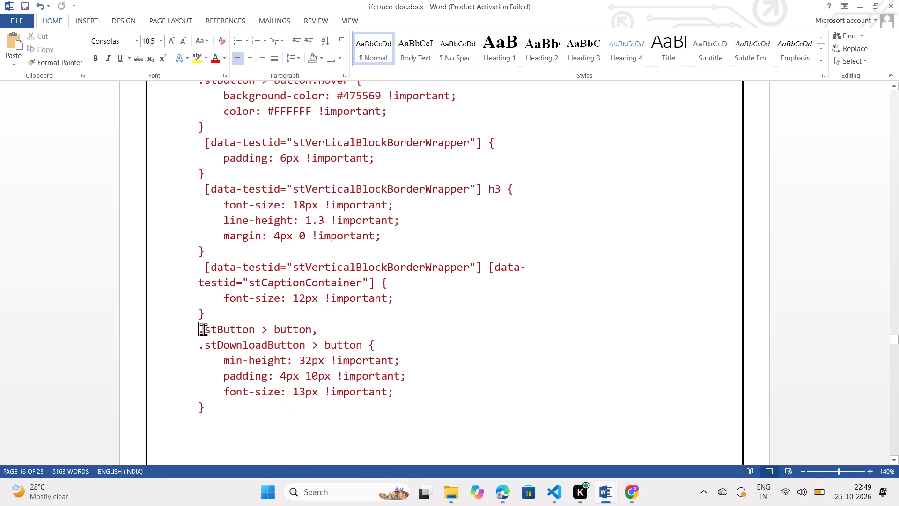
Remove the blank line above the closing </style> tag, keeping the closing brace of the last button rule.
scroll(203, 329, "down", 1)
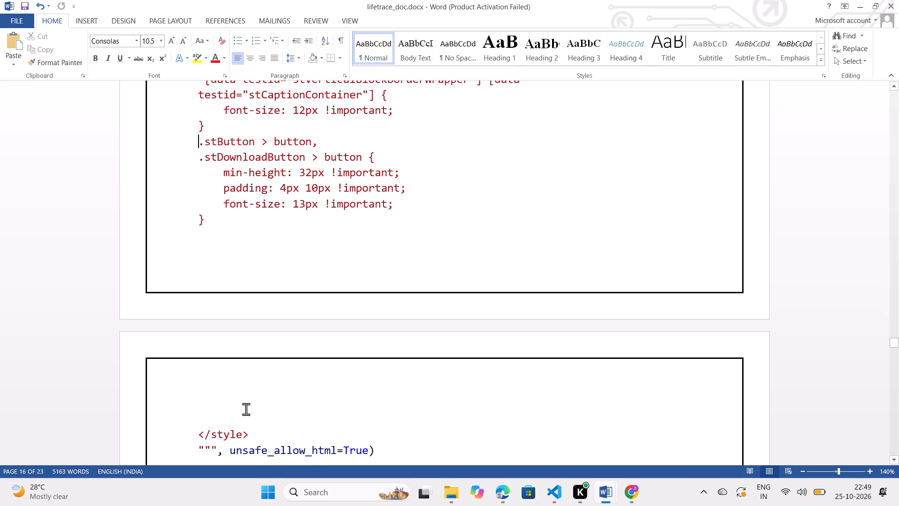
left_click(246, 409)
key("BackSpace")
key("BackSpace")
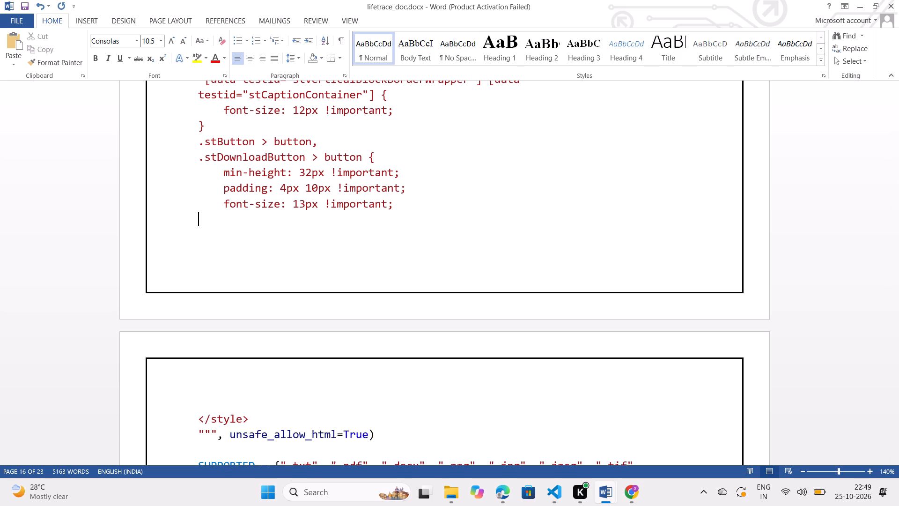
key("ctrl+z")
left_click(212, 243)
key("Return")
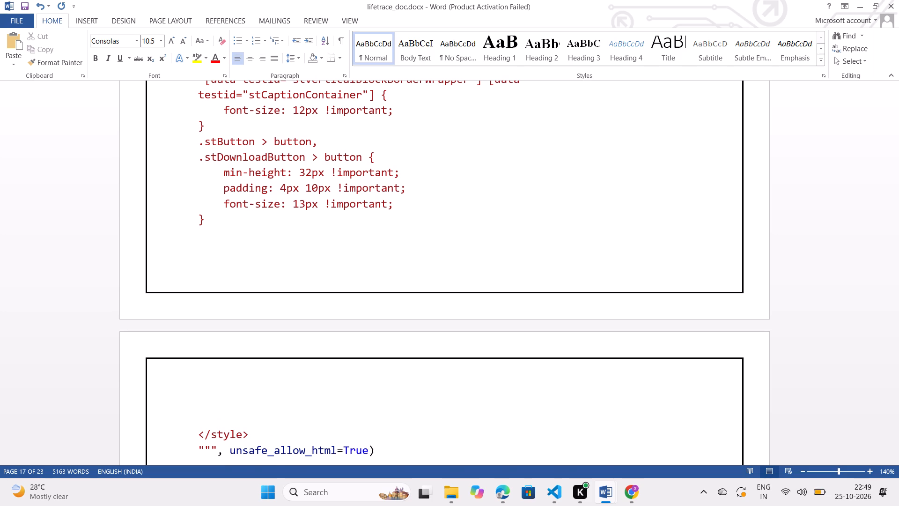
key("BackSpace")
Delete the blank lines above the SUPPORTED line and above the connect, words and extract function definitions.
scroll(212, 243, "down", 3)
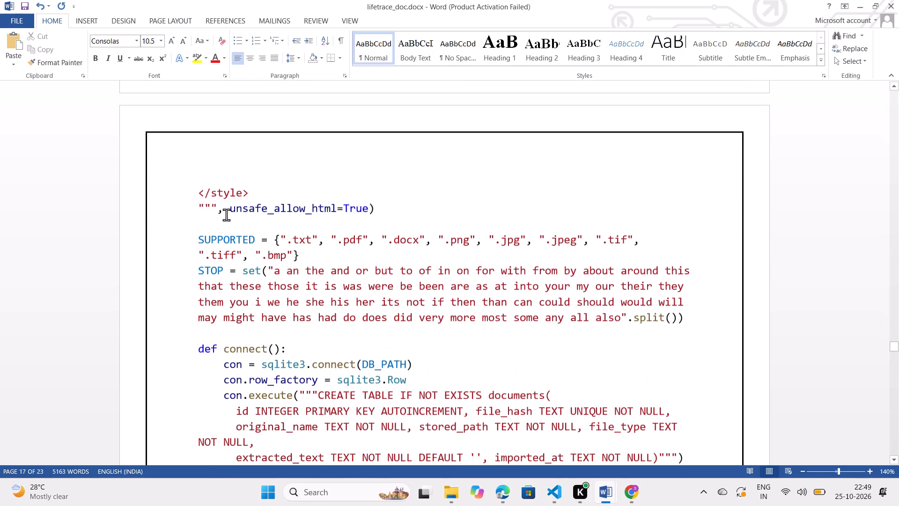
left_click(252, 228)
key("BackSpace")
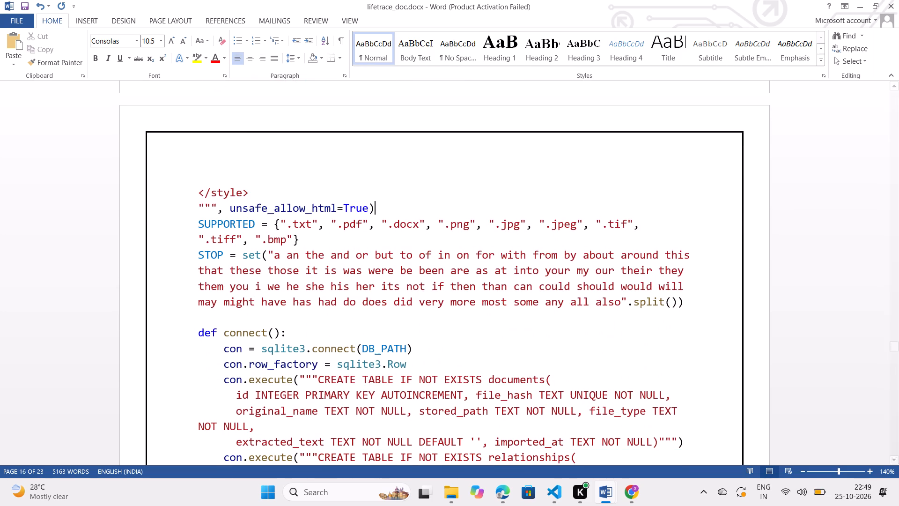
left_click(236, 316)
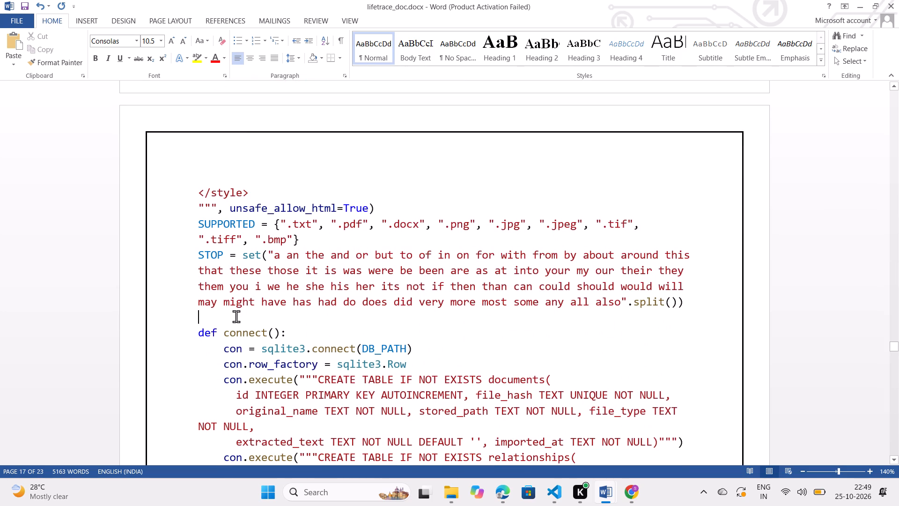
key("BackSpace")
scroll(230, 425, "down", 1)
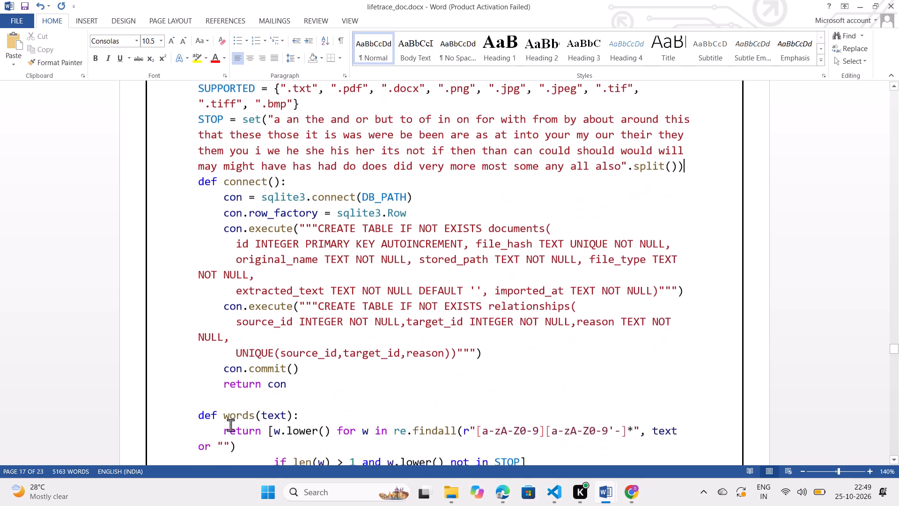
scroll(230, 425, "down", 1)
left_click(260, 359)
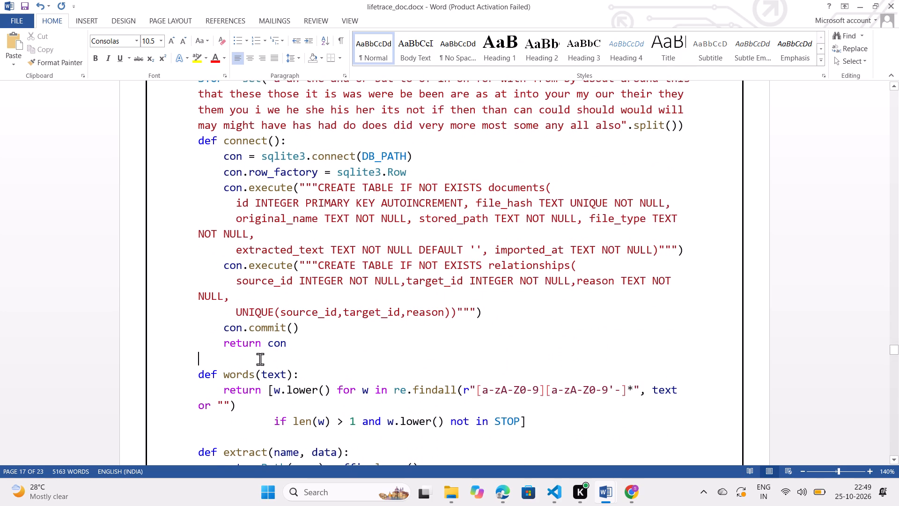
key("BackSpace")
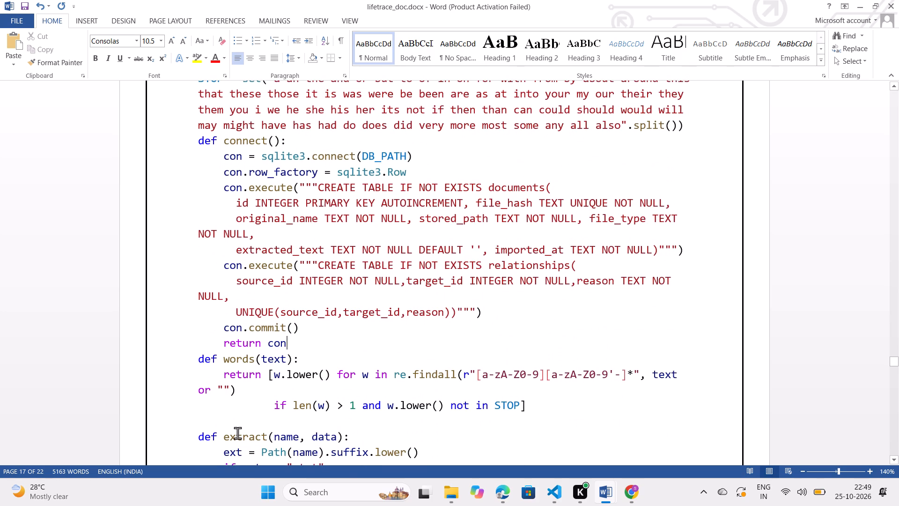
left_click(241, 425)
key("BackSpace")
scroll(241, 425, "down", 1)
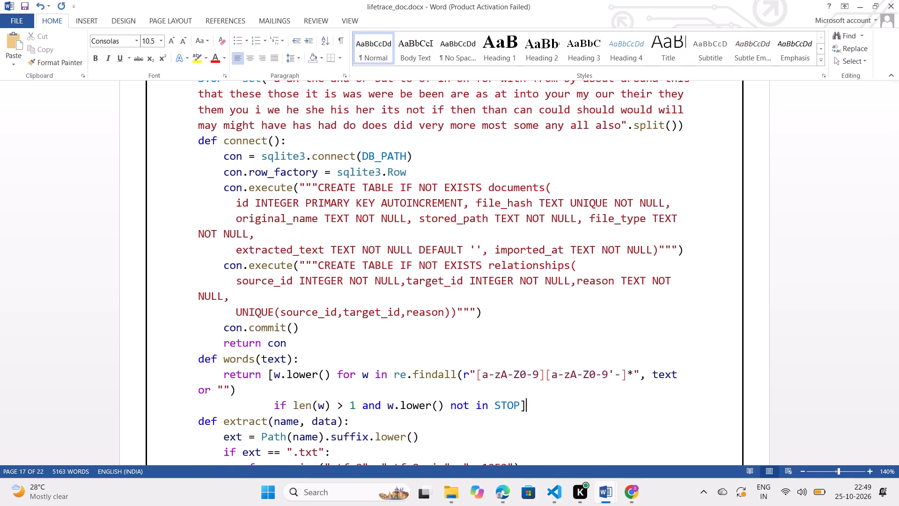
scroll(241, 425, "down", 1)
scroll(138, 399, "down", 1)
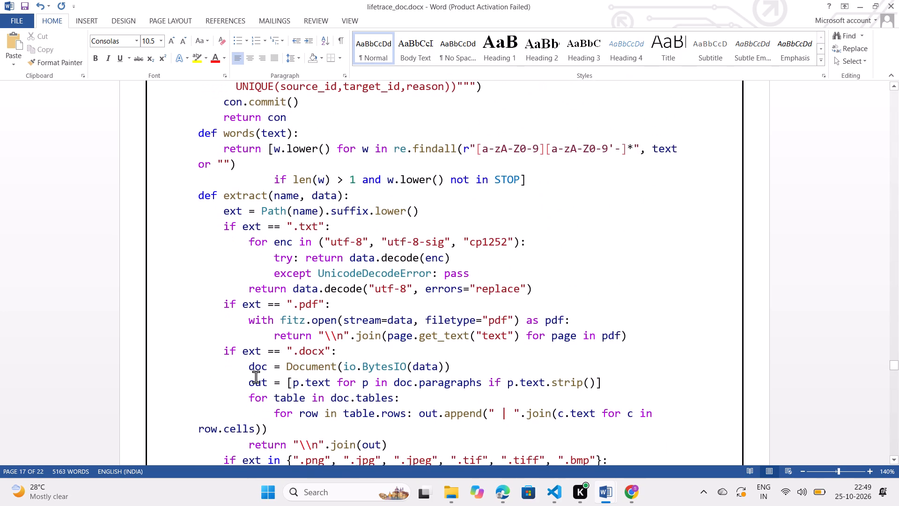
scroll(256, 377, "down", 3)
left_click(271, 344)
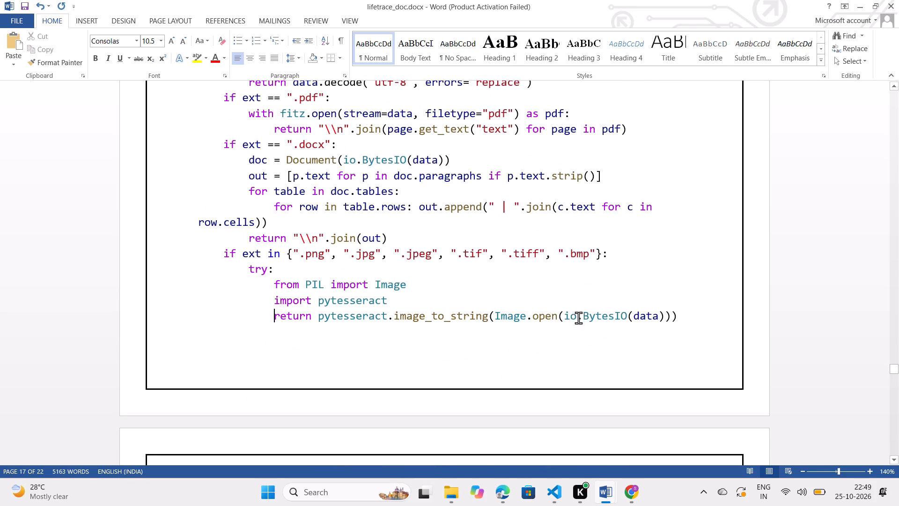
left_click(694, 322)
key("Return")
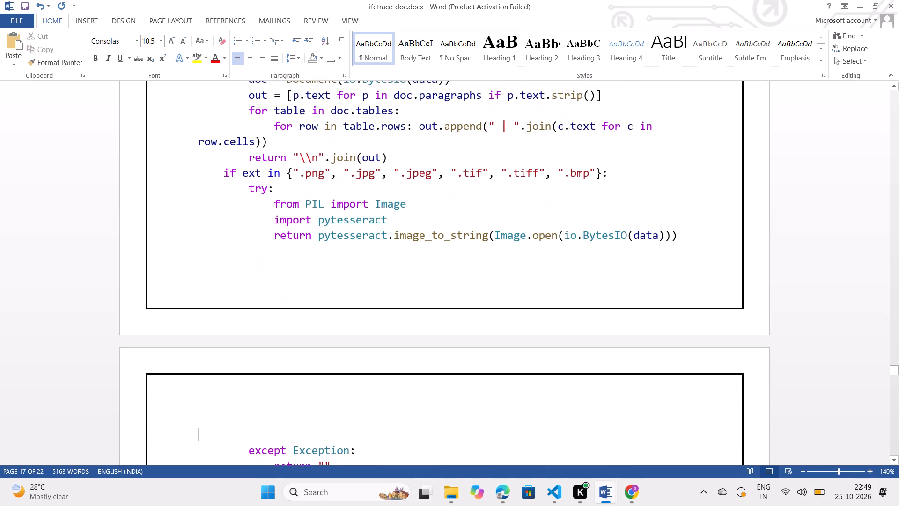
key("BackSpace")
Delete the blank lines above the get_docs, import_file and search function definitions.
scroll(694, 322, "down", 1)
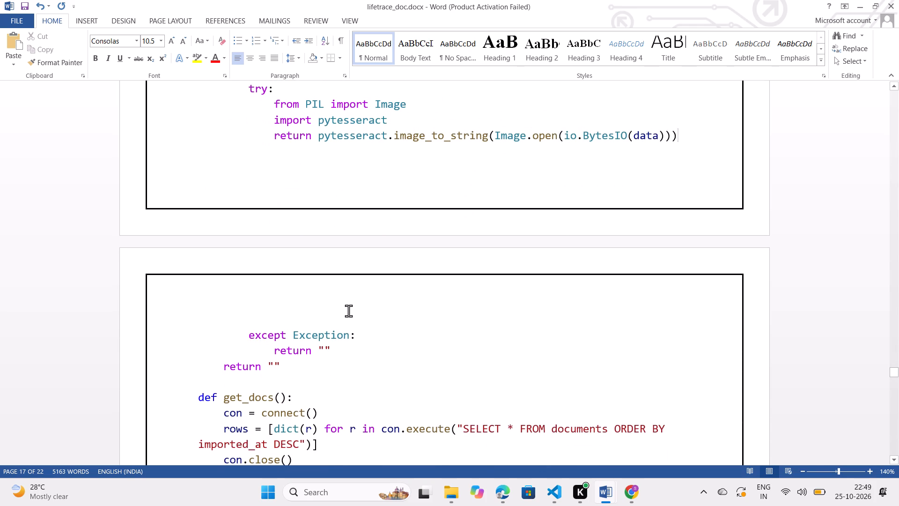
left_click(348, 311)
left_click(218, 377)
key("BackSpace")
scroll(218, 377, "down", 2)
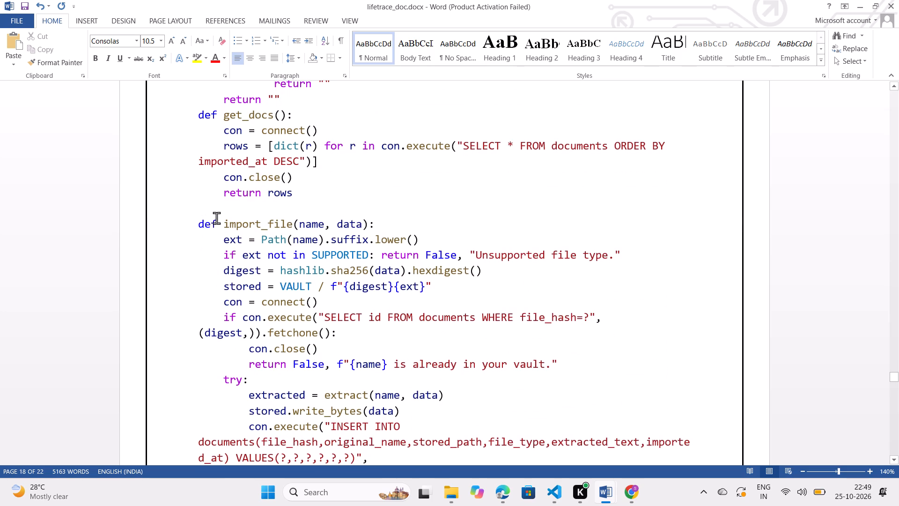
left_click(216, 218)
left_click(255, 201)
key("BackSpace")
scroll(255, 201, "down", 2)
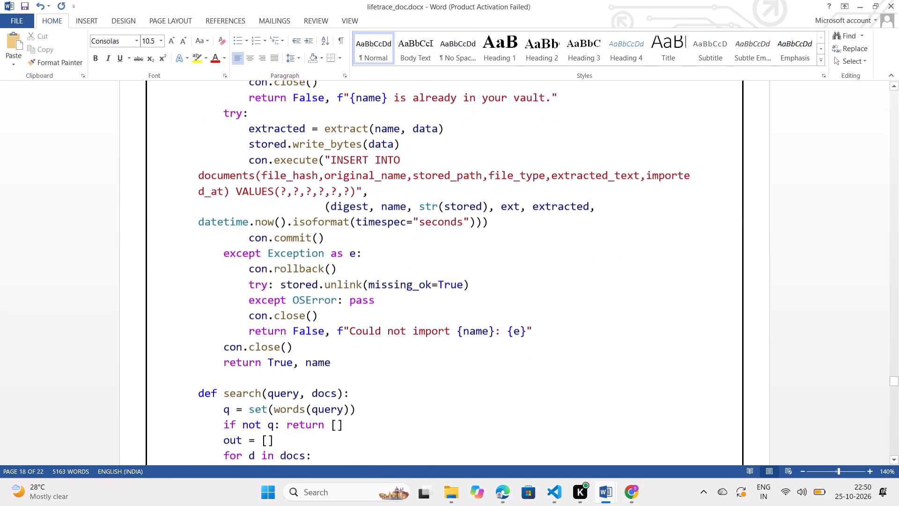
scroll(255, 201, "down", 1)
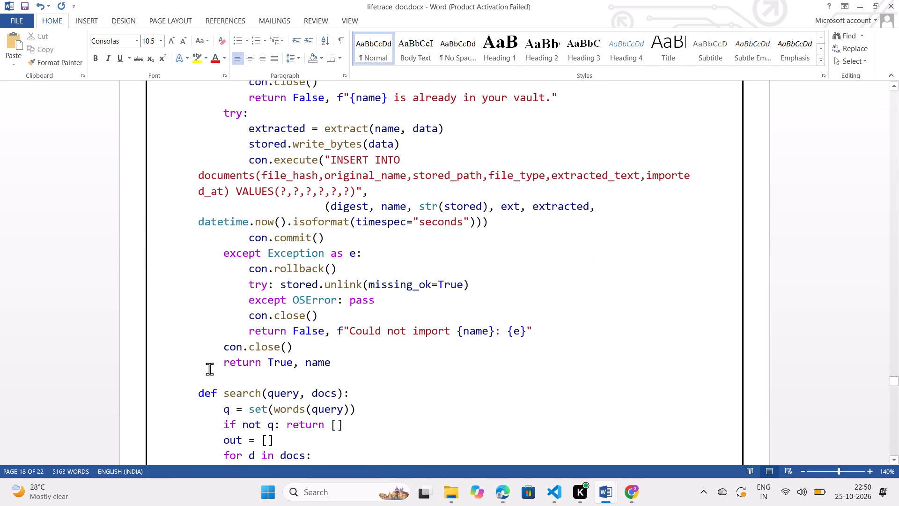
left_click(209, 371)
key("BackSpace")
scroll(209, 371, "down", 2)
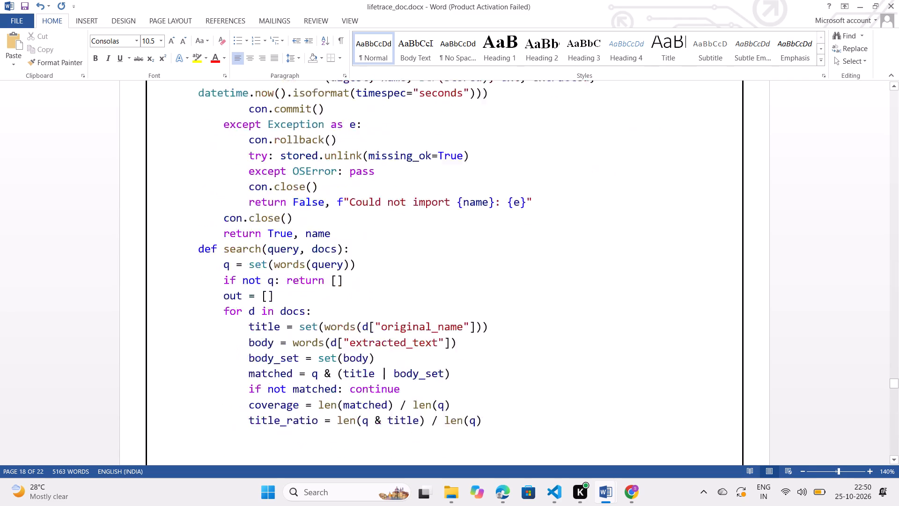
Delete the blank lines above the snippet, delete_doc and build_connections function definitions.
scroll(209, 371, "down", 2)
left_click(228, 343)
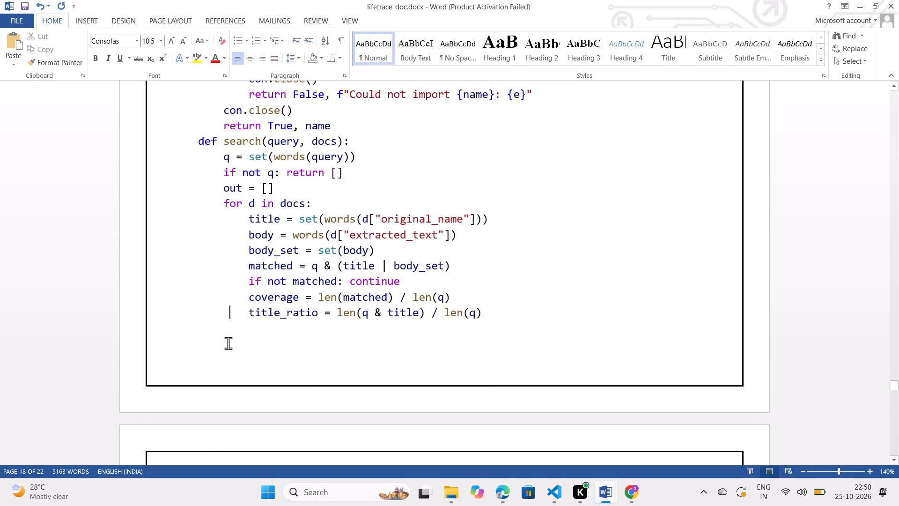
scroll(228, 343, "down", 2)
left_click(238, 249)
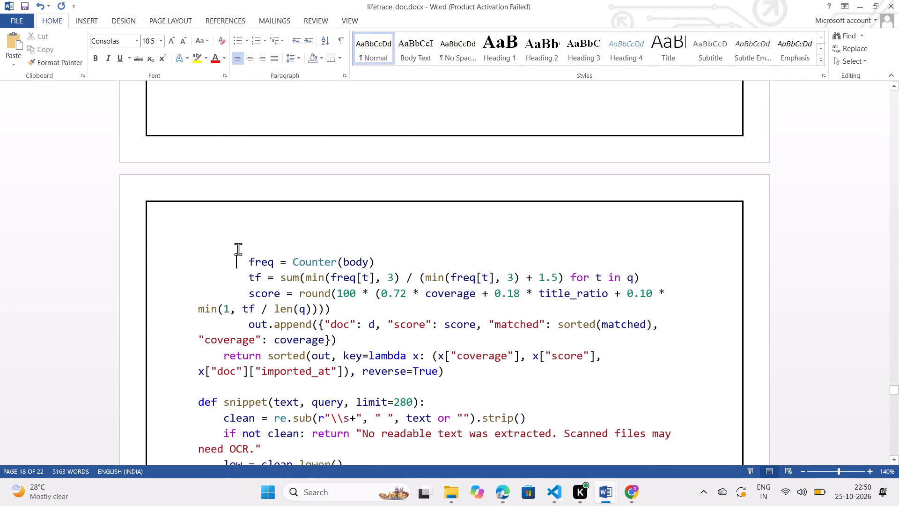
scroll(238, 249, "down", 1)
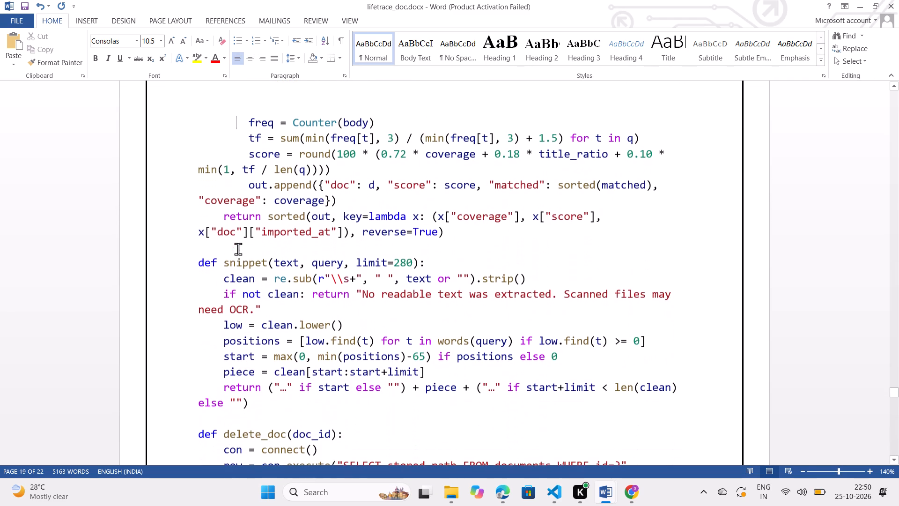
left_click(229, 247)
key("BackSpace")
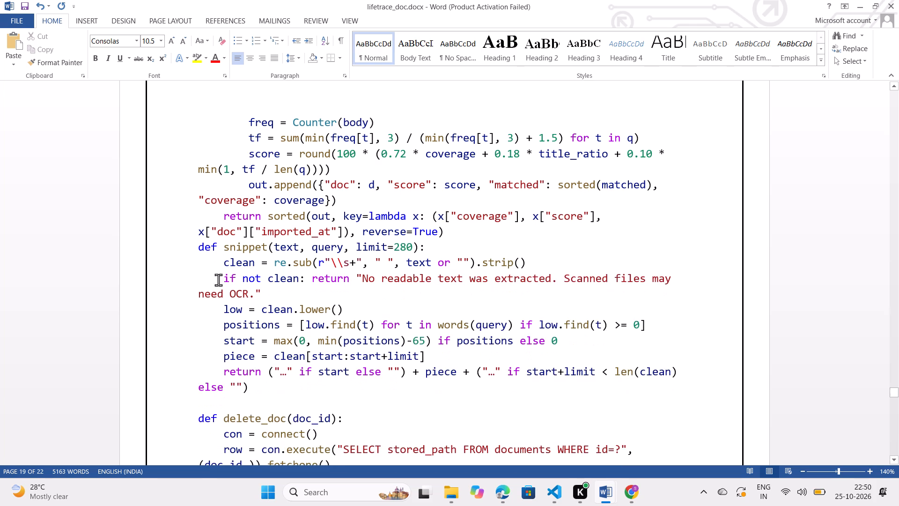
left_click(235, 402)
key("BackSpace")
scroll(235, 402, "down", 1)
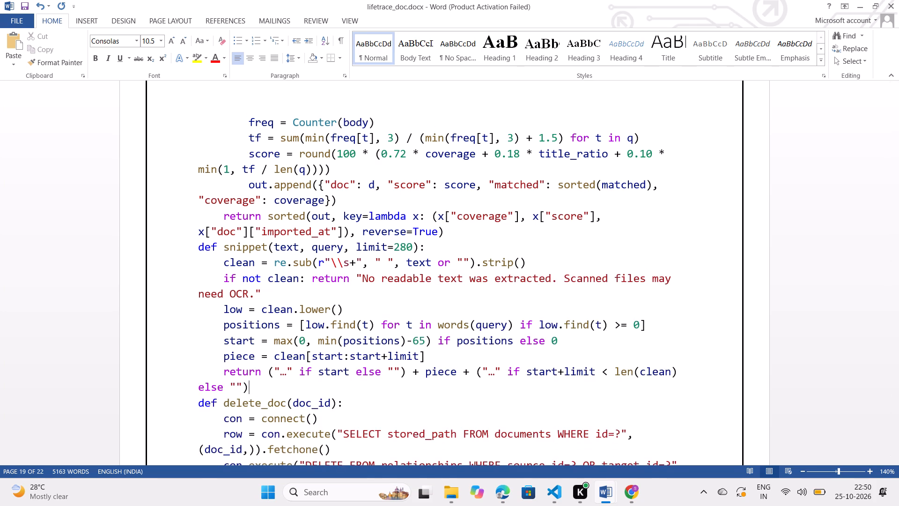
scroll(235, 402, "down", 1)
left_click(227, 409)
key("BackSpace")
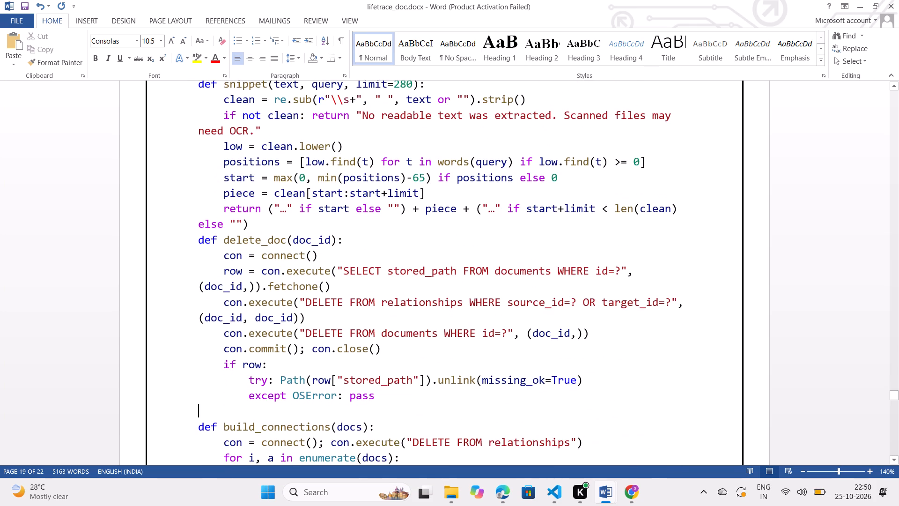
Delete the blank lines above the icon function definition, the with st.sidebar block and the docs = get_docs() line.
scroll(227, 409, "down", 3)
scroll(192, 385, "down", 1)
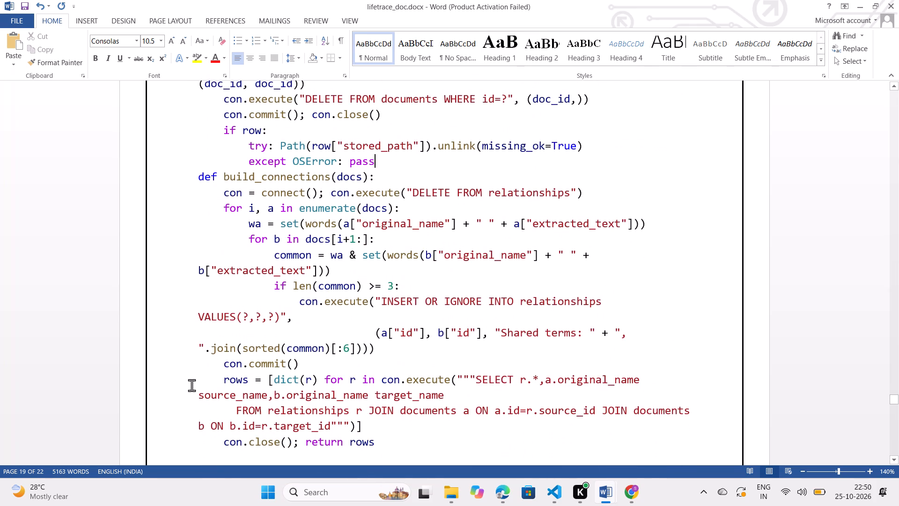
scroll(192, 385, "down", 1)
left_click(241, 315)
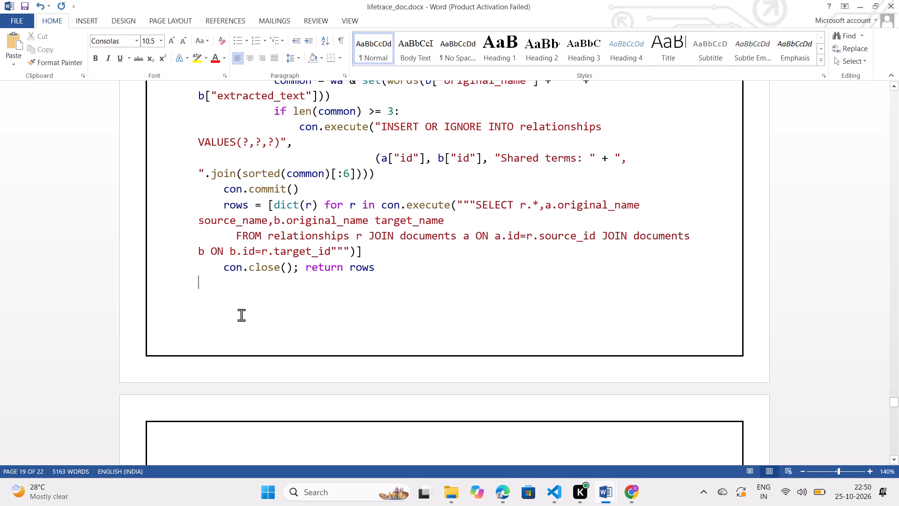
key("BackSpace")
scroll(241, 315, "down", 1)
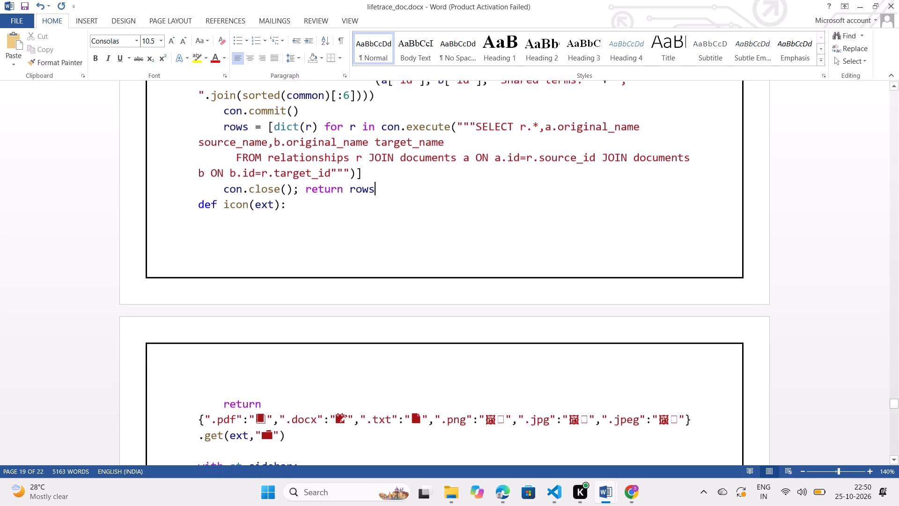
left_click(212, 231)
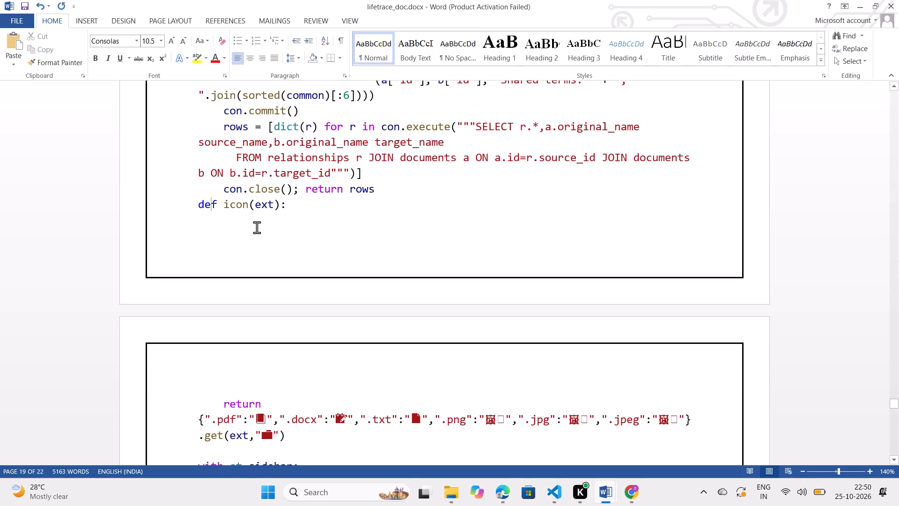
left_click(257, 227)
scroll(257, 227, "down", 2)
left_click(234, 278)
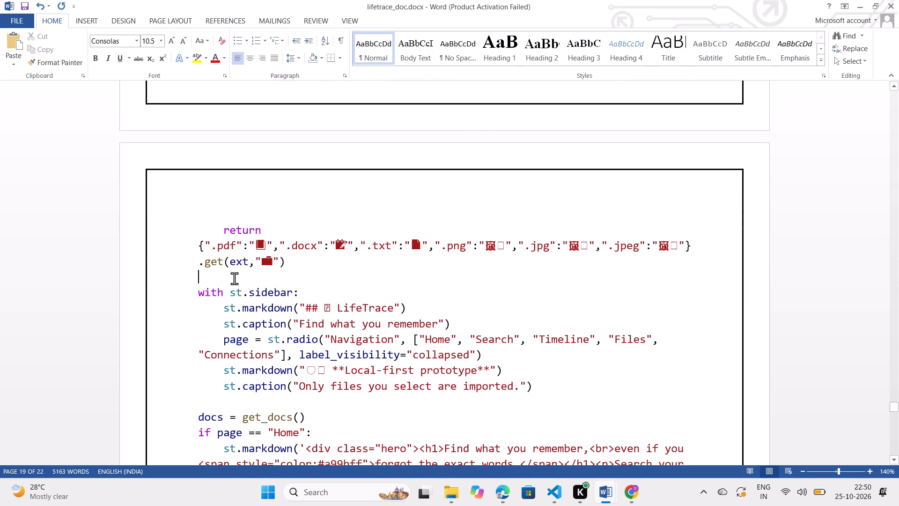
key("BackSpace")
left_click(229, 396)
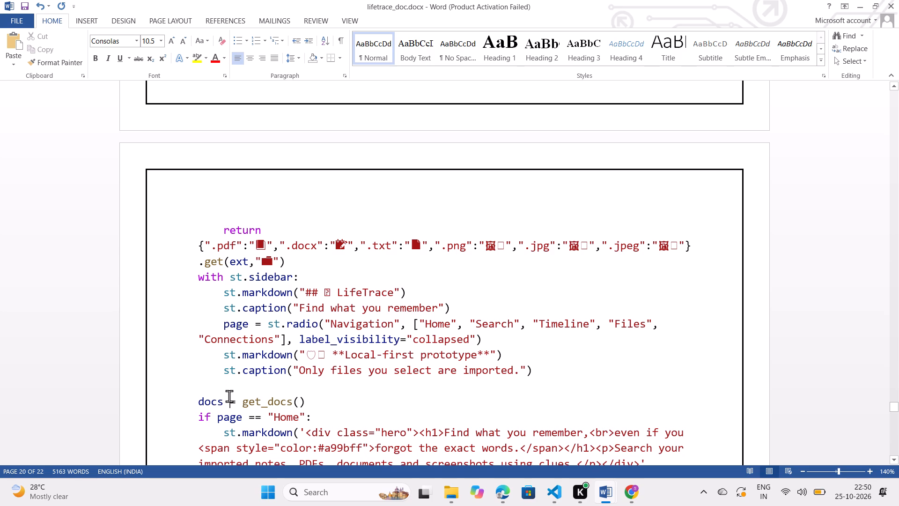
left_click(247, 387)
key("BackSpace")
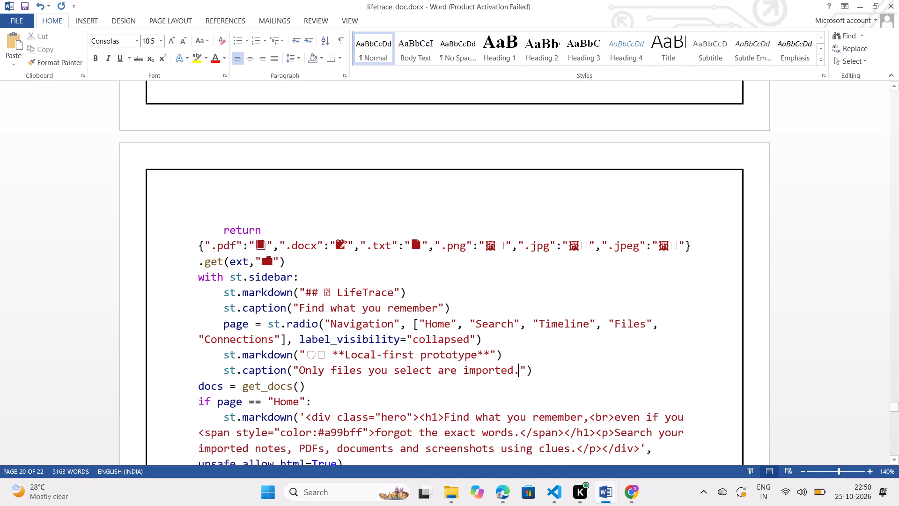
Delete the blank line between st.rerun() and the elif page == "Search" branch.
scroll(247, 387, "down", 2)
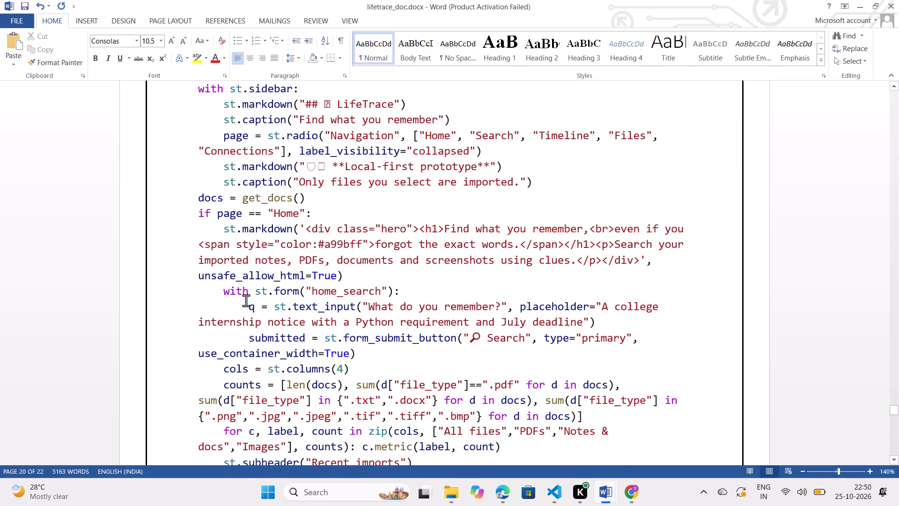
scroll(246, 300, "down", 2)
scroll(293, 370, "down", 1)
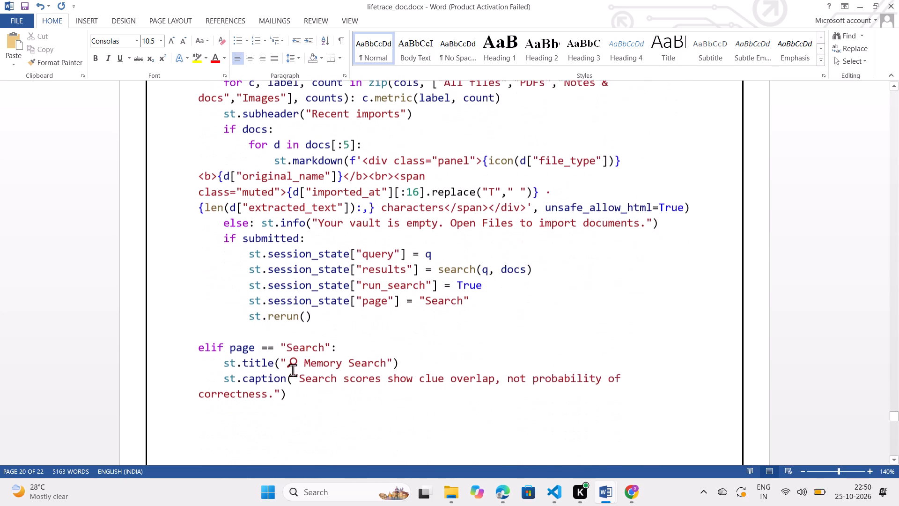
scroll(293, 370, "down", 1)
left_click(214, 324)
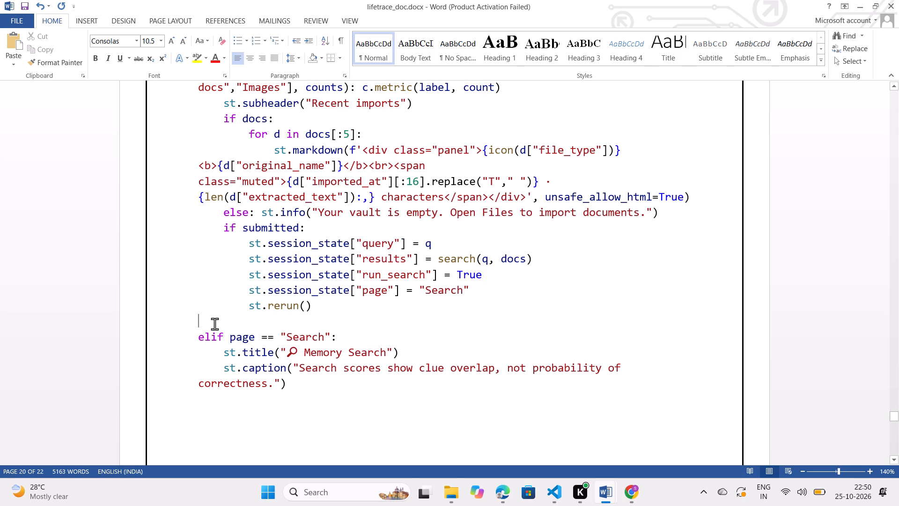
key("BackSpace")
Check the rest of the source code, from the Search branch to the end of the document, for remaining blank lines.
scroll(214, 324, "down", 1)
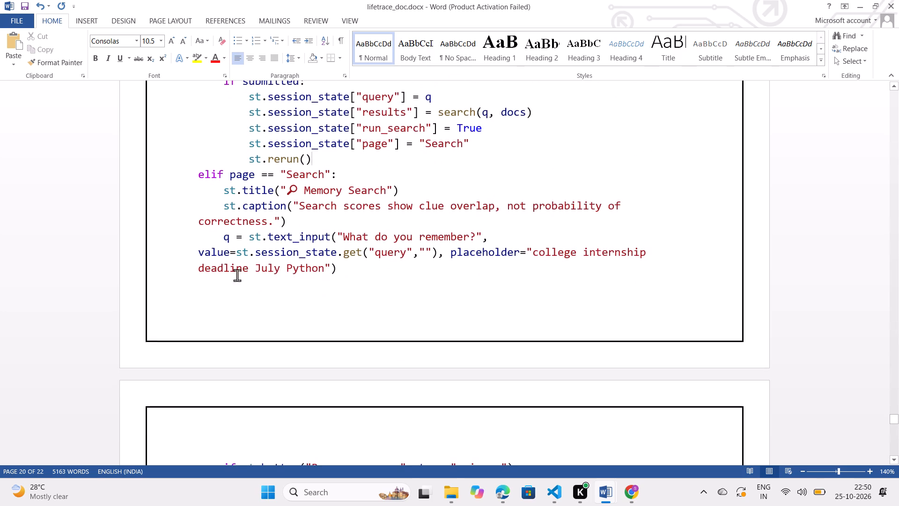
left_click(296, 287)
scroll(296, 287, "down", 1)
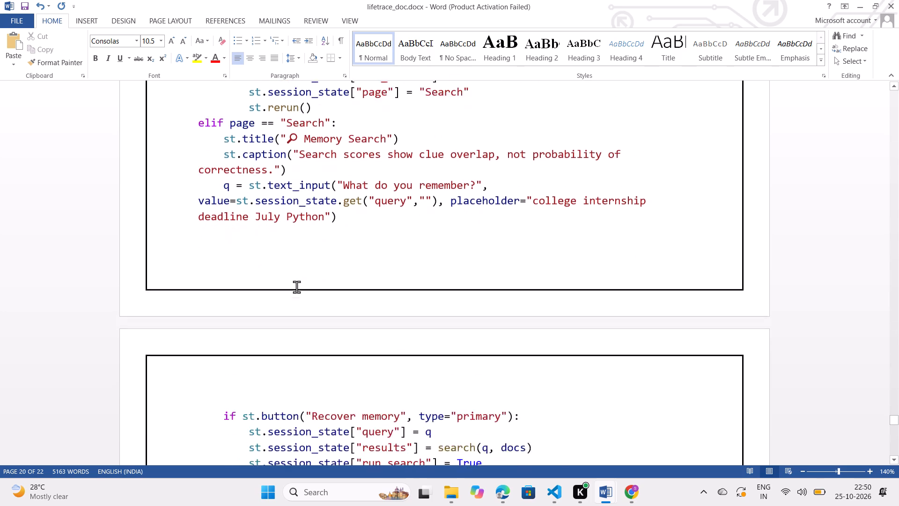
scroll(296, 287, "down", 2)
left_click(237, 274)
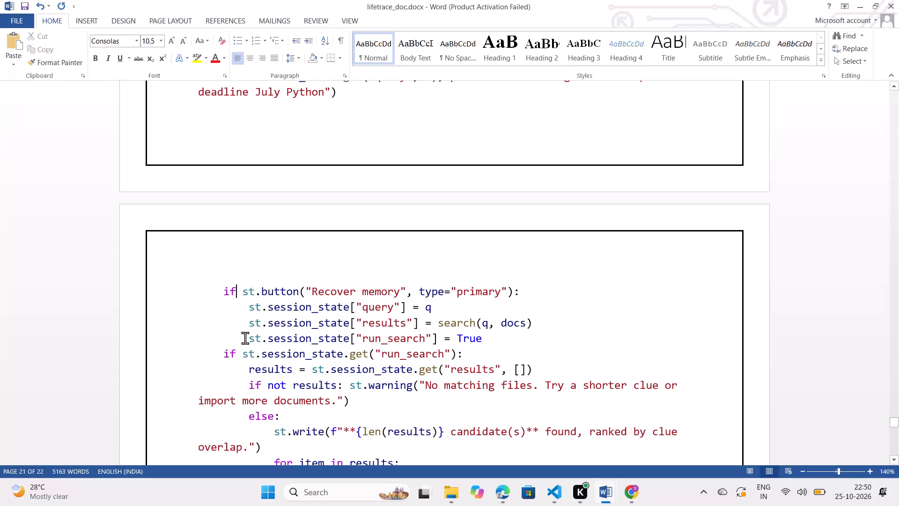
scroll(245, 338, "down", 10)
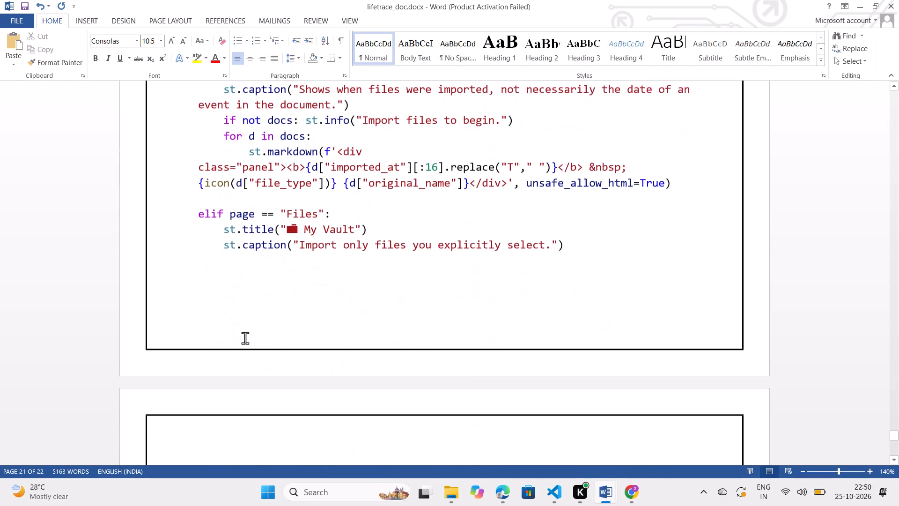
scroll(245, 338, "down", 9)
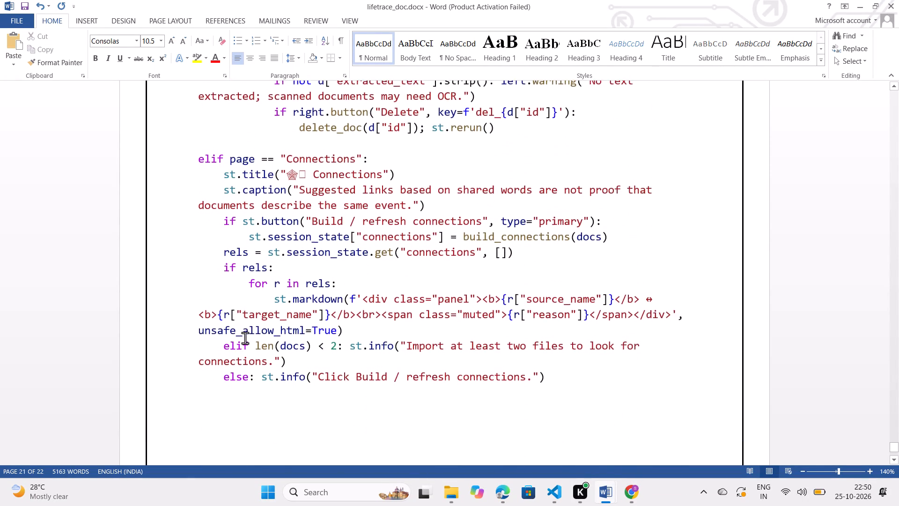
scroll(245, 338, "down", 6)
Delete the blank line above the elif page == "Connections" branch.
scroll(245, 338, "up", 4)
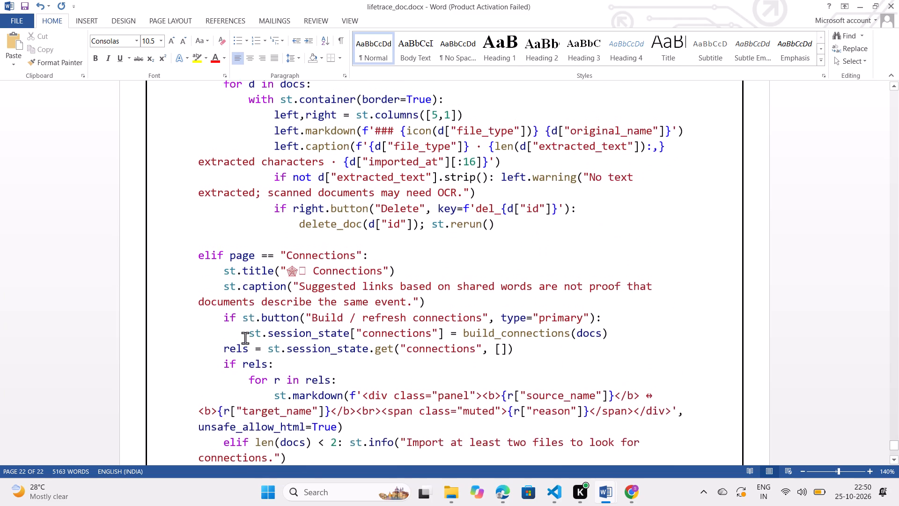
scroll(245, 338, "up", 1)
left_click(250, 272)
key("BackSpace")
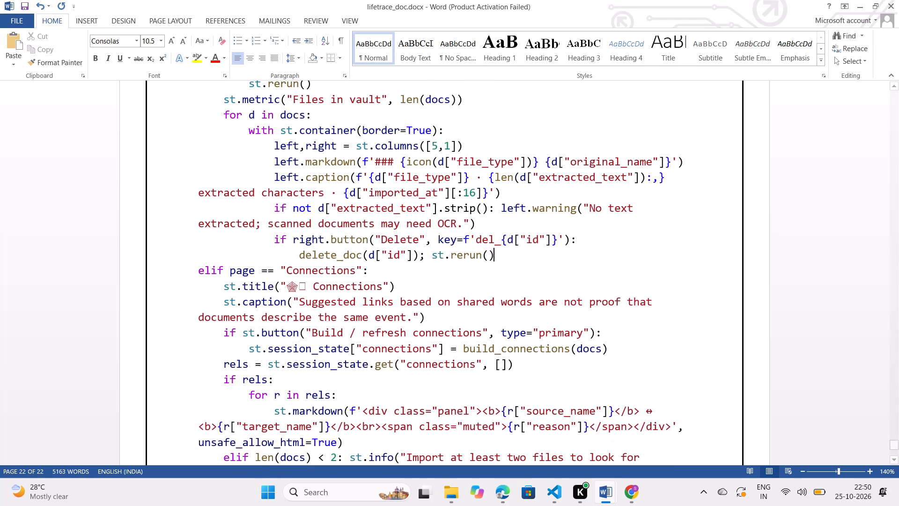
Review the compacted source code from the Connections branch back up to the start of chapter 6.
scroll(250, 272, "down", 1)
scroll(250, 272, "up", 1)
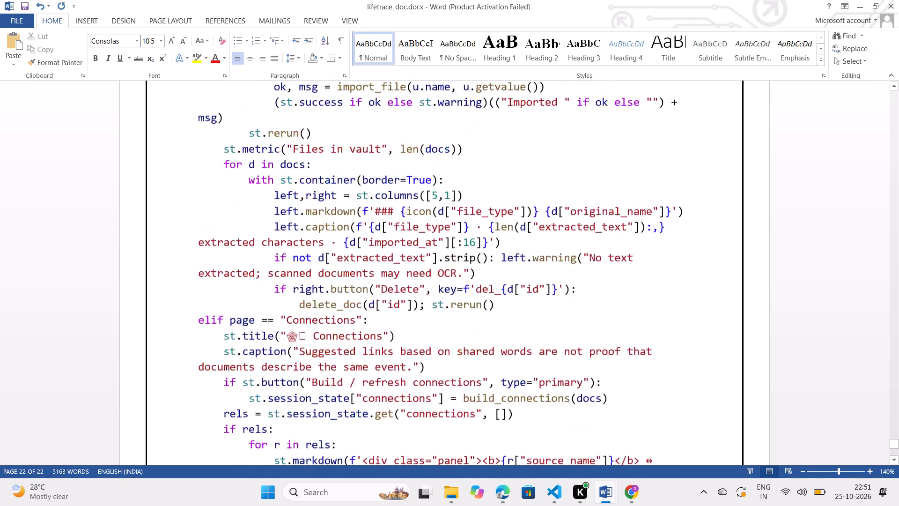
scroll(250, 272, "up", 1)
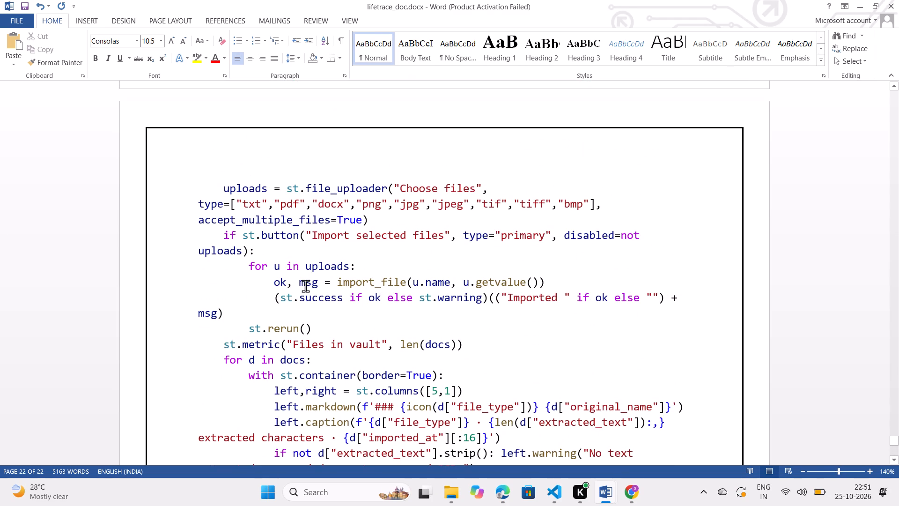
scroll(305, 286, "up", 1)
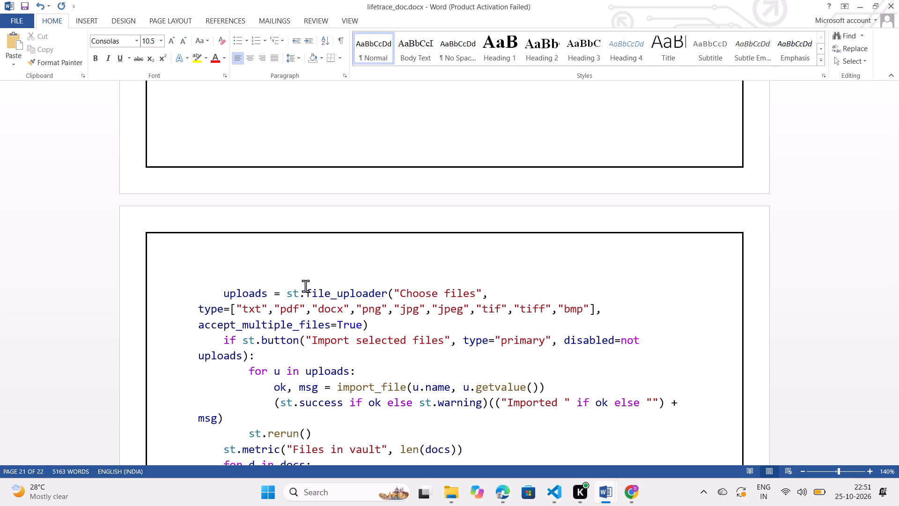
scroll(305, 286, "up", 9)
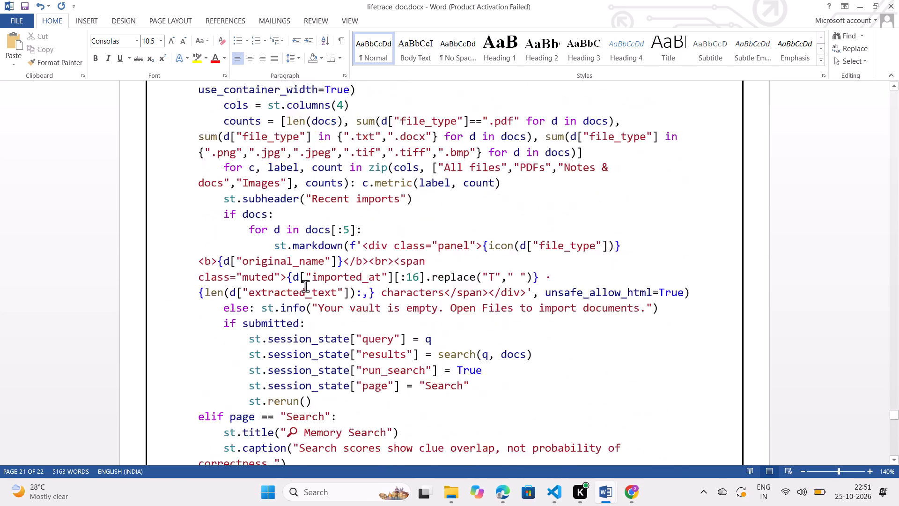
scroll(305, 286, "up", 5)
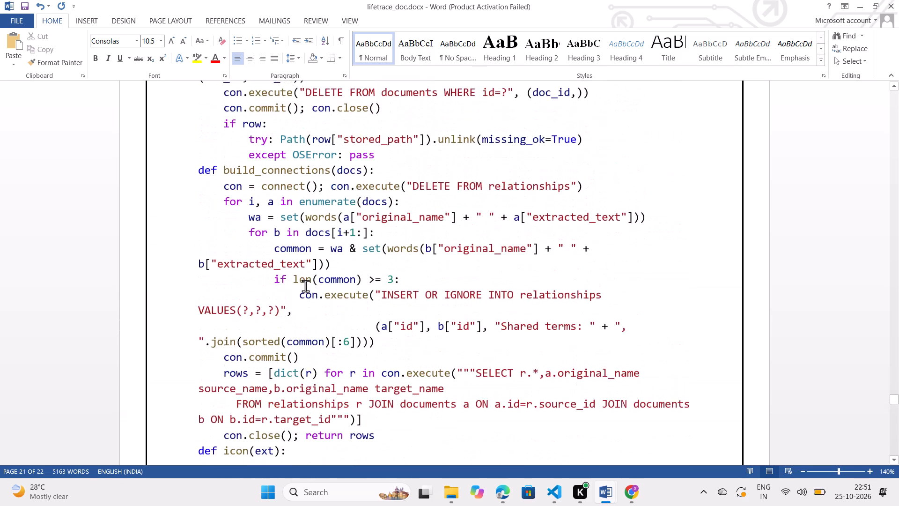
scroll(305, 286, "up", 3)
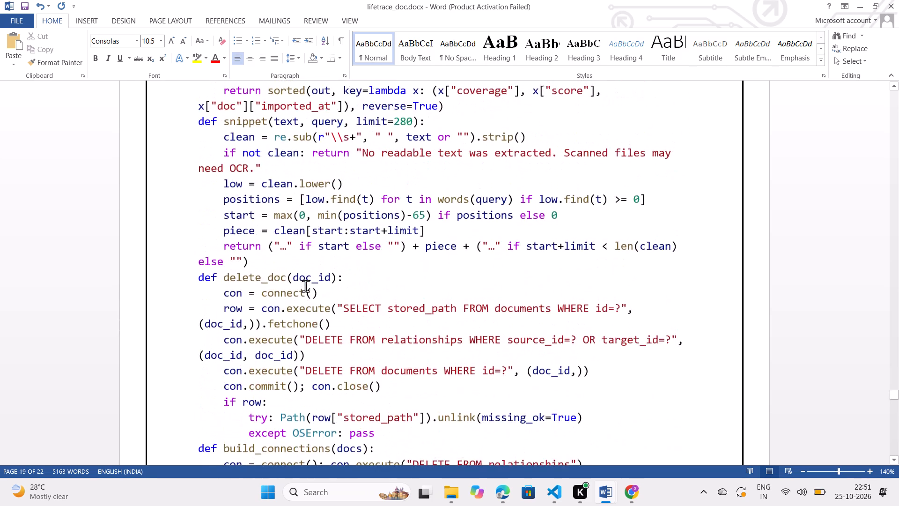
scroll(305, 286, "up", 8)
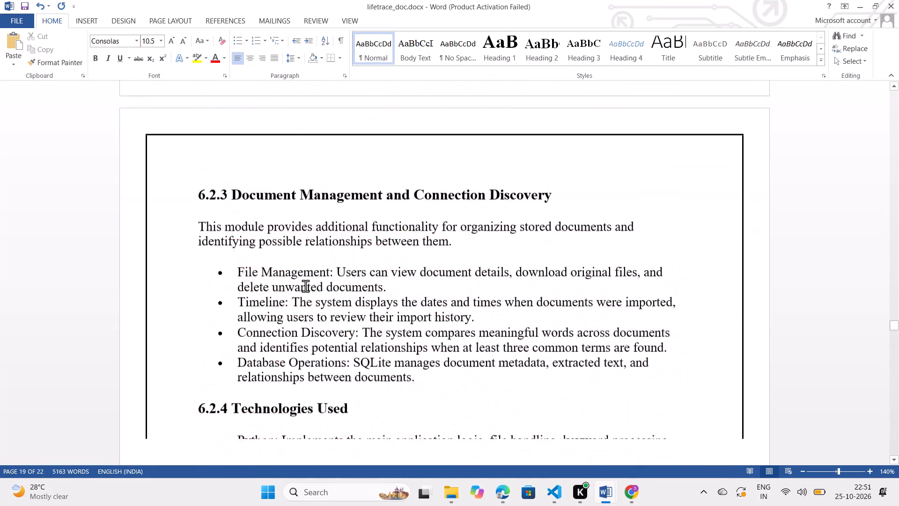
scroll(305, 286, "up", 3)
Add a lowercase app.py line directly below the 6.3 IMPLEMENTATION SOURCE CODE heading.
scroll(305, 286, "down", 8)
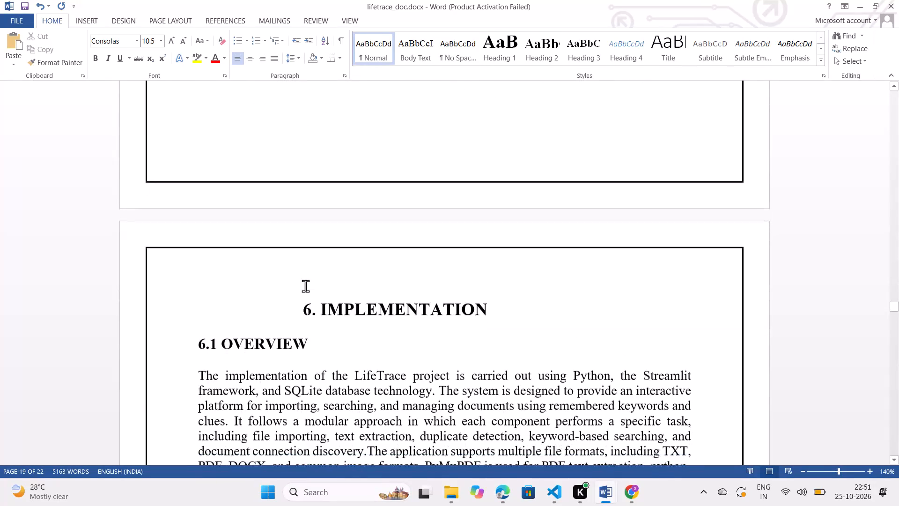
scroll(305, 286, "down", 7)
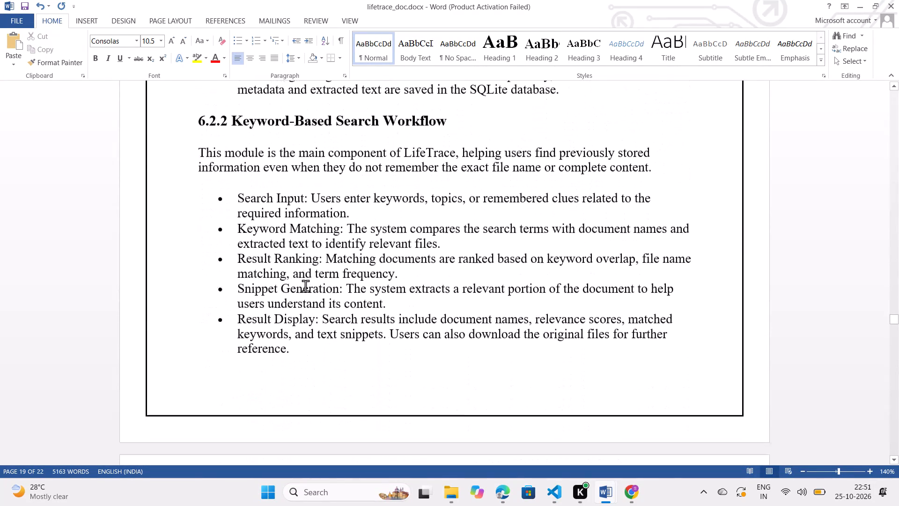
scroll(305, 286, "down", 6)
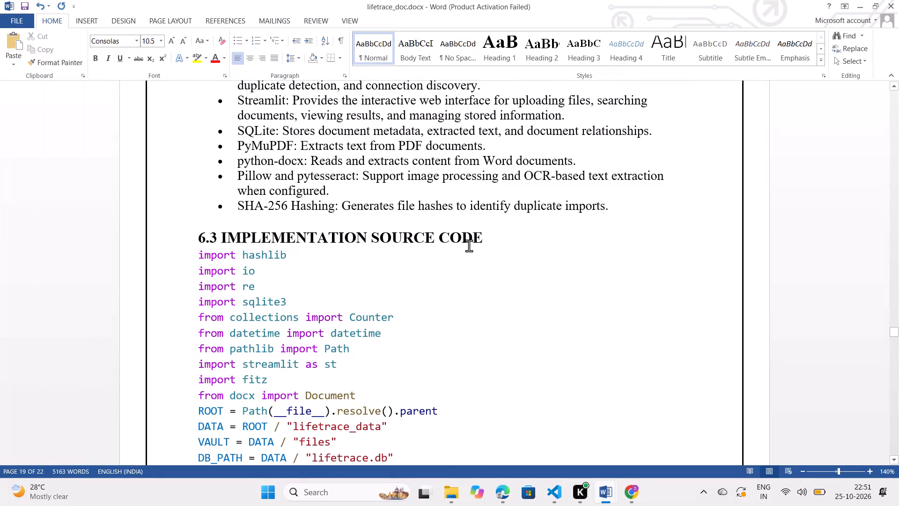
left_click(488, 239)
key("Return")
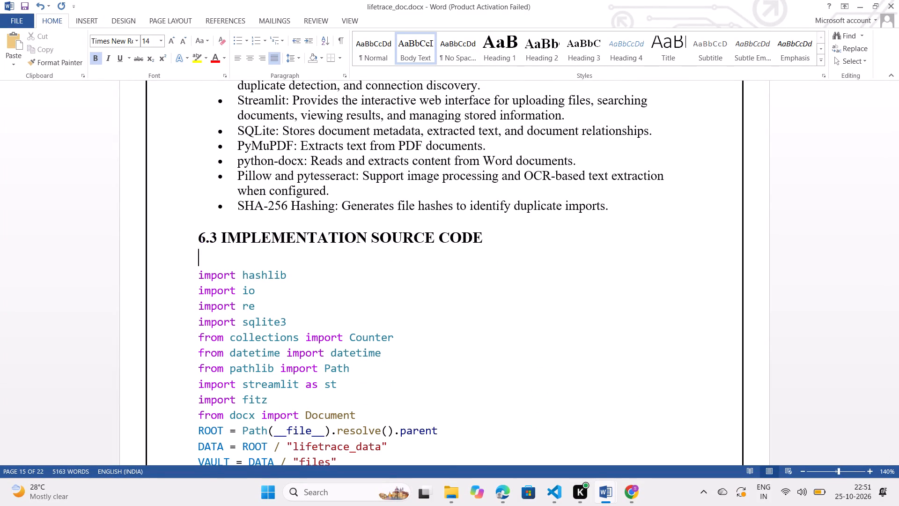
type("aa")
key("BackSpace")
type("pp")
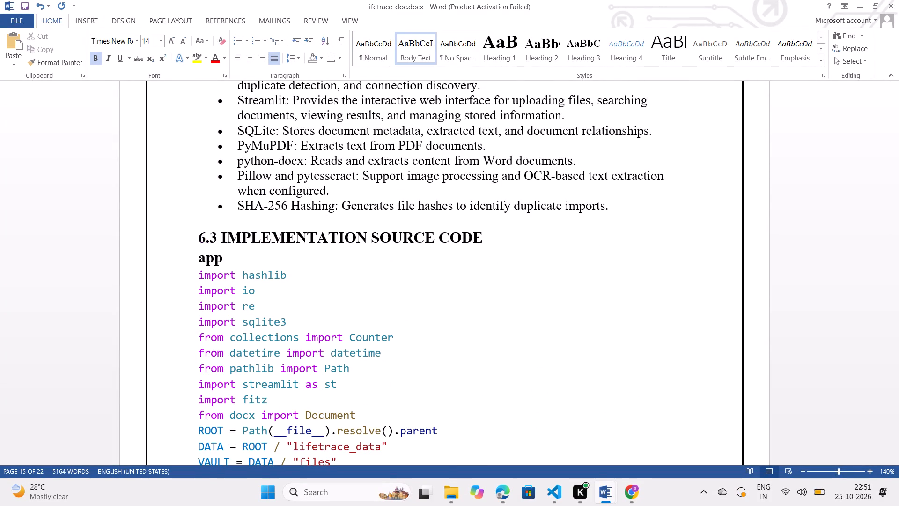
type(".py")
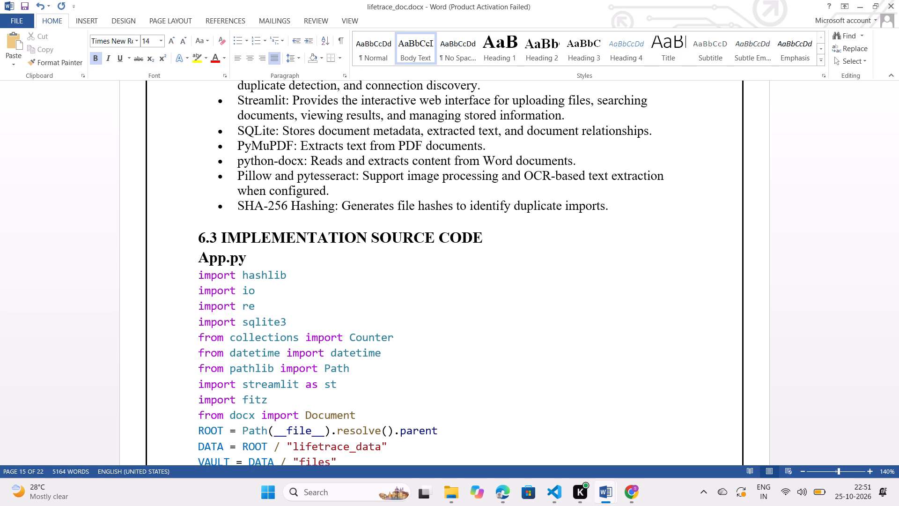
key("Left")
key("Left")
key("Left")
key("Left")
key("Left")
key("BackSpace")
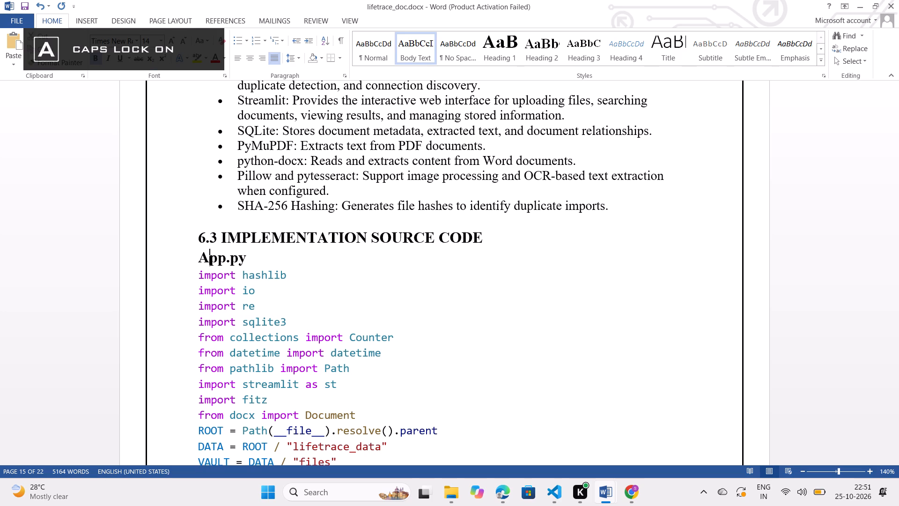
key("BackSpace")
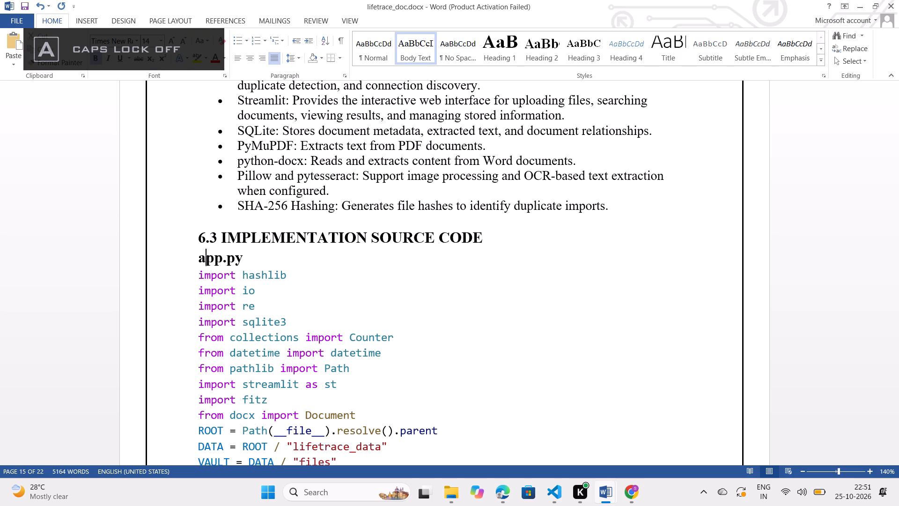
Set the font size of the app.py line under the 6.3 heading to 12.
left_click(565, 328)
scroll(565, 328, "down", 1)
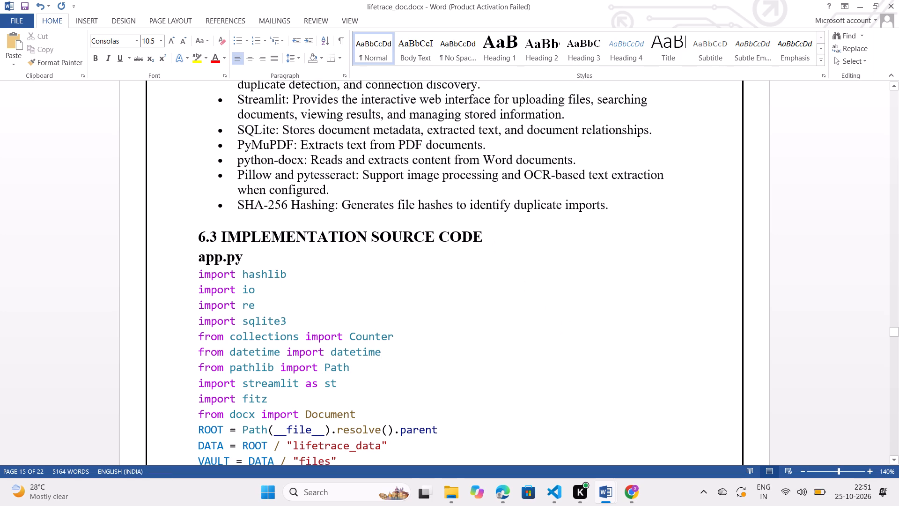
scroll(565, 328, "down", 7)
scroll(565, 328, "up", 1)
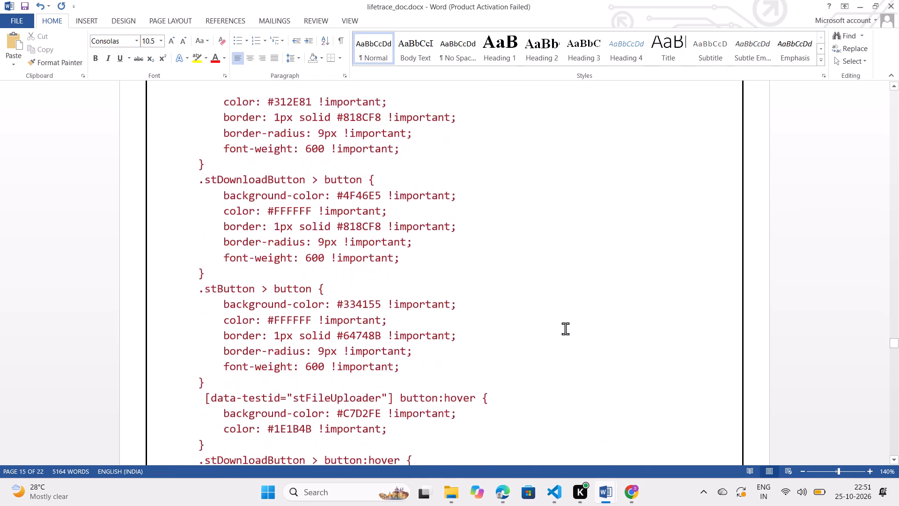
scroll(565, 328, "up", 1)
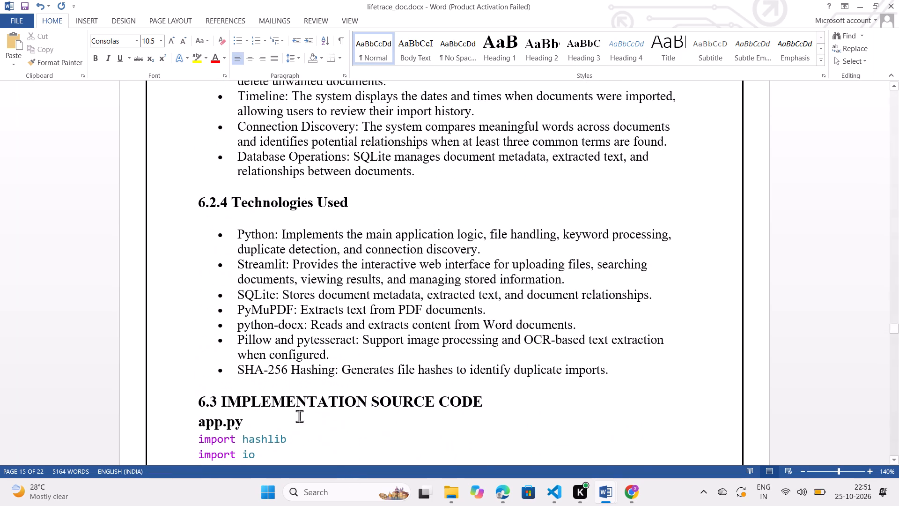
left_click_drag(266, 424, 201, 420)
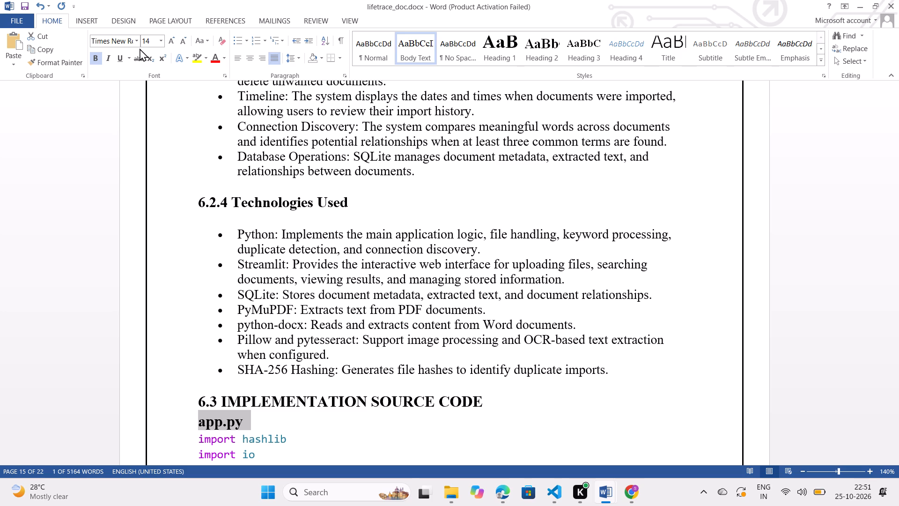
left_click(160, 44)
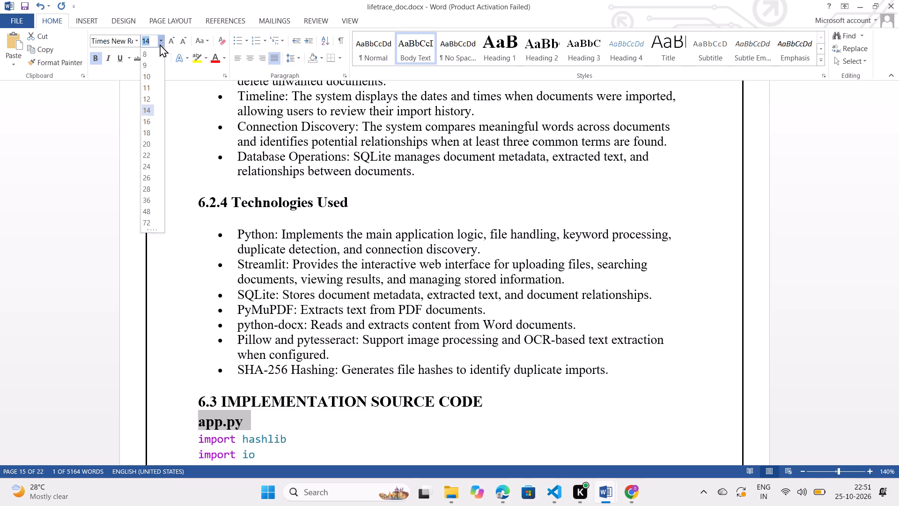
left_click(152, 94)
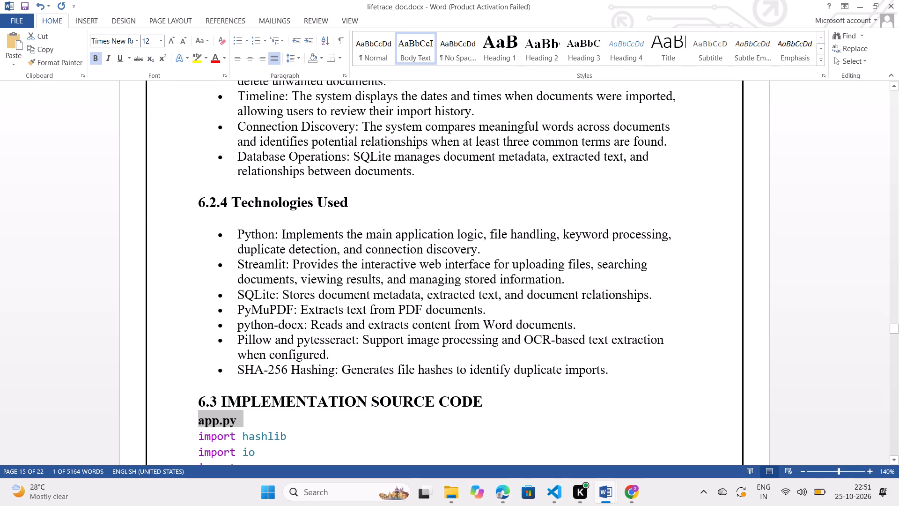
Change the font of the whole source code, from import hashlib to the end of the document, to Times New Roman.
scroll(276, 257, "down", 1)
left_click(265, 275)
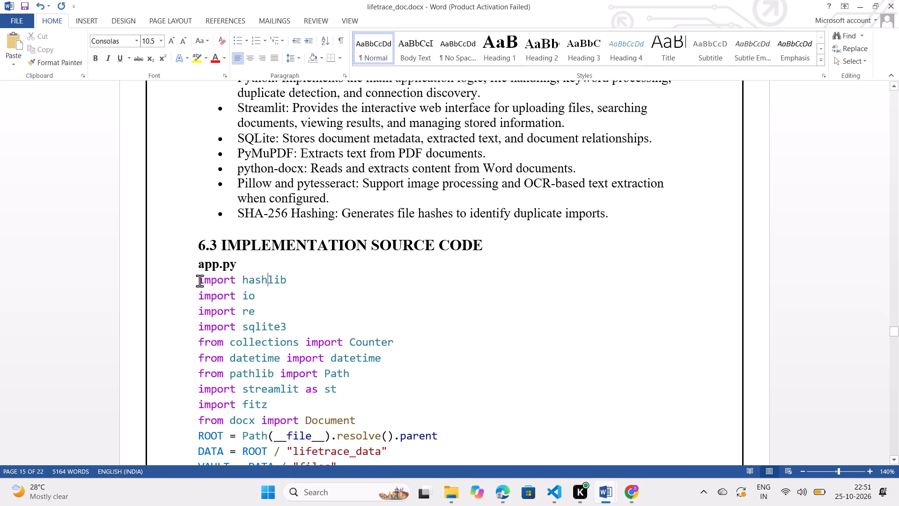
left_click_drag(199, 281, 354, 505)
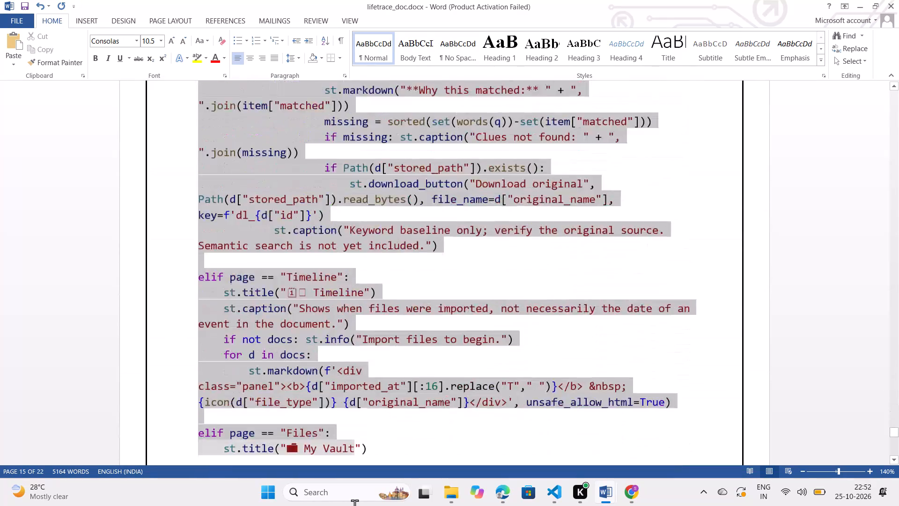
left_click_drag(354, 505, 354, 505)
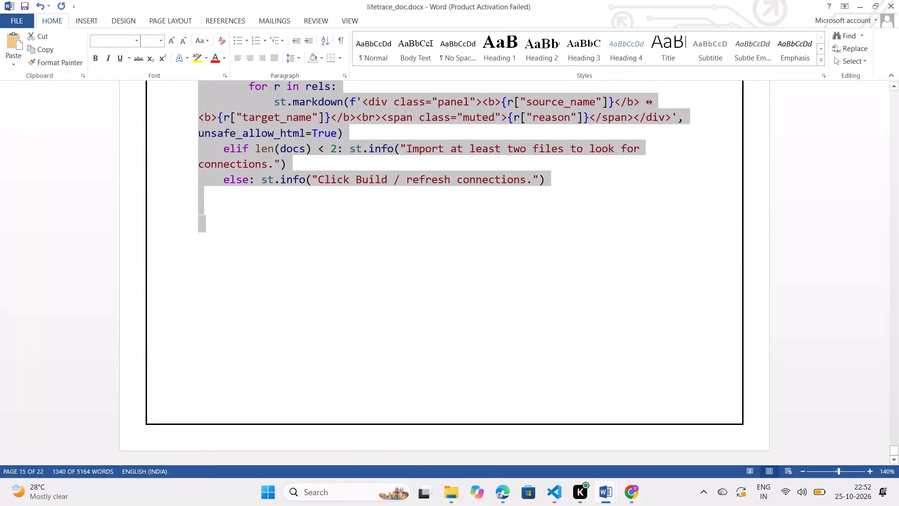
left_click(136, 39)
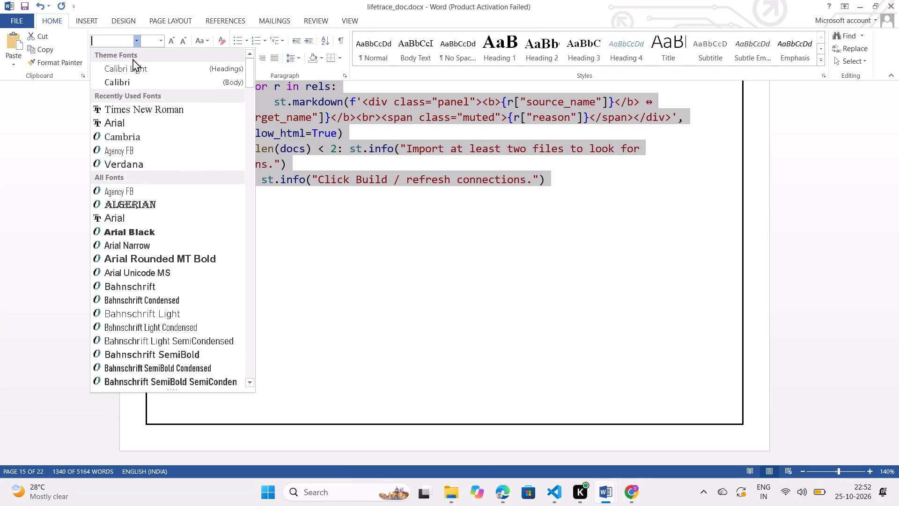
left_click(128, 106)
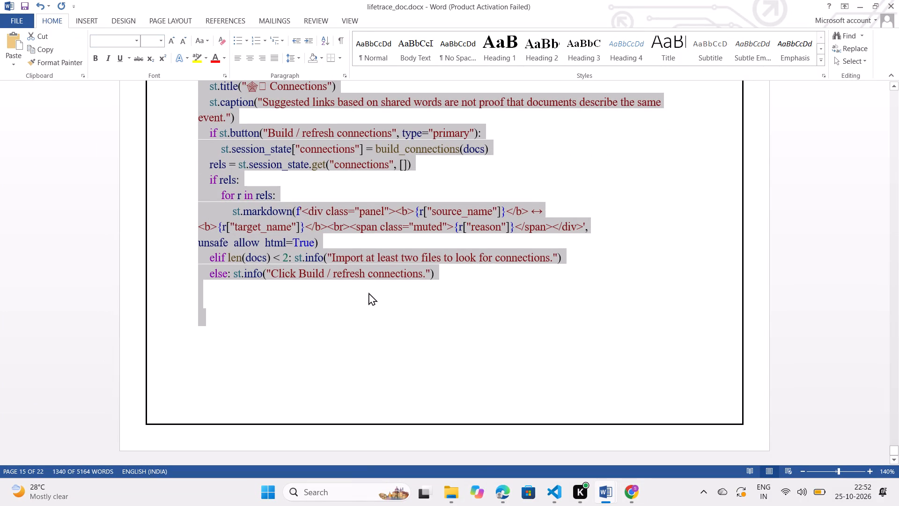
left_click(391, 343)
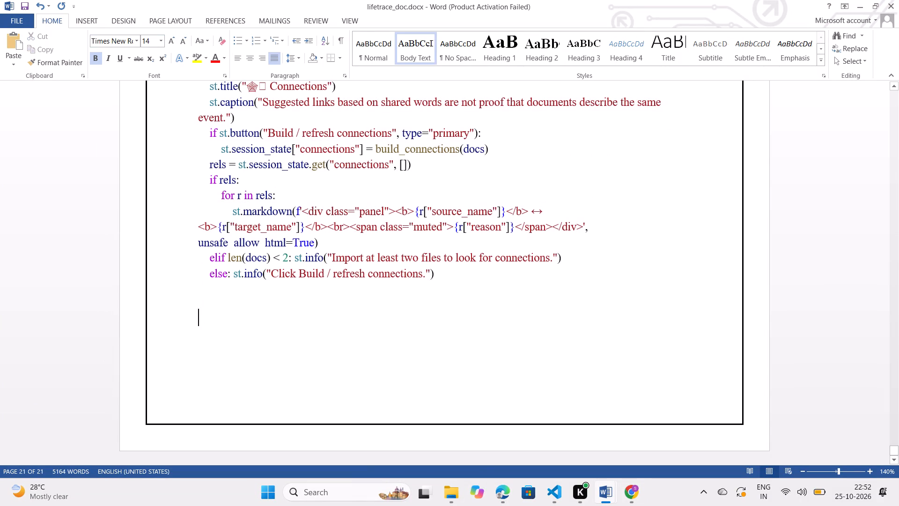
Check the layout of the Times New Roman source code from the end of the document back to the icon function.
scroll(391, 343, "up", 8)
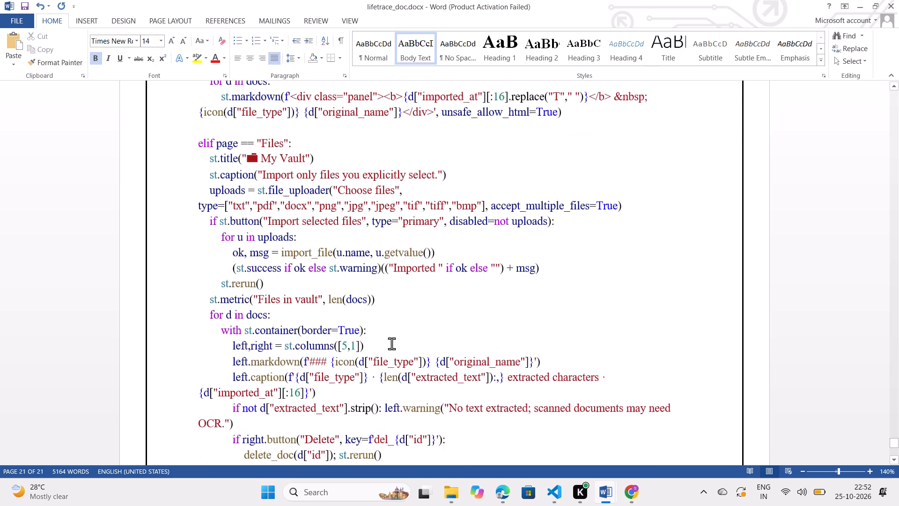
scroll(391, 343, "up", 5)
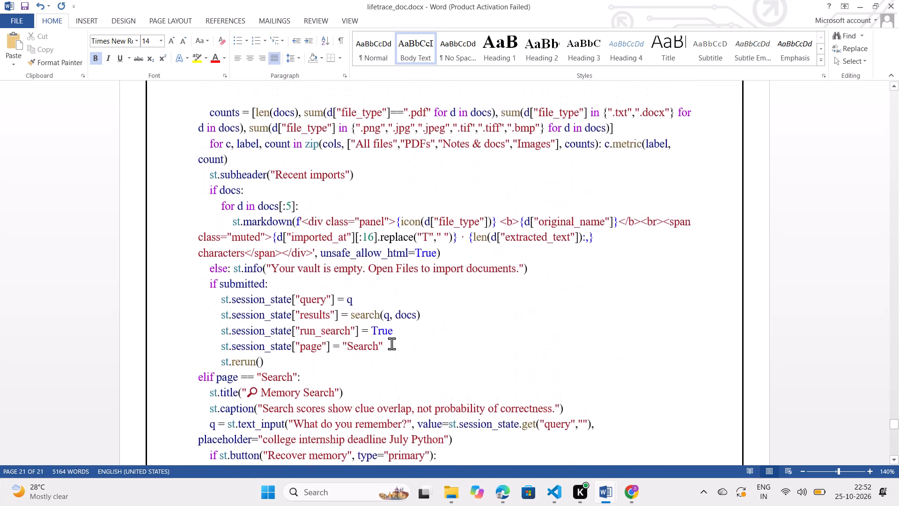
scroll(391, 343, "up", 2)
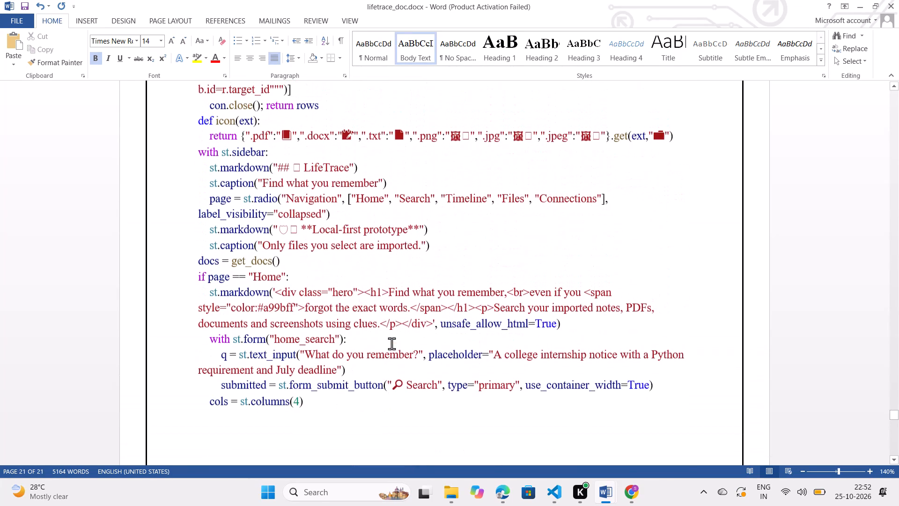
left_click(382, 323)
left_click(368, 310)
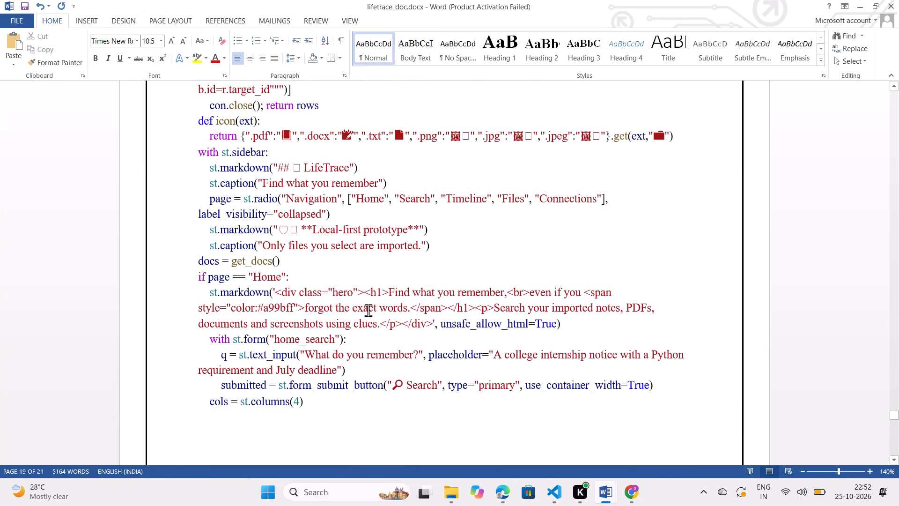
scroll(368, 310, "down", 1, "ctrl")
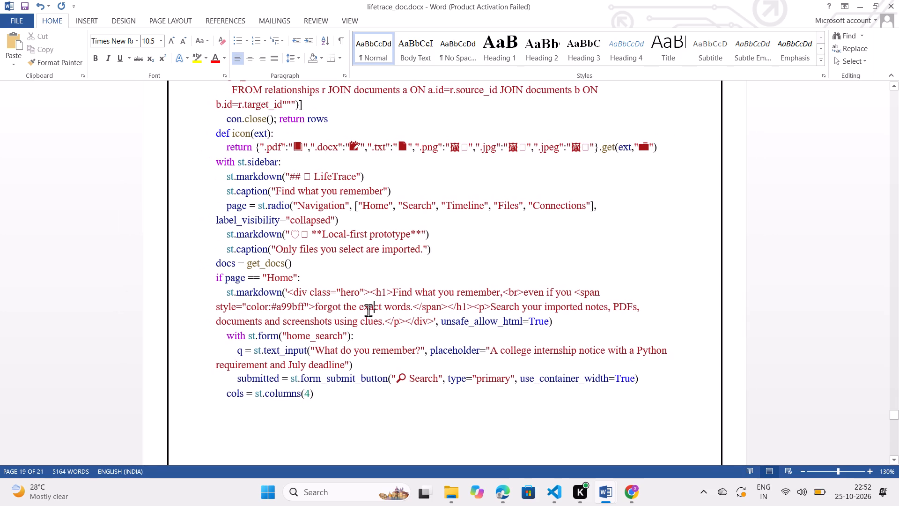
left_click(515, 148)
Check the layout of the source code from the icon function back up to the CSS button styles.
scroll(519, 198, "up", 1)
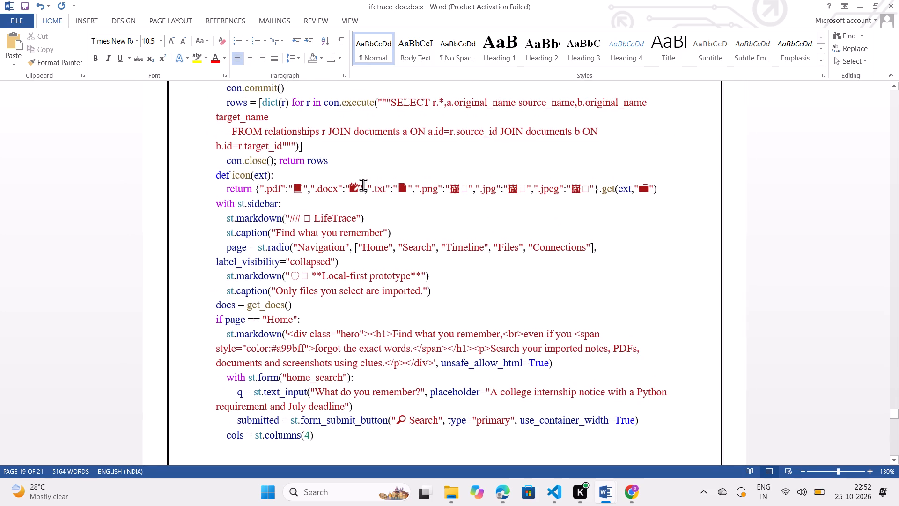
left_click(363, 185)
scroll(404, 231, "right", 1)
scroll(404, 231, "up", 9)
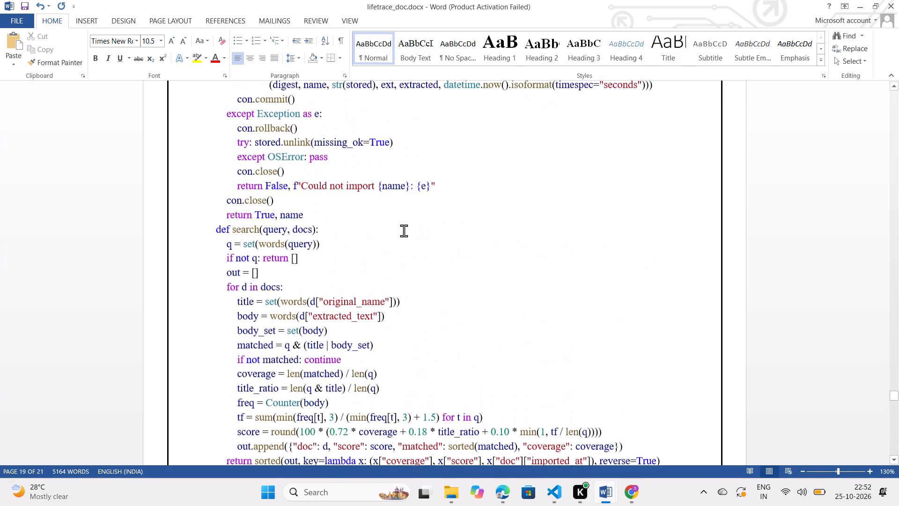
scroll(404, 231, "up", 11)
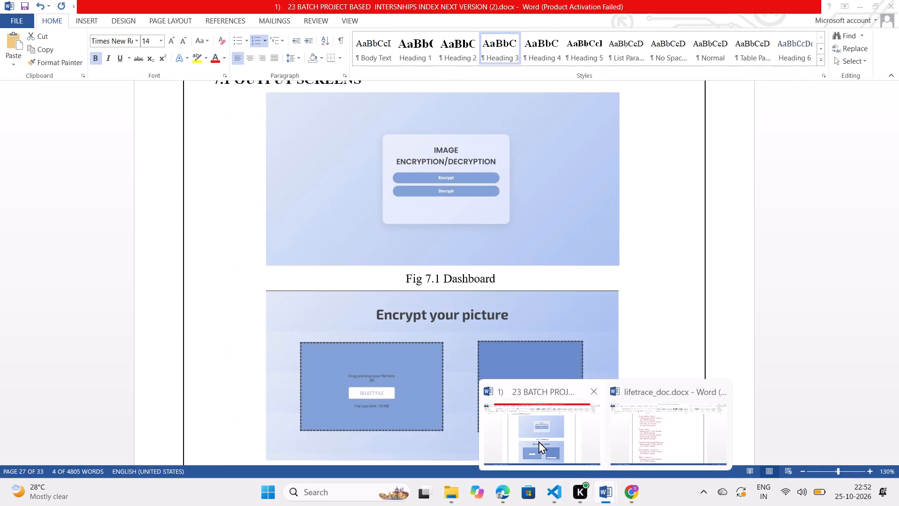
Switch to the 23 BATCH PROJECT BASED INTERNSHIPS report and examine how its implementation source code is formatted before section 6.4.
left_click(538, 441)
scroll(538, 441, "up", 7)
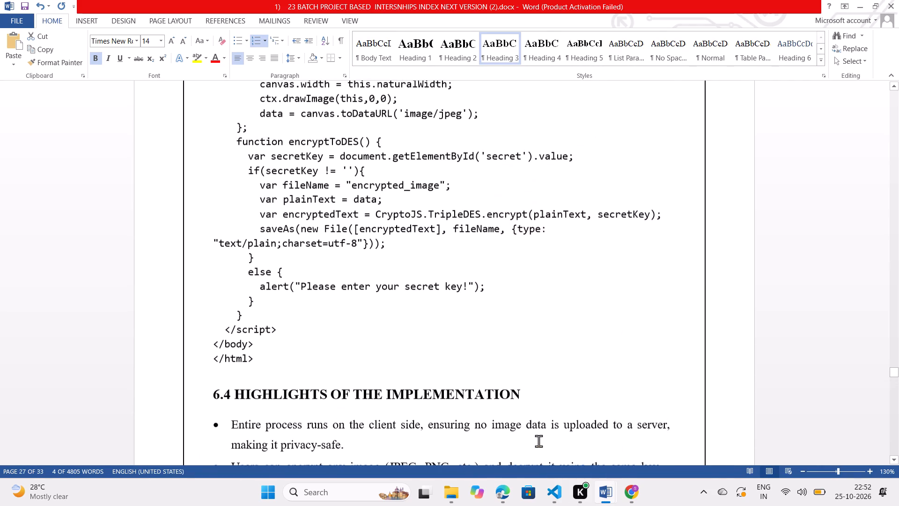
scroll(538, 441, "up", 7)
scroll(538, 441, "down", 1)
scroll(538, 441, "up", 2)
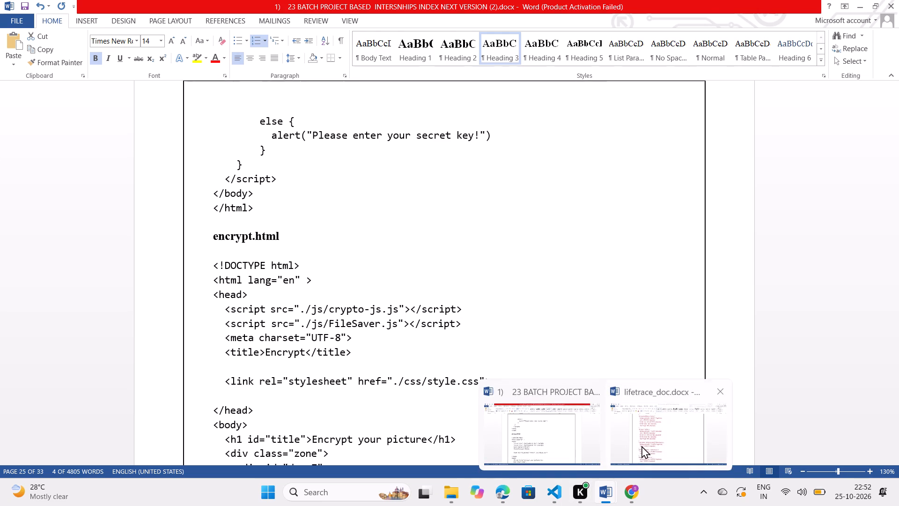
Return to lifetrace_doc.docx and review the app.py source code from the 6.3 heading to the end of the document.
left_click(643, 445)
left_click(362, 327)
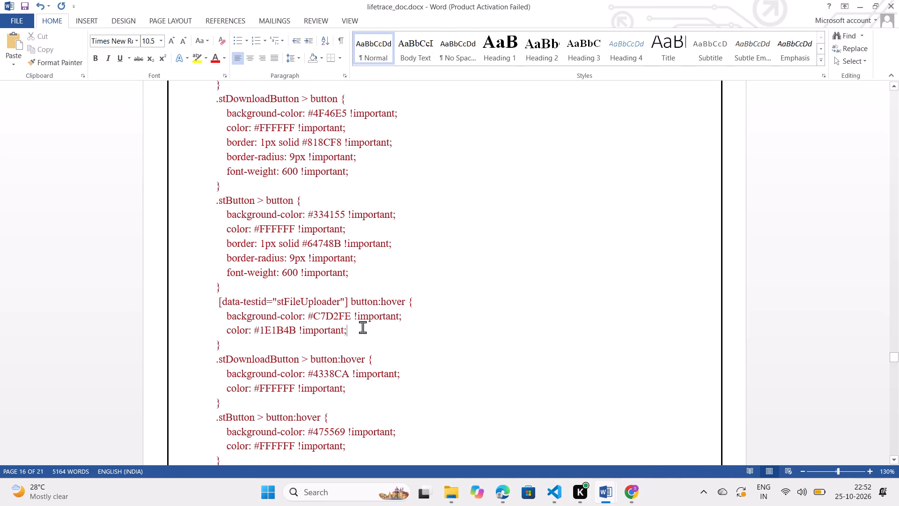
scroll(362, 327, "up", 8)
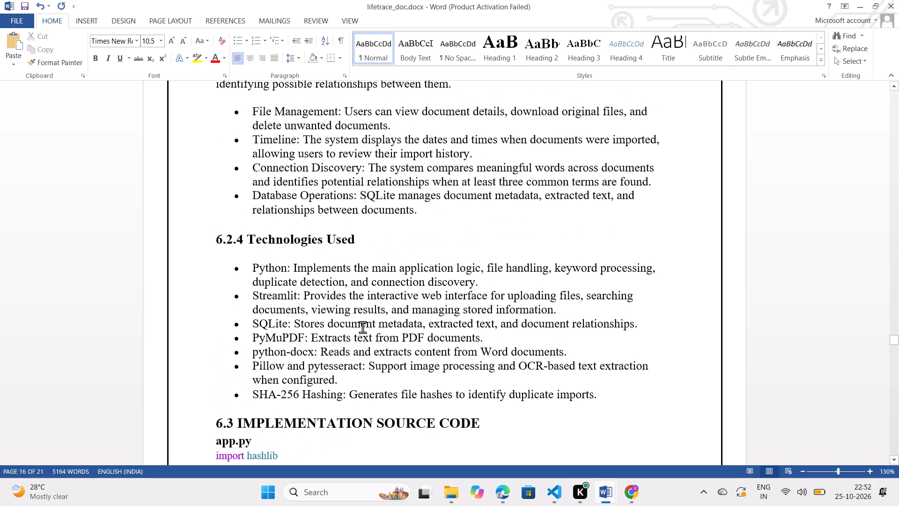
scroll(362, 327, "down", 9)
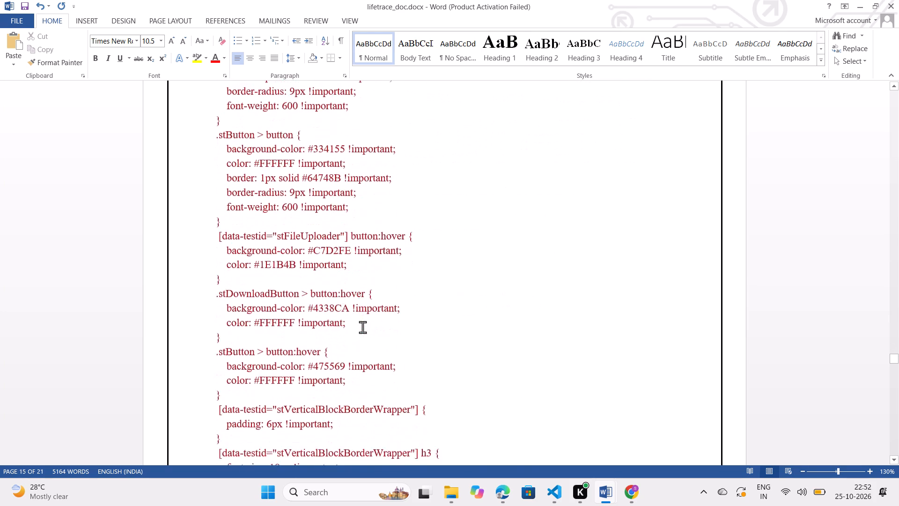
scroll(362, 327, "down", 6)
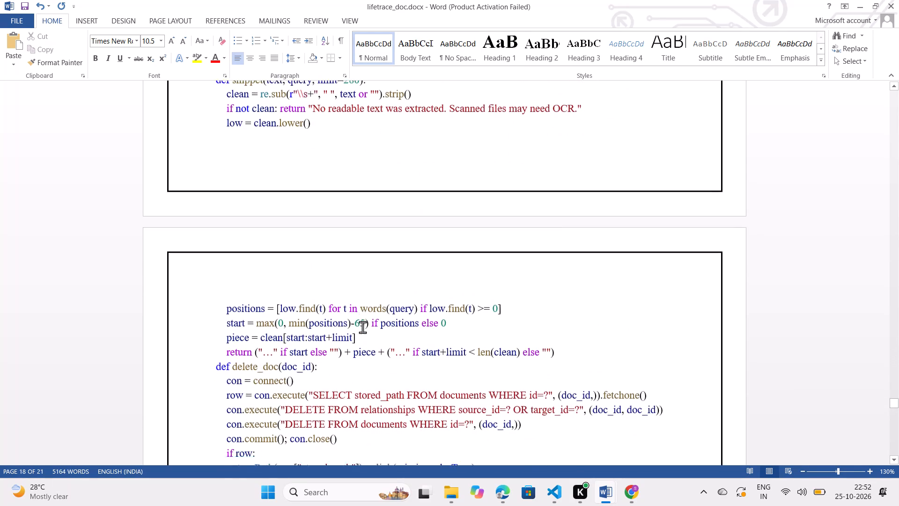
scroll(362, 327, "down", 6)
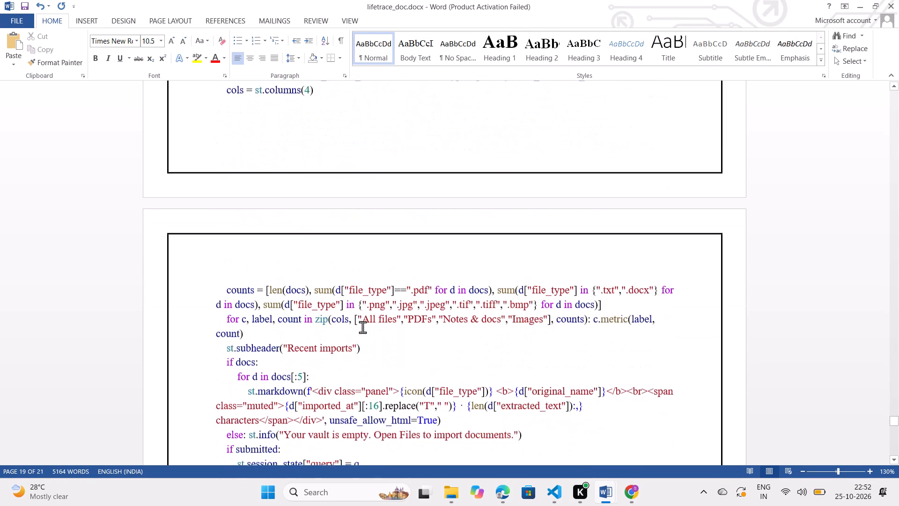
scroll(362, 327, "down", 6)
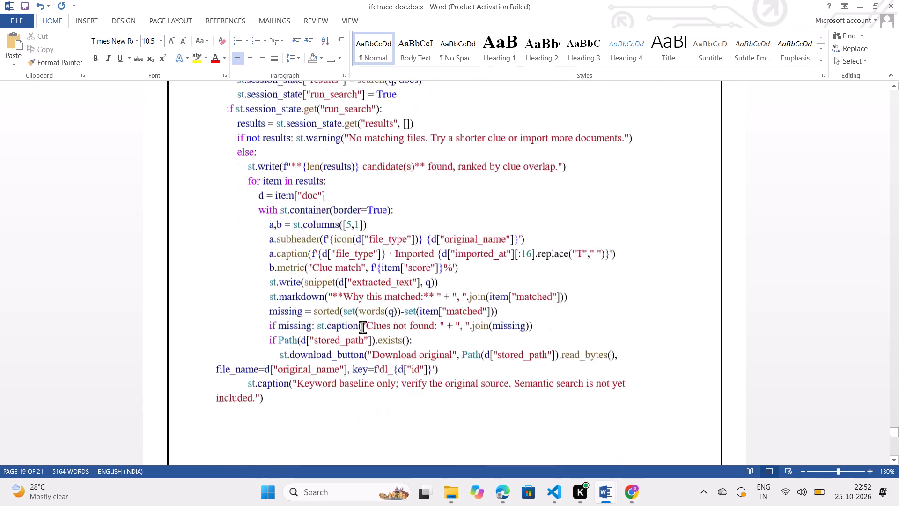
scroll(362, 327, "down", 4)
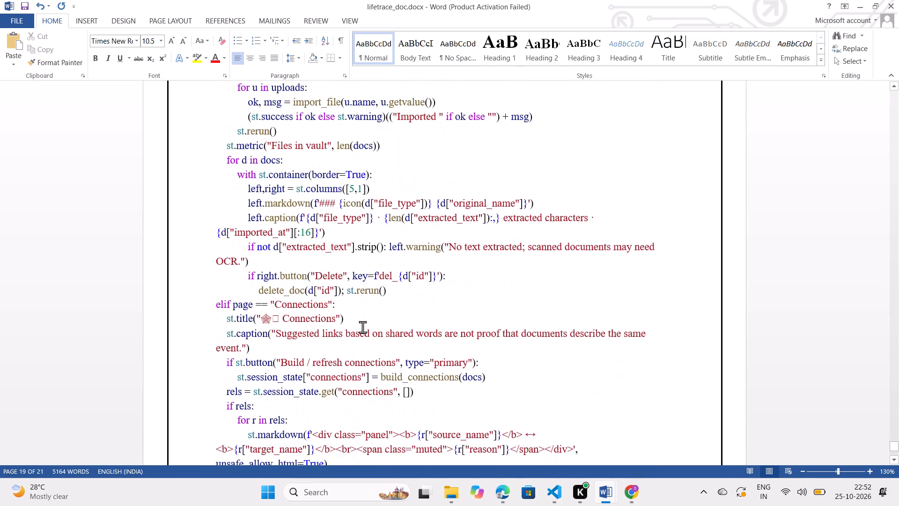
scroll(362, 327, "down", 4)
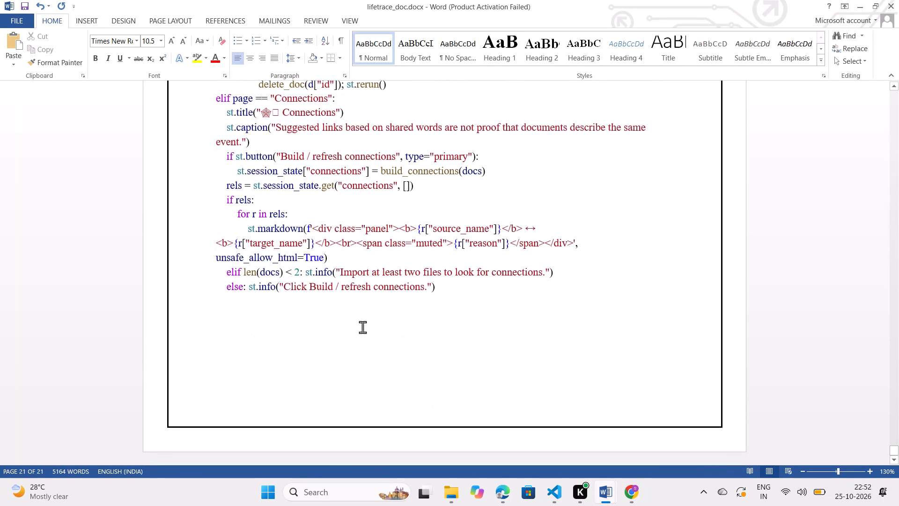
scroll(362, 327, "down", 1)
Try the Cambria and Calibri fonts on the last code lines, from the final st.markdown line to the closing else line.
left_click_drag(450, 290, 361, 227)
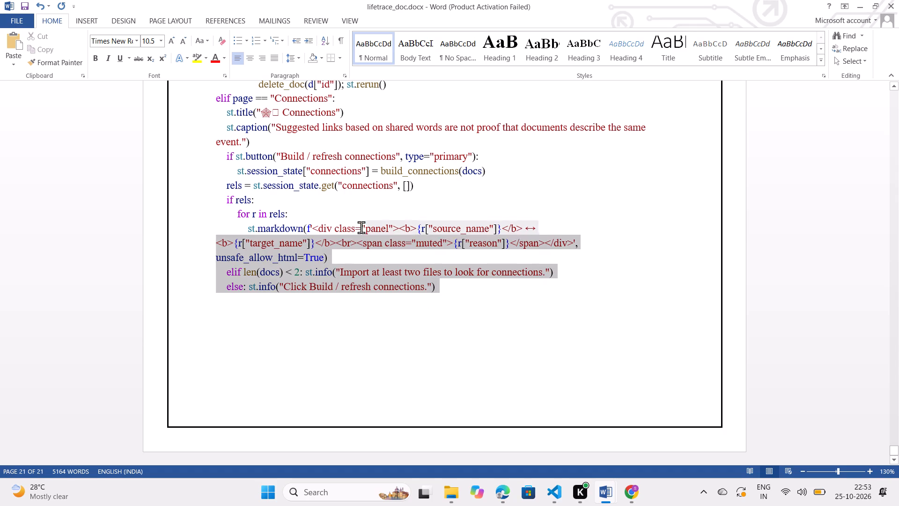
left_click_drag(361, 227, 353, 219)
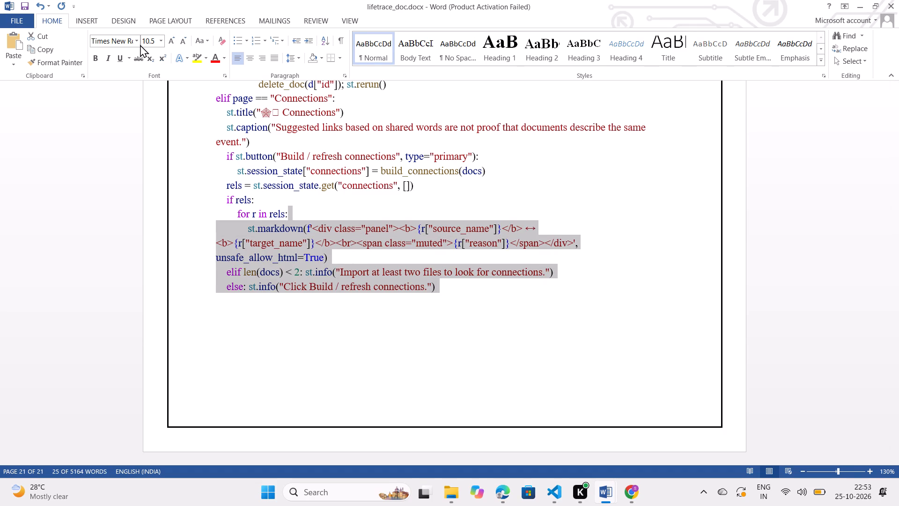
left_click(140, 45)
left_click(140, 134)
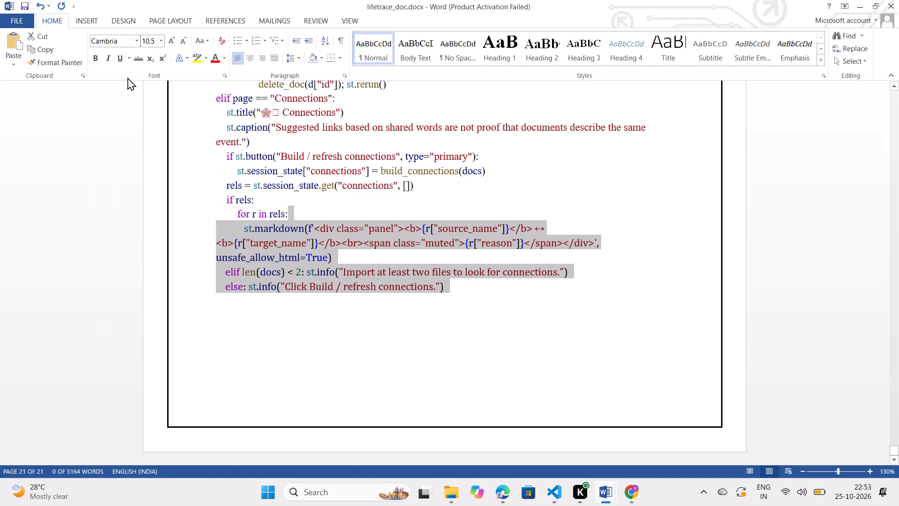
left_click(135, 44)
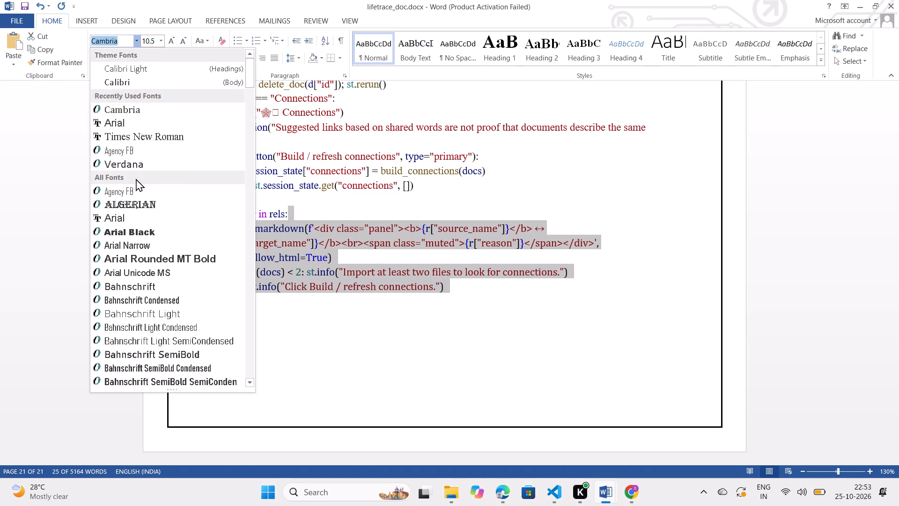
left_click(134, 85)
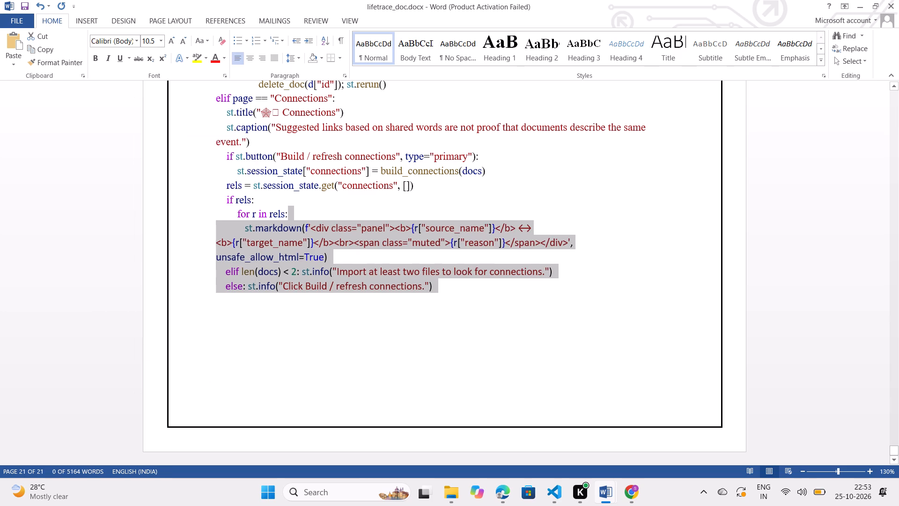
Set the font of the last code lines, from the final st.markdown line to the closing else line, to Centaur.
left_click(136, 41)
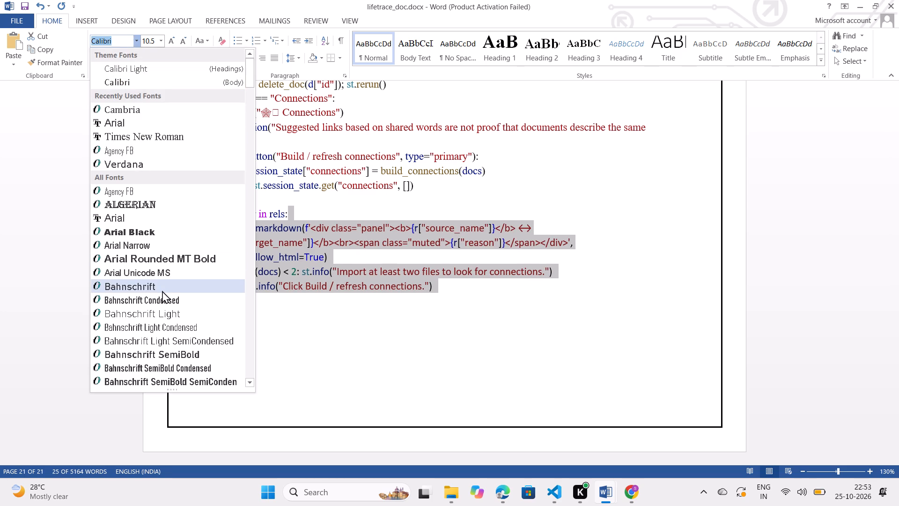
scroll(162, 290, "down", 4)
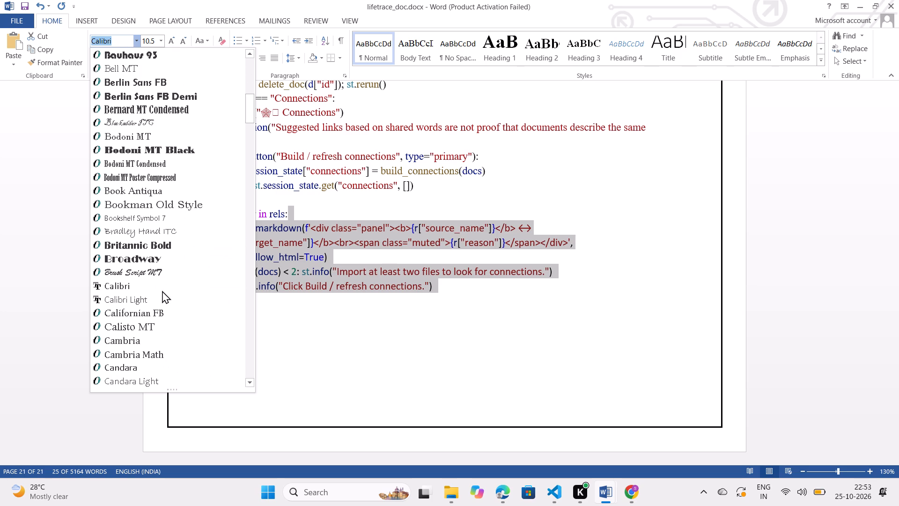
scroll(152, 331, "down", 1)
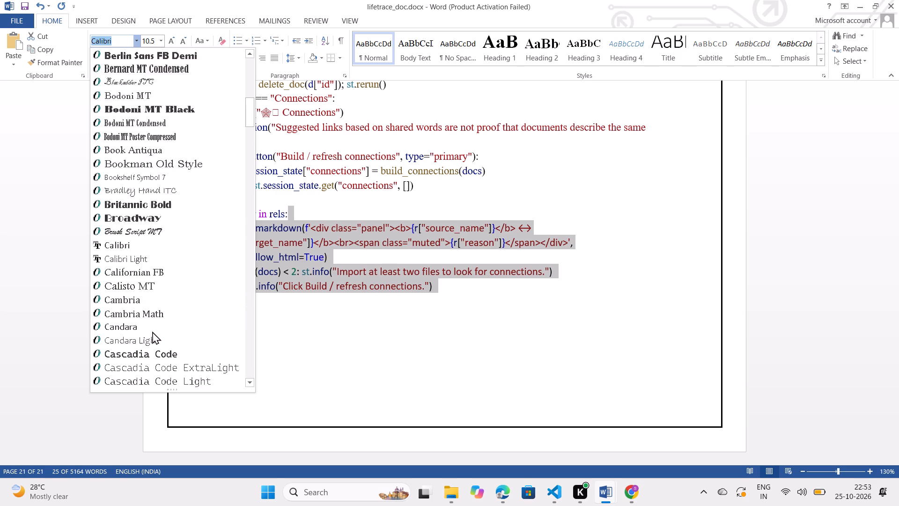
scroll(152, 331, "down", 3)
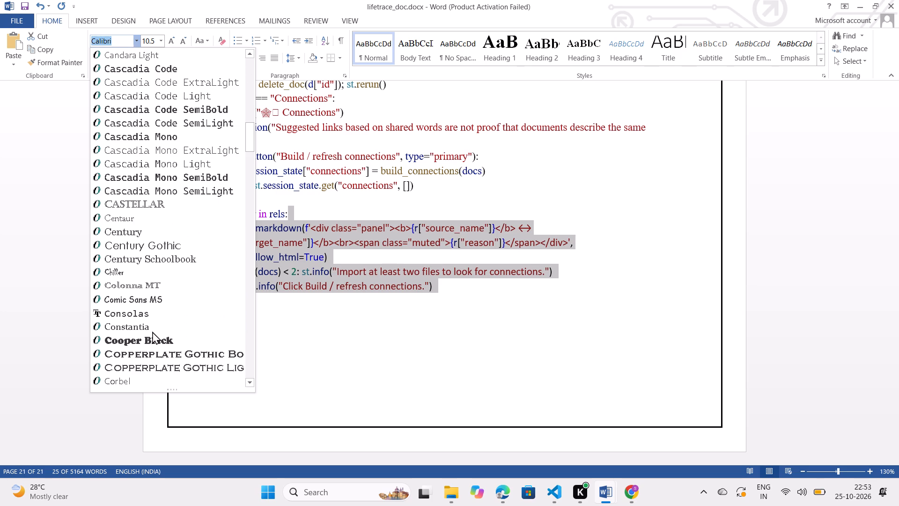
scroll(152, 331, "down", 1)
left_click(135, 218)
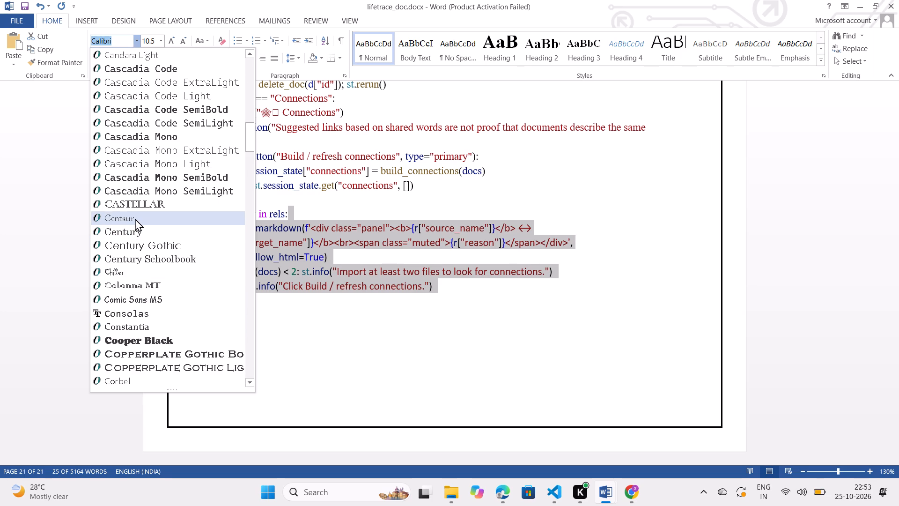
left_click(332, 301)
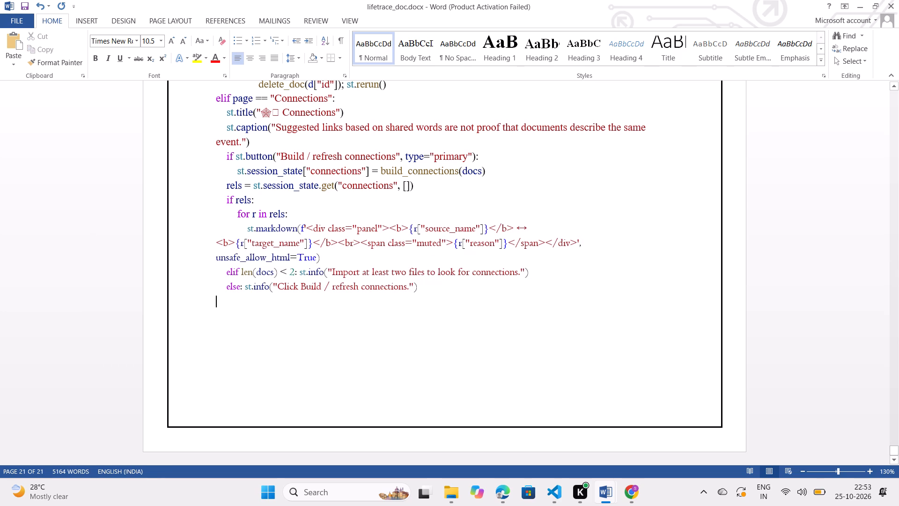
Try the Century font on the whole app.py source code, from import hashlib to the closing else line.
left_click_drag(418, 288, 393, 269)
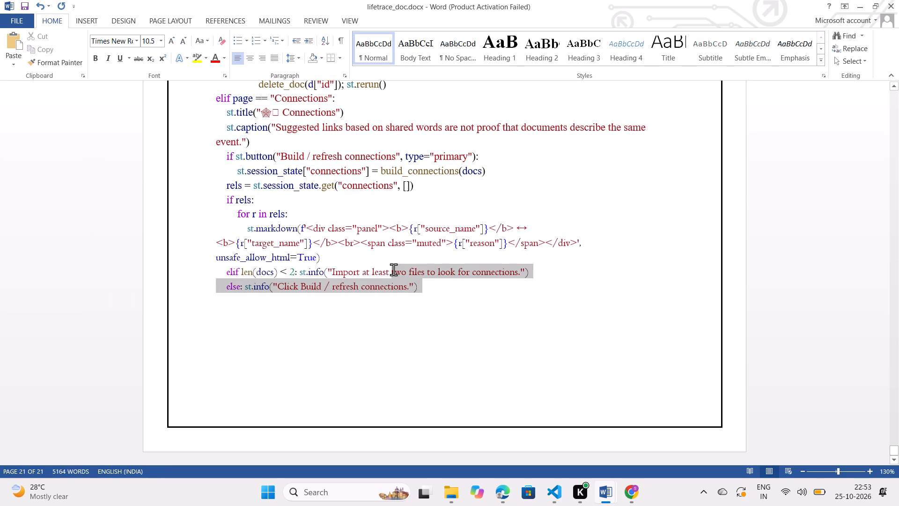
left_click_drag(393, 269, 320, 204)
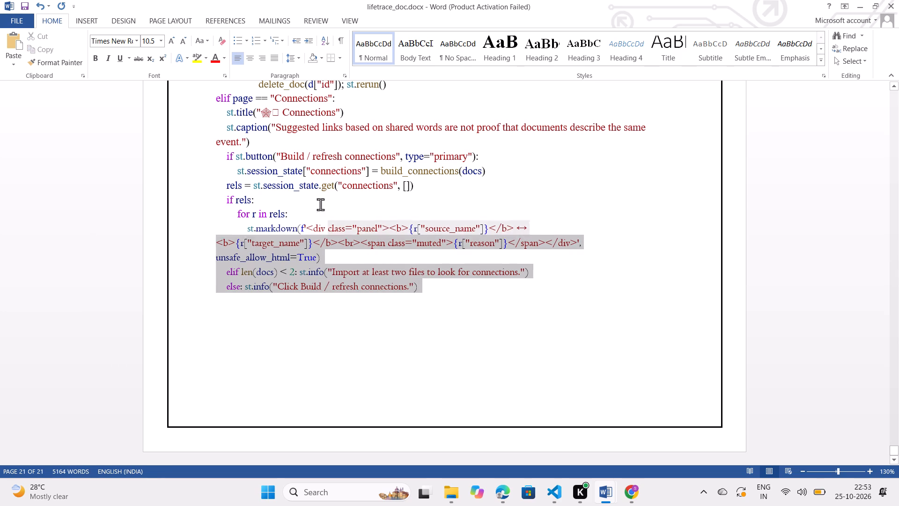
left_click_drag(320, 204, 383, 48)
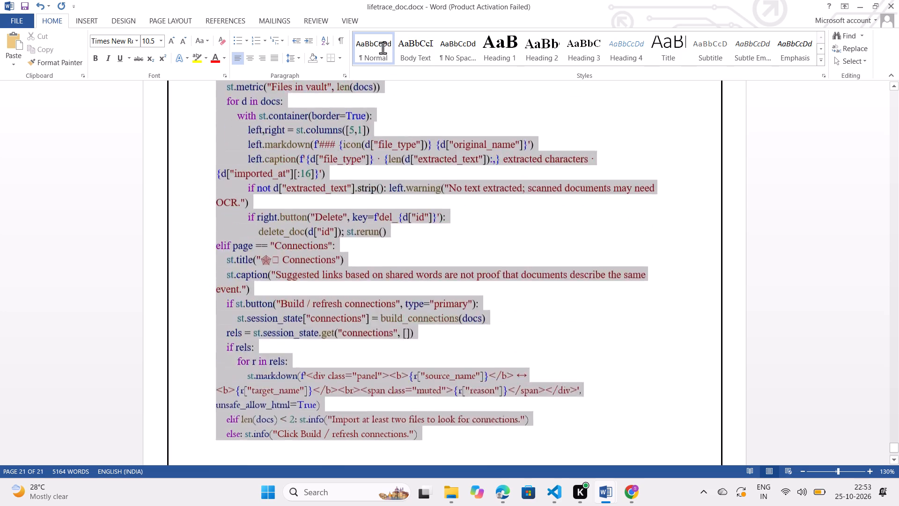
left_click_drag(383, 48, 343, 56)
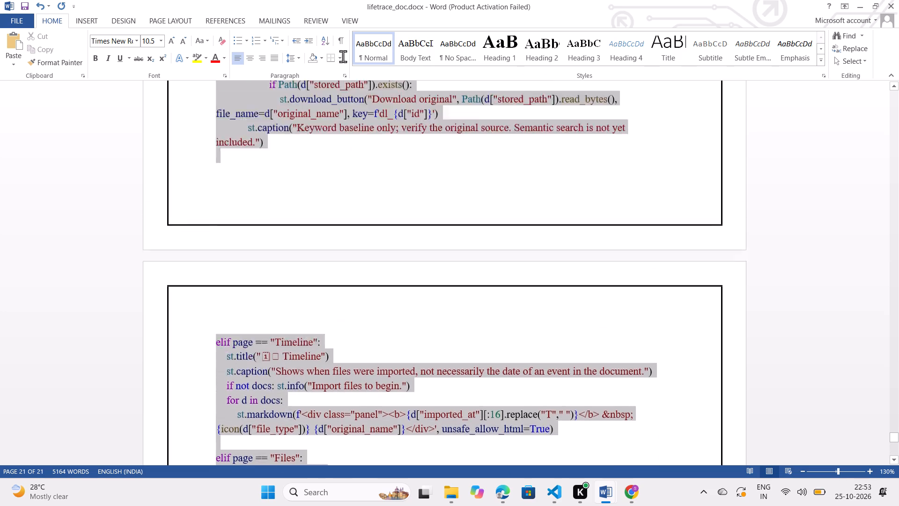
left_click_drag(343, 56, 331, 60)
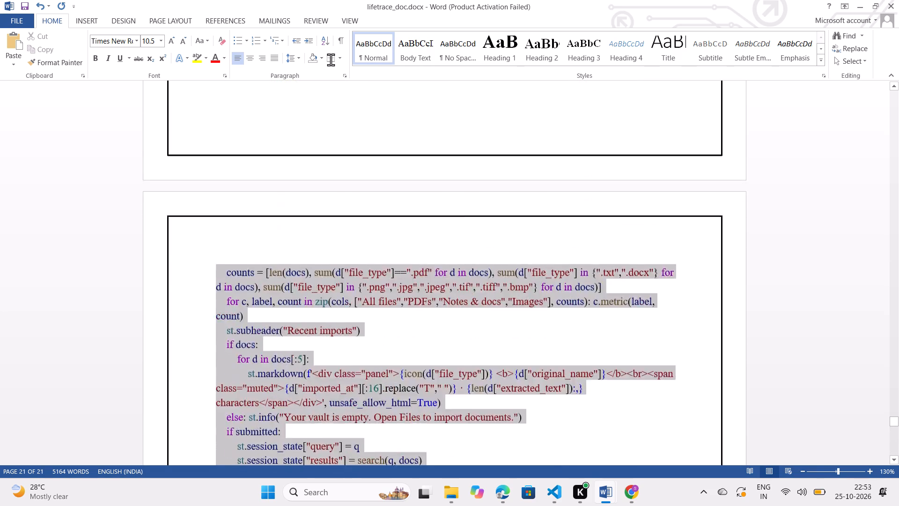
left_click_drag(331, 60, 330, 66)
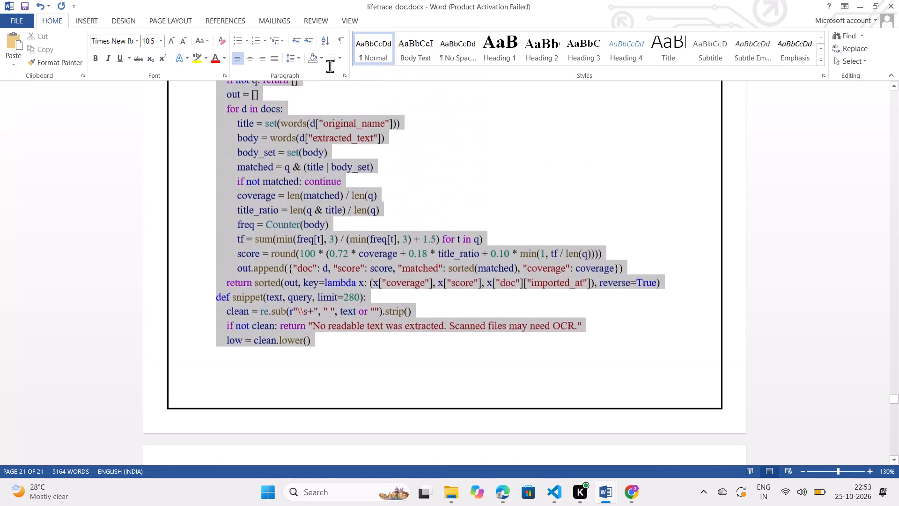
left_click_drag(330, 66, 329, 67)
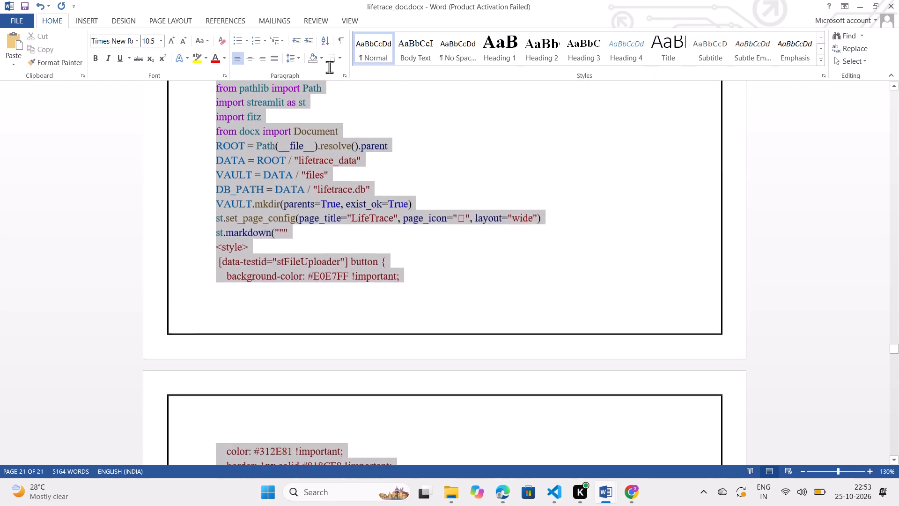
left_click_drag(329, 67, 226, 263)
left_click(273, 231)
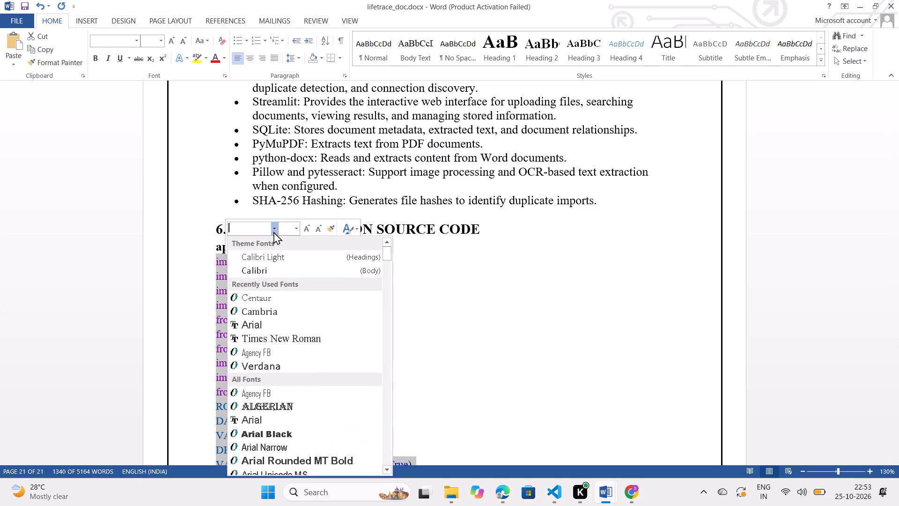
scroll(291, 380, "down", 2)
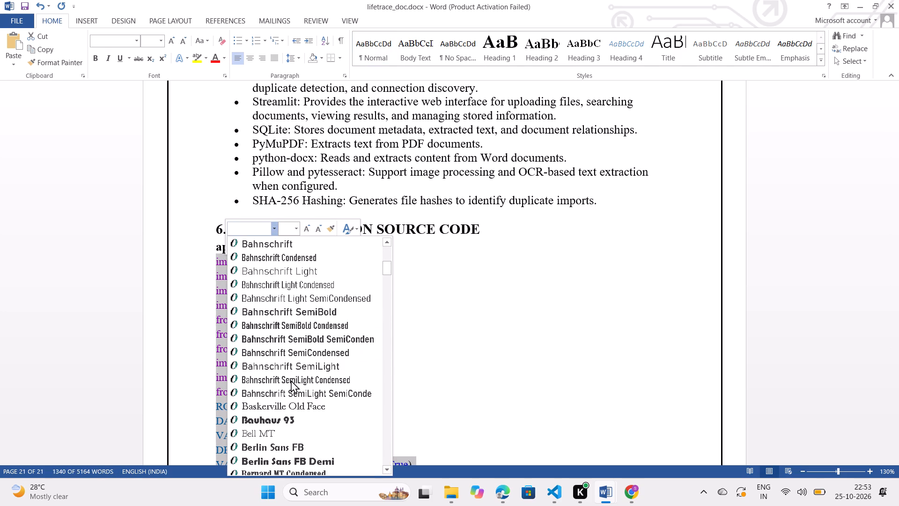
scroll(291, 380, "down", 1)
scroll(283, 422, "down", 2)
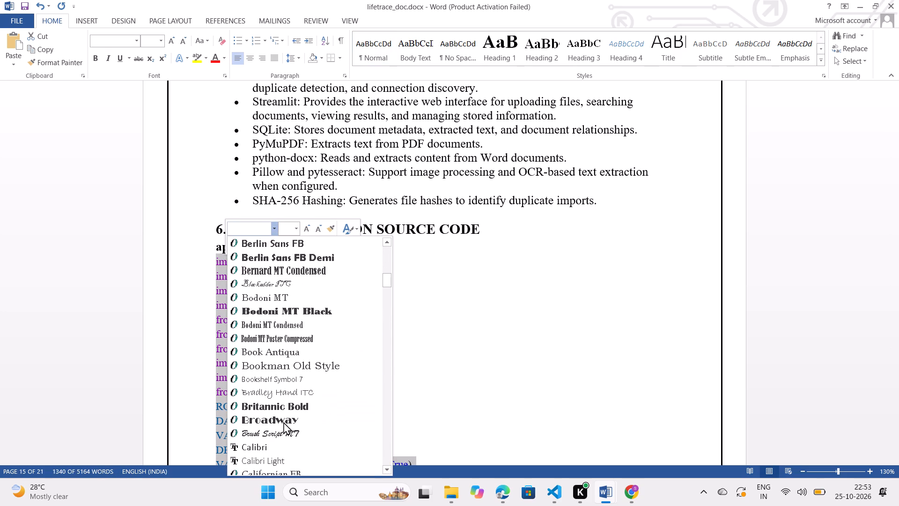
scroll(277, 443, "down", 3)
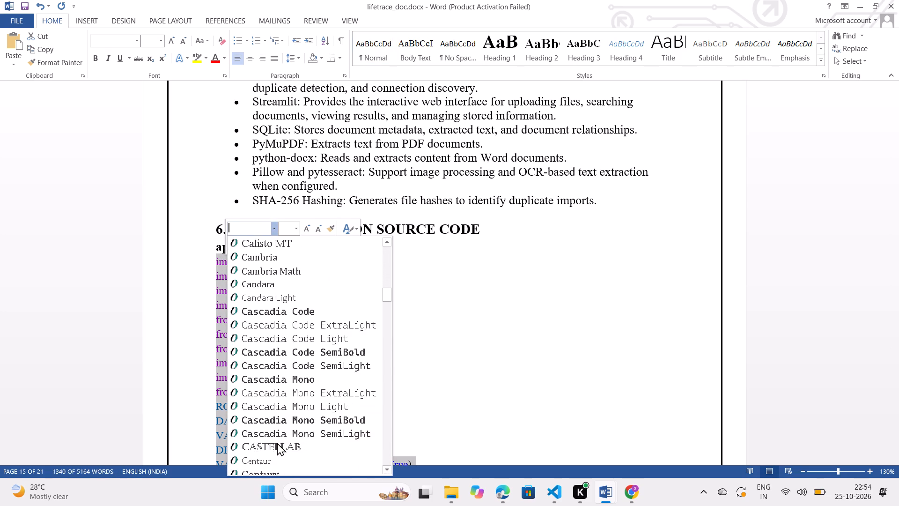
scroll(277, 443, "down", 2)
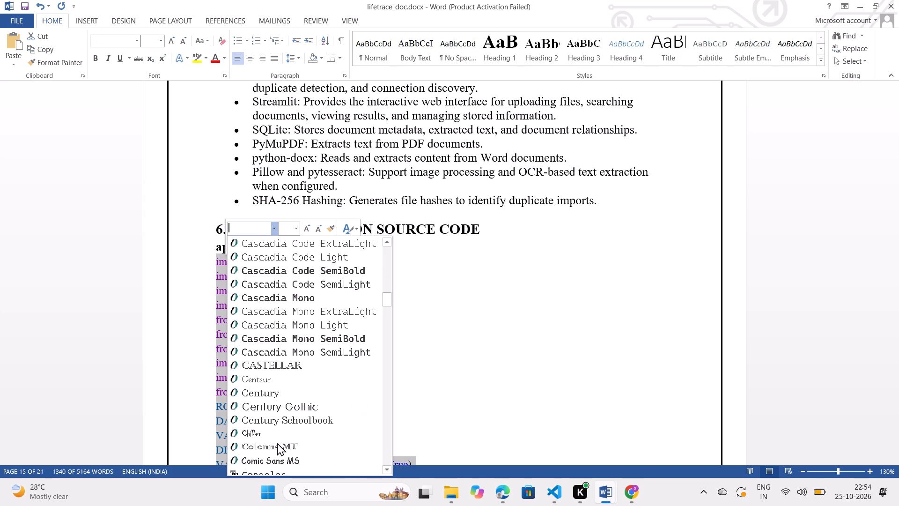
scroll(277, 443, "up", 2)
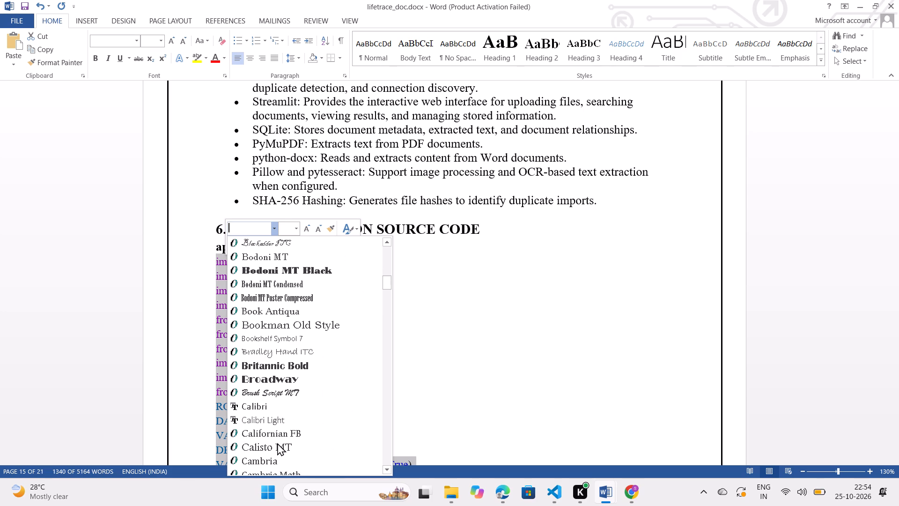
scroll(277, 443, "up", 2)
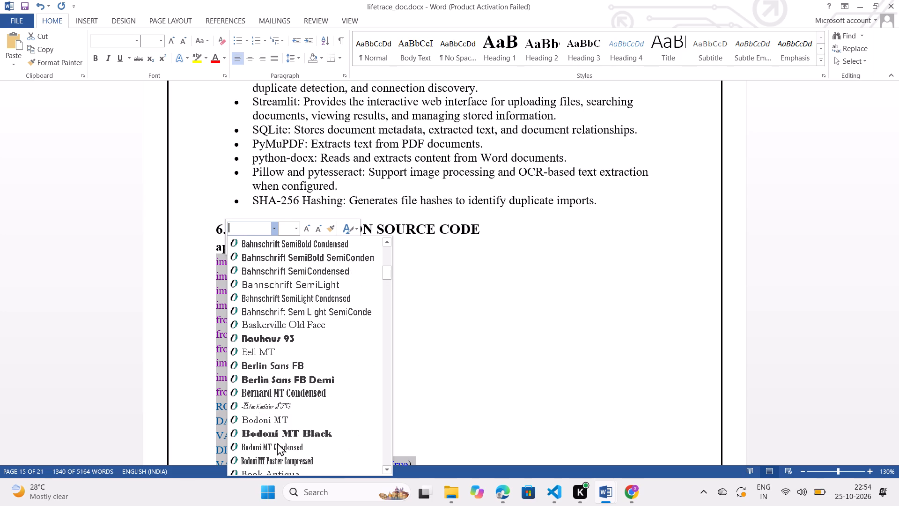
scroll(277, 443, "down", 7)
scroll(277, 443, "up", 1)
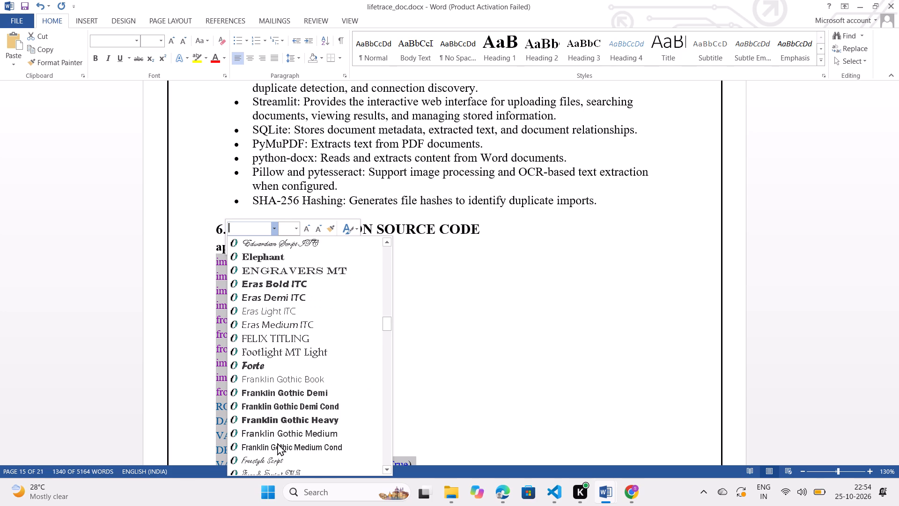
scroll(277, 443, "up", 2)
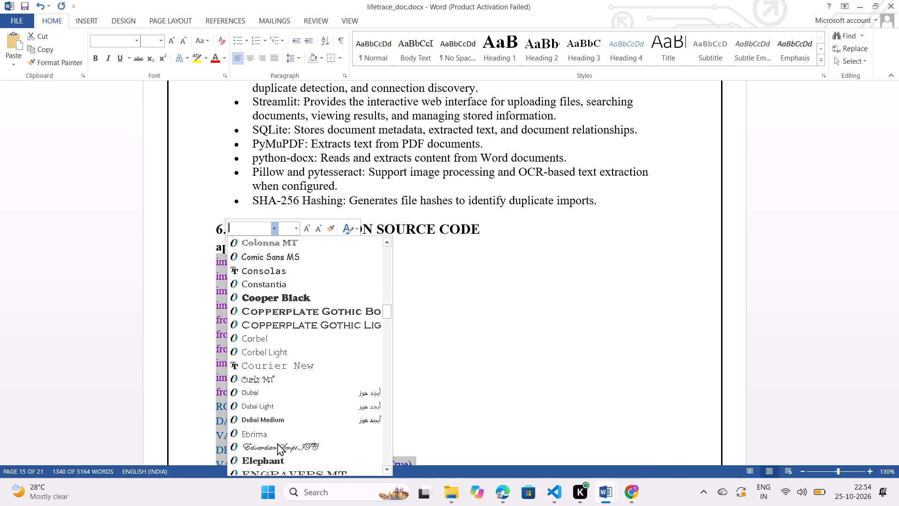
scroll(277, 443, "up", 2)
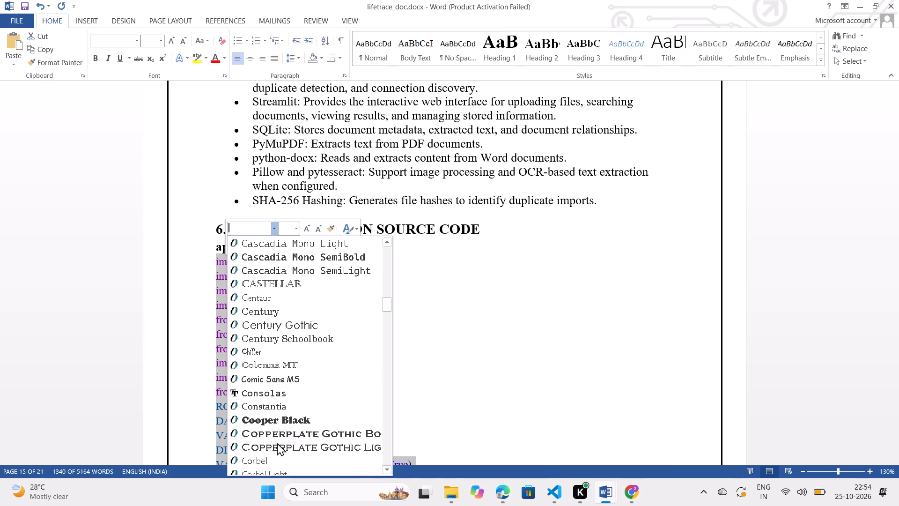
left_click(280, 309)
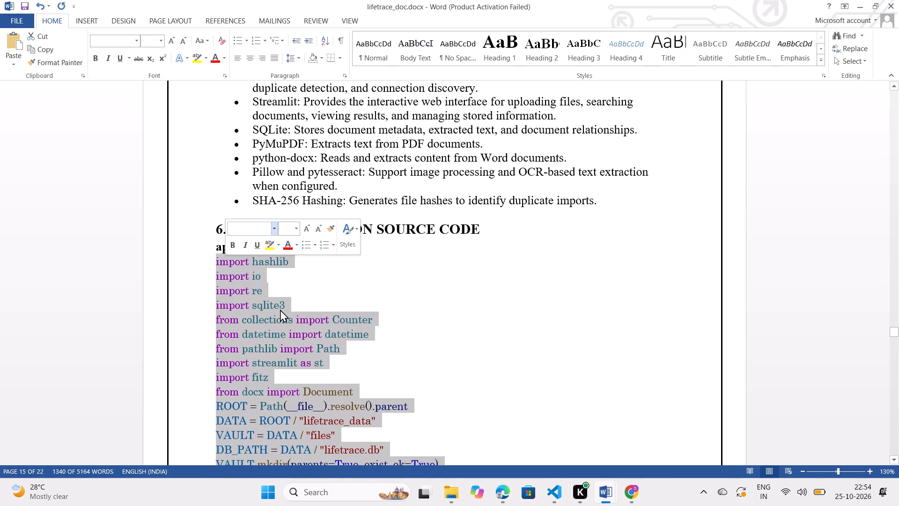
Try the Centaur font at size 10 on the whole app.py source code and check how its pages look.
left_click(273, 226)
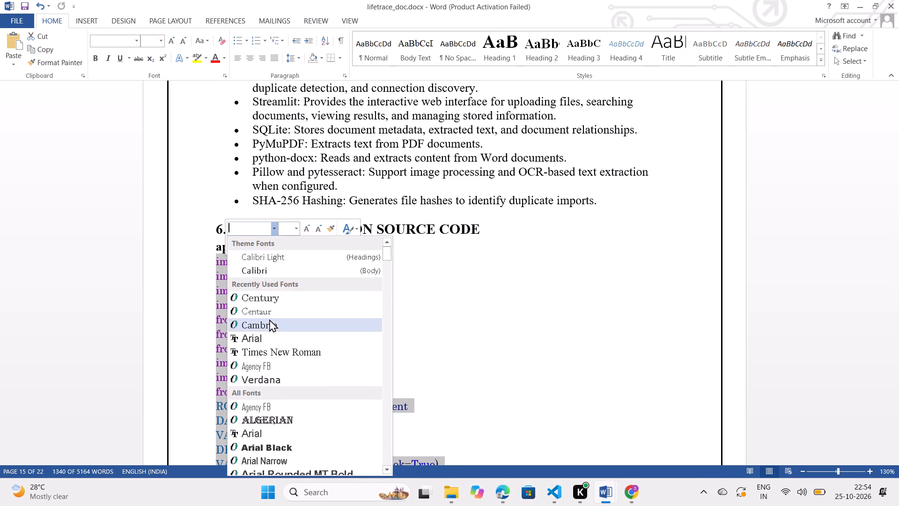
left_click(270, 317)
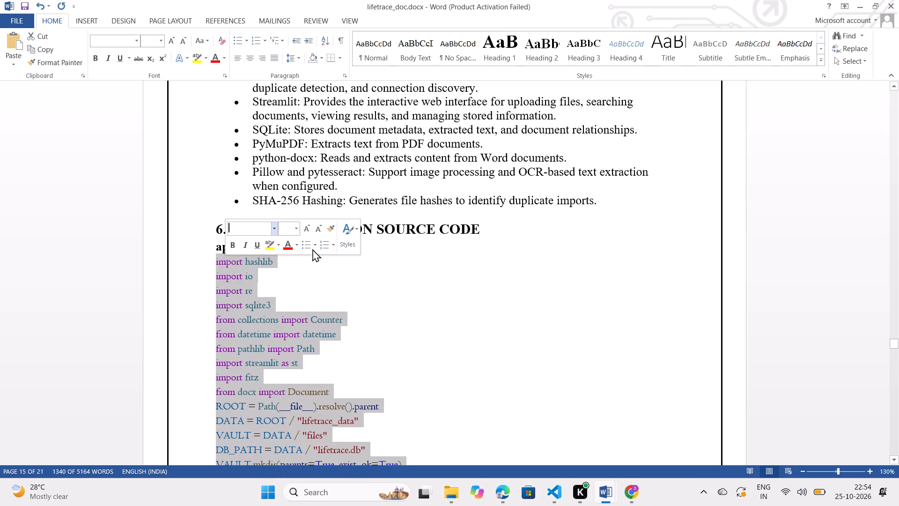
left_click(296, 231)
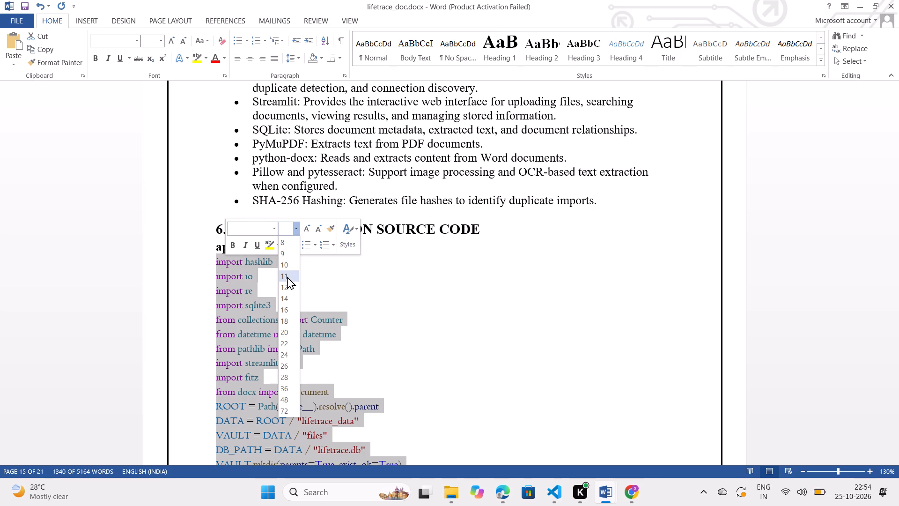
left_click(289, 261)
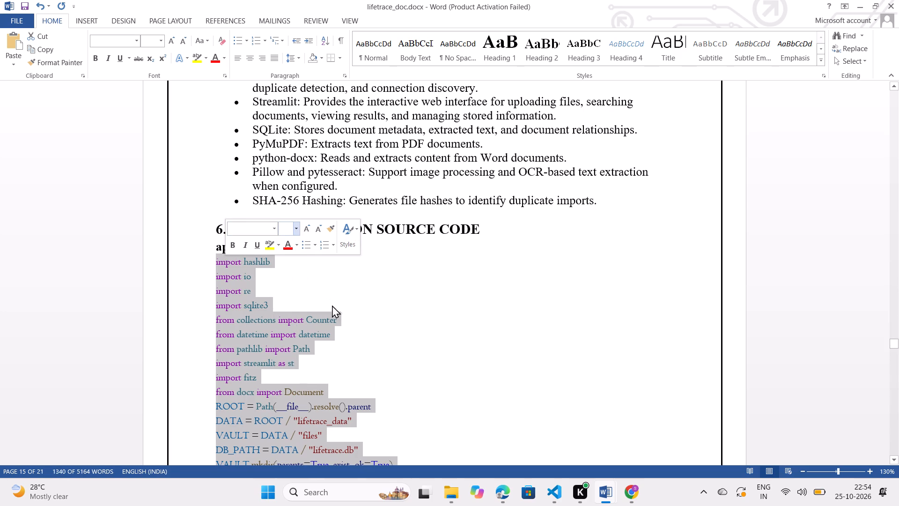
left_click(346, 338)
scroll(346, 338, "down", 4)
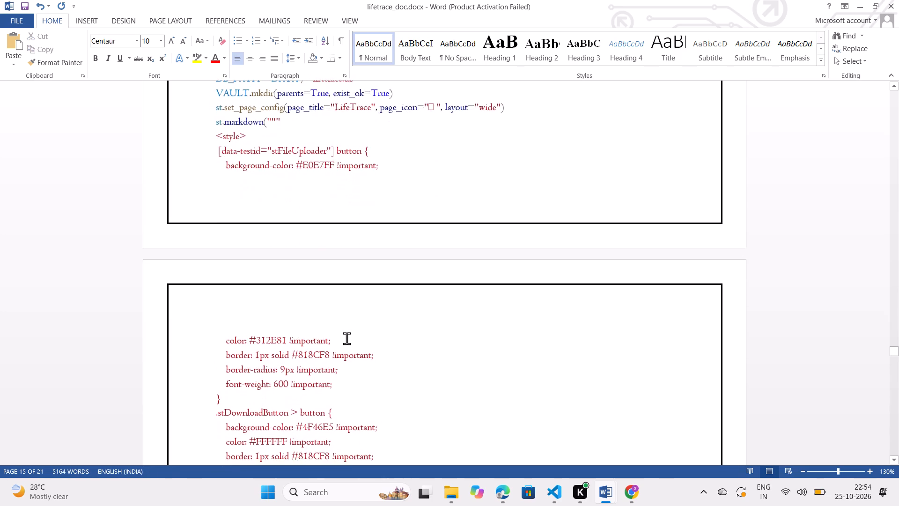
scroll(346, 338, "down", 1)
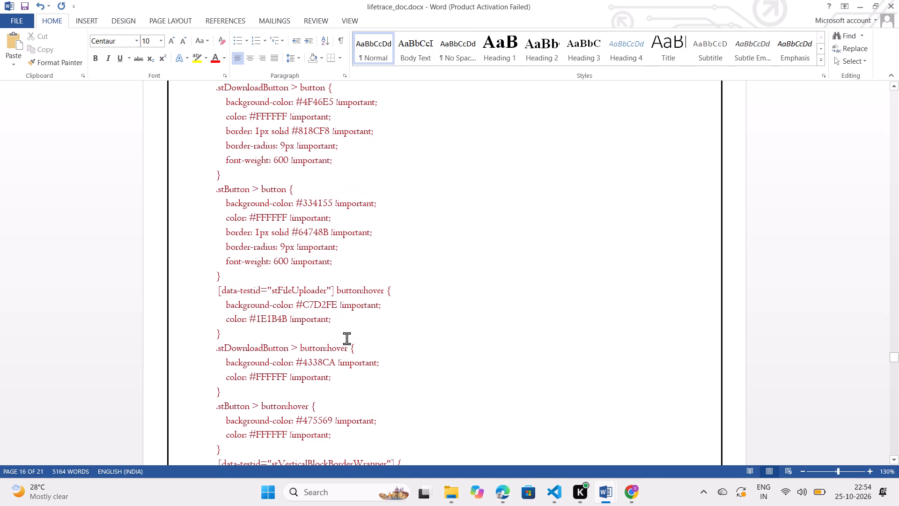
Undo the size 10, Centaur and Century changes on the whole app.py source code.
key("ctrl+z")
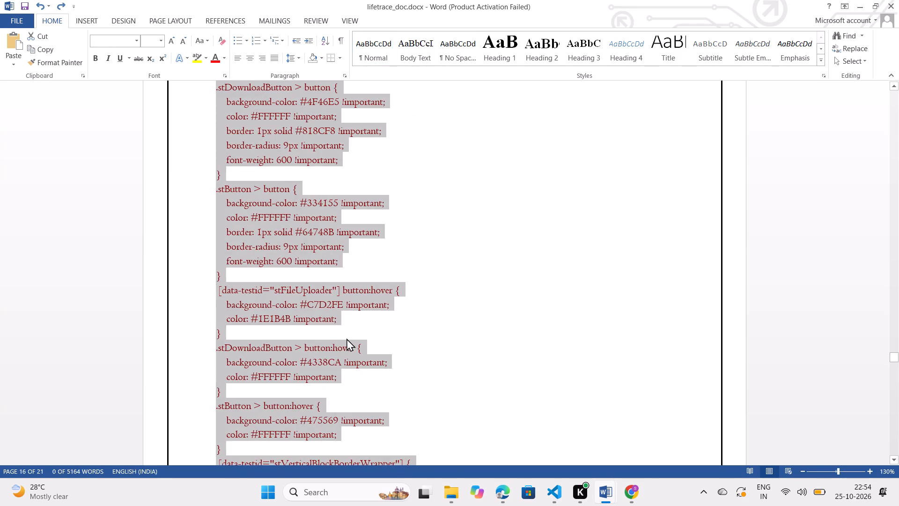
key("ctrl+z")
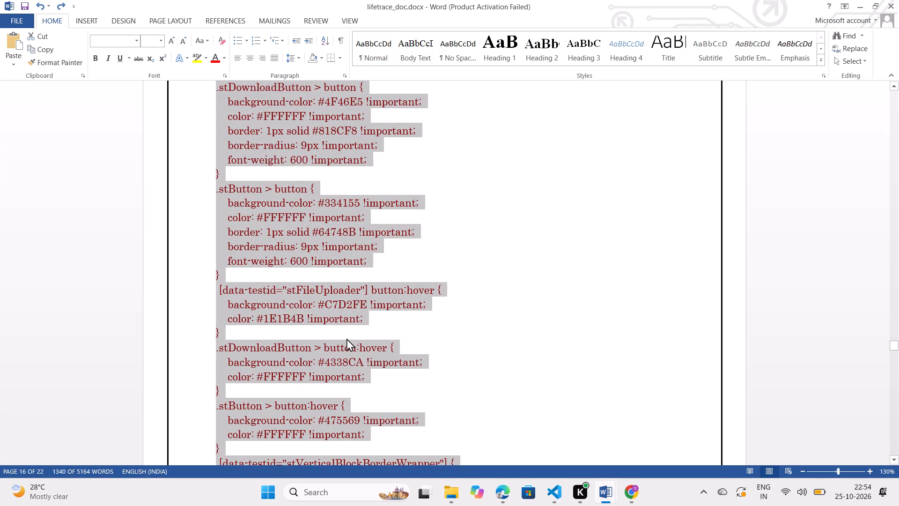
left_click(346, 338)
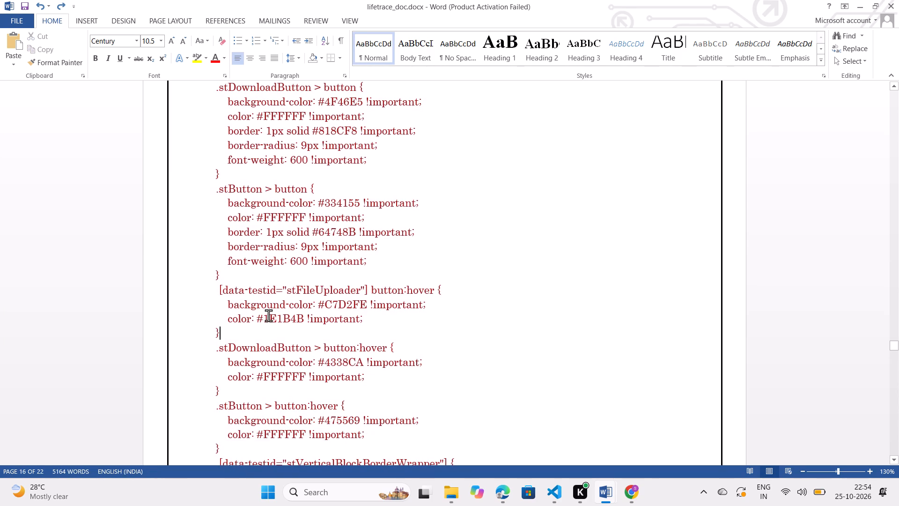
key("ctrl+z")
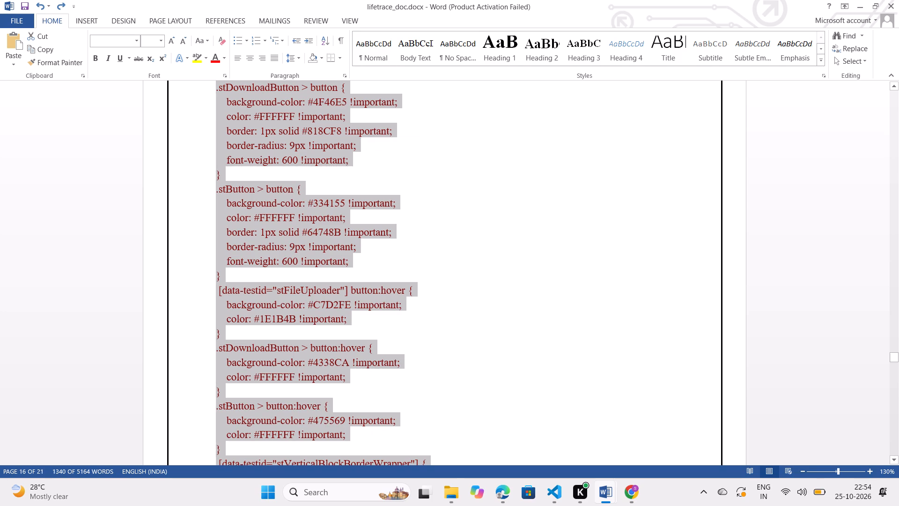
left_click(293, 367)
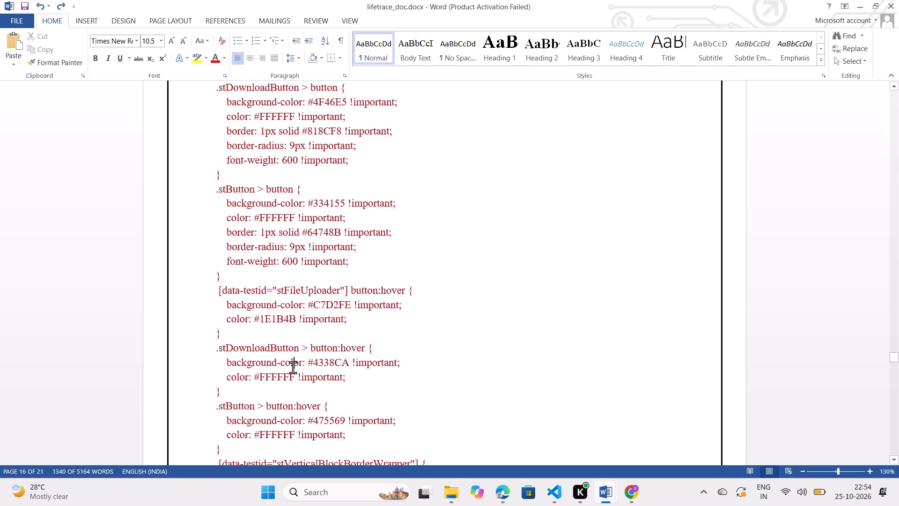
Review the font and page layout of the app.py source code in section 6.3.
scroll(293, 367, "down", 15)
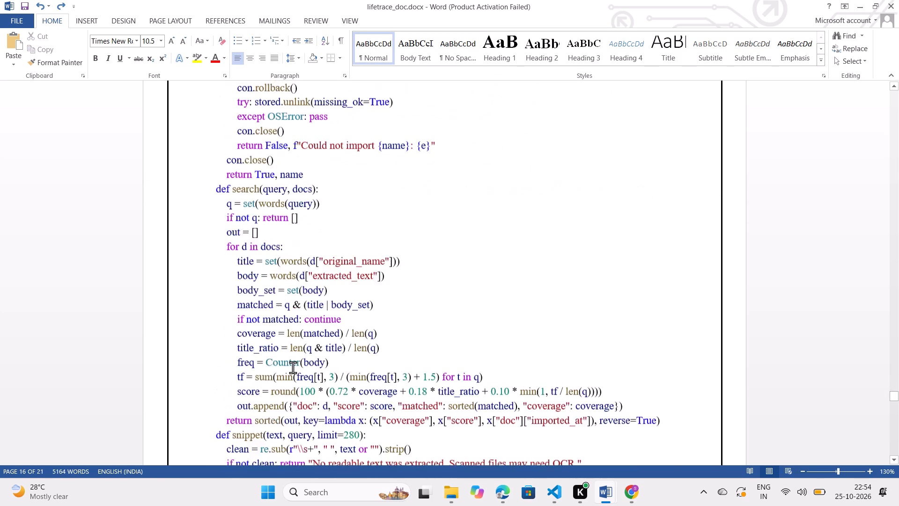
scroll(293, 367, "down", 9)
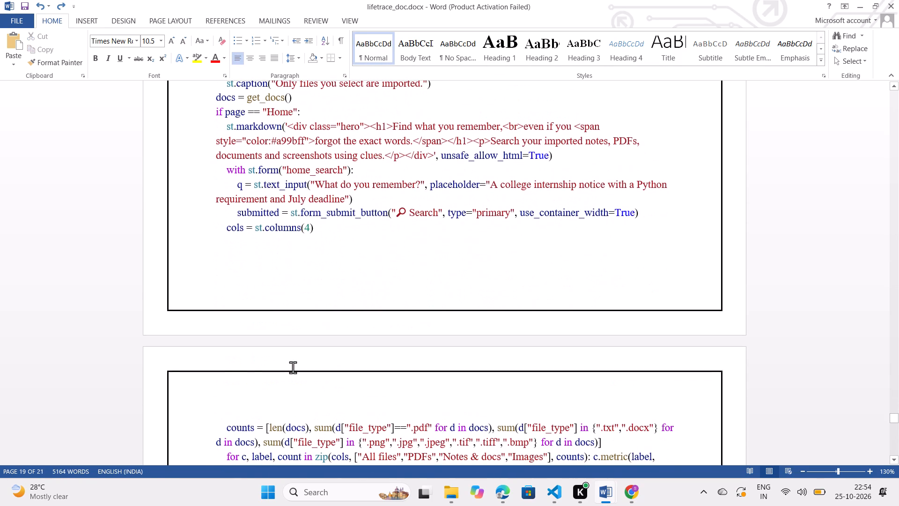
scroll(293, 367, "up", 5)
scroll(293, 367, "right", 1)
scroll(293, 367, "up", 1)
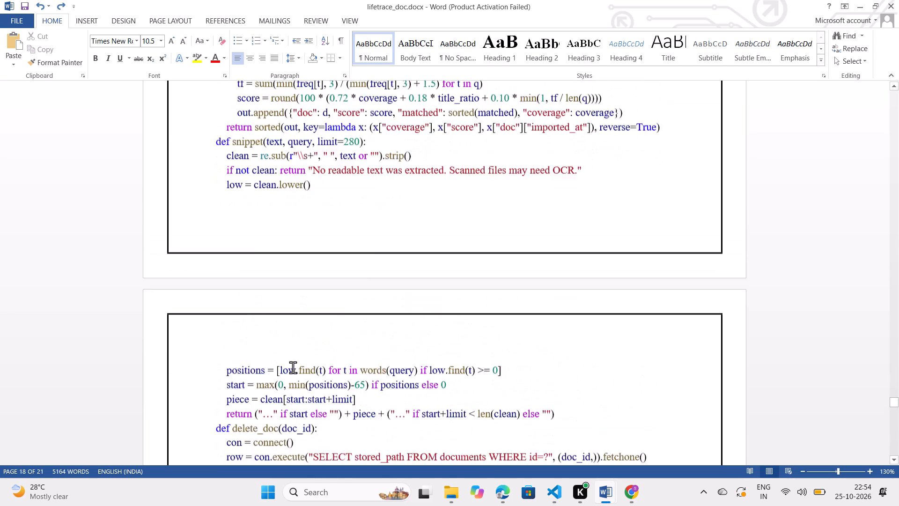
scroll(293, 367, "up", 6)
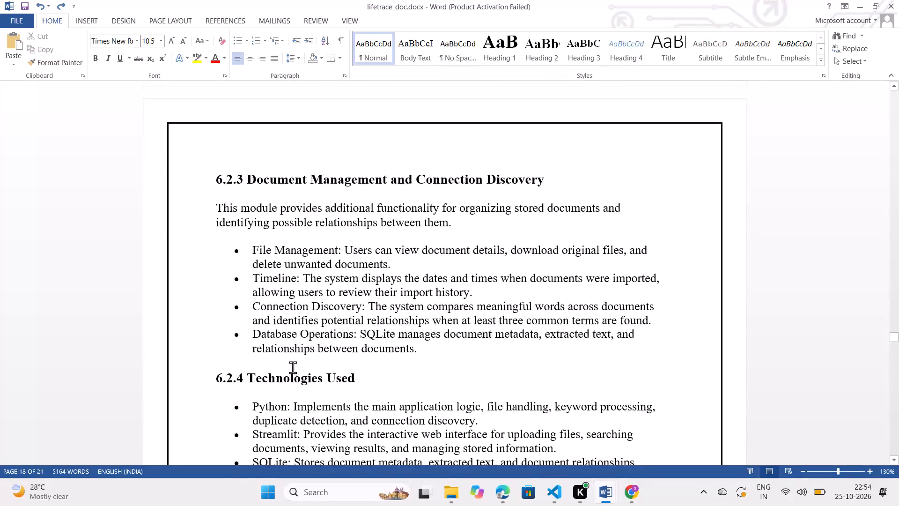
scroll(293, 367, "down", 7)
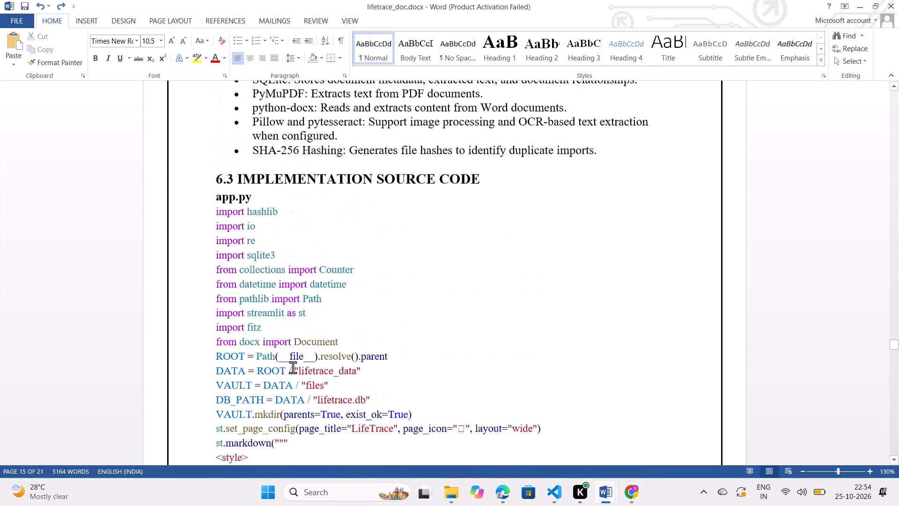
scroll(293, 367, "down", 2)
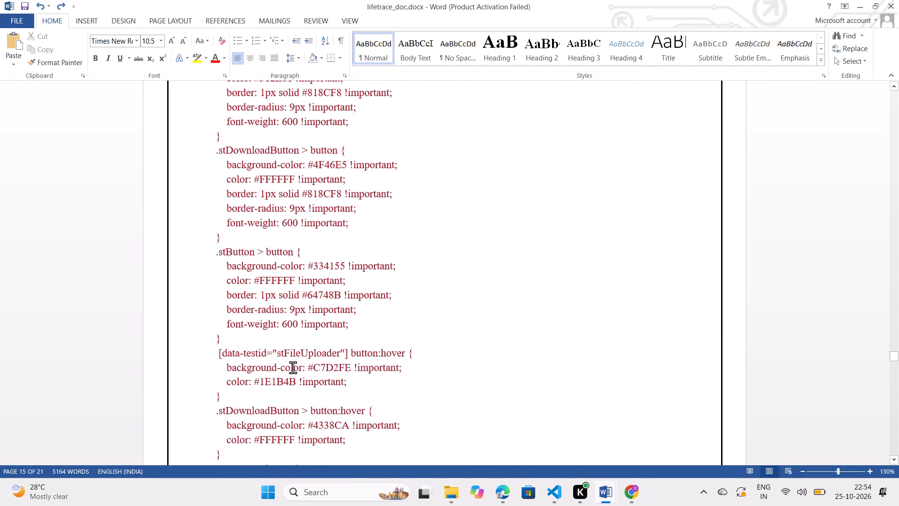
Review the app.py source code pages from the button styling rules through to the closing else line.
scroll(293, 367, "down", 9)
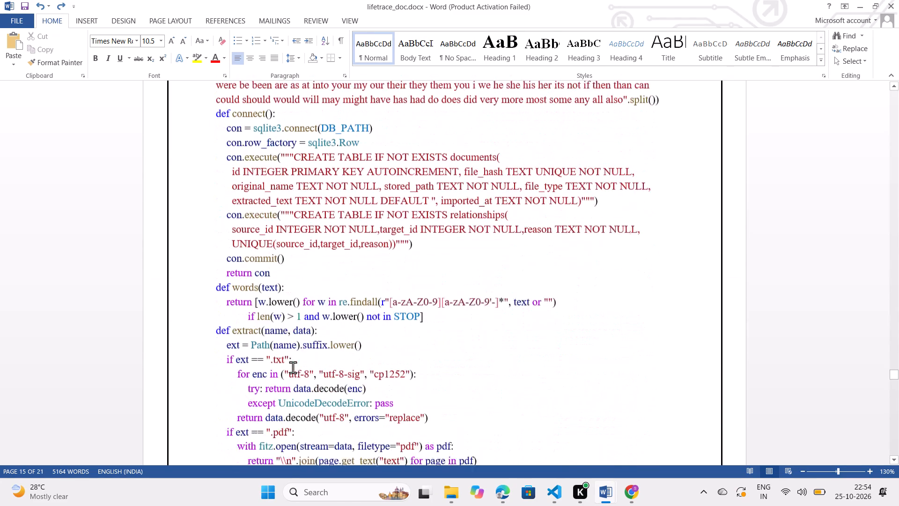
scroll(293, 367, "down", 9)
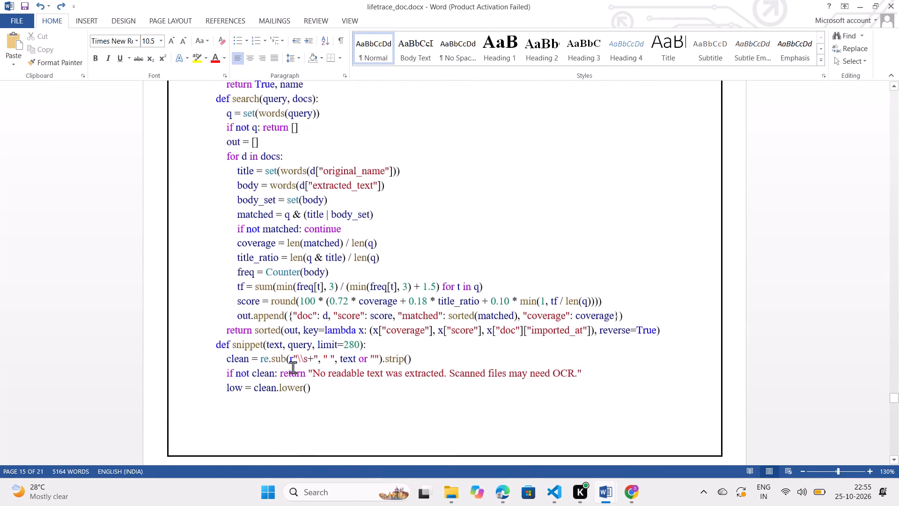
scroll(293, 367, "down", 8)
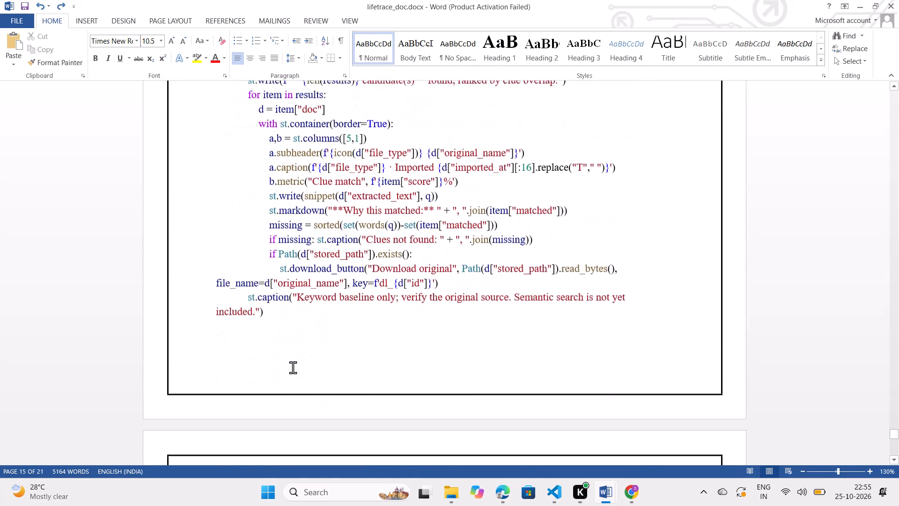
scroll(293, 367, "down", 9)
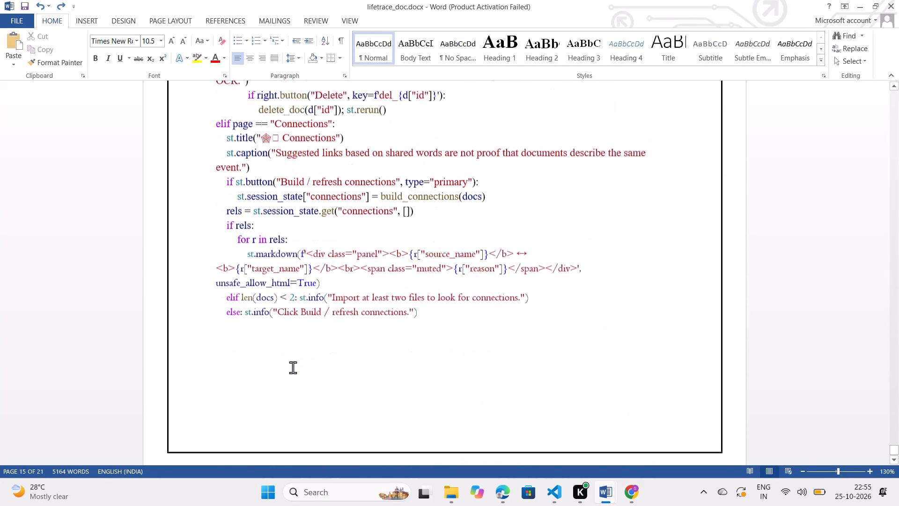
scroll(293, 367, "down", 20)
scroll(293, 367, "down", 1)
Recheck the app.py code layout and page breaks back to the 6.3 heading, and return to the blank space after the code.
scroll(293, 367, "up", 1)
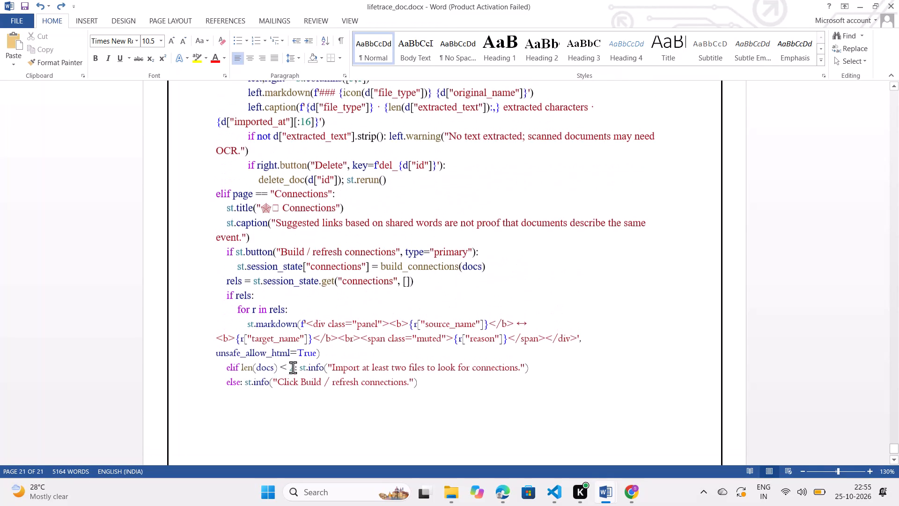
scroll(293, 367, "up", 11)
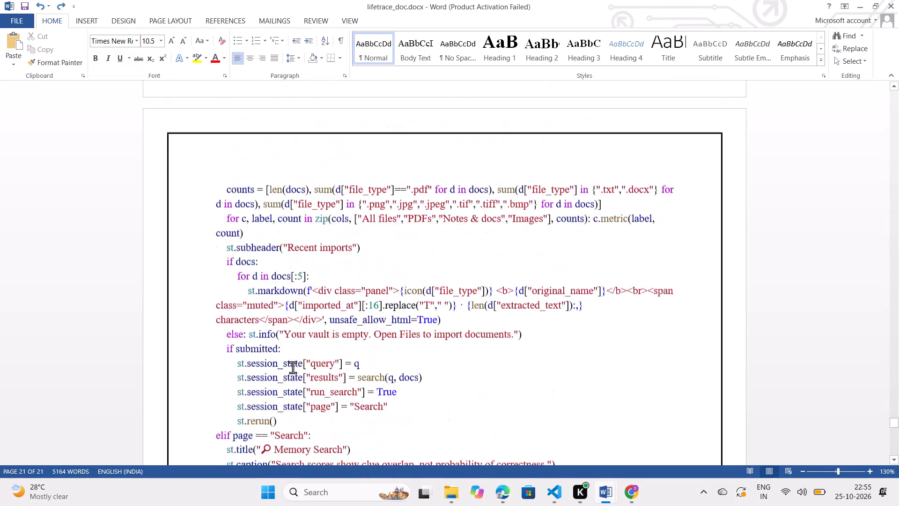
scroll(293, 367, "up", 7)
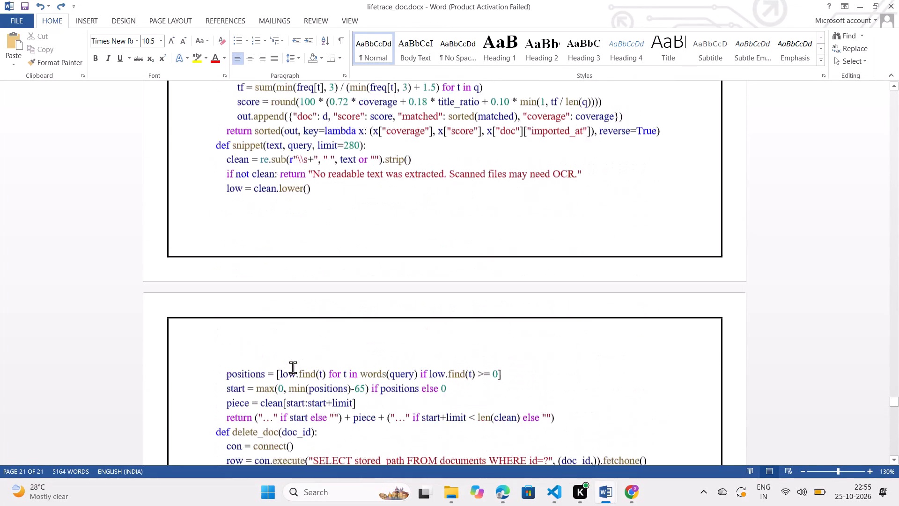
scroll(293, 367, "up", 5)
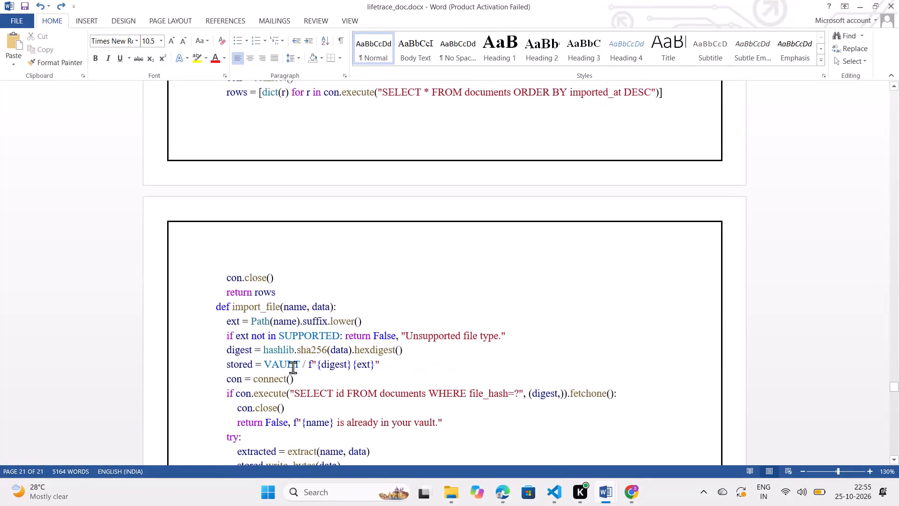
scroll(293, 367, "up", 7)
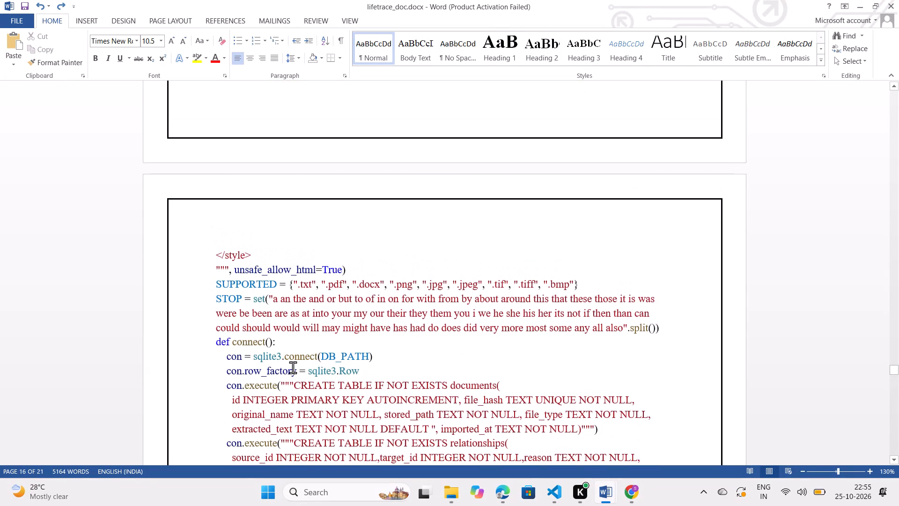
scroll(293, 367, "up", 1)
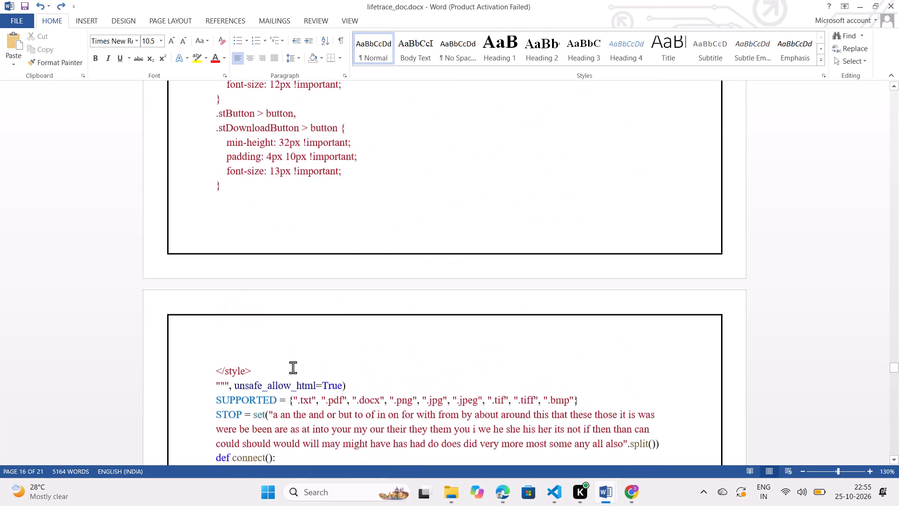
scroll(293, 367, "up", 5)
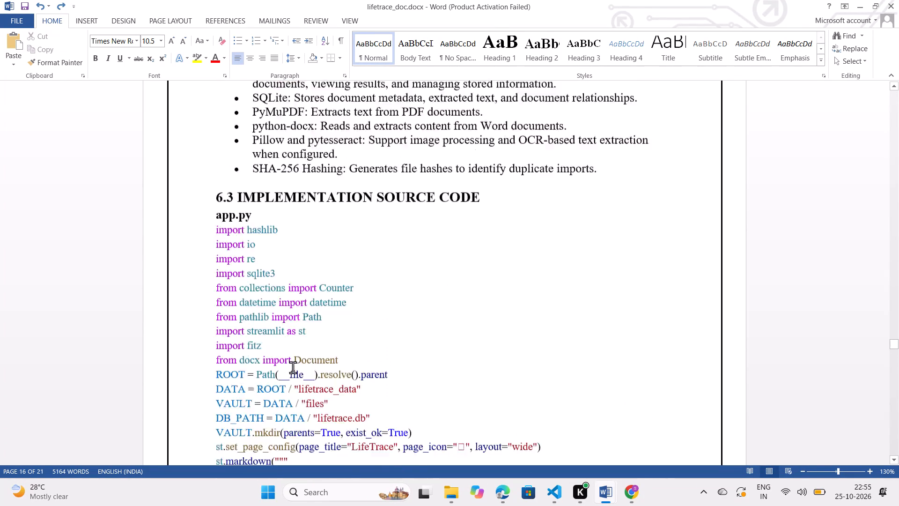
scroll(293, 367, "up", 2)
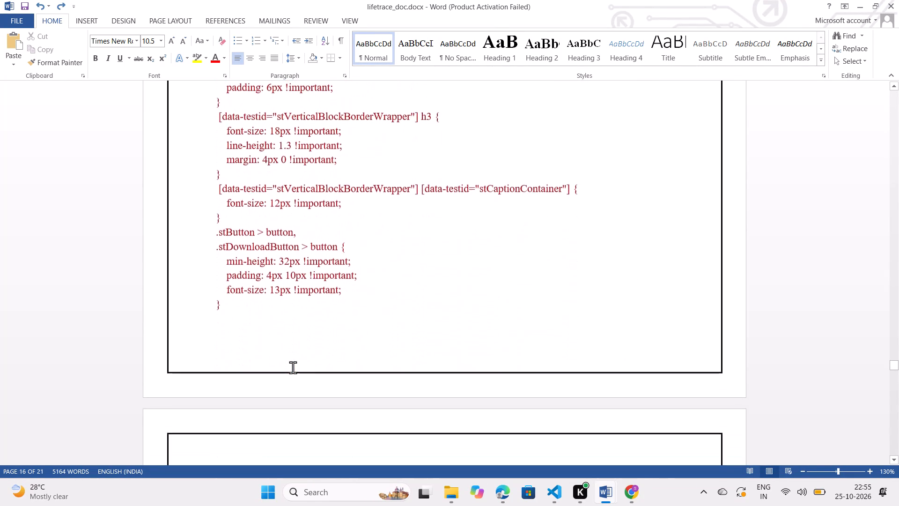
scroll(293, 367, "up", 2)
scroll(292, 344, "down", 6)
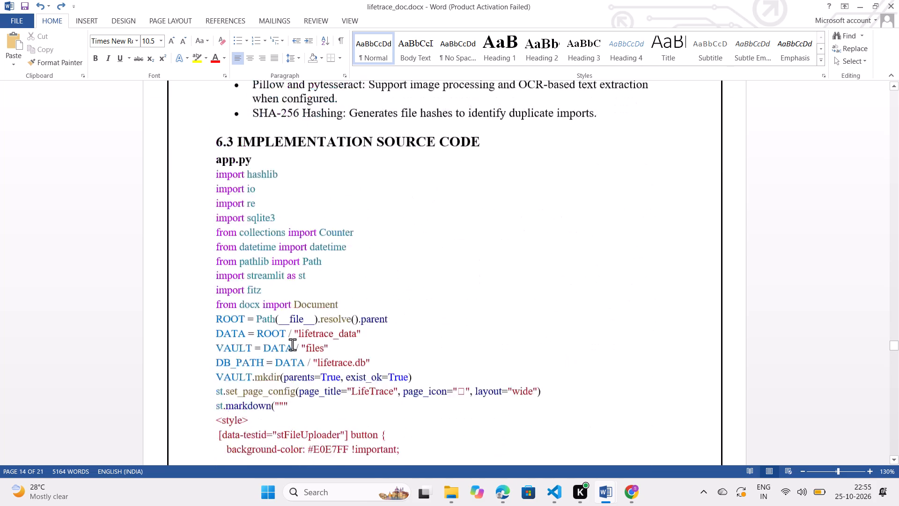
scroll(291, 346, "down", 6)
scroll(291, 346, "down", 20)
scroll(291, 346, "down", 20)
scroll(291, 346, "down", 8)
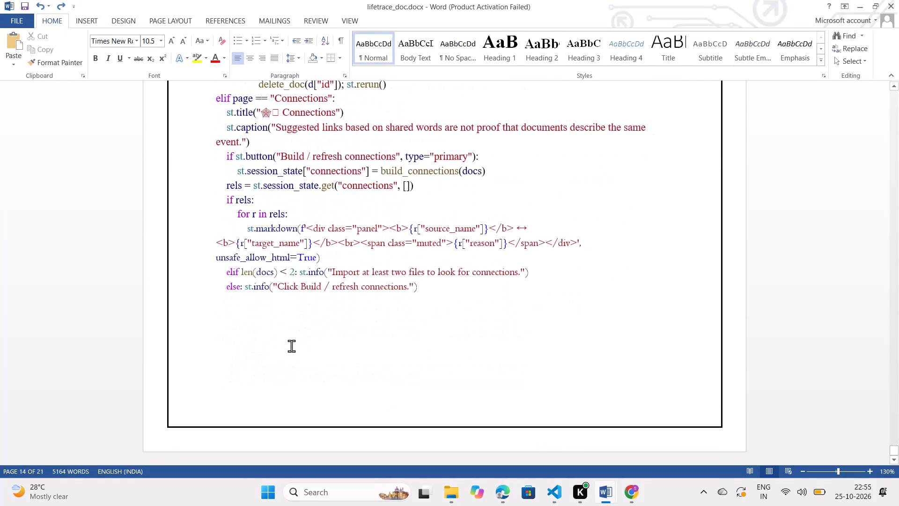
scroll(291, 346, "down", 3)
left_click(291, 346)
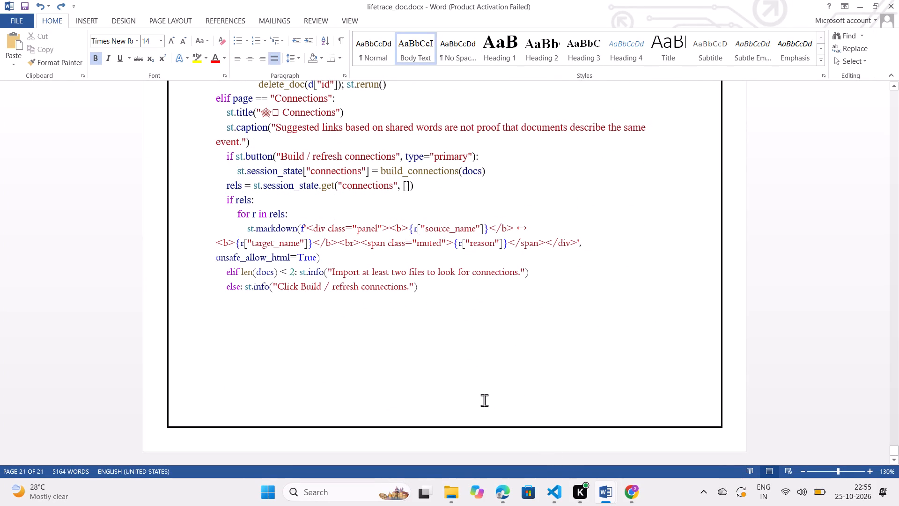
Look back through the earlier LifeTrace chapters, including the module descriptions, class diagram and requirements, and compare them with the source code pages.
scroll(484, 400, "up", 7)
scroll(484, 400, "up", 20)
scroll(484, 400, "up", 20)
scroll(484, 400, "up", 18)
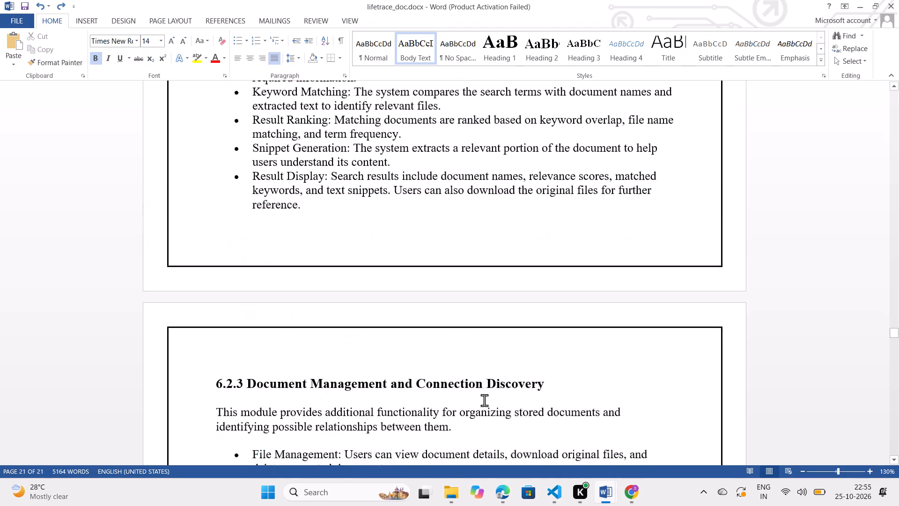
scroll(484, 400, "up", 8)
scroll(484, 400, "up", 20)
scroll(484, 400, "up", 20)
scroll(484, 400, "up", 20)
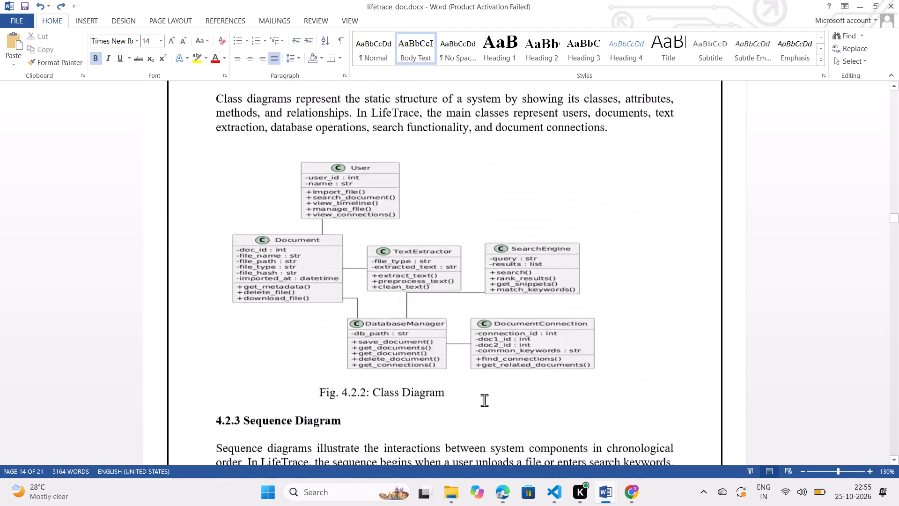
scroll(484, 400, "up", 11)
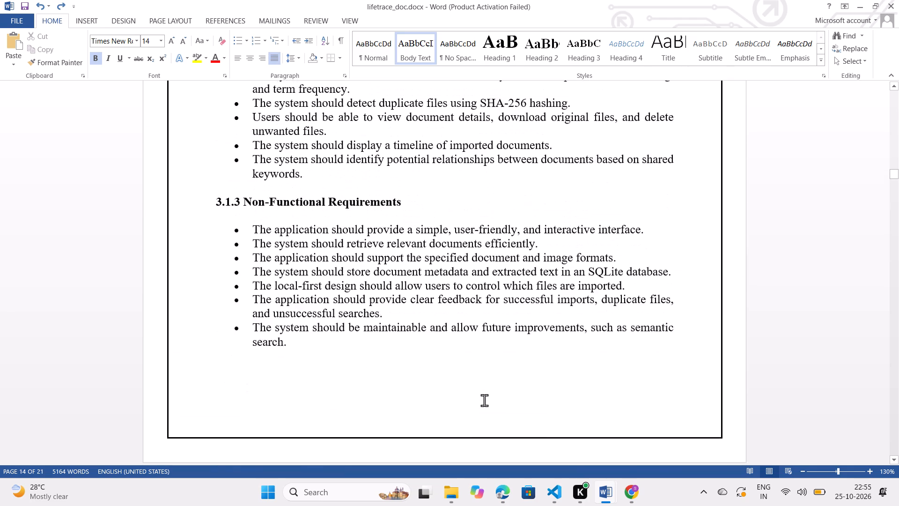
scroll(484, 400, "up", 6)
scroll(484, 400, "down", 16)
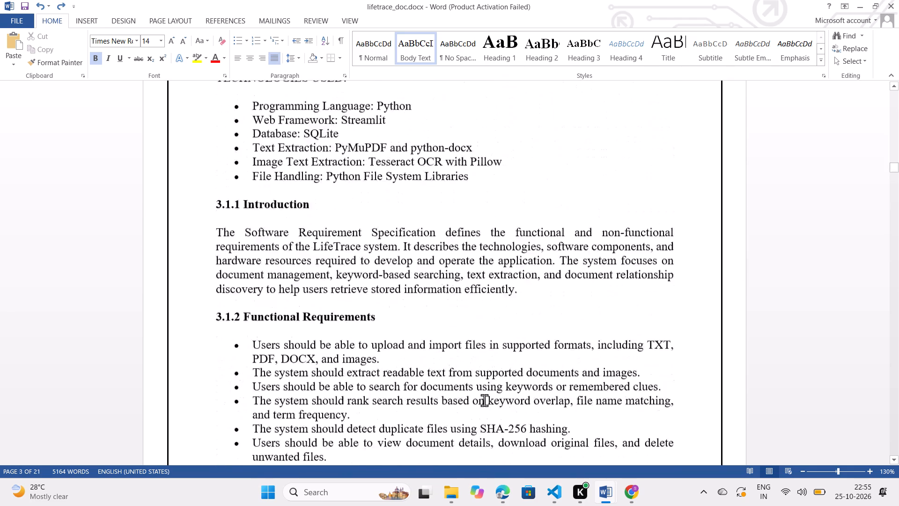
scroll(484, 400, "down", 10)
scroll(484, 400, "down", 20)
scroll(484, 400, "down", 20)
scroll(484, 400, "down", 20)
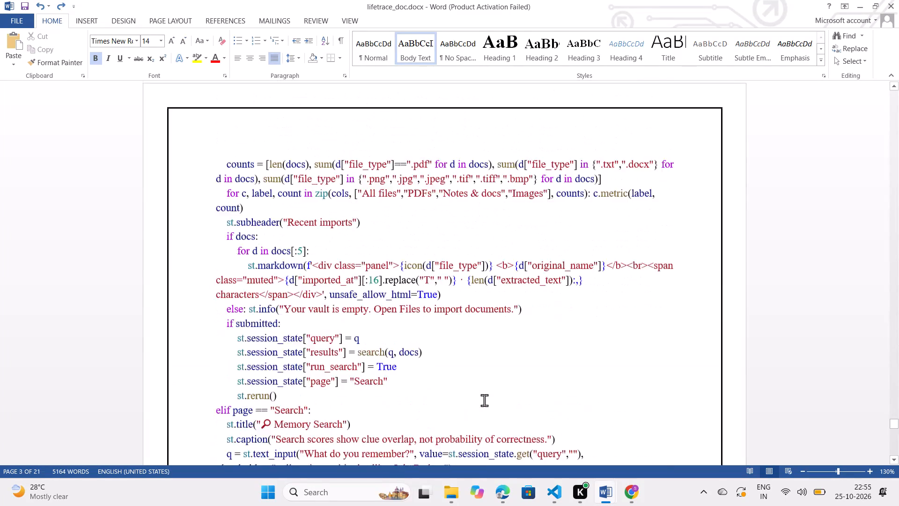
scroll(484, 400, "down", 20)
scroll(484, 400, "down", 20)
scroll(484, 400, "down", 10)
scroll(484, 400, "up", 5)
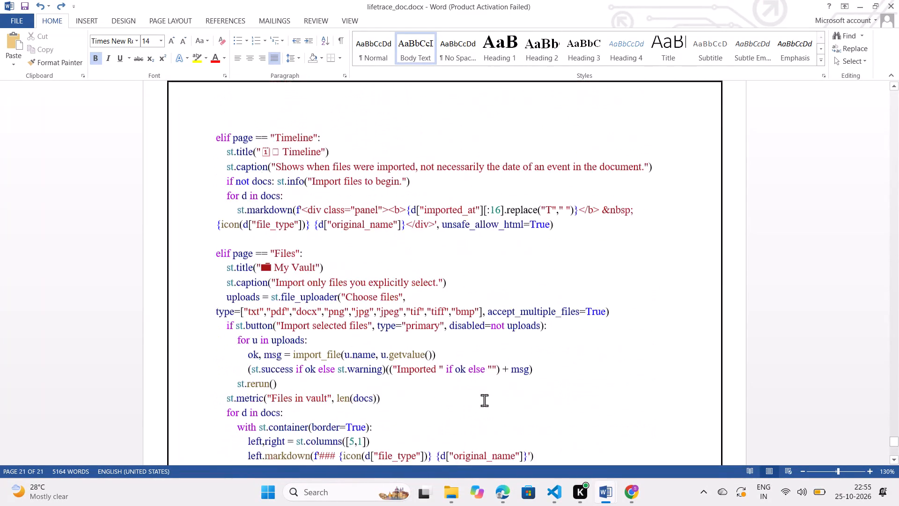
scroll(484, 400, "up", 3)
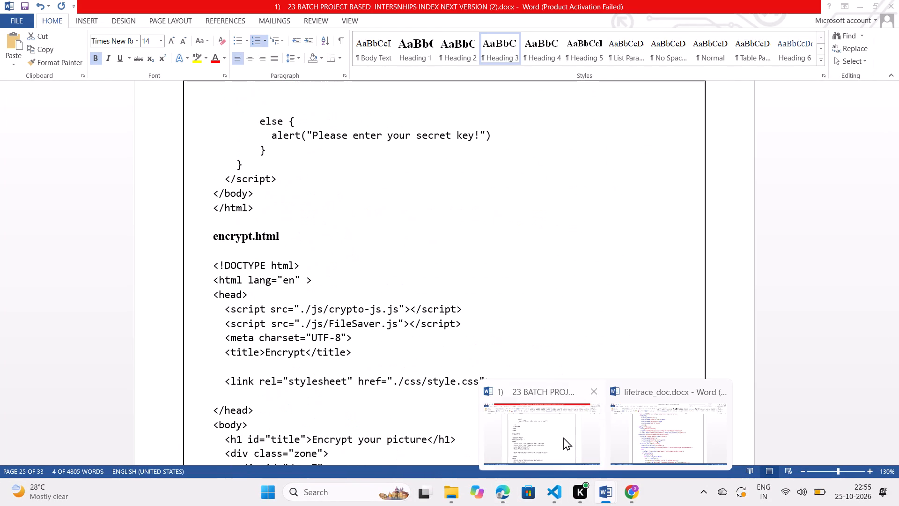
Switch to the 23 BATCH PROJECT BASED INTERNSHIPS INDEX document and look through its front pages, from the certificates to the acknowledgement.
left_click(563, 437)
scroll(563, 437, "up", 20)
scroll(563, 437, "up", 20)
scroll(563, 437, "up", 16)
scroll(563, 437, "down", 7)
scroll(563, 437, "up", 20)
scroll(563, 437, "up", 20)
scroll(563, 437, "up", 20)
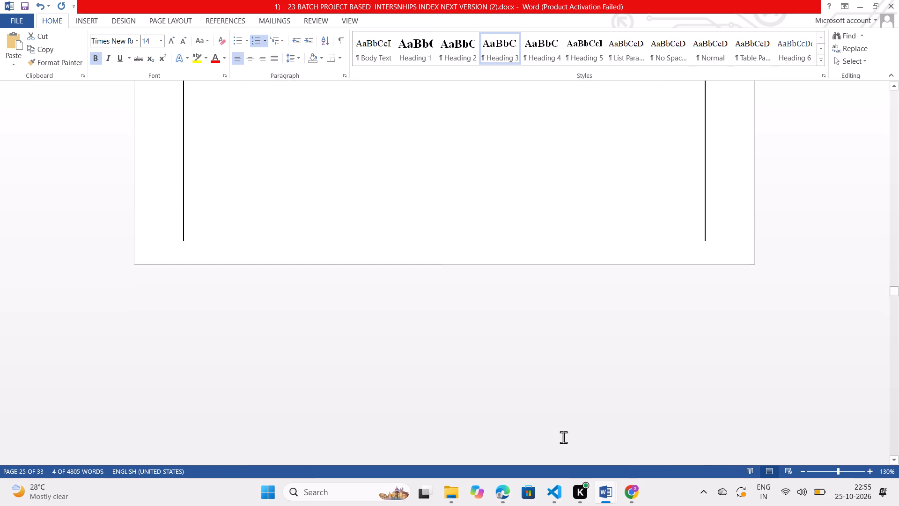
scroll(563, 437, "up", 20)
scroll(563, 437, "up", 20)
scroll(563, 437, "up", 20)
scroll(563, 437, "up", 18)
scroll(563, 437, "down", 6)
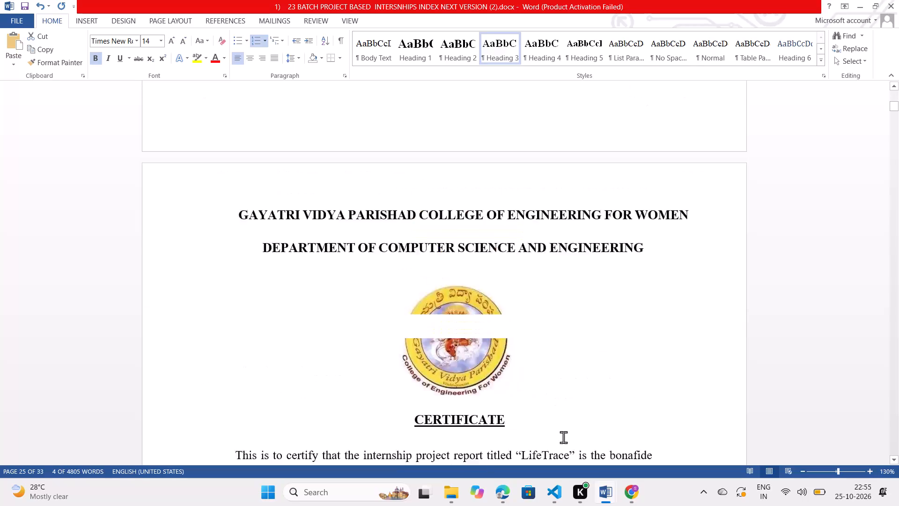
scroll(563, 437, "down", 8)
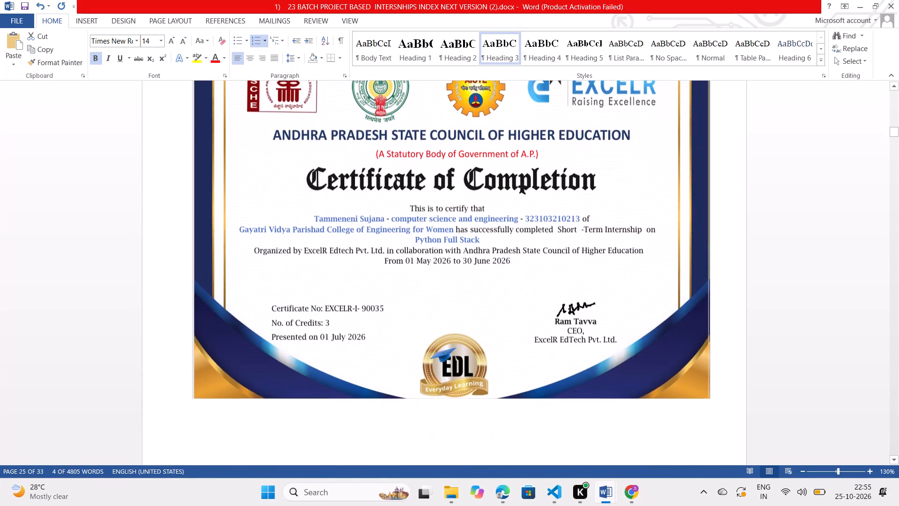
scroll(563, 437, "down", 6)
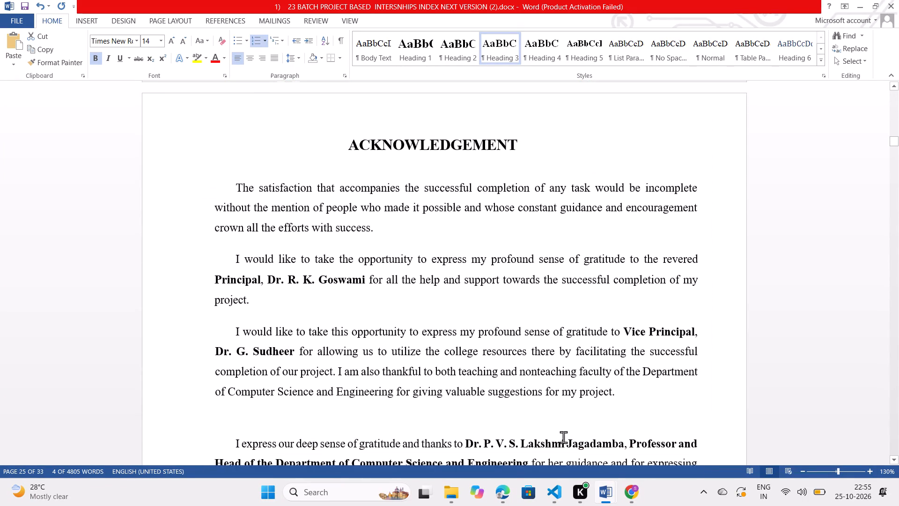
scroll(563, 437, "down", 1)
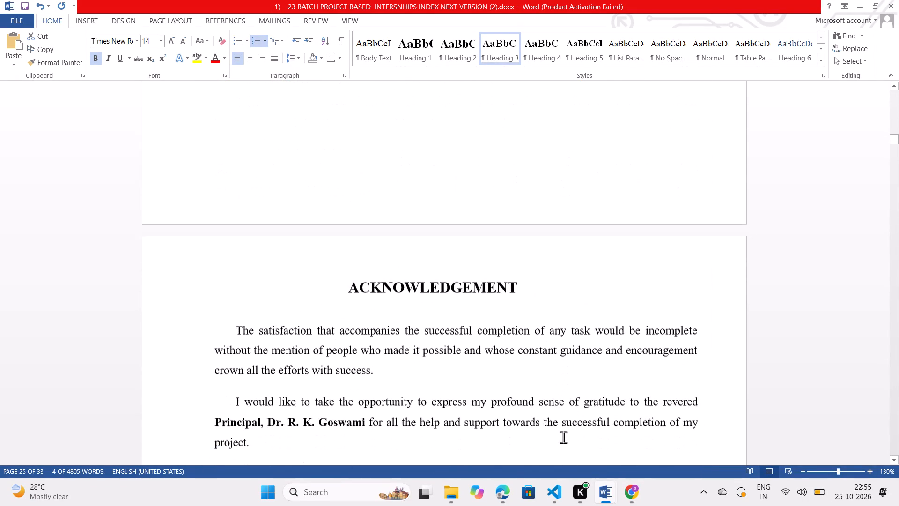
Examine the internship document's TABLE OF CONTENTS for the chapters and subsections it lists, from Introduction to References.
scroll(563, 437, "down", 6)
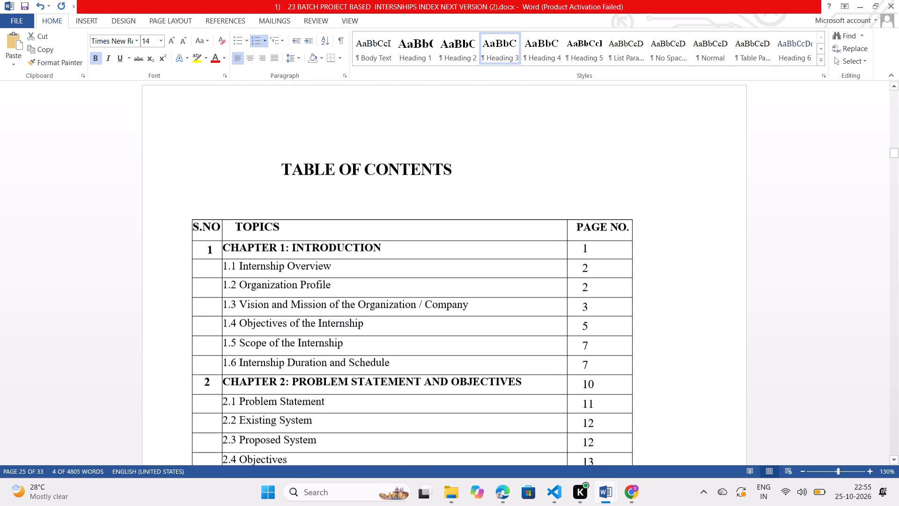
scroll(563, 437, "down", 2)
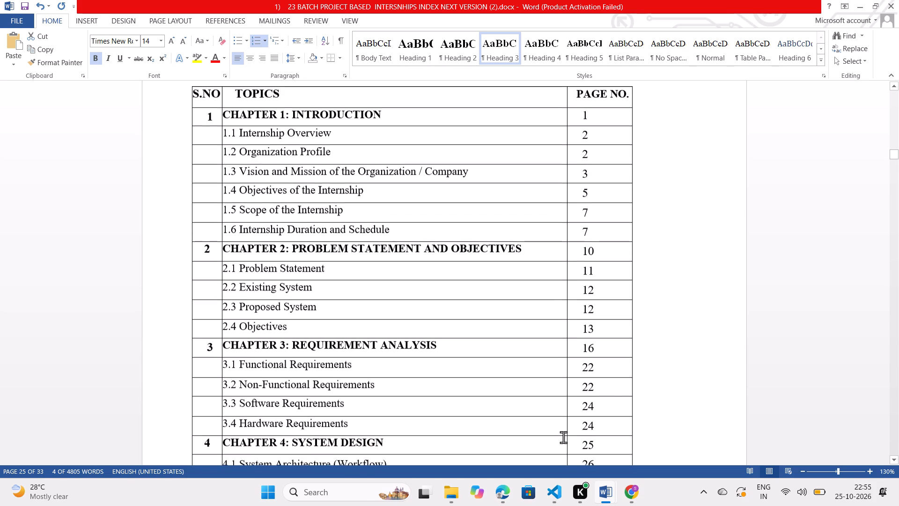
scroll(563, 437, "down", 1)
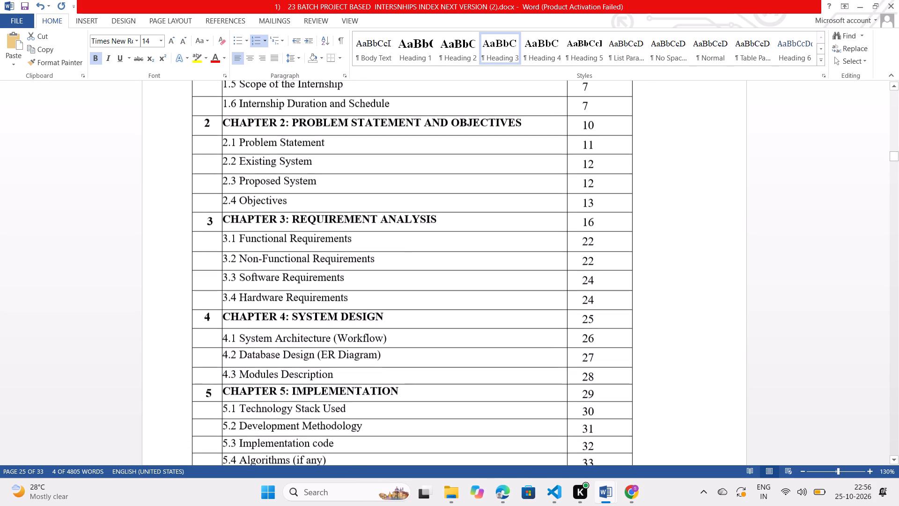
scroll(563, 437, "down", 3)
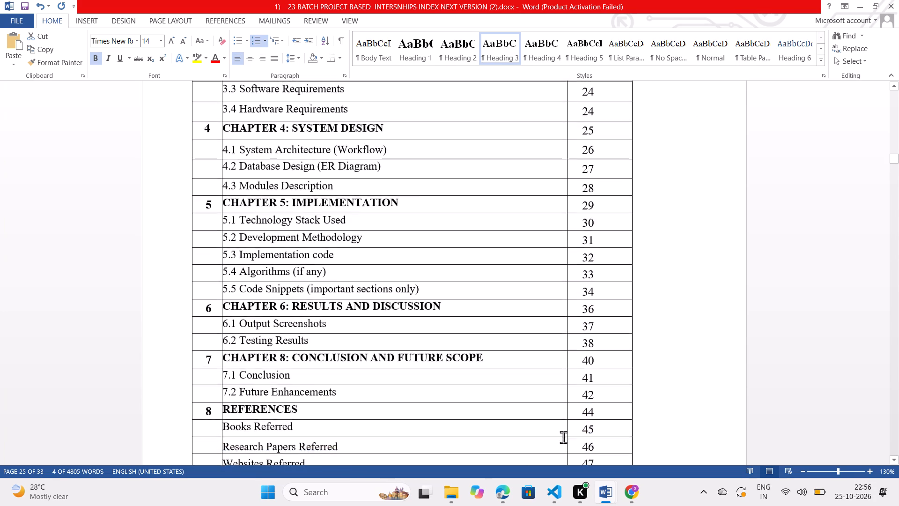
scroll(563, 437, "down", 1)
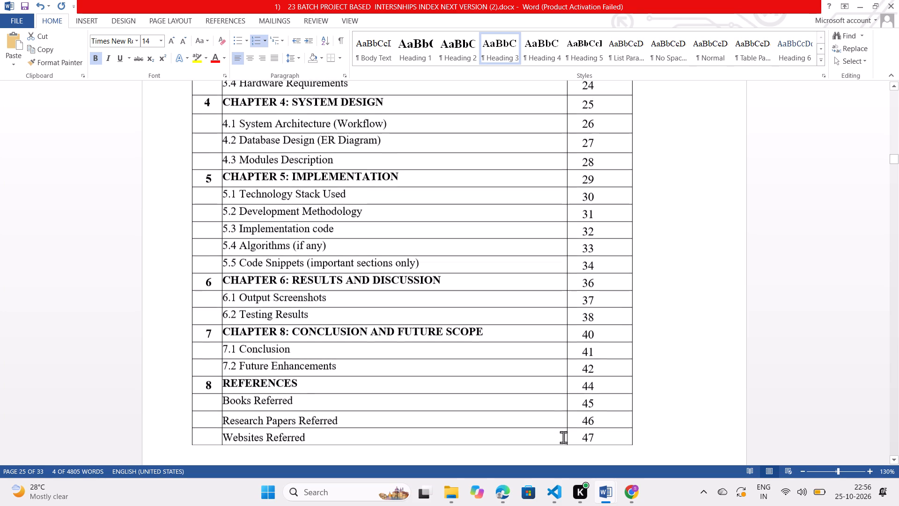
scroll(563, 437, "down", 1)
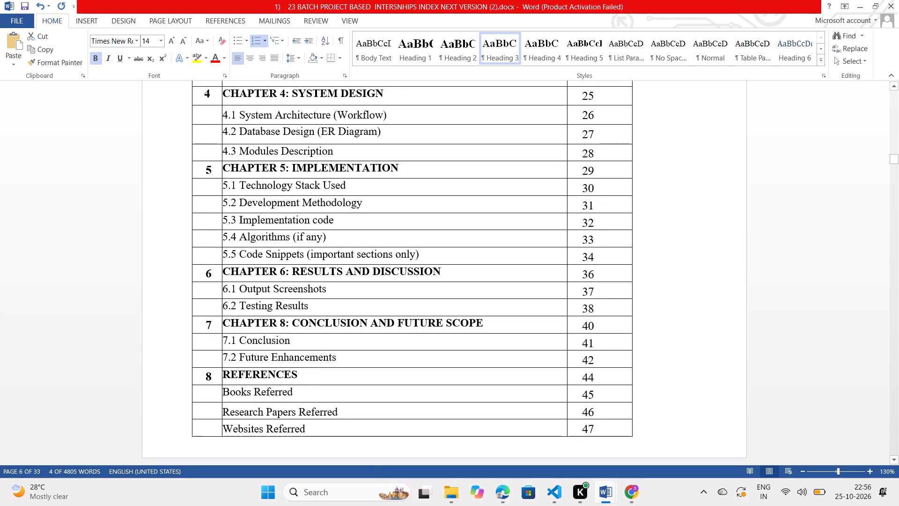
scroll(565, 488, "up", 3)
scroll(517, 304, "up", 4)
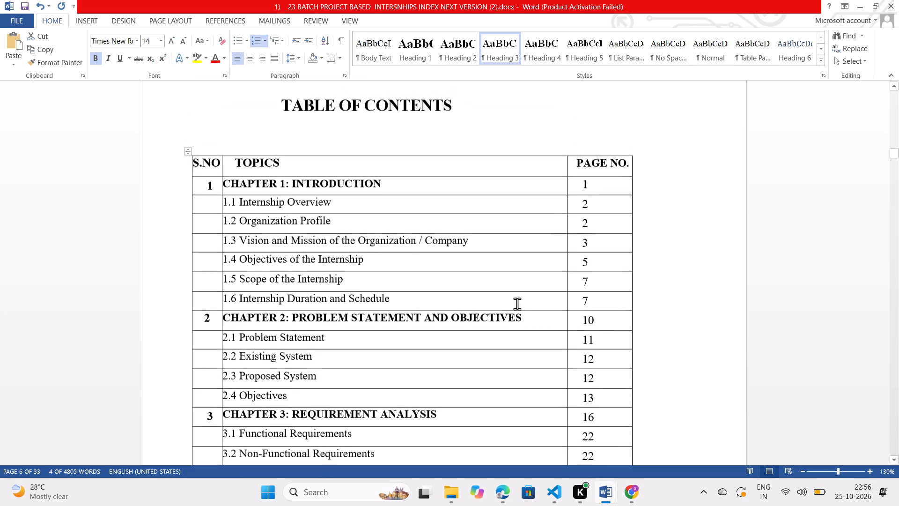
Reread the internship document's TABLE OF CONTENTS from Chapter 1 Introduction to References, checking the chapter and subsection order and page numbers.
scroll(517, 304, "up", 1)
scroll(517, 304, "down", 1)
scroll(517, 304, "up", 1)
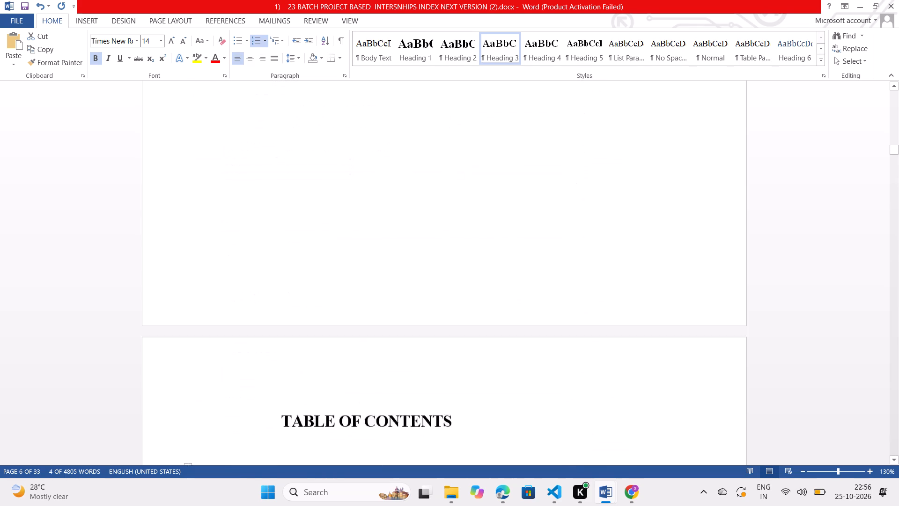
scroll(517, 304, "up", 1)
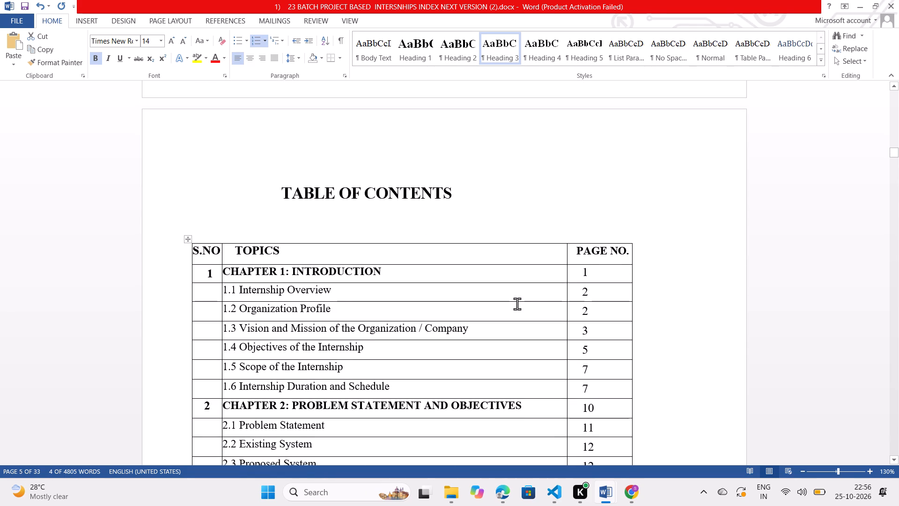
scroll(517, 304, "down", 1)
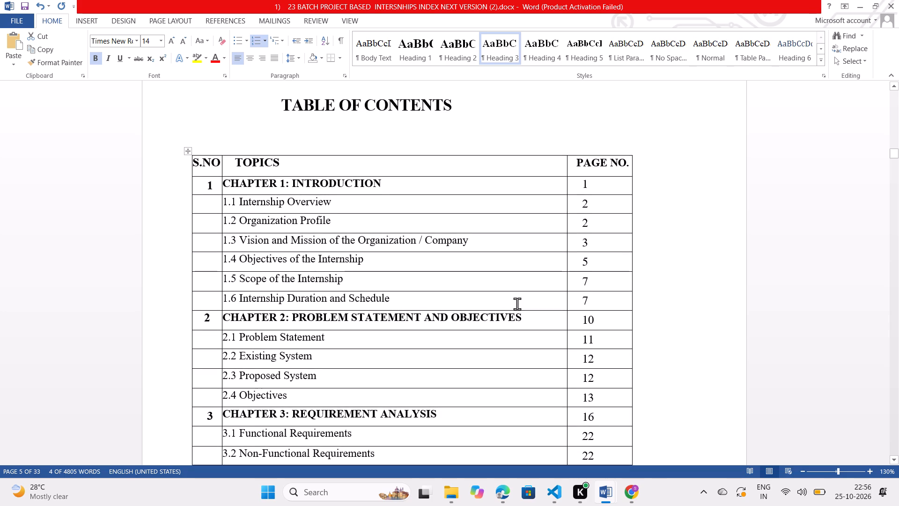
scroll(517, 304, "down", 2)
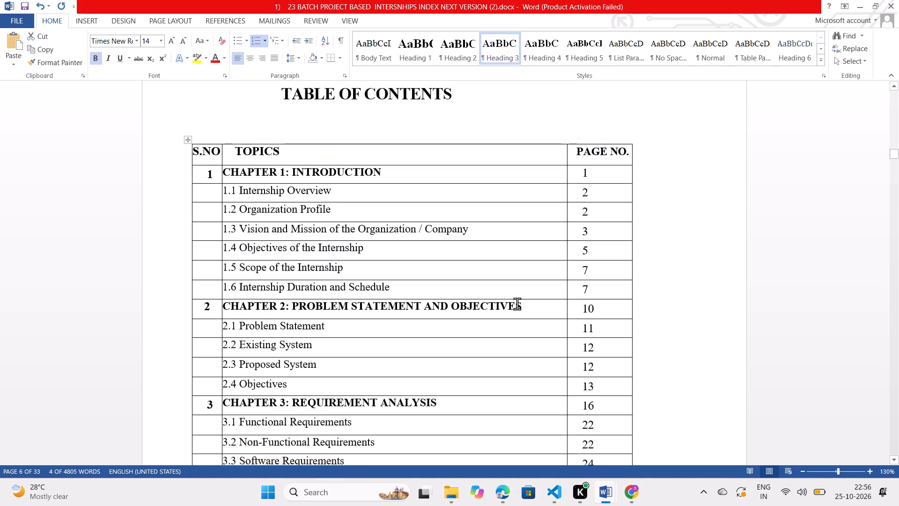
scroll(517, 304, "down", 1)
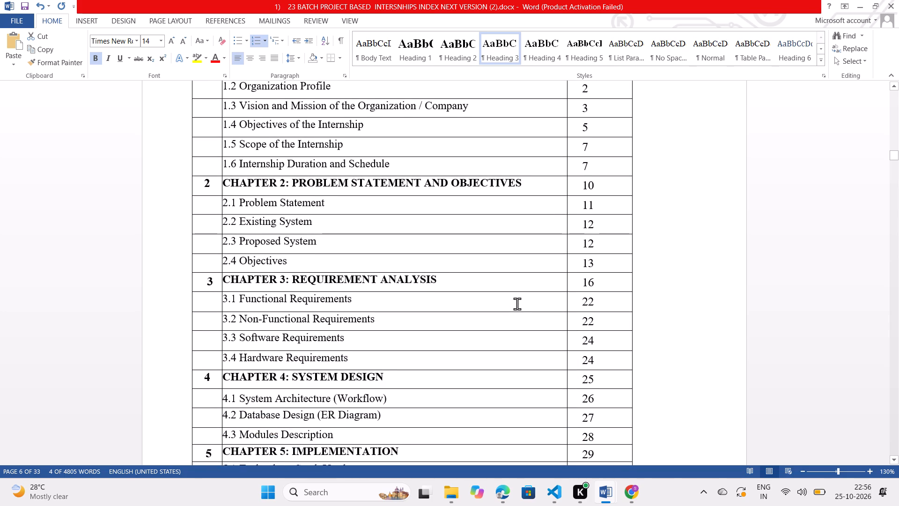
scroll(517, 304, "down", 2)
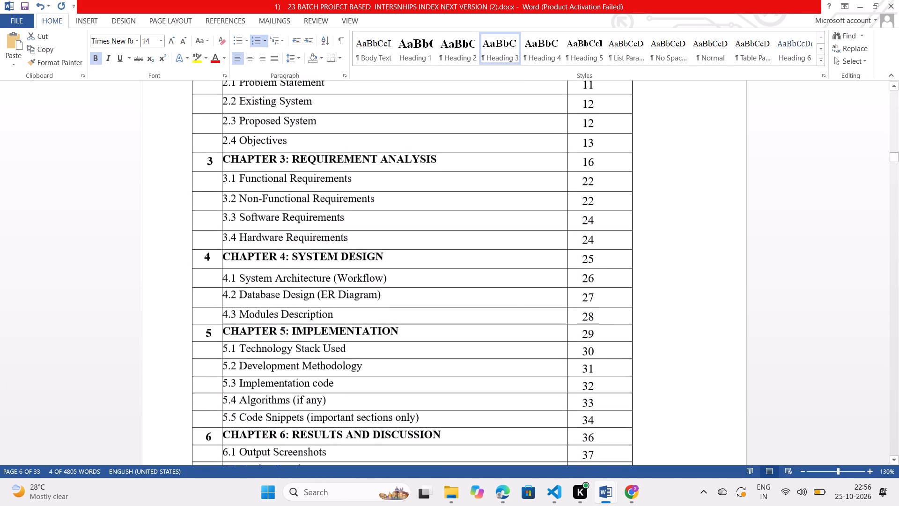
scroll(517, 304, "down", 2)
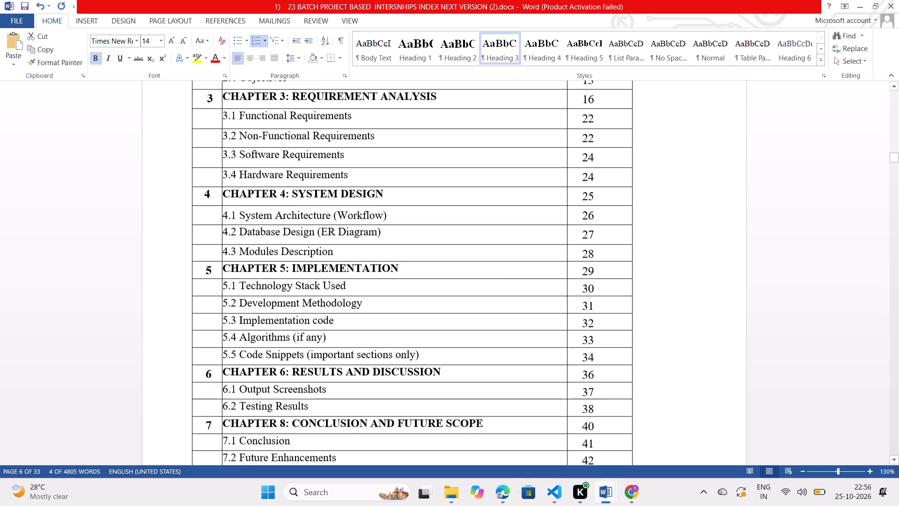
scroll(517, 304, "down", 1)
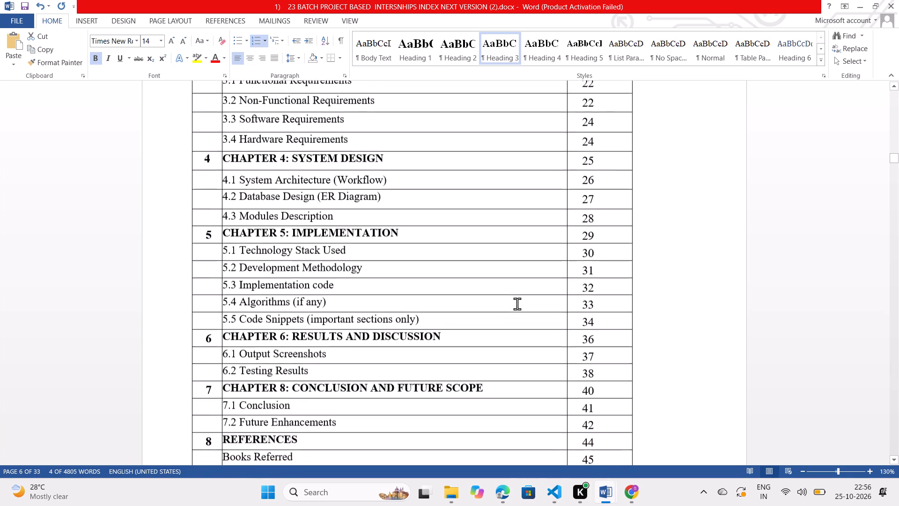
scroll(517, 304, "down", 1)
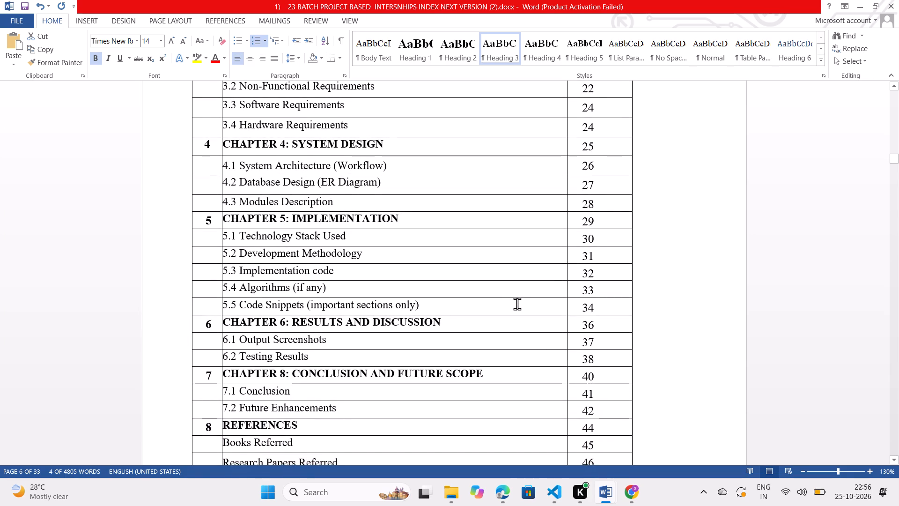
scroll(517, 304, "up", 1)
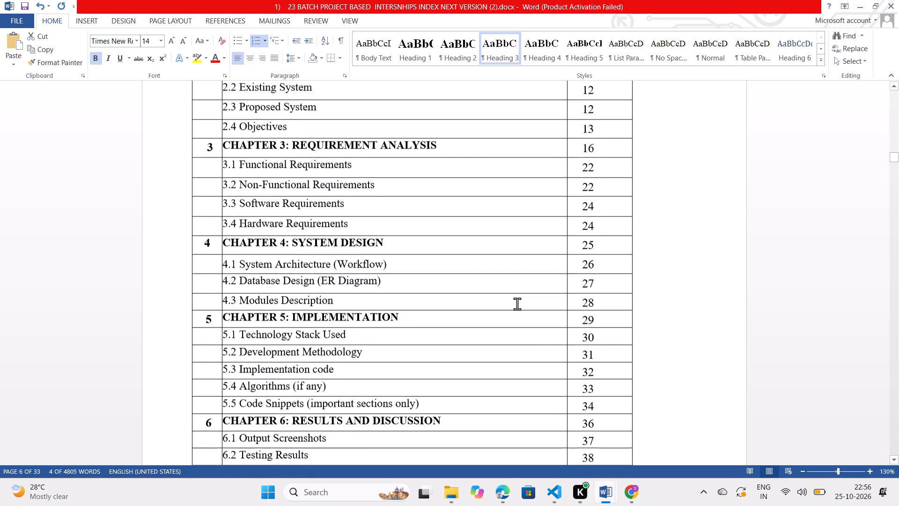
scroll(517, 304, "up", 2)
scroll(517, 304, "down", 2)
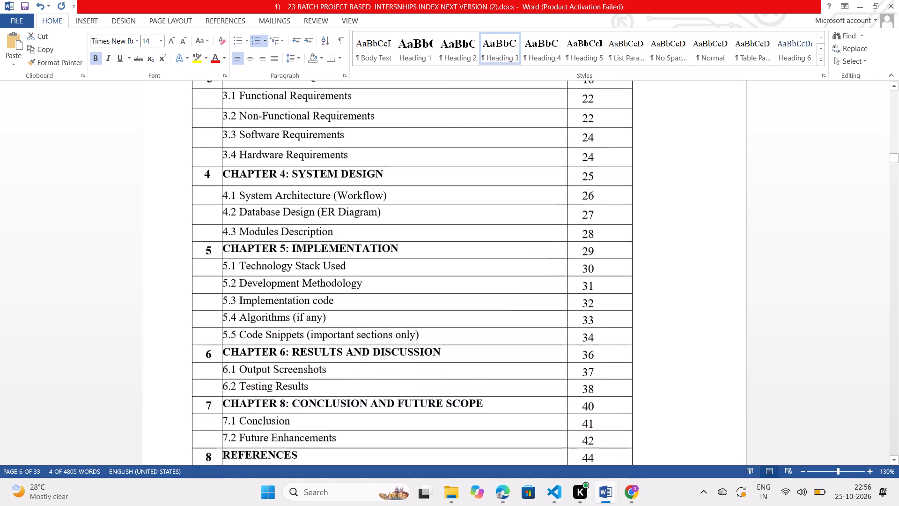
scroll(517, 304, "down", 1)
left_click(591, 289)
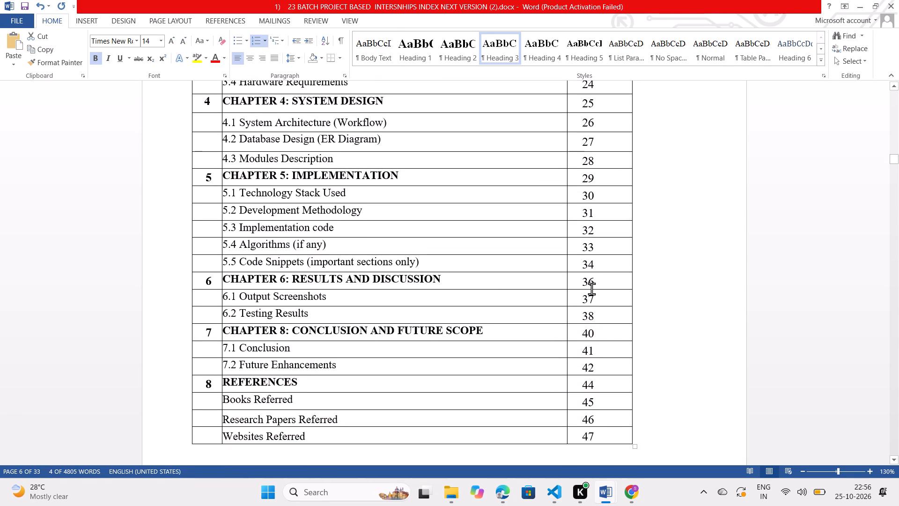
scroll(591, 289, "down", 1)
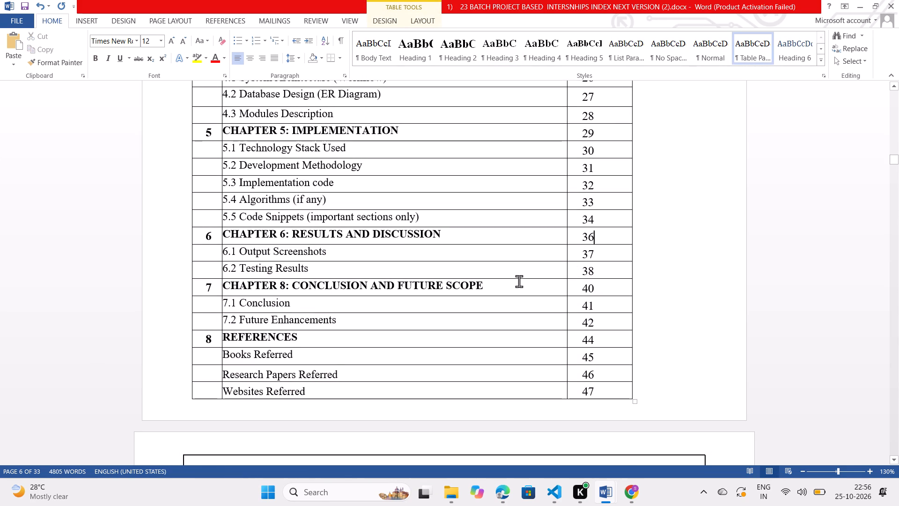
left_click(519, 281)
scroll(519, 281, "down", 1)
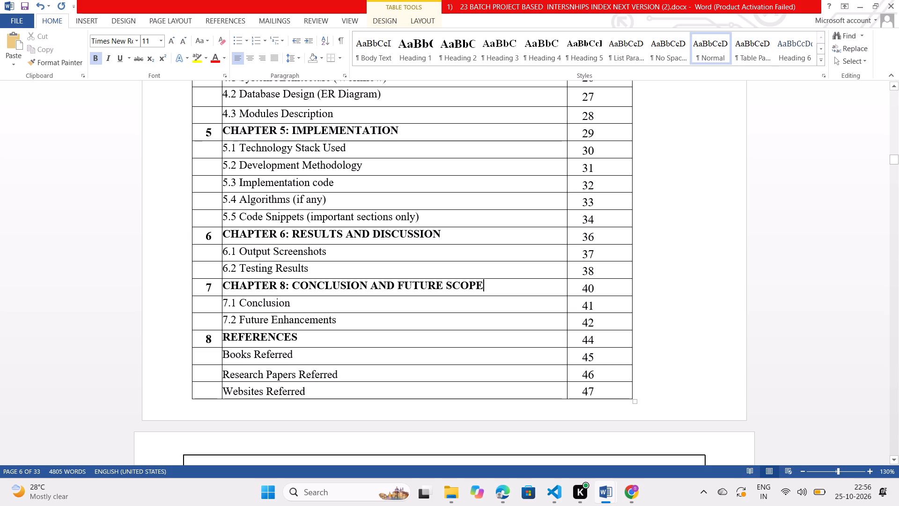
scroll(519, 281, "down", 1)
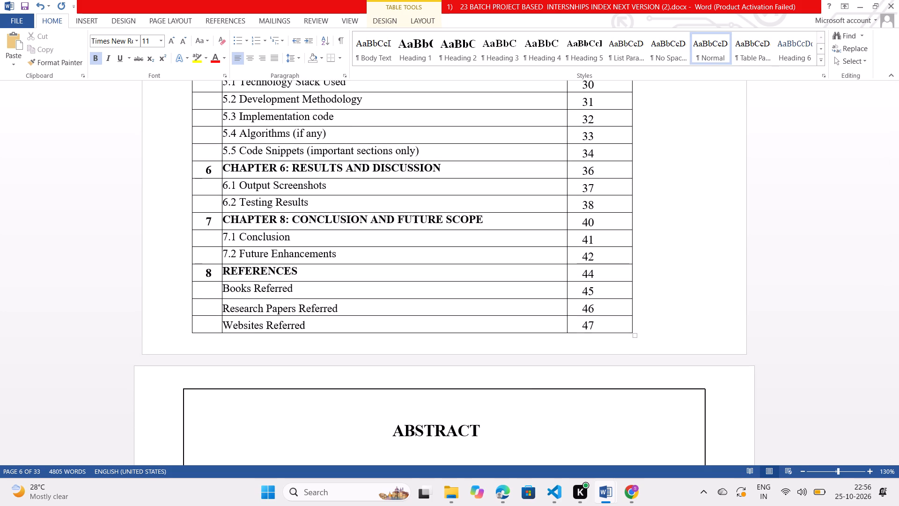
scroll(519, 281, "up", 2)
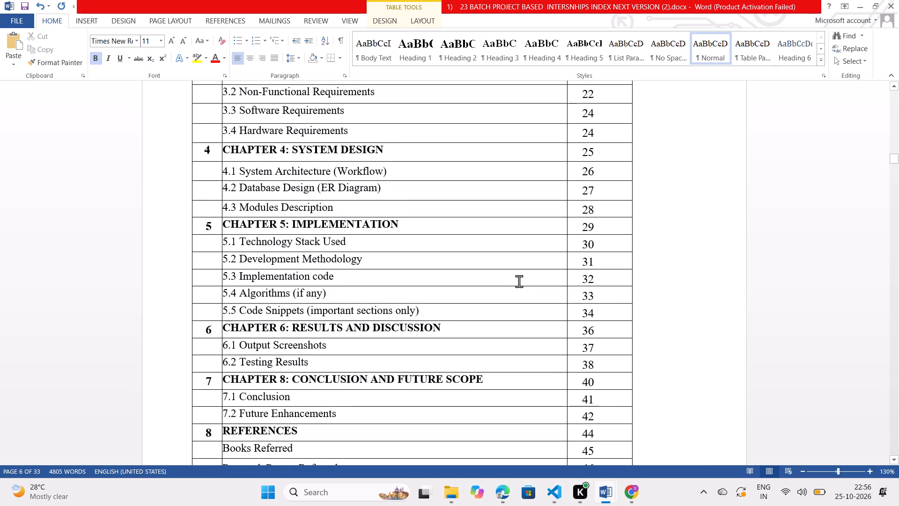
left_click(534, 305)
left_click(534, 305)
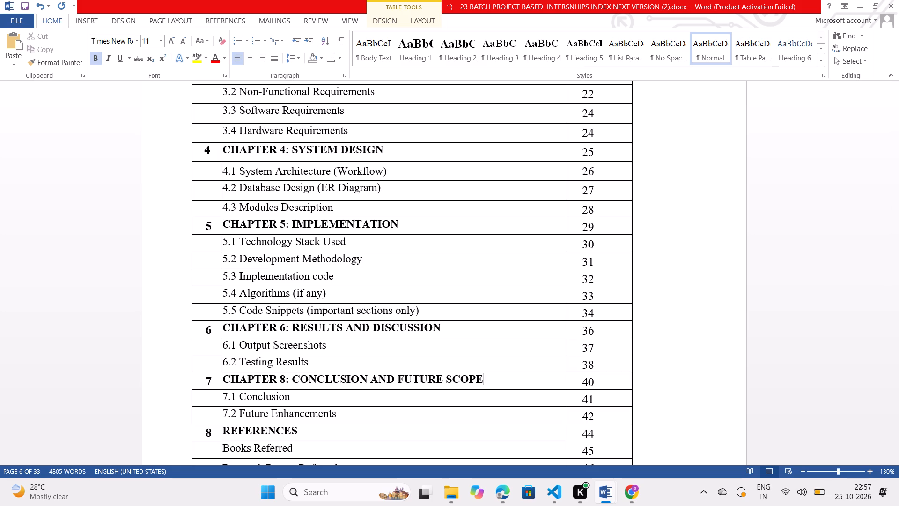
Look over the ABSTRACT and INTRODUCTION pages after the contents table, and return to the table's Chapter 4 to References rows.
scroll(535, 321, "down", 7)
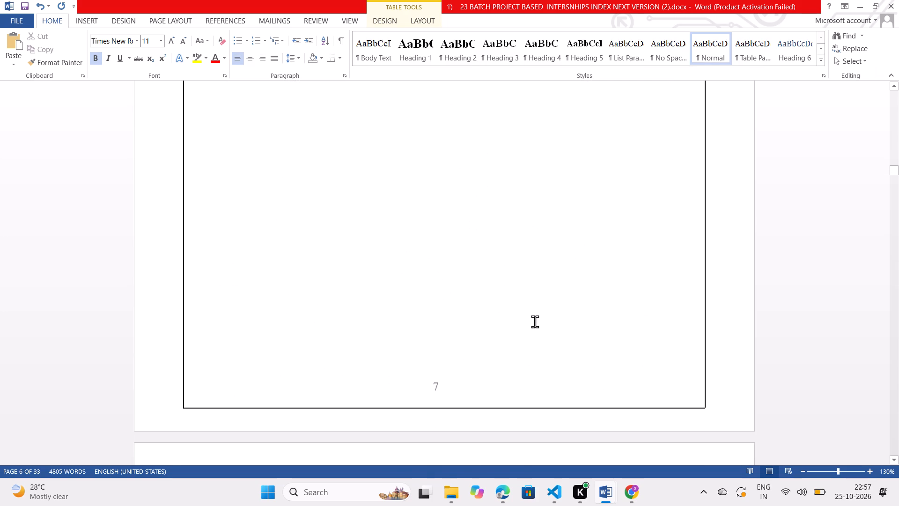
scroll(535, 321, "down", 6)
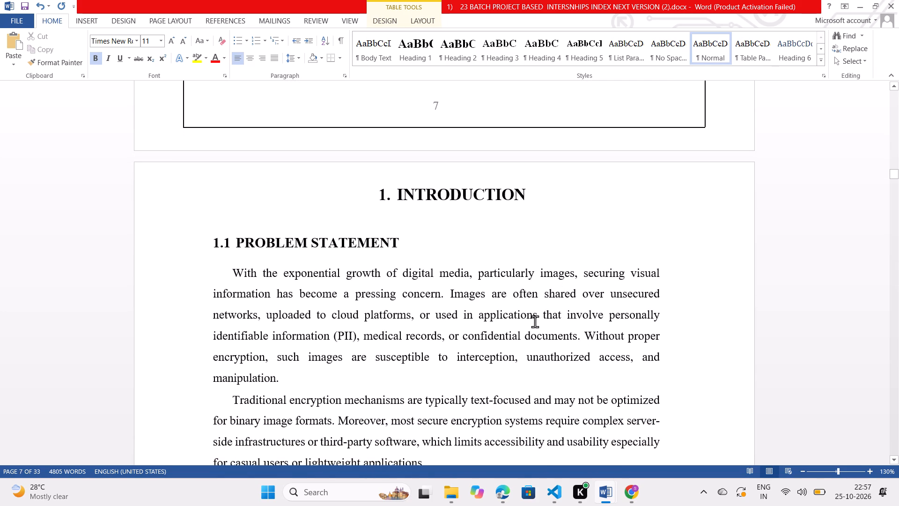
scroll(535, 321, "up", 6)
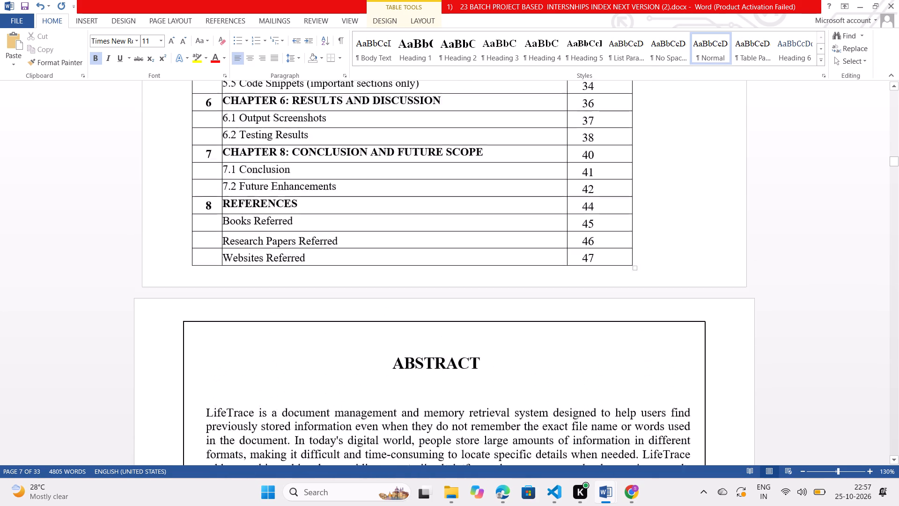
scroll(535, 321, "up", 2)
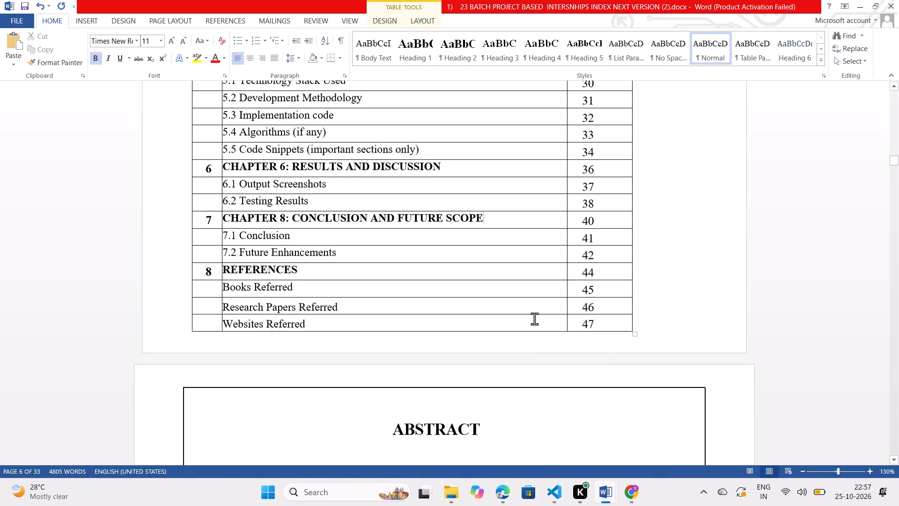
scroll(534, 319, "up", 1)
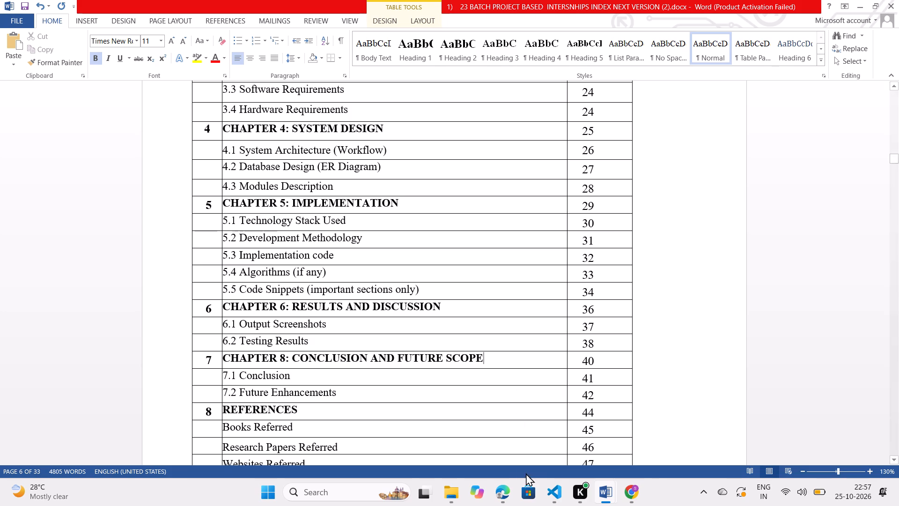
Close the 23 BATCH PROJECT BASED INTERNSHIPS INDEX document, saving its changes.
left_click(898, 0)
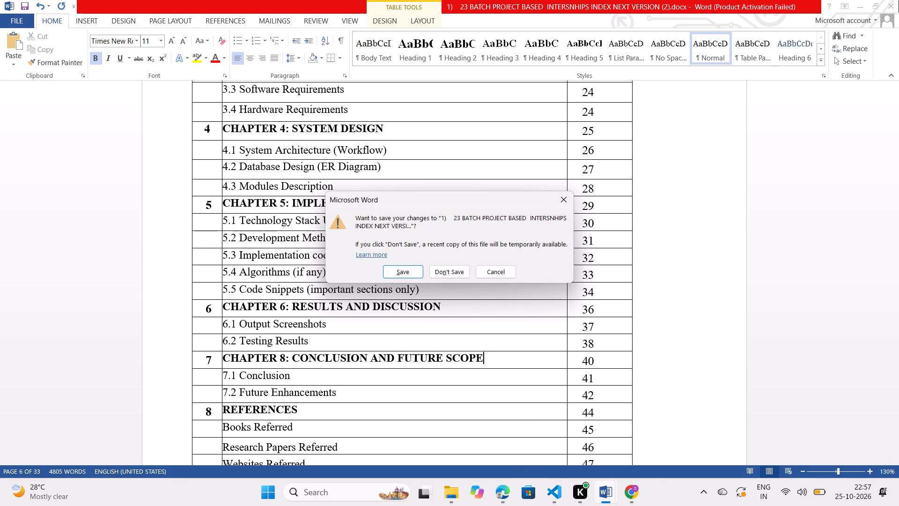
left_click(413, 271)
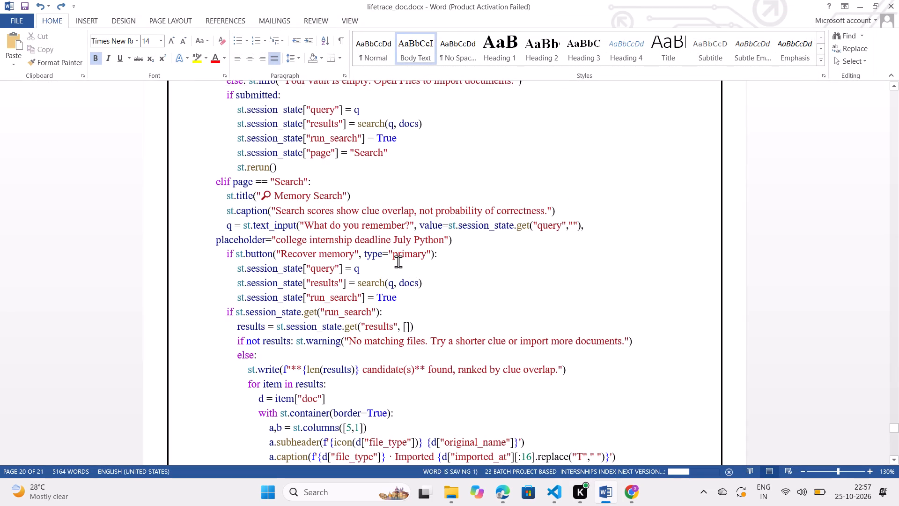
Save the lifetrace_doc.docx report and close it.
key("ctrl+s")
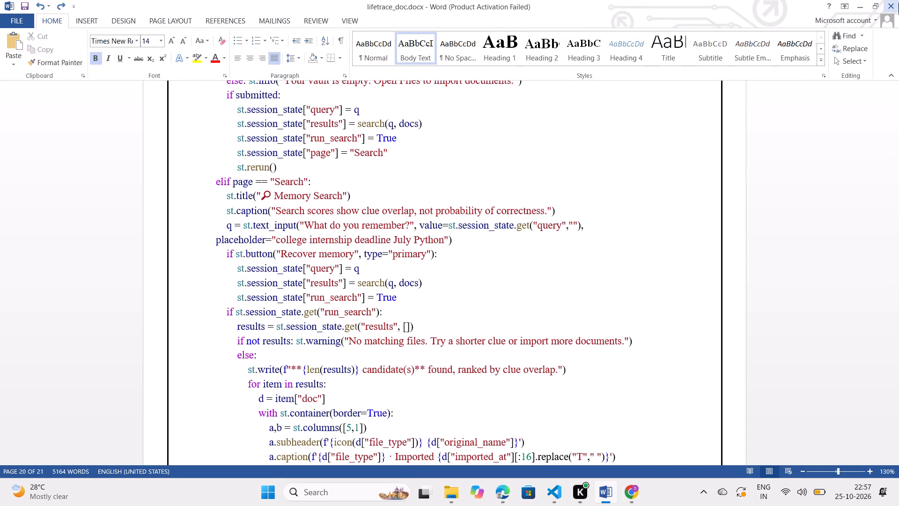
left_click(898, 2)
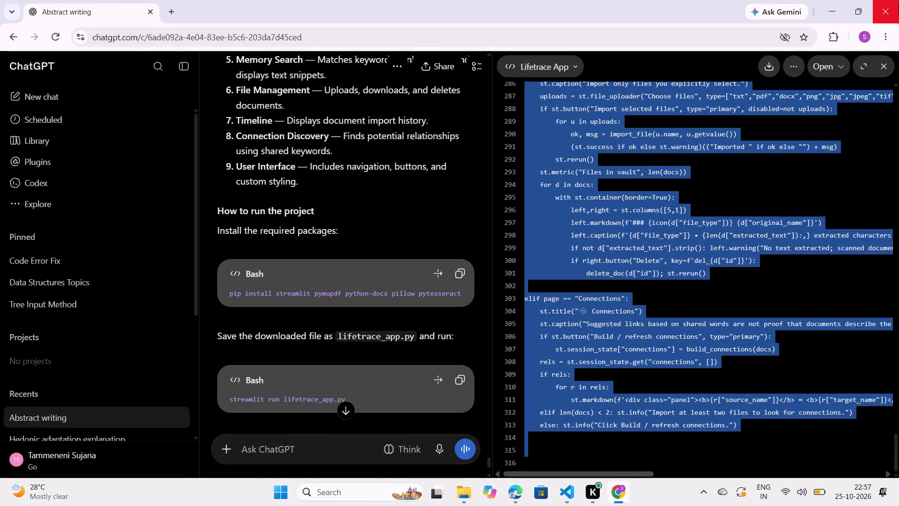
Close the Chrome window showing the ChatGPT Abstract writing conversation.
left_click(898, 2)
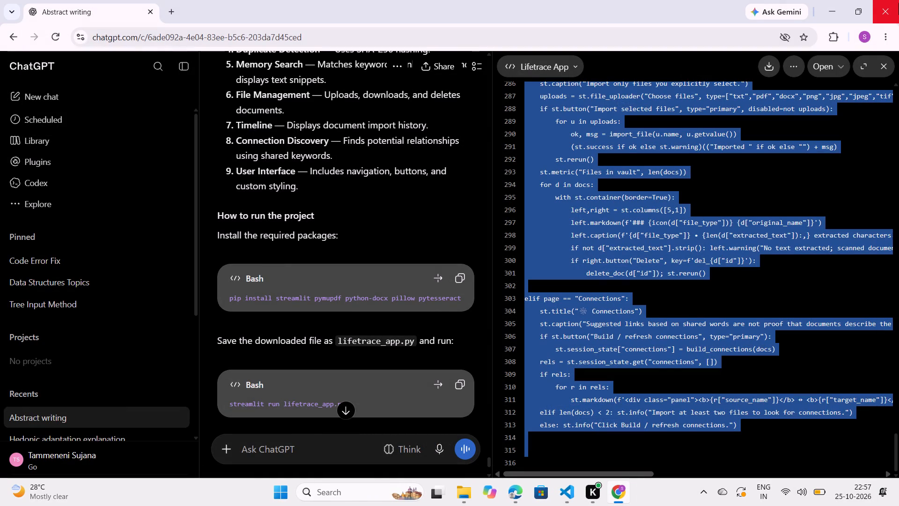
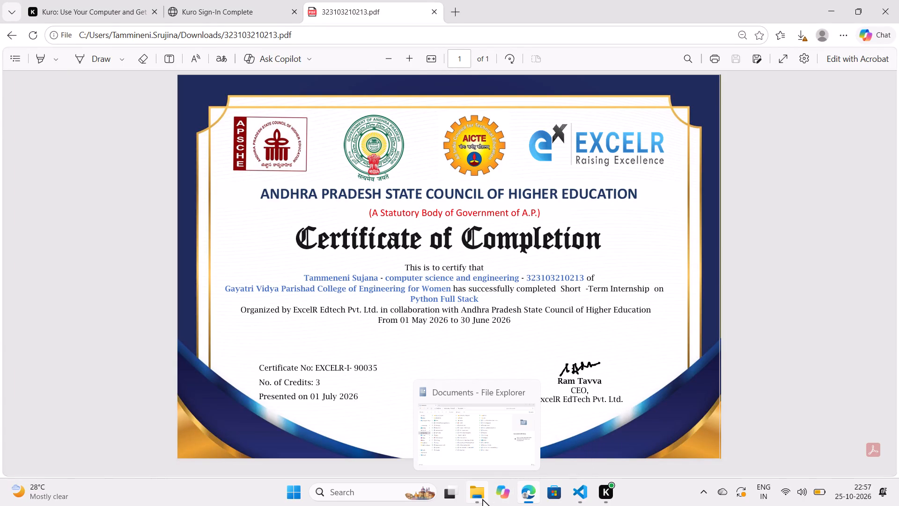
Open the 23 BATCH PROJECT BASED INTERNSHIPS INDEX document from the Downloads folder 'UnZIP this Template for INTERNSHIP REPORT'.
left_click(494, 442)
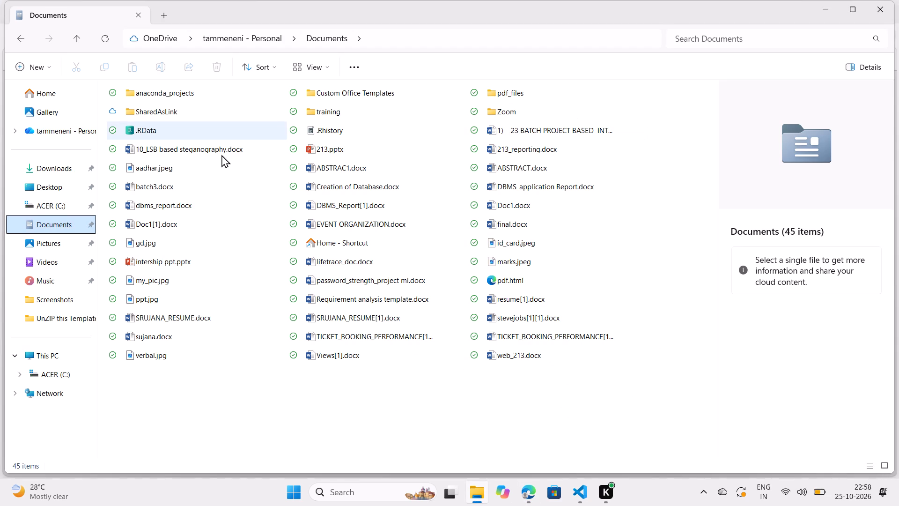
left_click(57, 168)
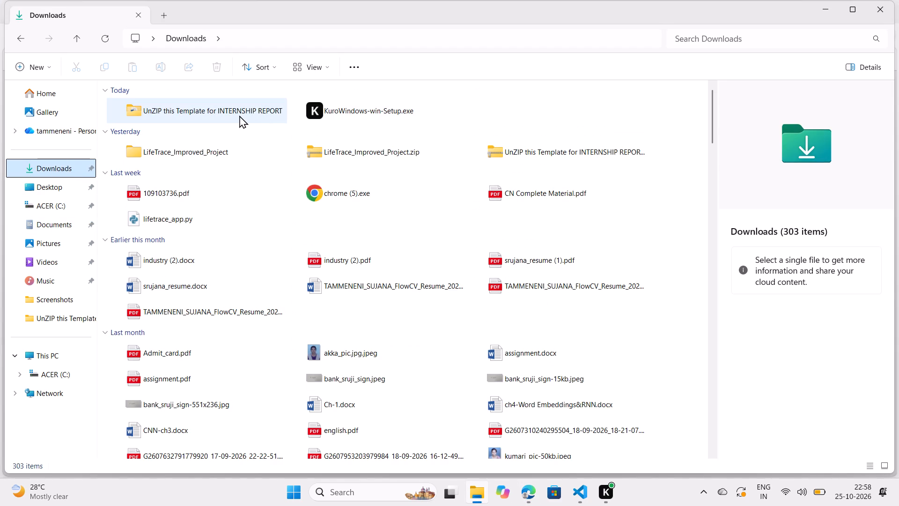
double_click(239, 115)
double_click(250, 126)
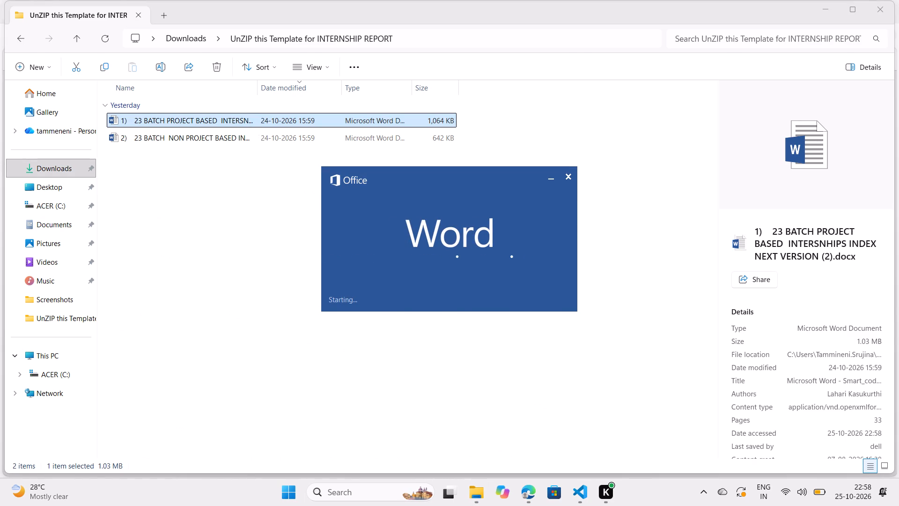
Dismiss the Office activation wizard and look through the internship template from the cover page to the Websites Referred section.
scroll(385, 245, "down", 4)
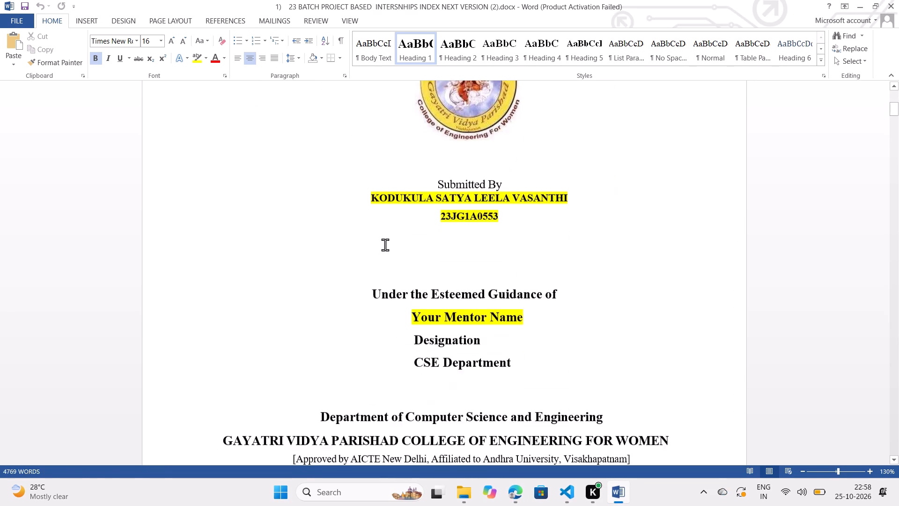
scroll(385, 245, "down", 11)
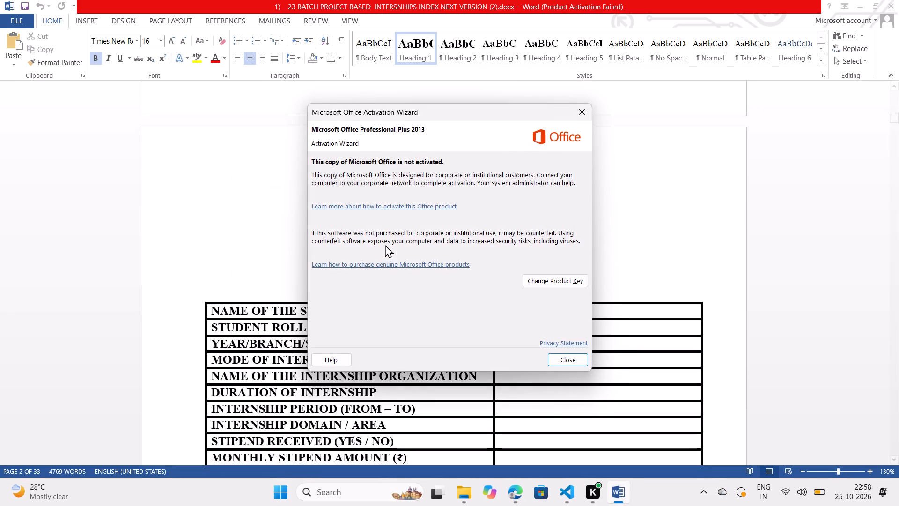
left_click(571, 359)
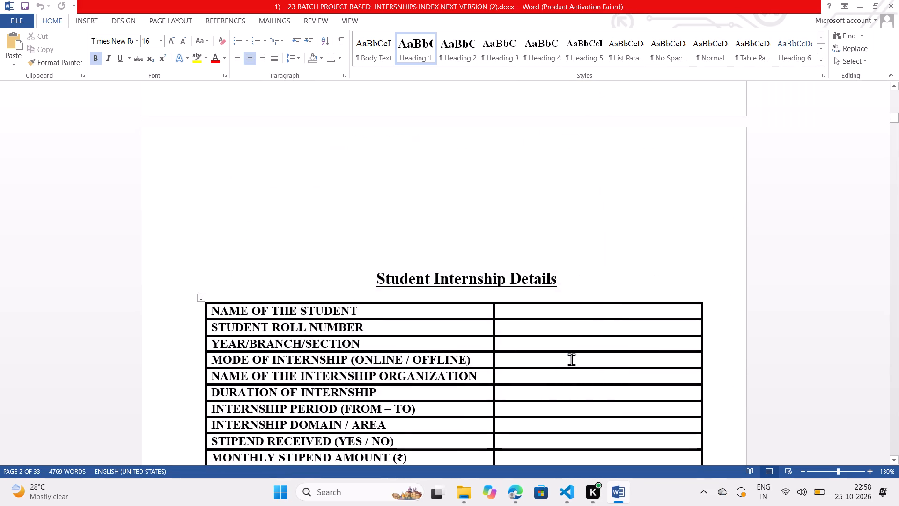
scroll(571, 359, "down", 11)
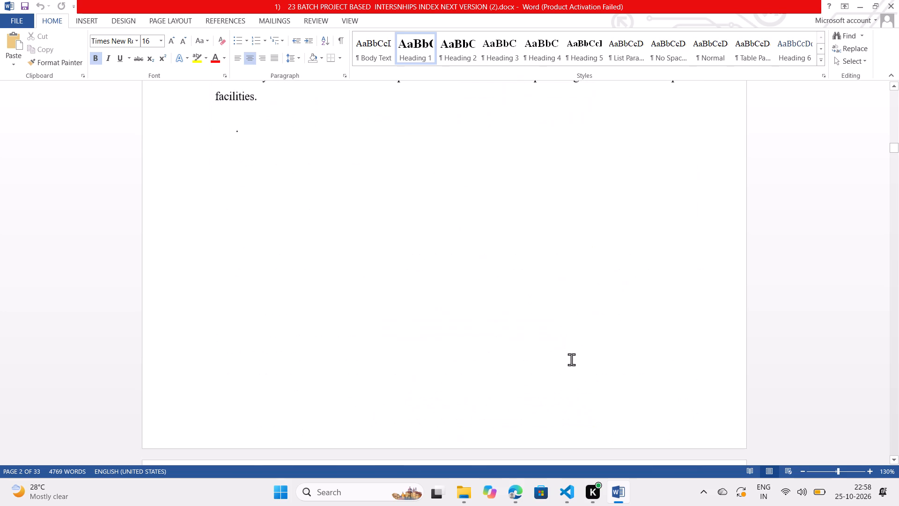
scroll(571, 359, "down", 7)
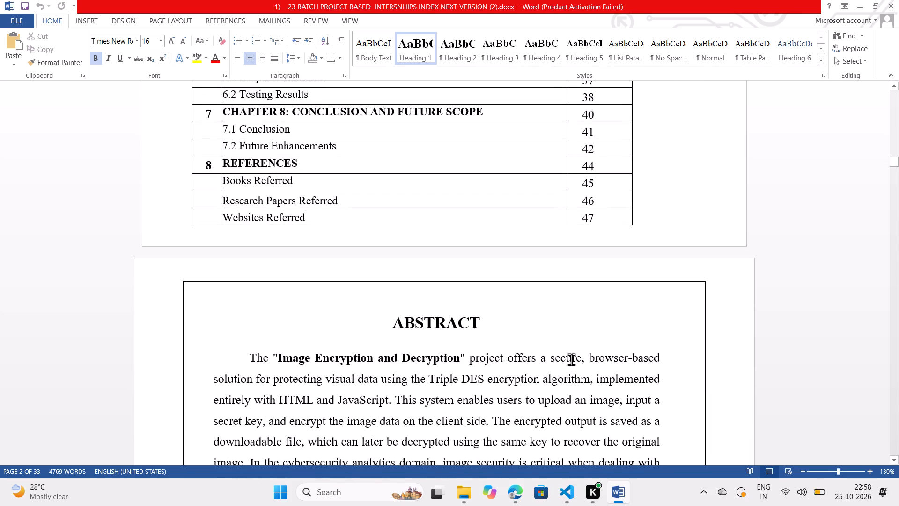
scroll(571, 359, "down", 8)
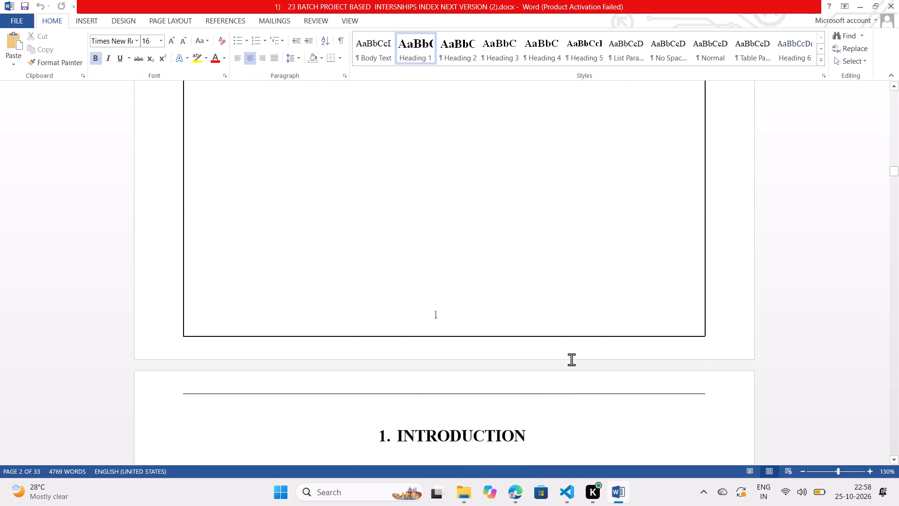
scroll(571, 359, "down", 6)
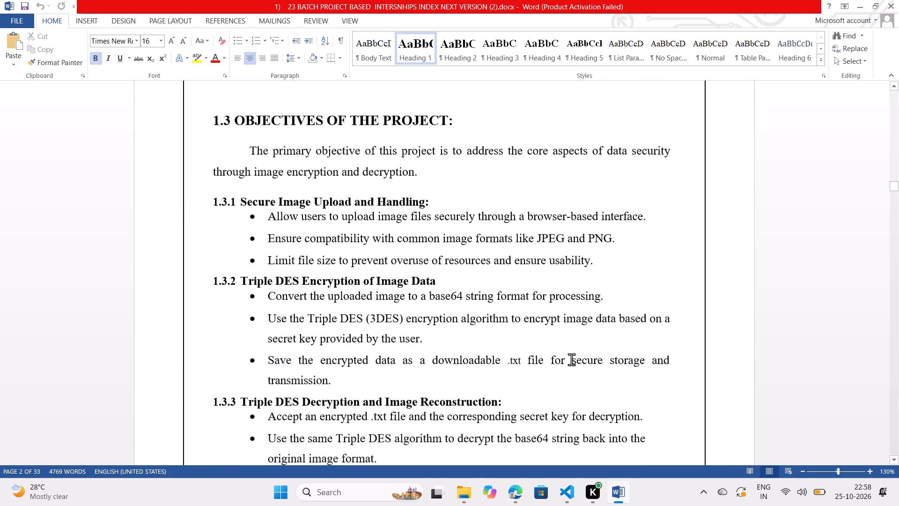
scroll(571, 359, "down", 16)
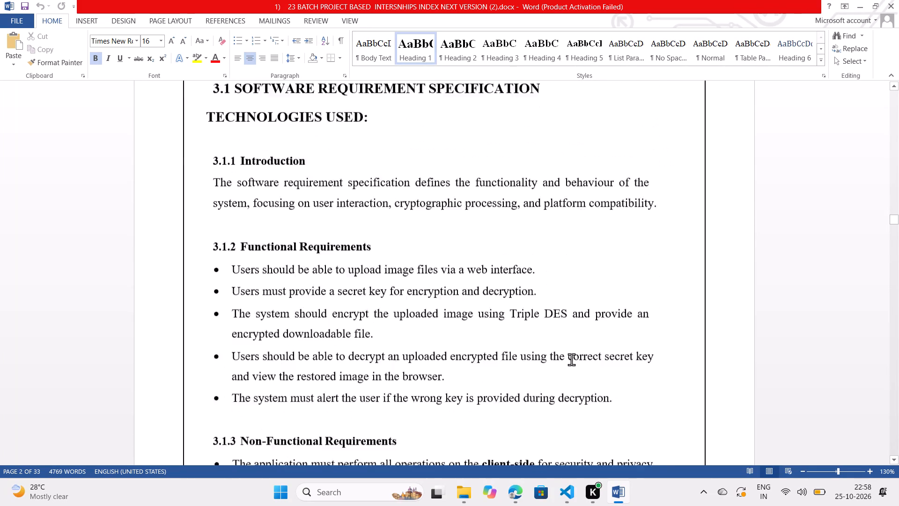
scroll(571, 359, "down", 20)
scroll(571, 359, "down", 14)
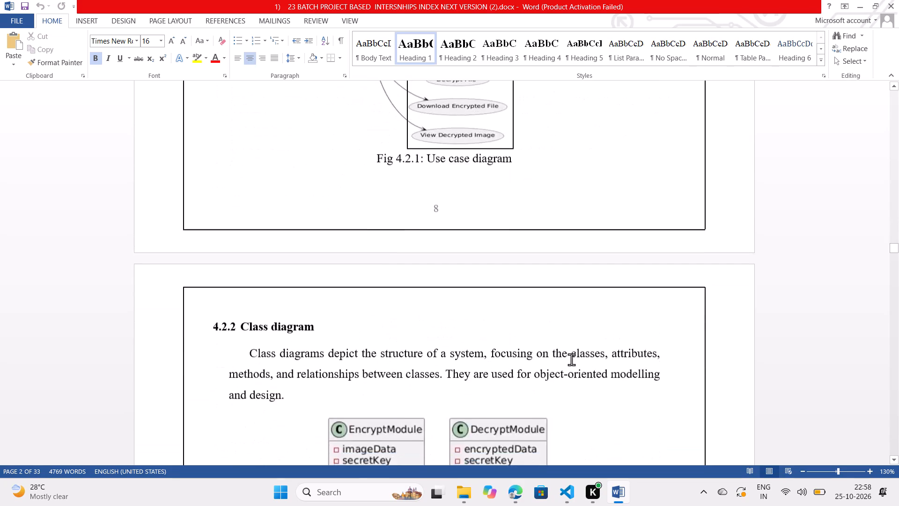
scroll(571, 359, "down", 2)
scroll(571, 359, "up", 11)
scroll(571, 359, "down", 20)
scroll(571, 359, "down", 20)
scroll(571, 359, "down", 20)
scroll(571, 359, "down", 20)
scroll(571, 359, "down", 4)
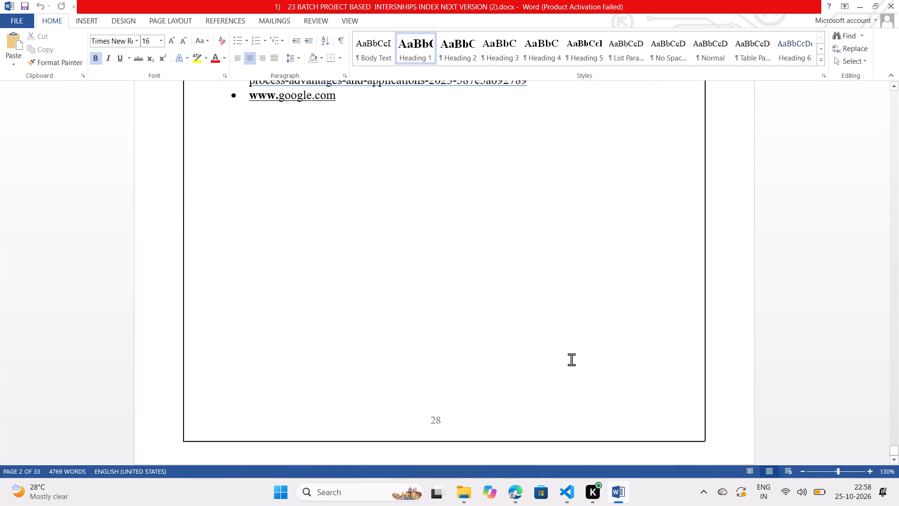
scroll(571, 359, "down", 7)
scroll(571, 359, "up", 4)
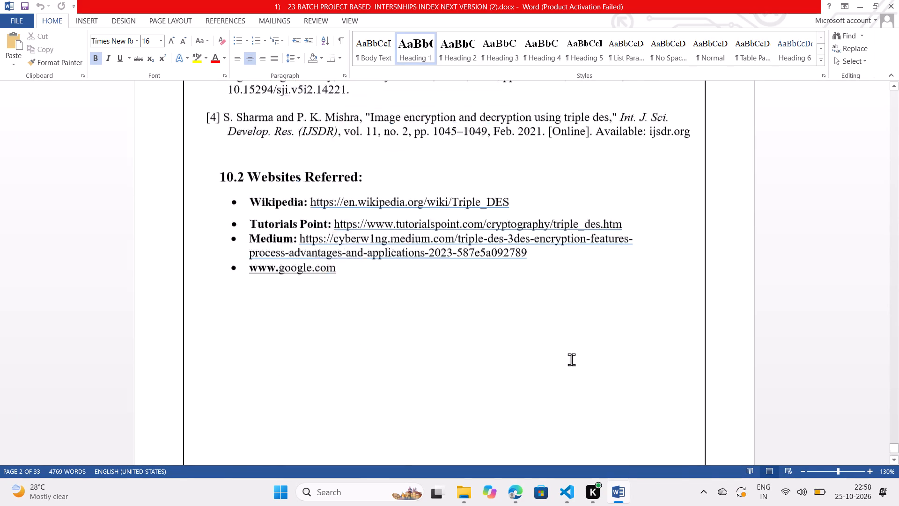
Return to the template's contents table and examine its chapter topics and page numbers from Chapter 1 to References.
scroll(571, 359, "up", 10)
scroll(571, 359, "up", 20)
scroll(571, 359, "up", 20)
scroll(571, 359, "up", 20)
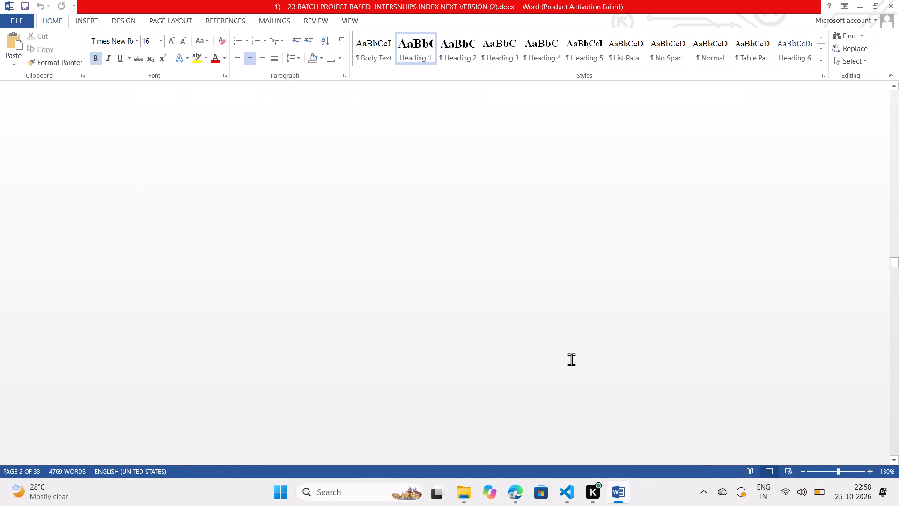
scroll(571, 359, "up", 20)
scroll(571, 359, "up", 20)
scroll(571, 359, "up", 20)
scroll(571, 359, "down", 4)
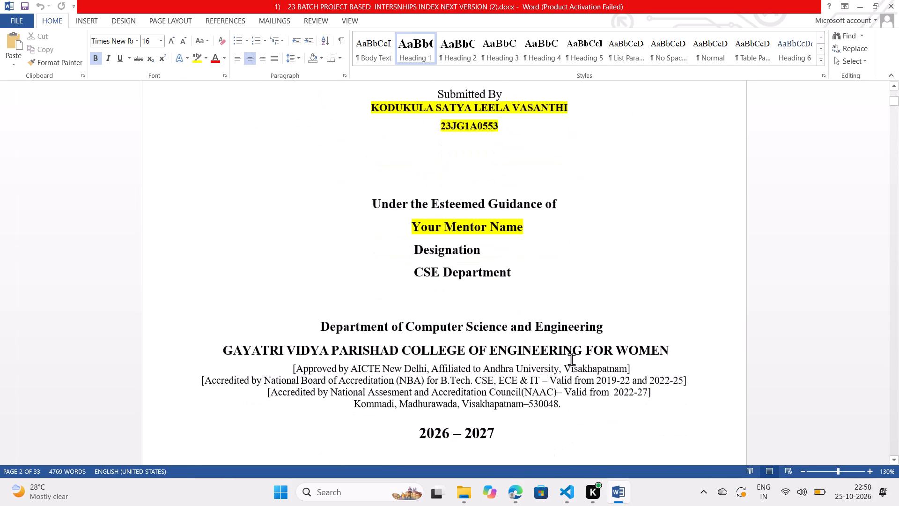
scroll(571, 359, "down", 7)
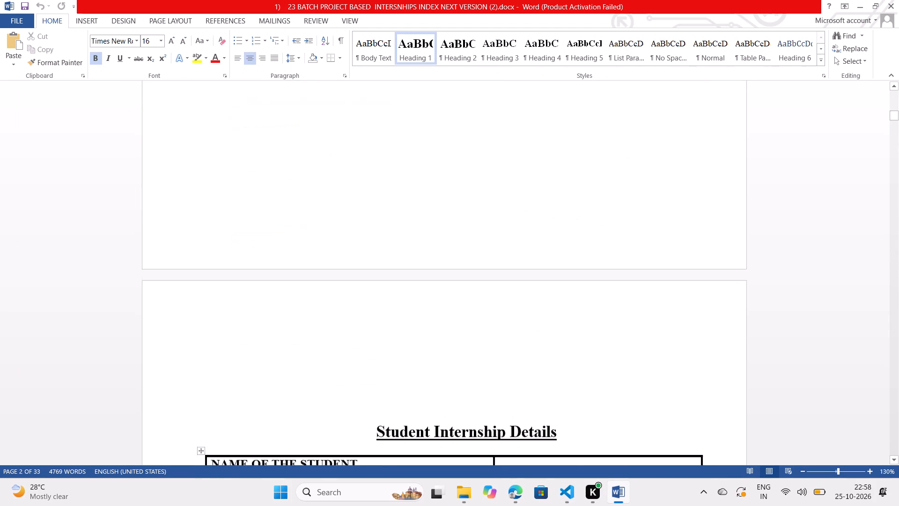
scroll(571, 359, "down", 15)
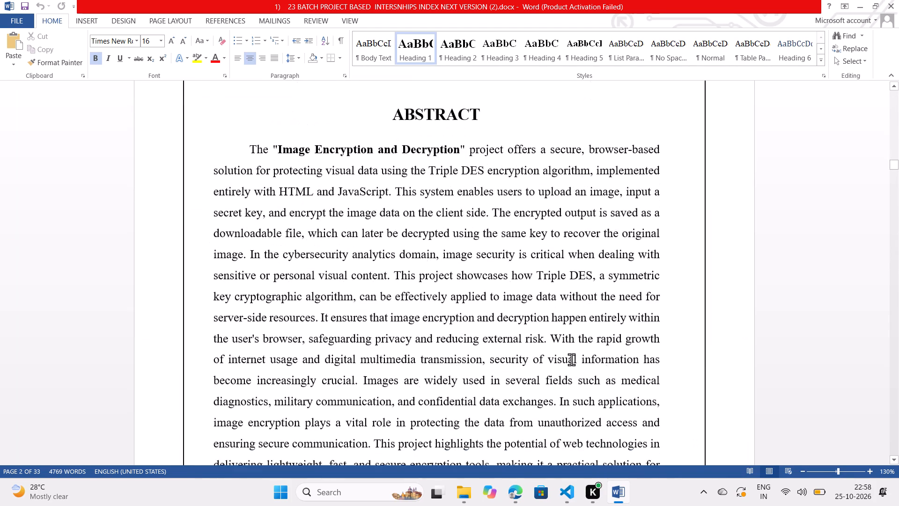
scroll(571, 359, "up", 8)
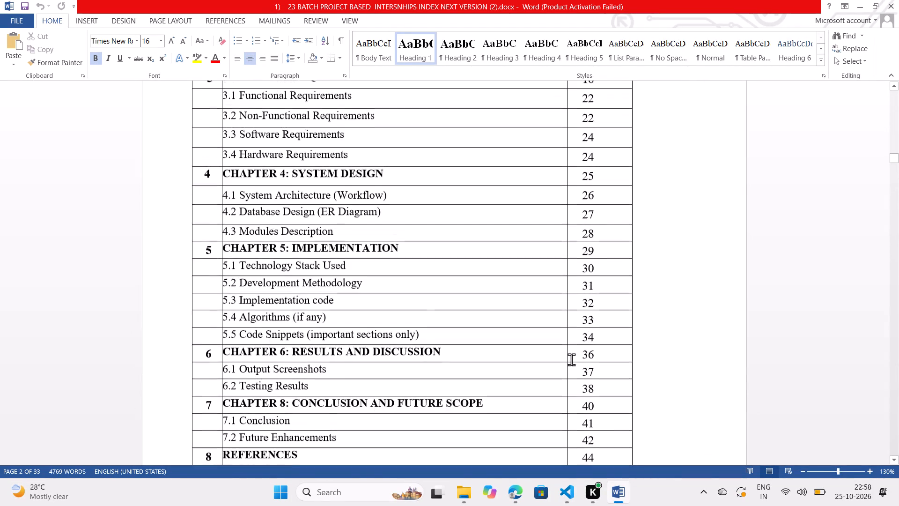
scroll(571, 359, "up", 2)
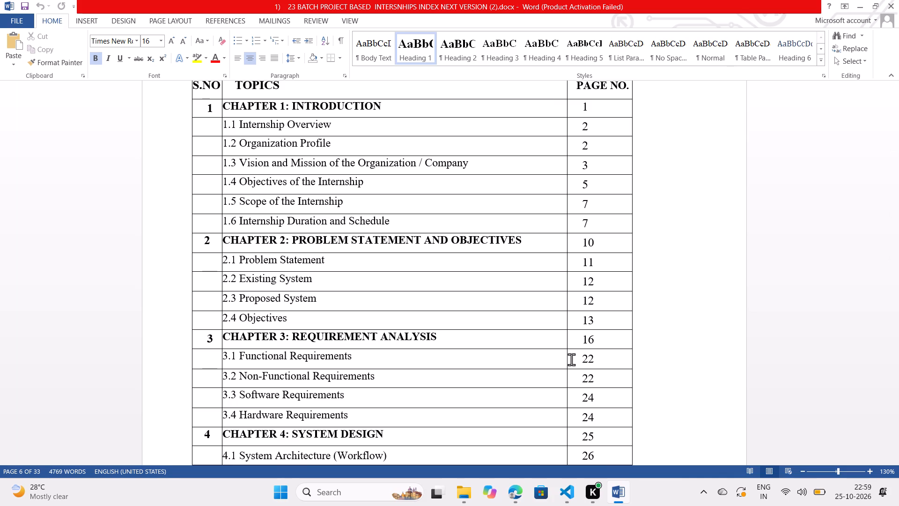
scroll(571, 359, "down", 1)
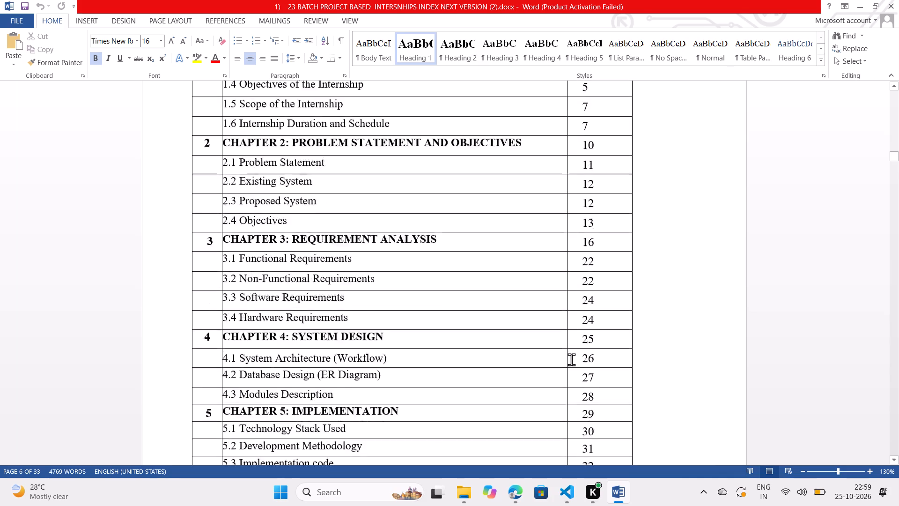
scroll(571, 359, "down", 2)
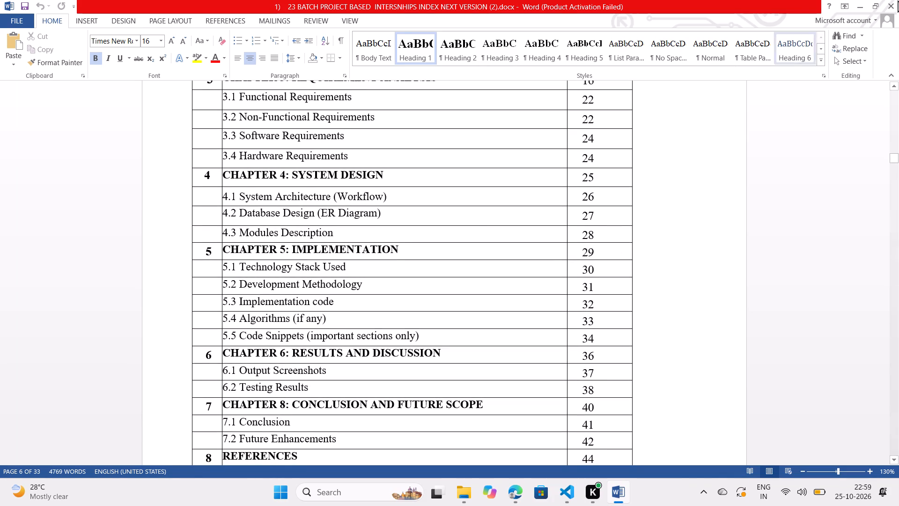
Close the internship template document and the File Explorer window.
left_click(898, 0)
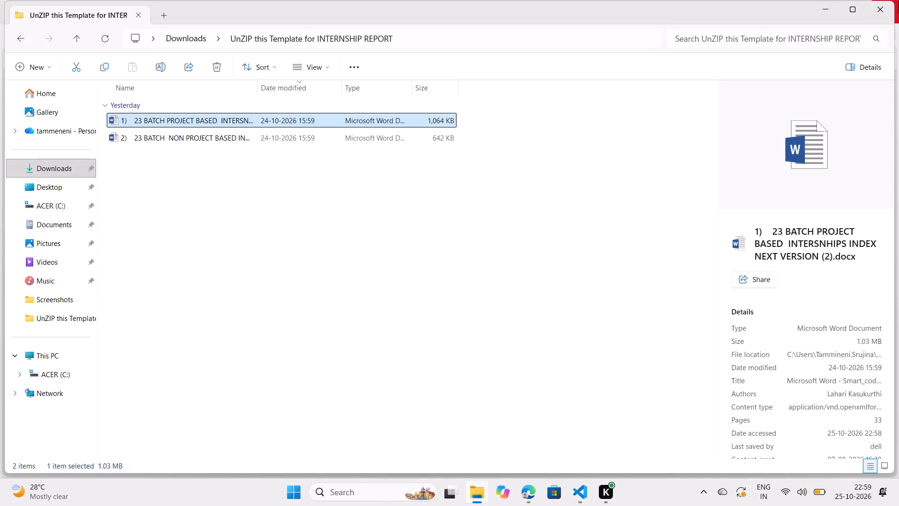
left_click(887, 4)
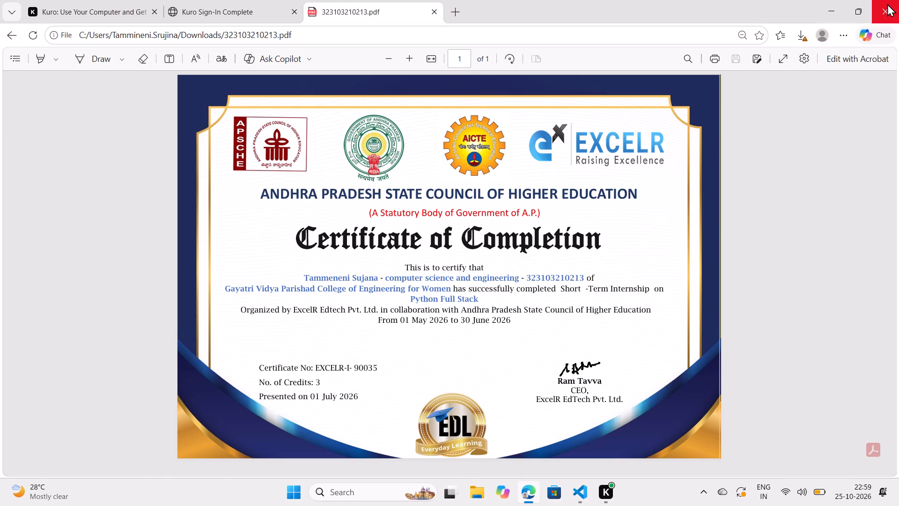